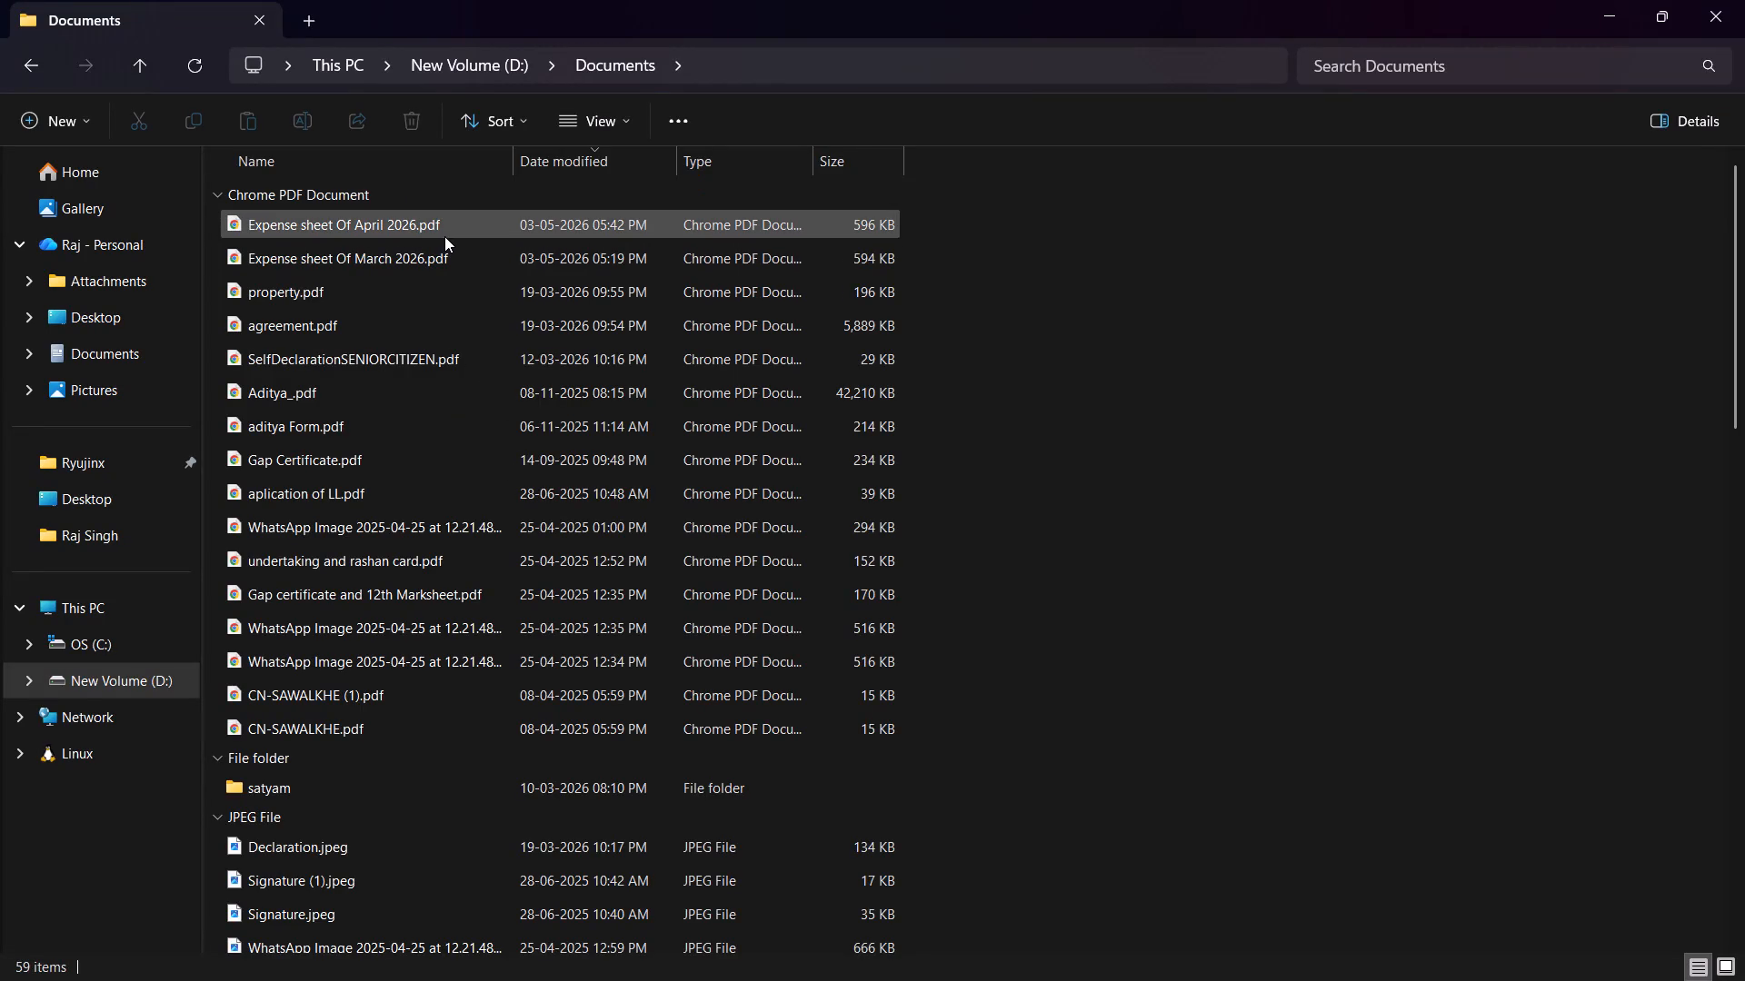
Open the workbook Expense sheet Of February 2025.xlsx from the Documents folder.
scroll(424, 579, "down", 6)
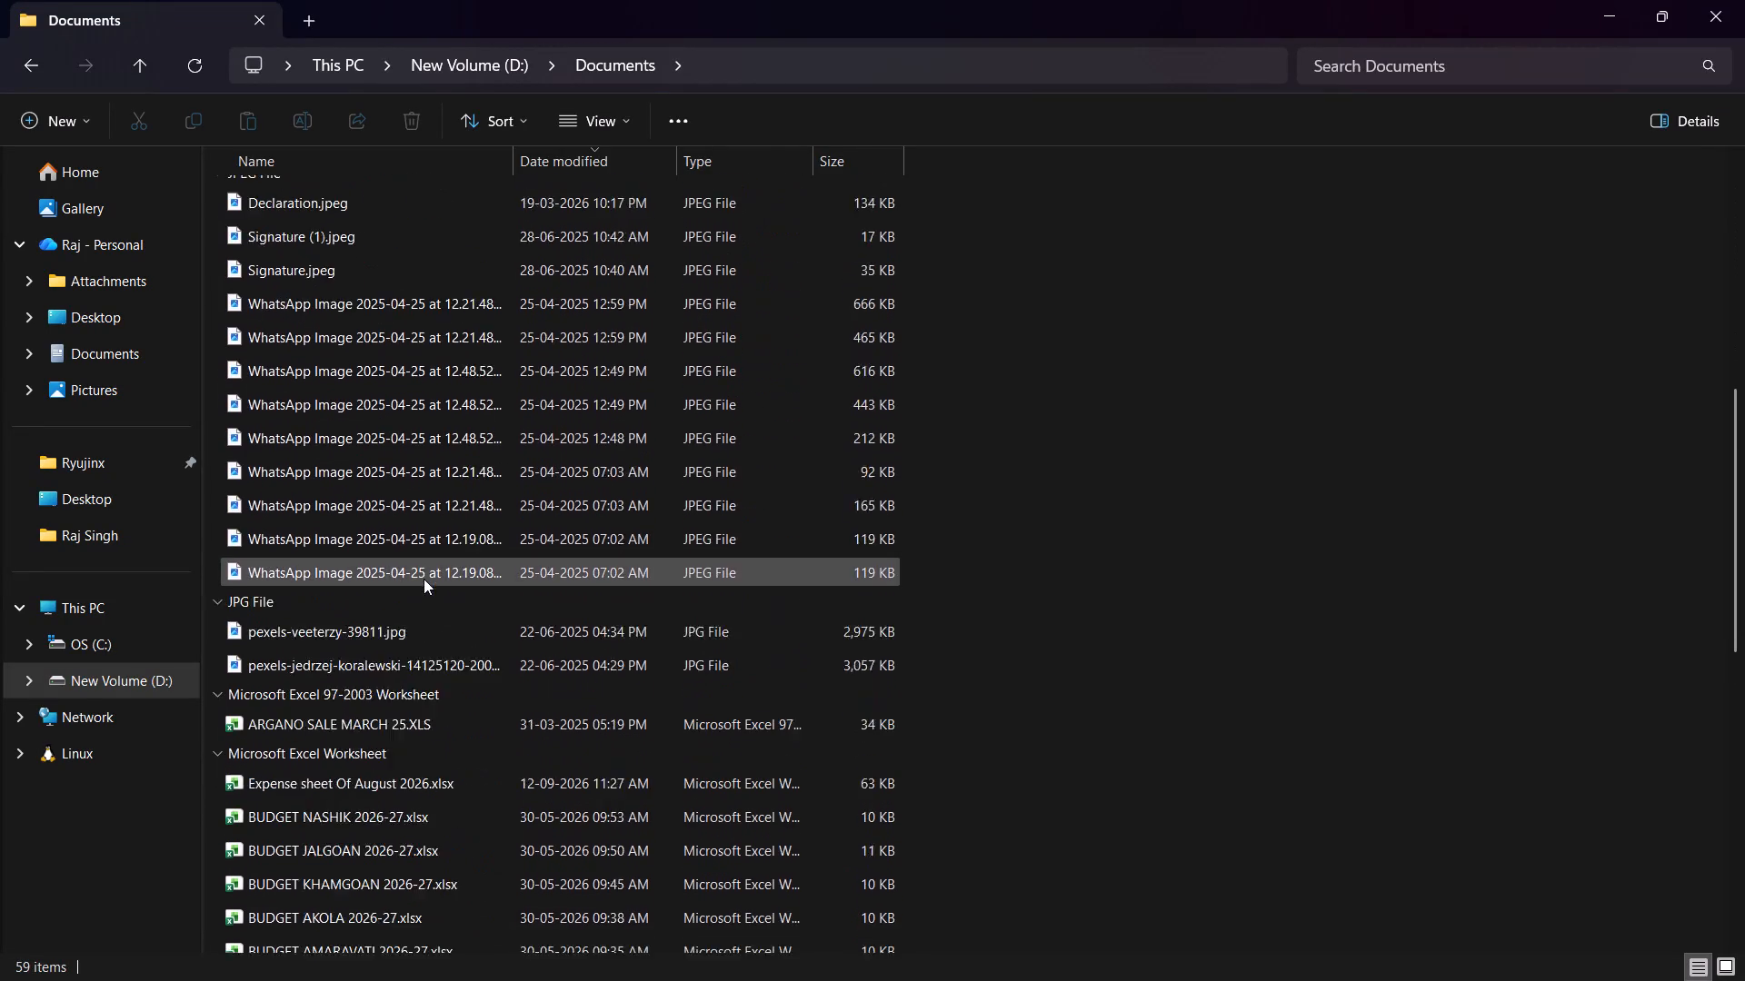
scroll(424, 579, "down", 8)
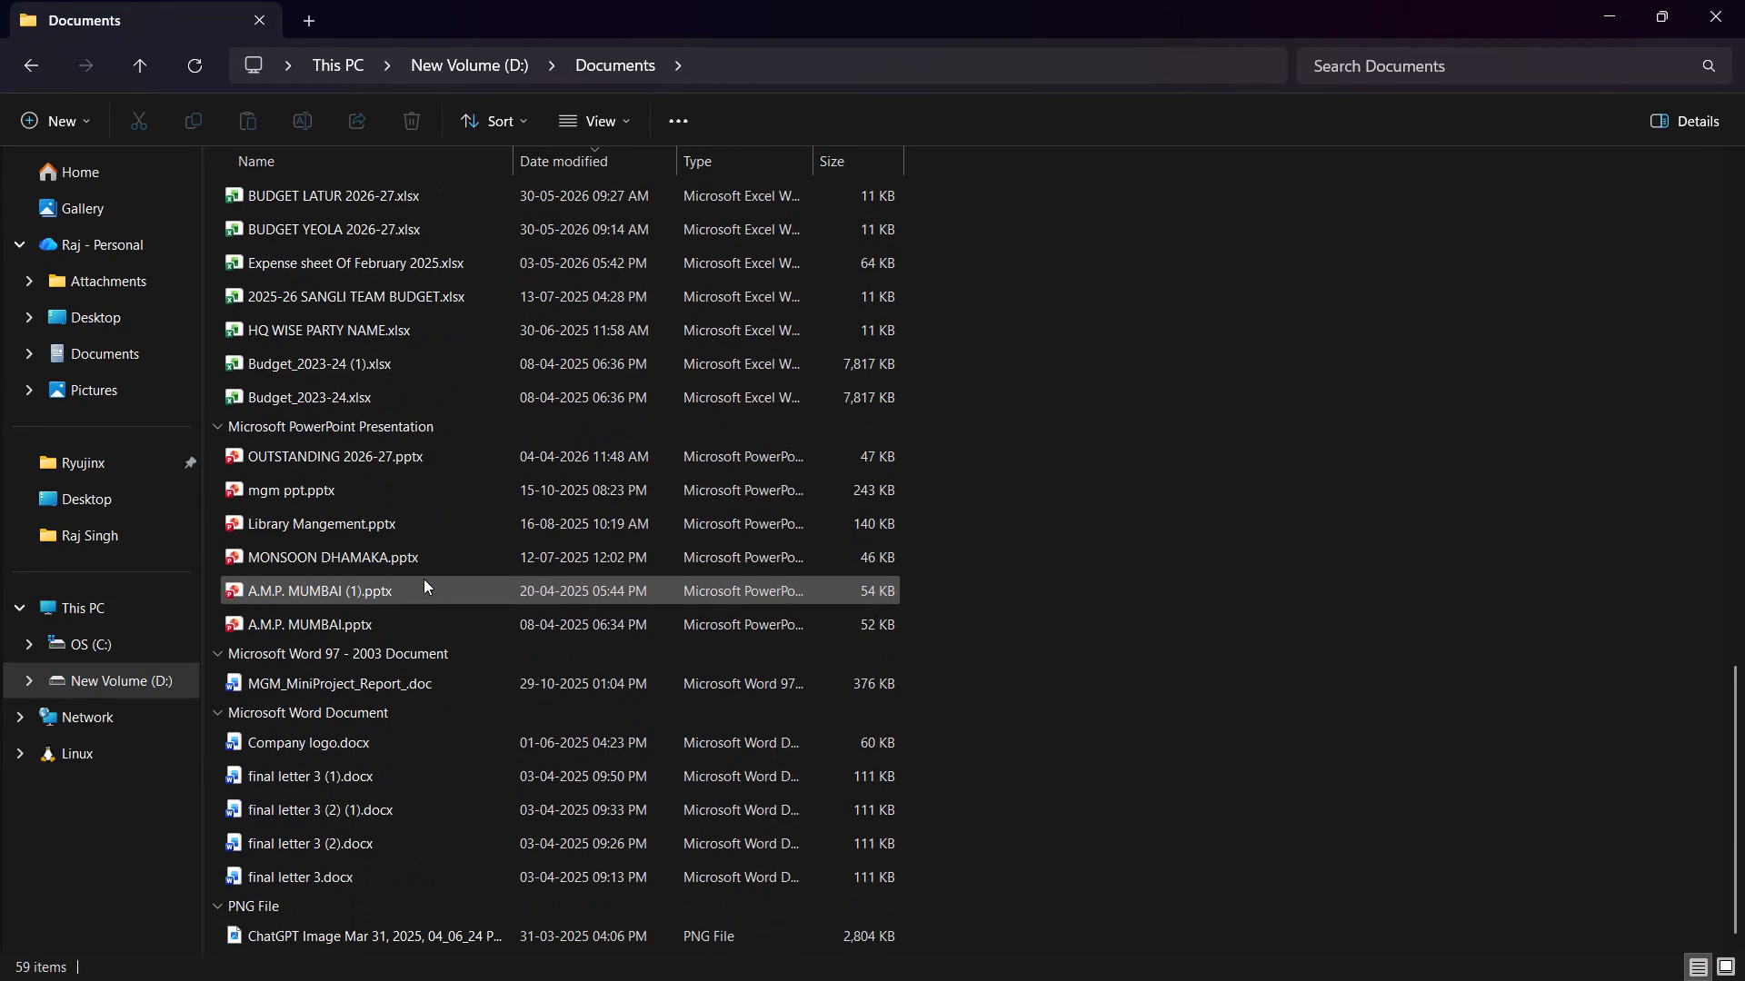
scroll(424, 579, "down", 2)
double_click(404, 264)
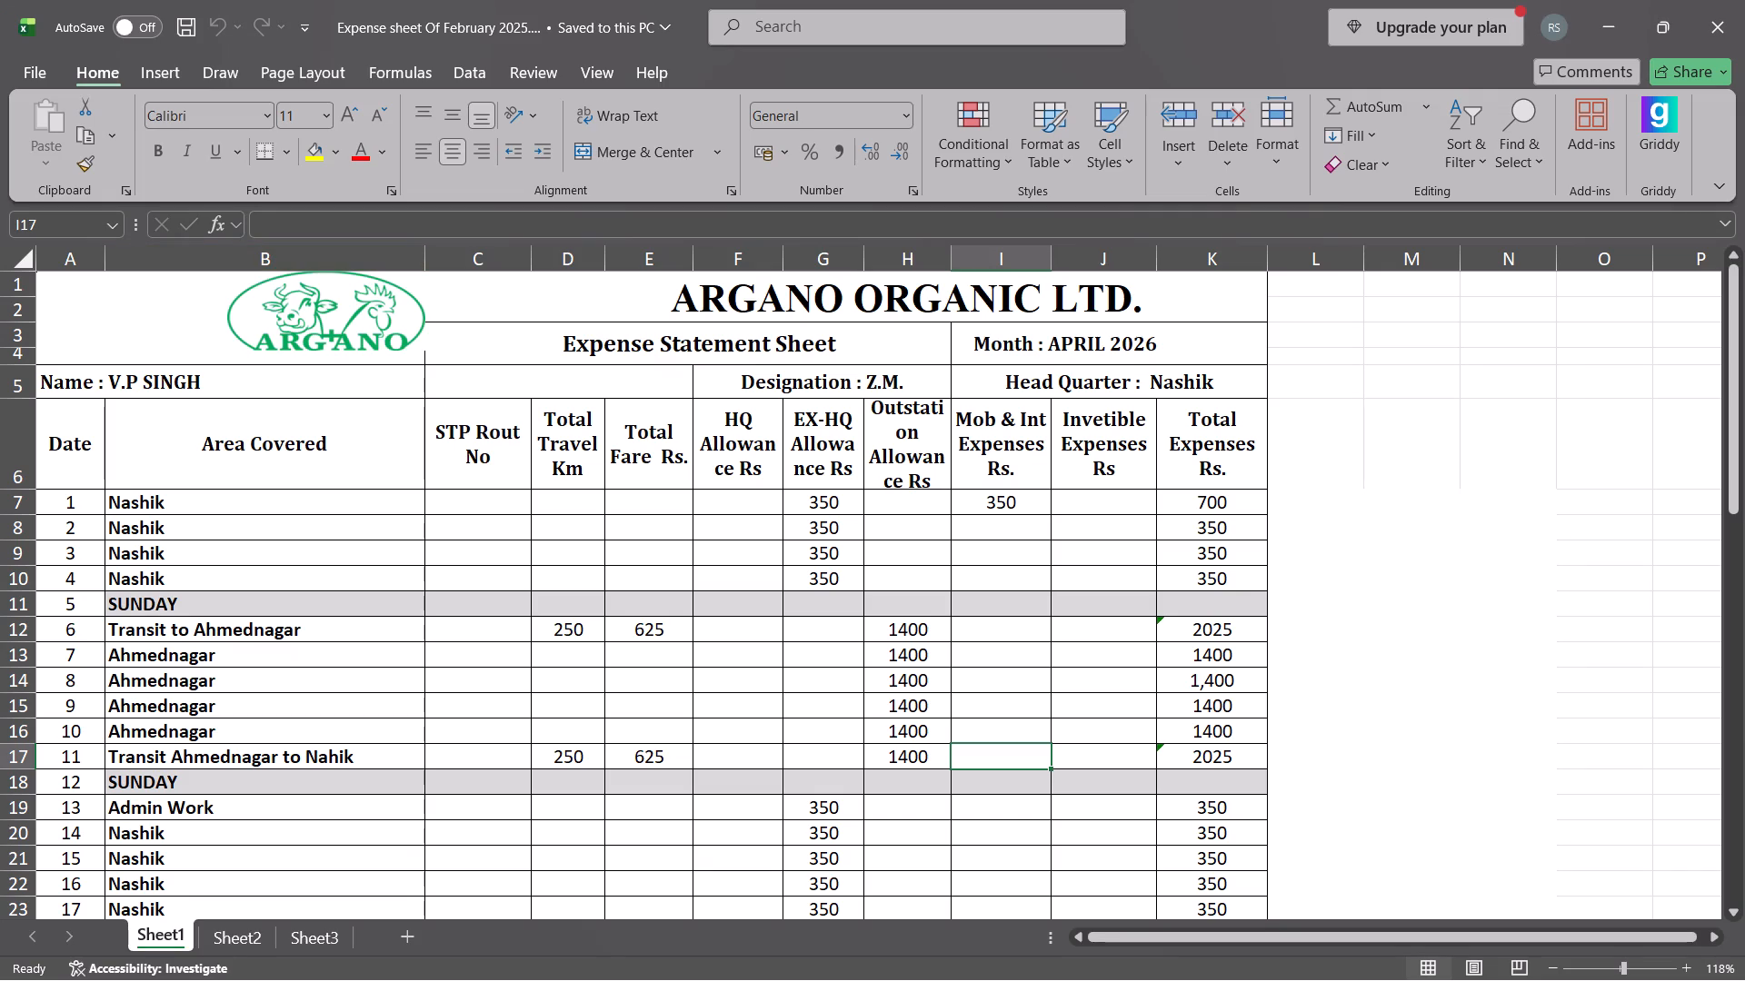
Change the month in the expense statement's header cell to SEPTEMBER, keeping the year 2026.
double_click(1132, 348)
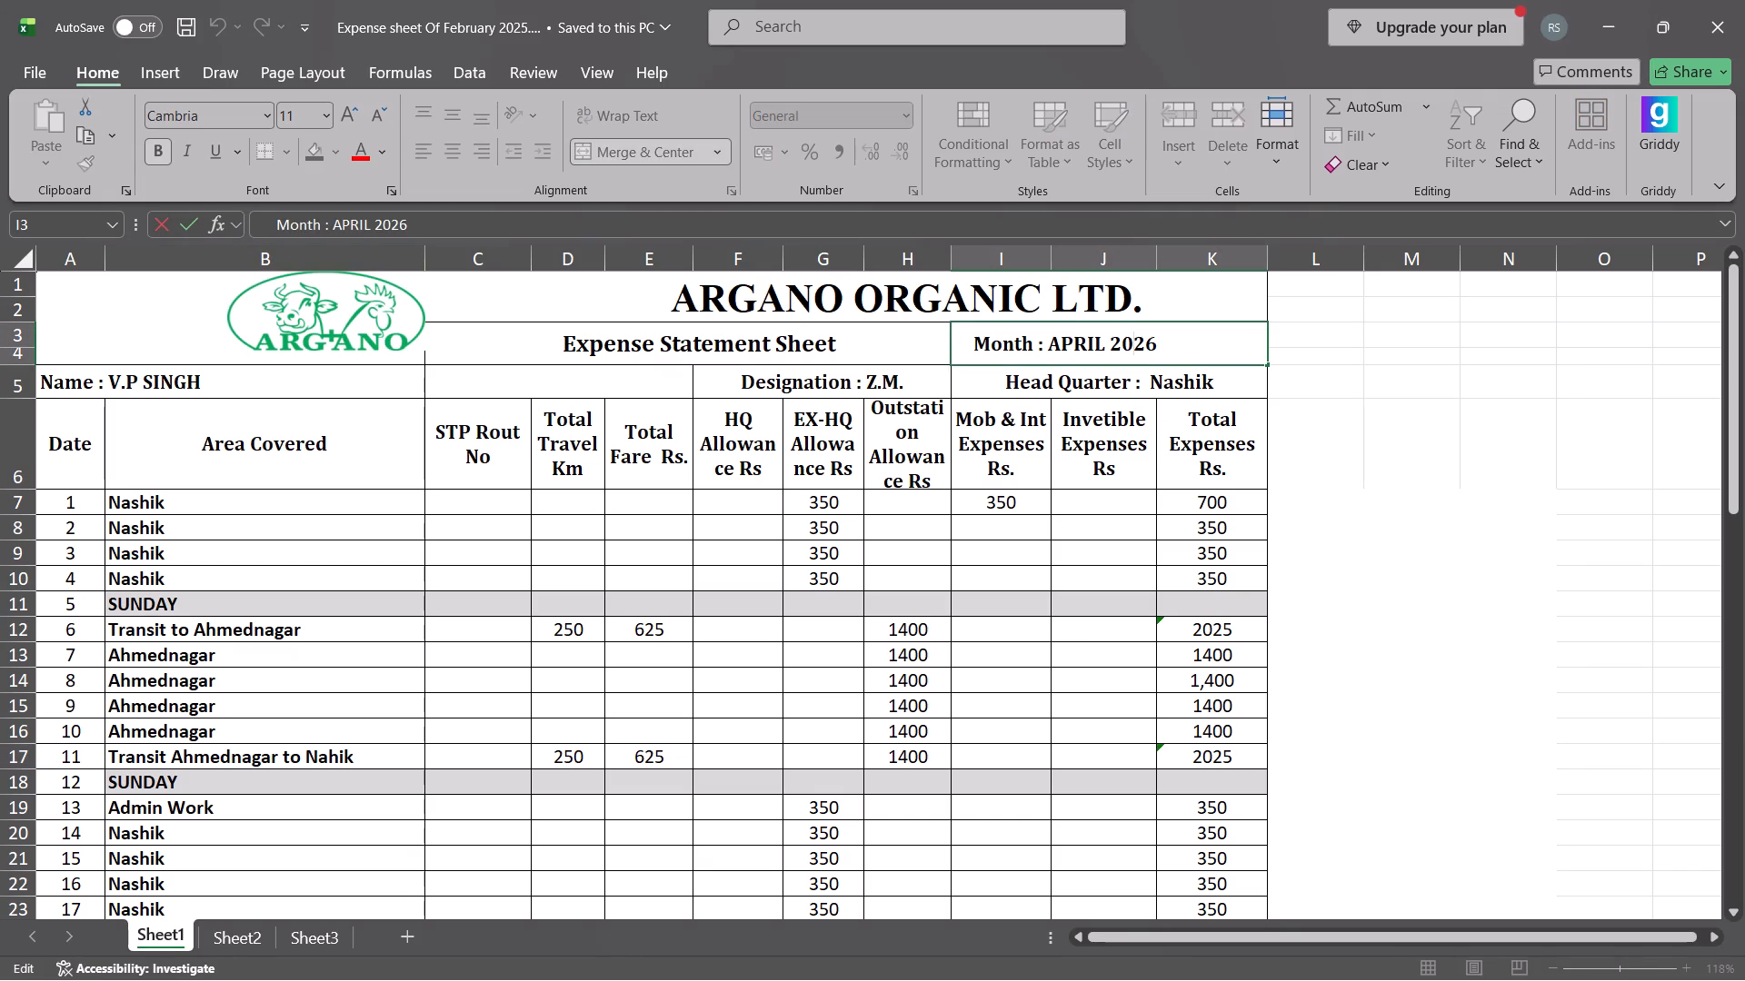
key("Right")
key("Left")
key("Left")
key("Left")
key("Left")
key("backslash")
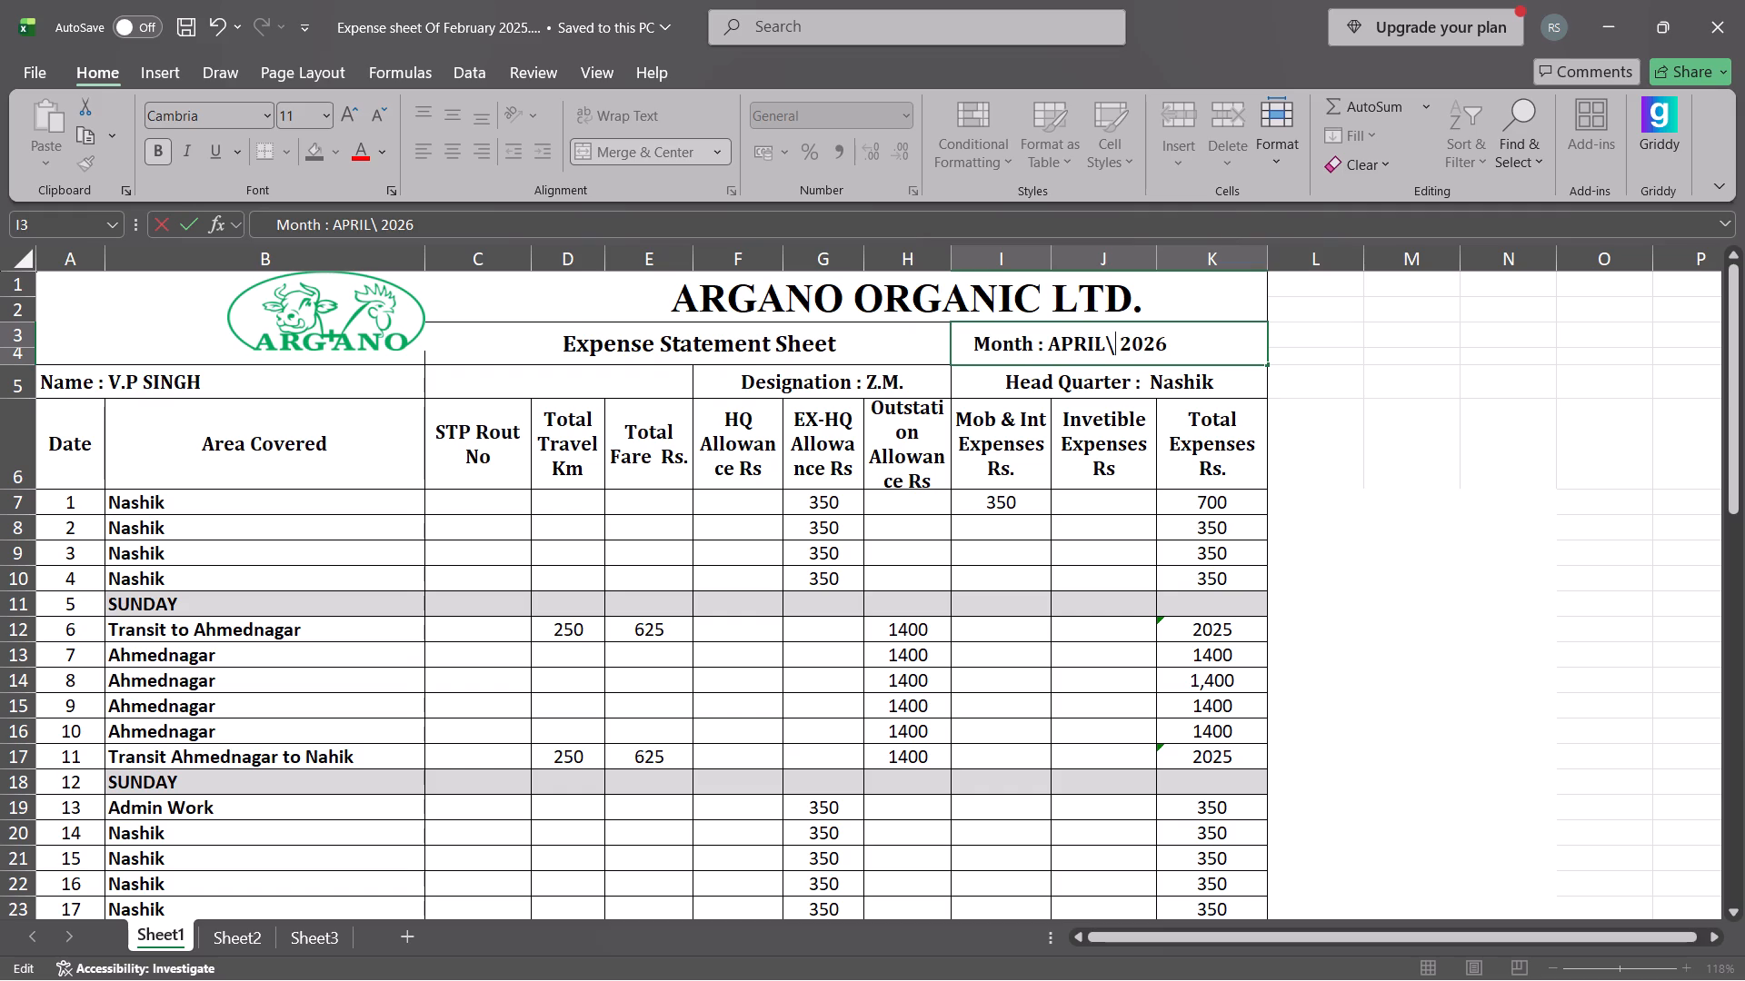
key("BackSpace")
key("BackSpace")
key("BackSpace")
key("BackSpace")
key("BackSpace")
key("BackSpace")
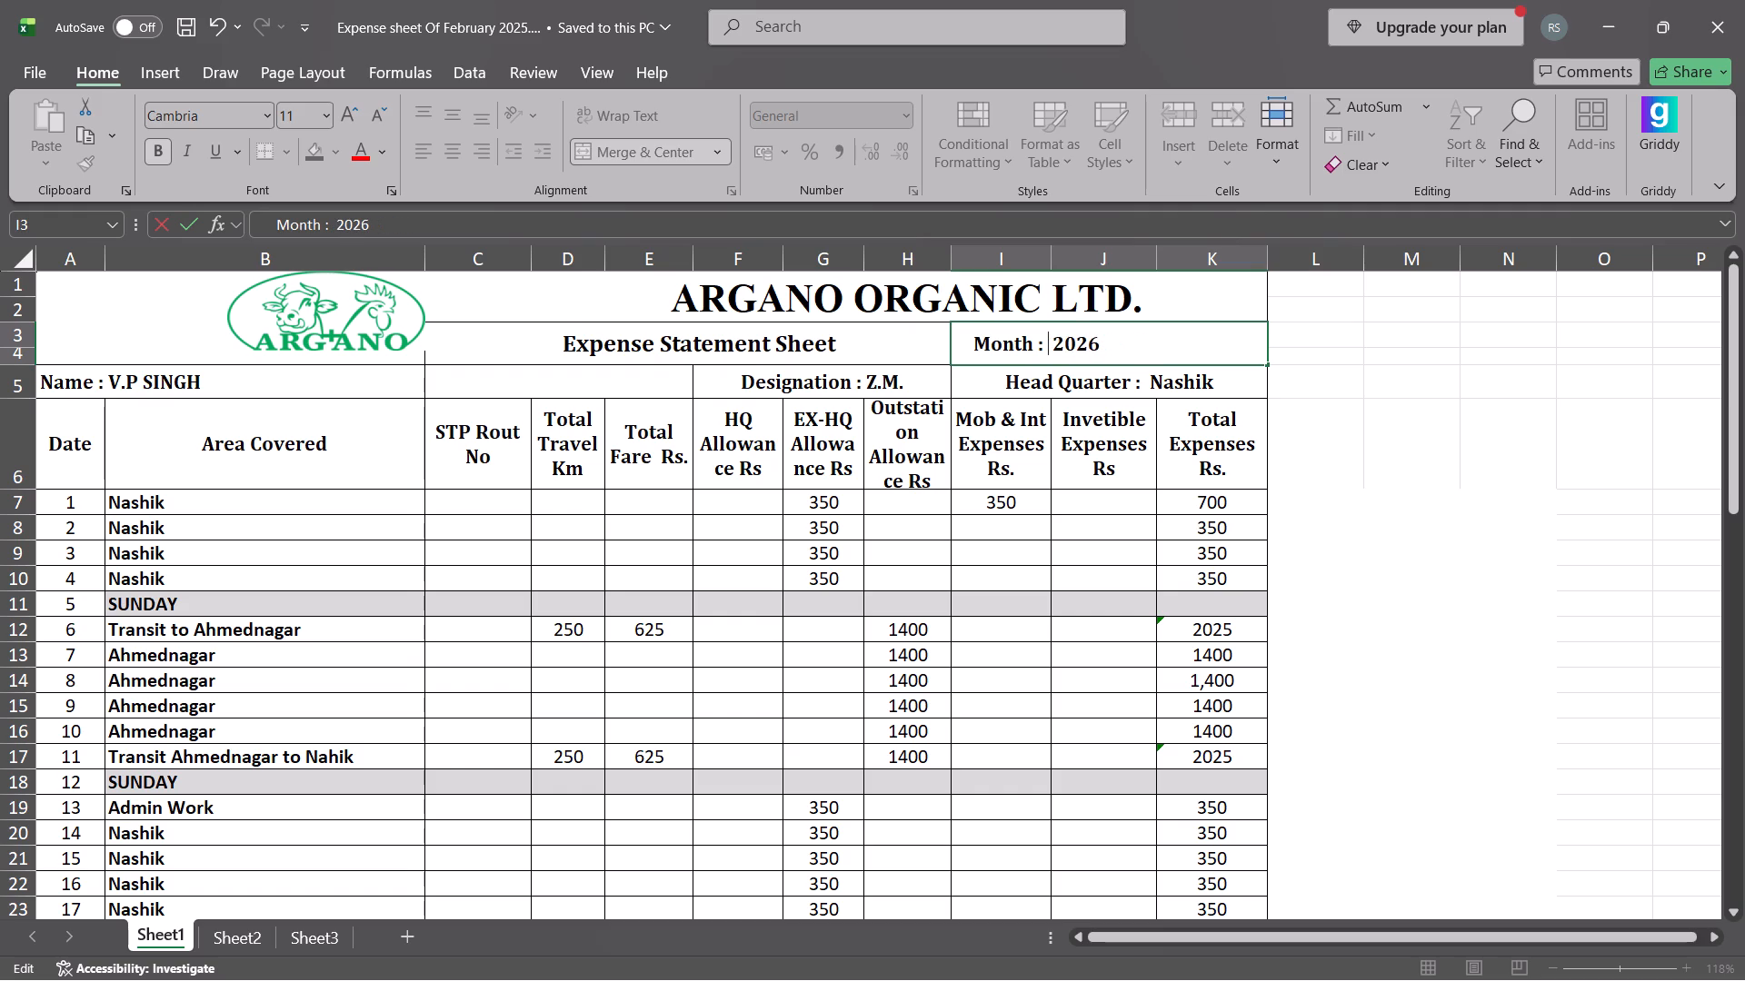
key("s")
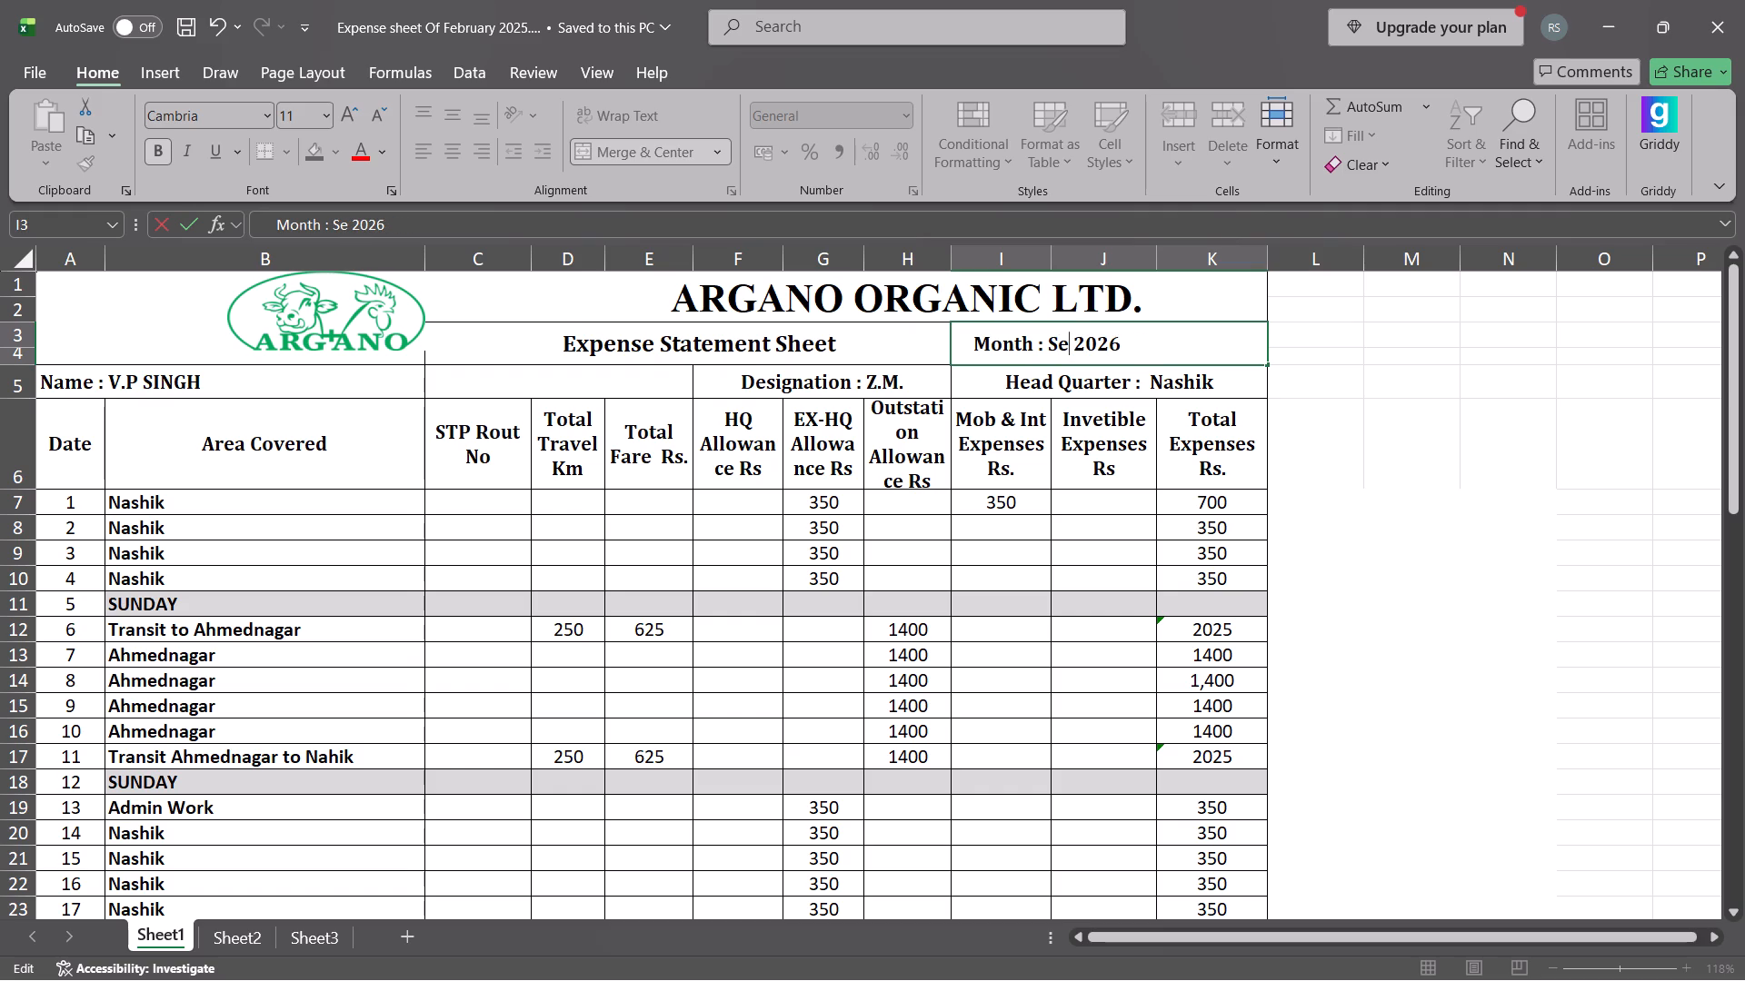
key("BackSpace")
type("EPTEMBER")
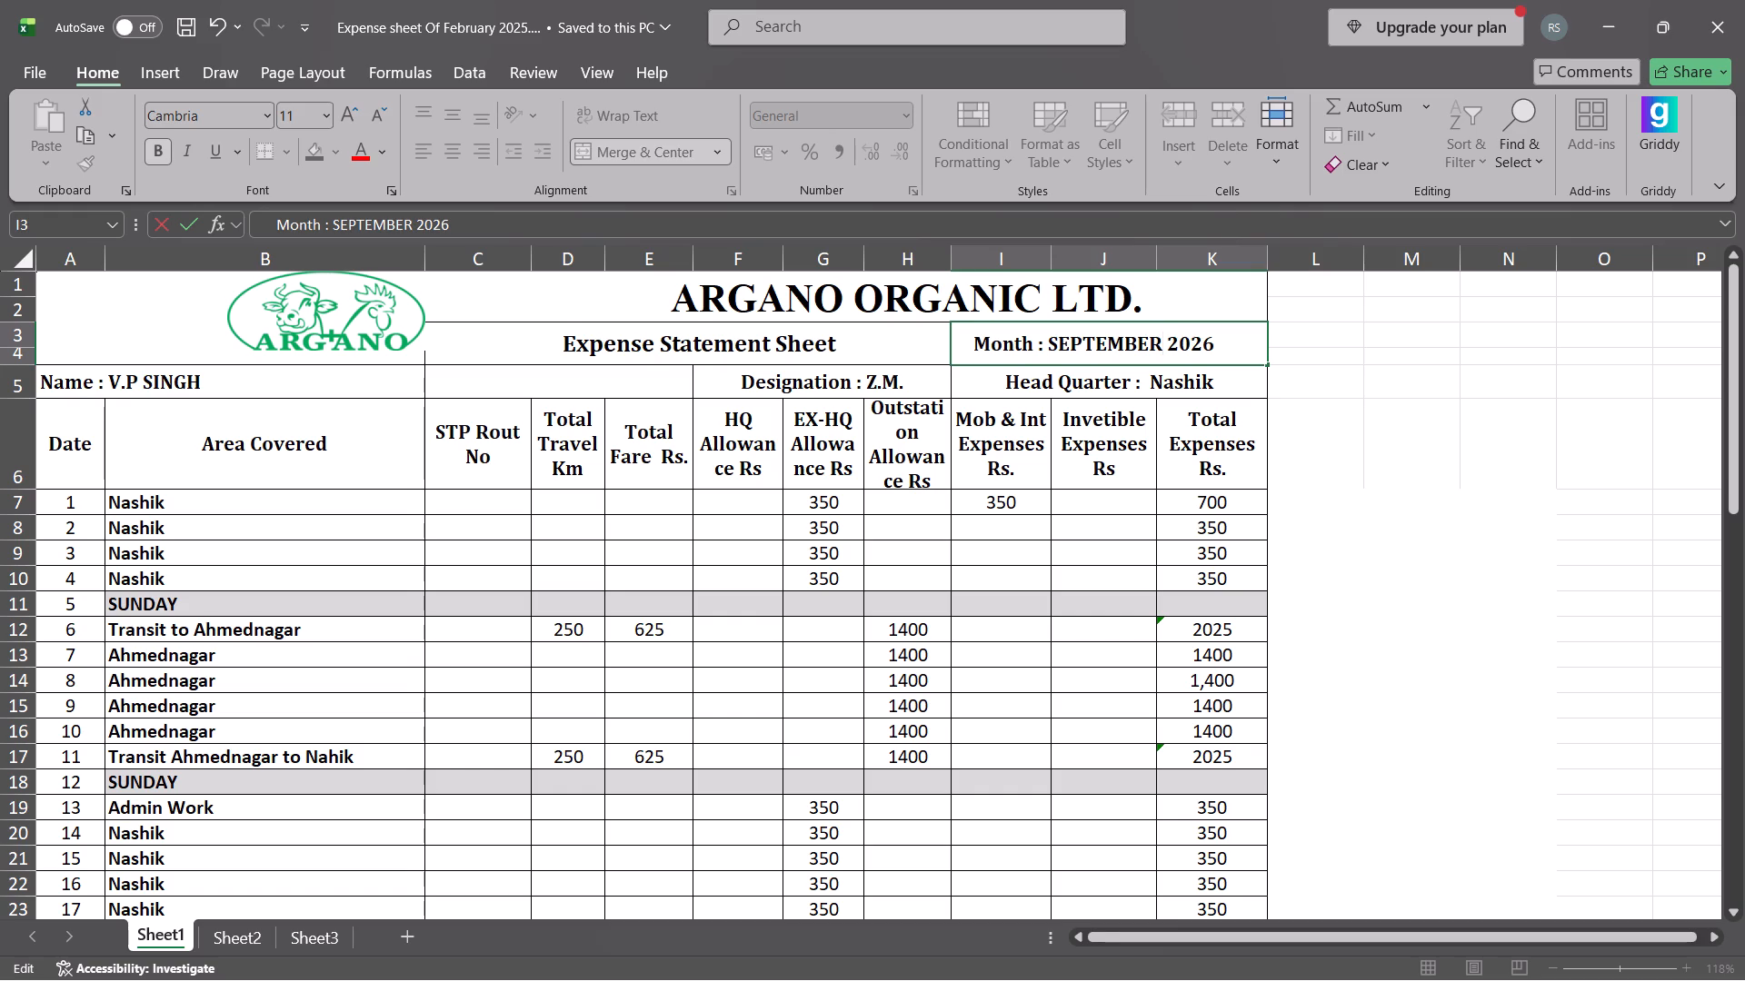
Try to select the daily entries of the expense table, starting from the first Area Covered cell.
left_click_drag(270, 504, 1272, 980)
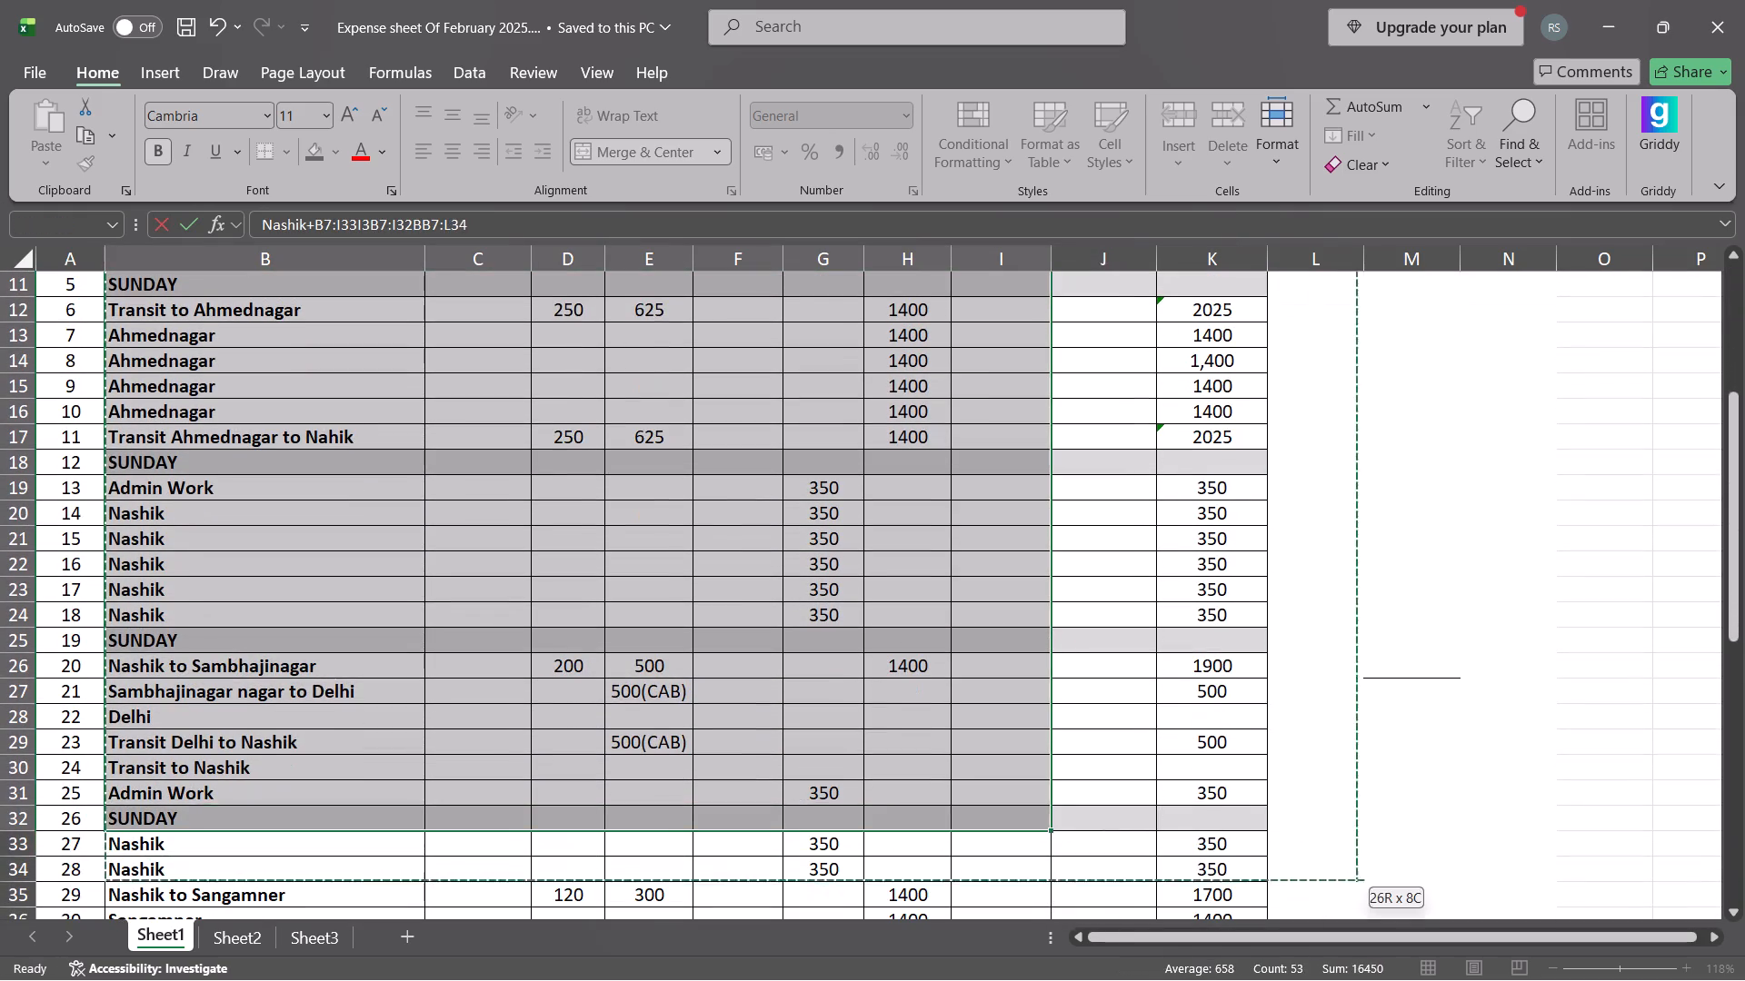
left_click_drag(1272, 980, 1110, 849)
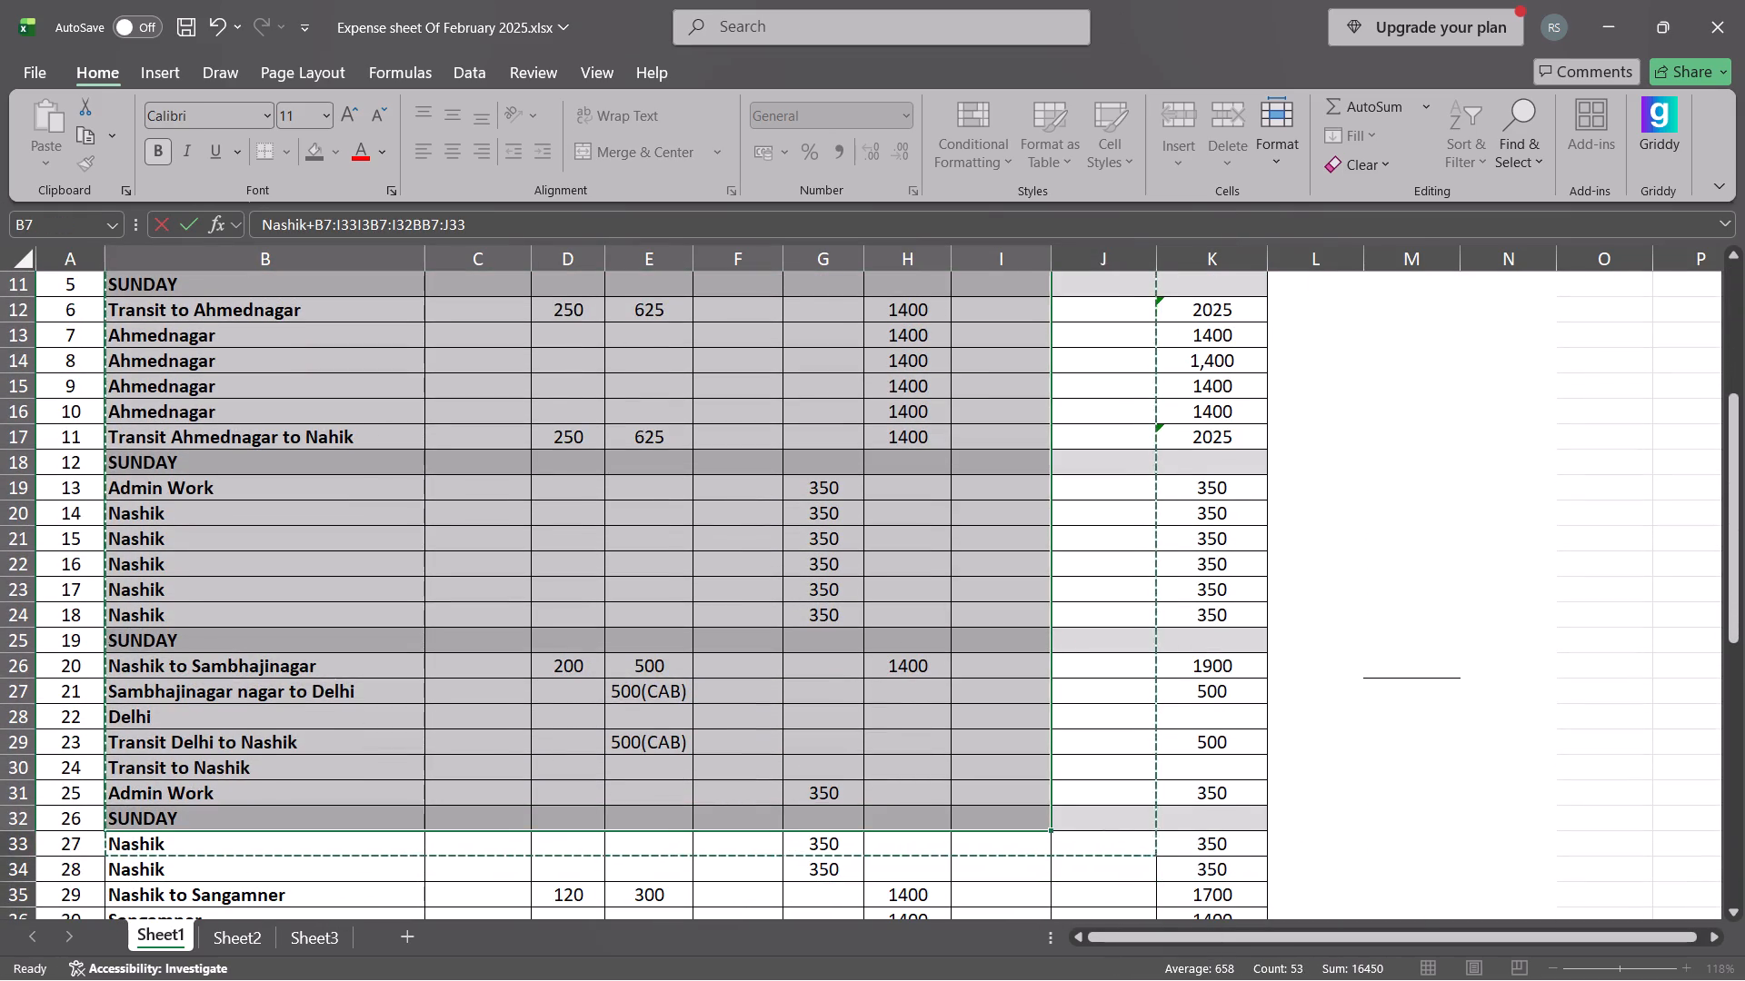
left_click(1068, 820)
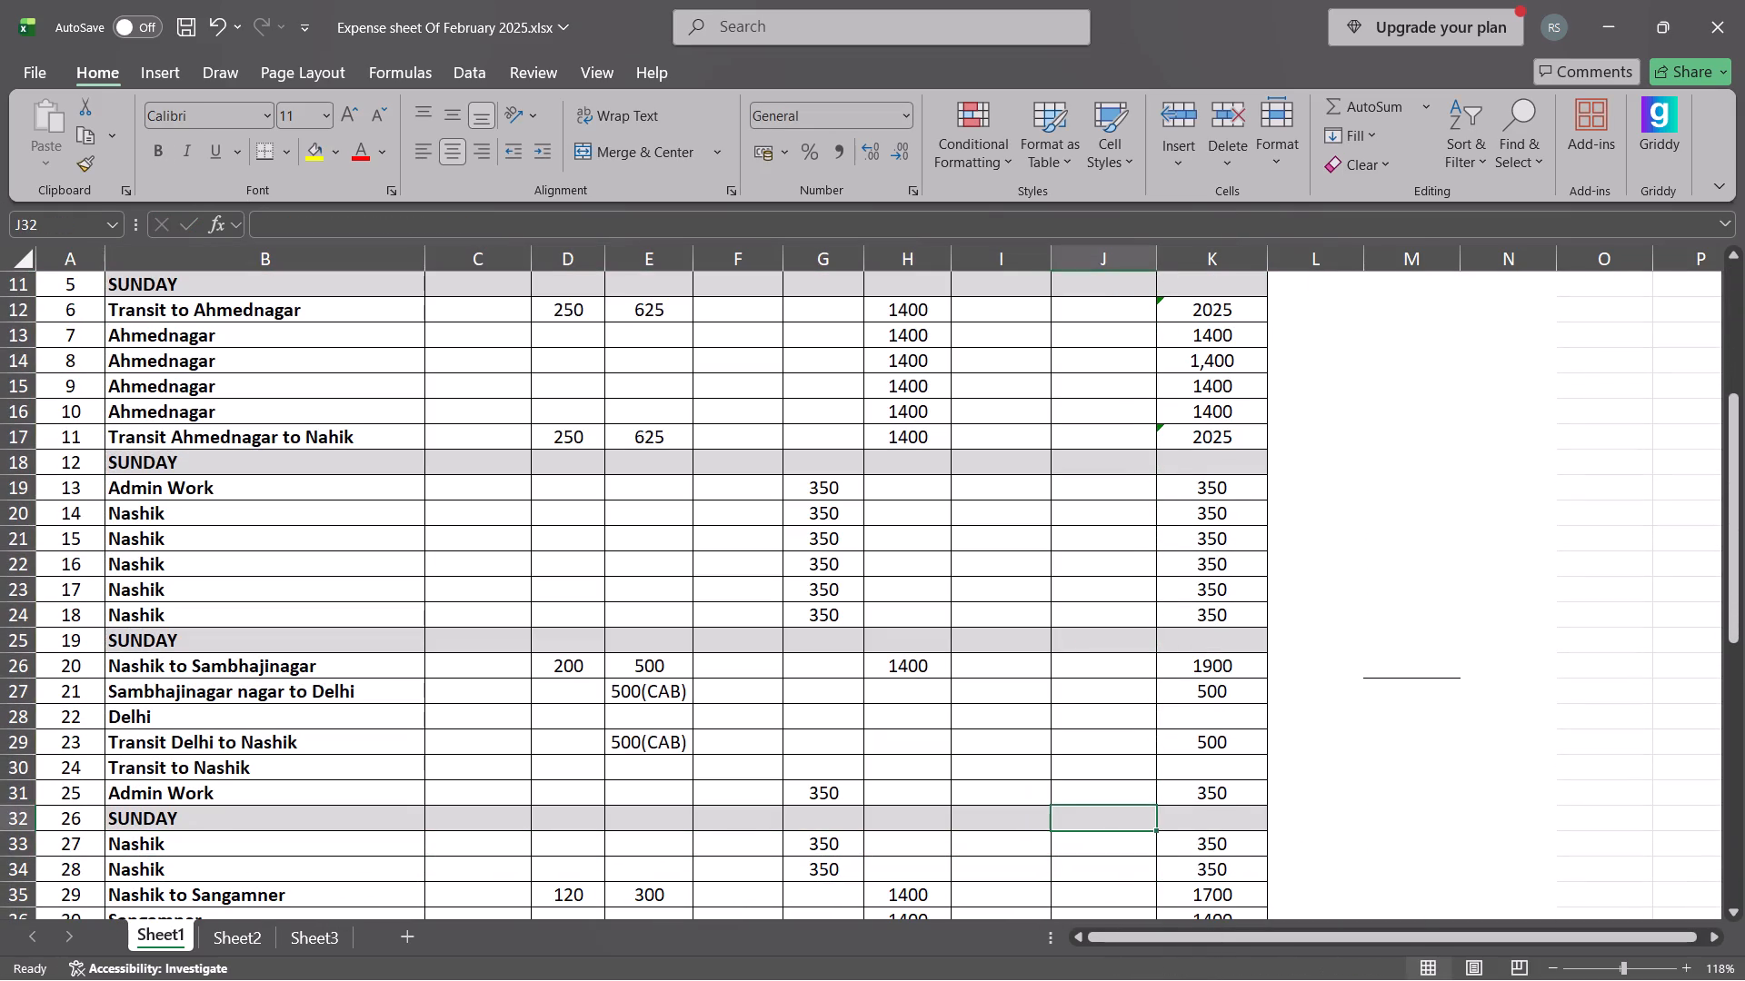
Open Color Management and set the sRGB display profile as the integrated monitor's default, then return to the workbook.
key("super+r")
key("Return")
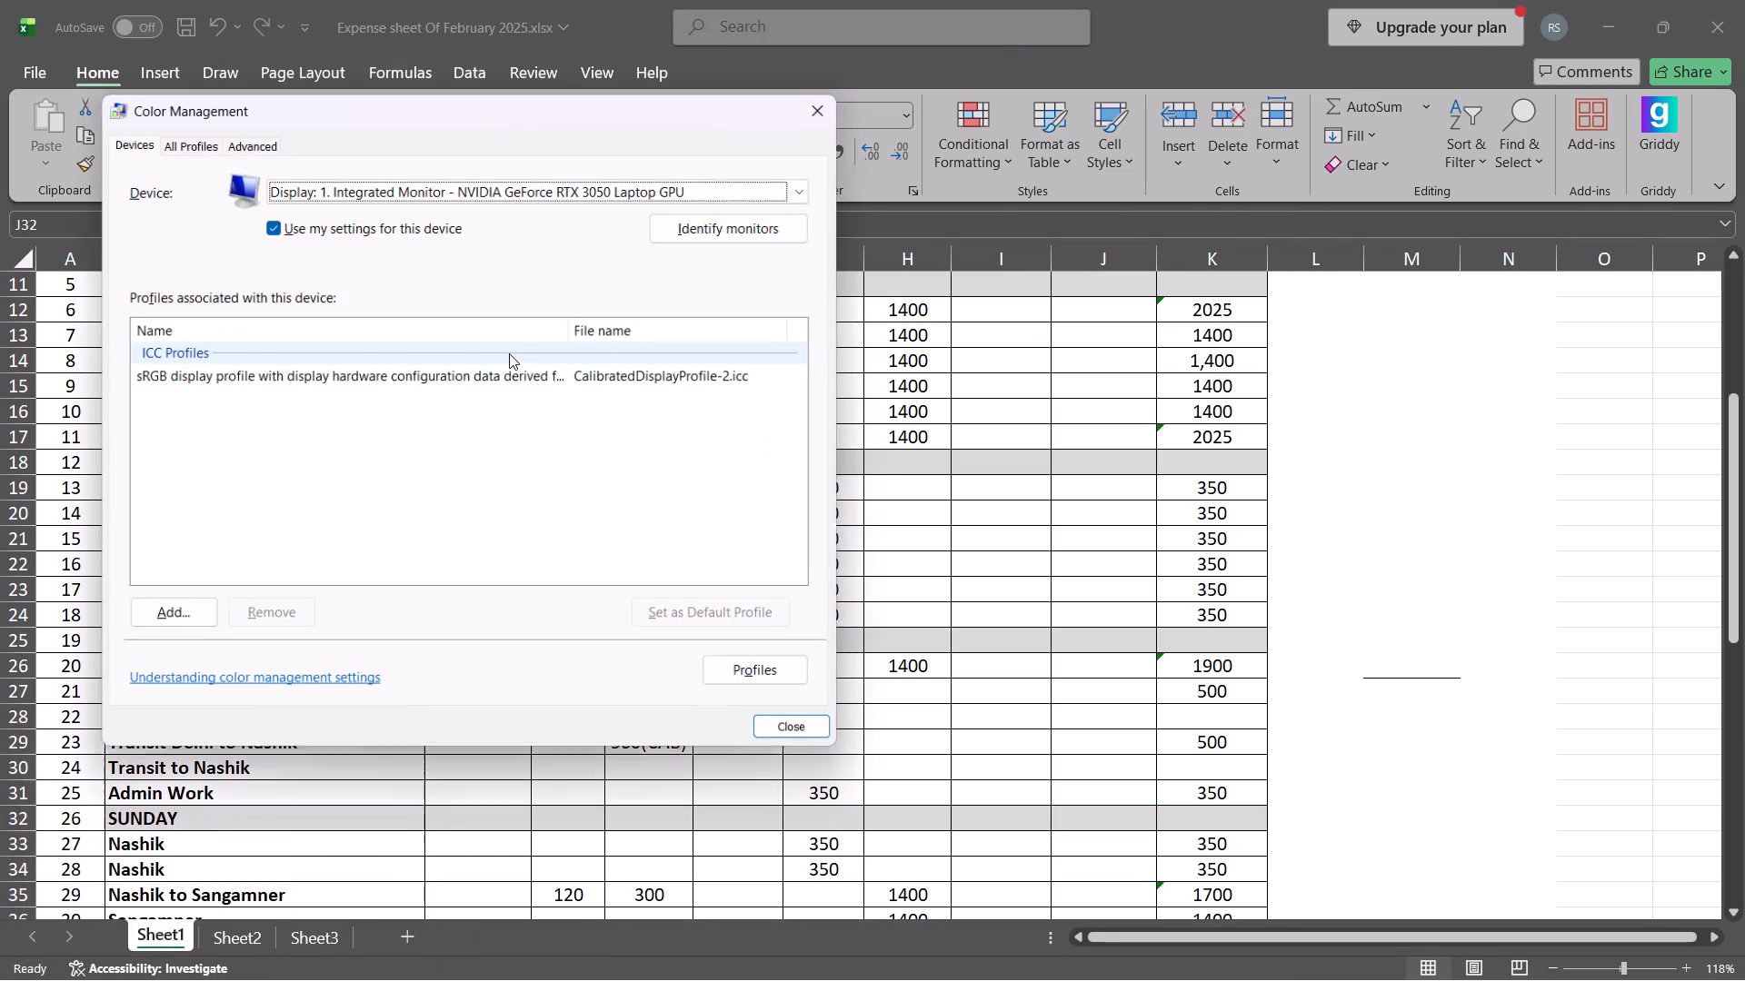
left_click(494, 368)
left_click(703, 612)
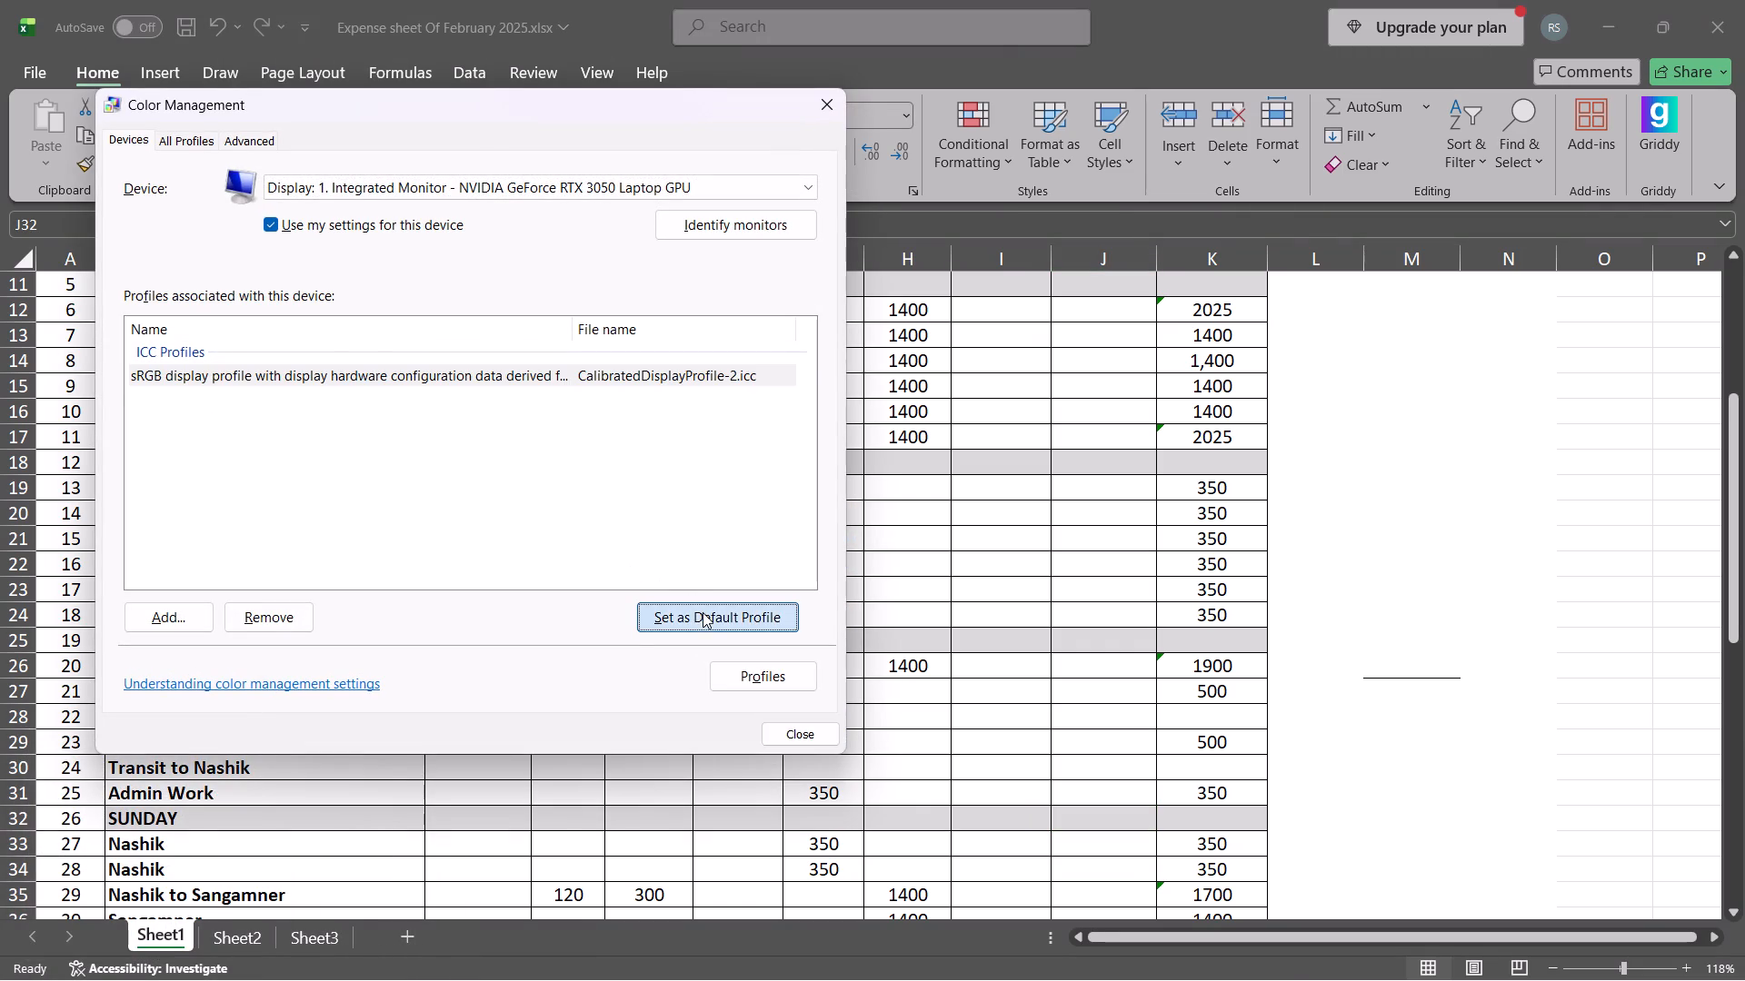
left_click(803, 730)
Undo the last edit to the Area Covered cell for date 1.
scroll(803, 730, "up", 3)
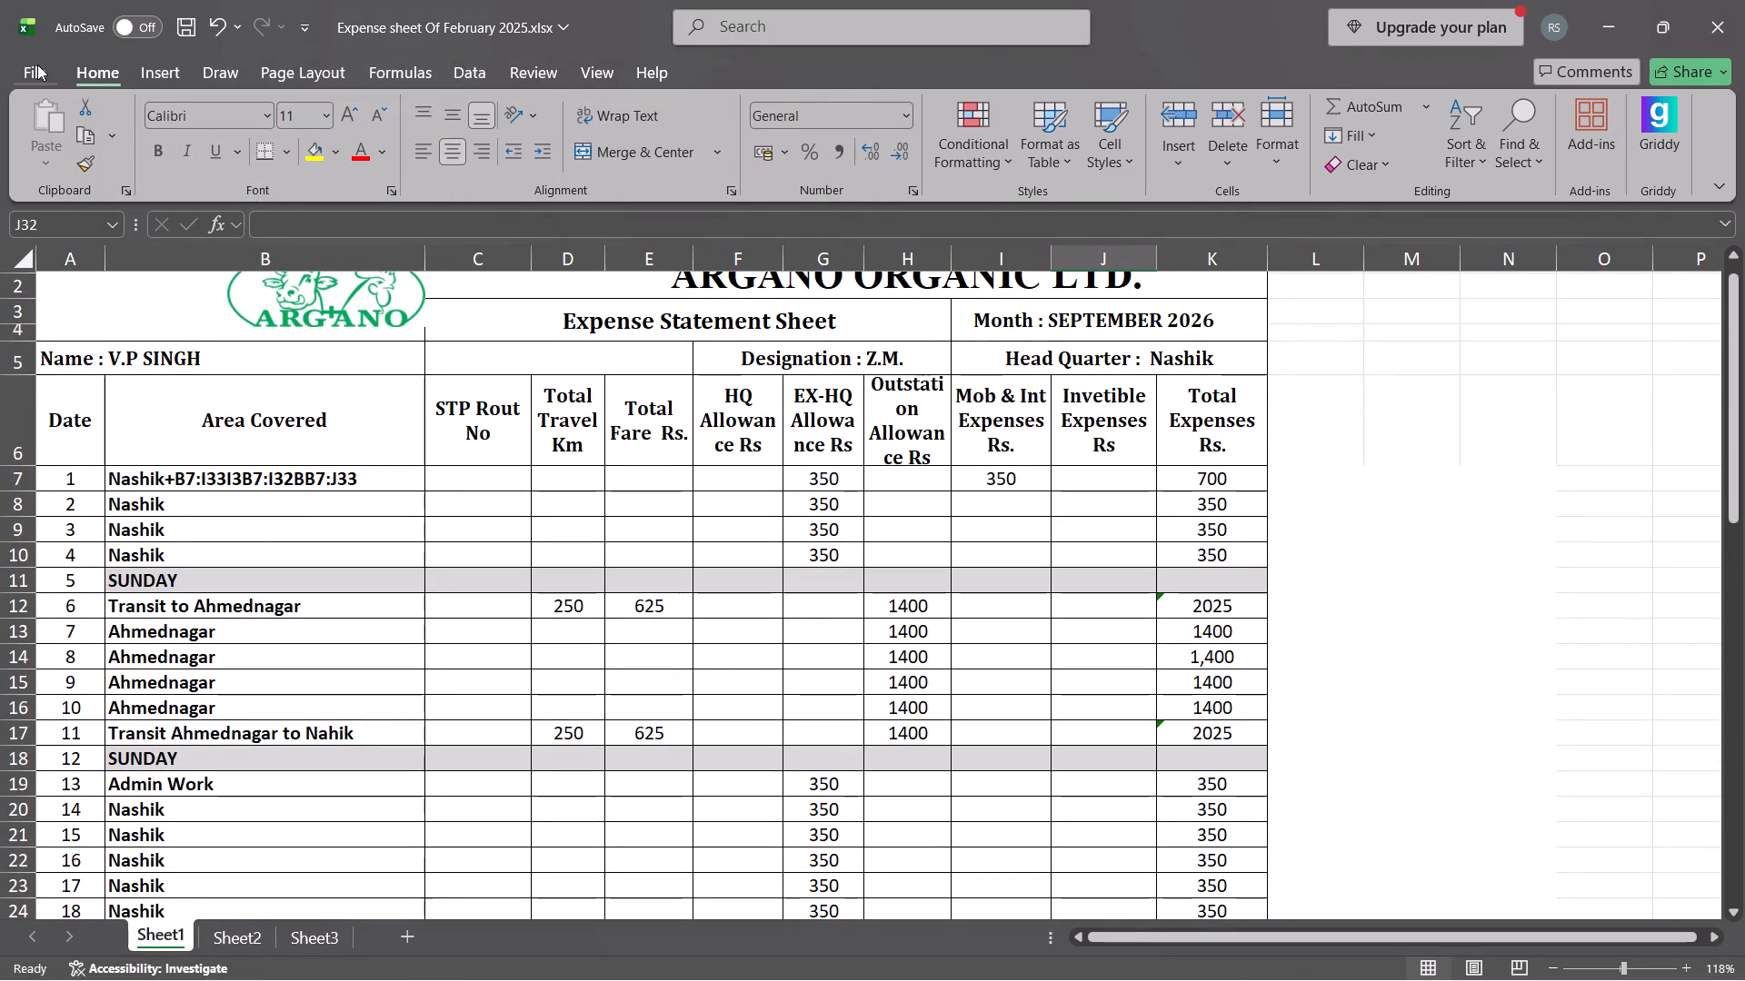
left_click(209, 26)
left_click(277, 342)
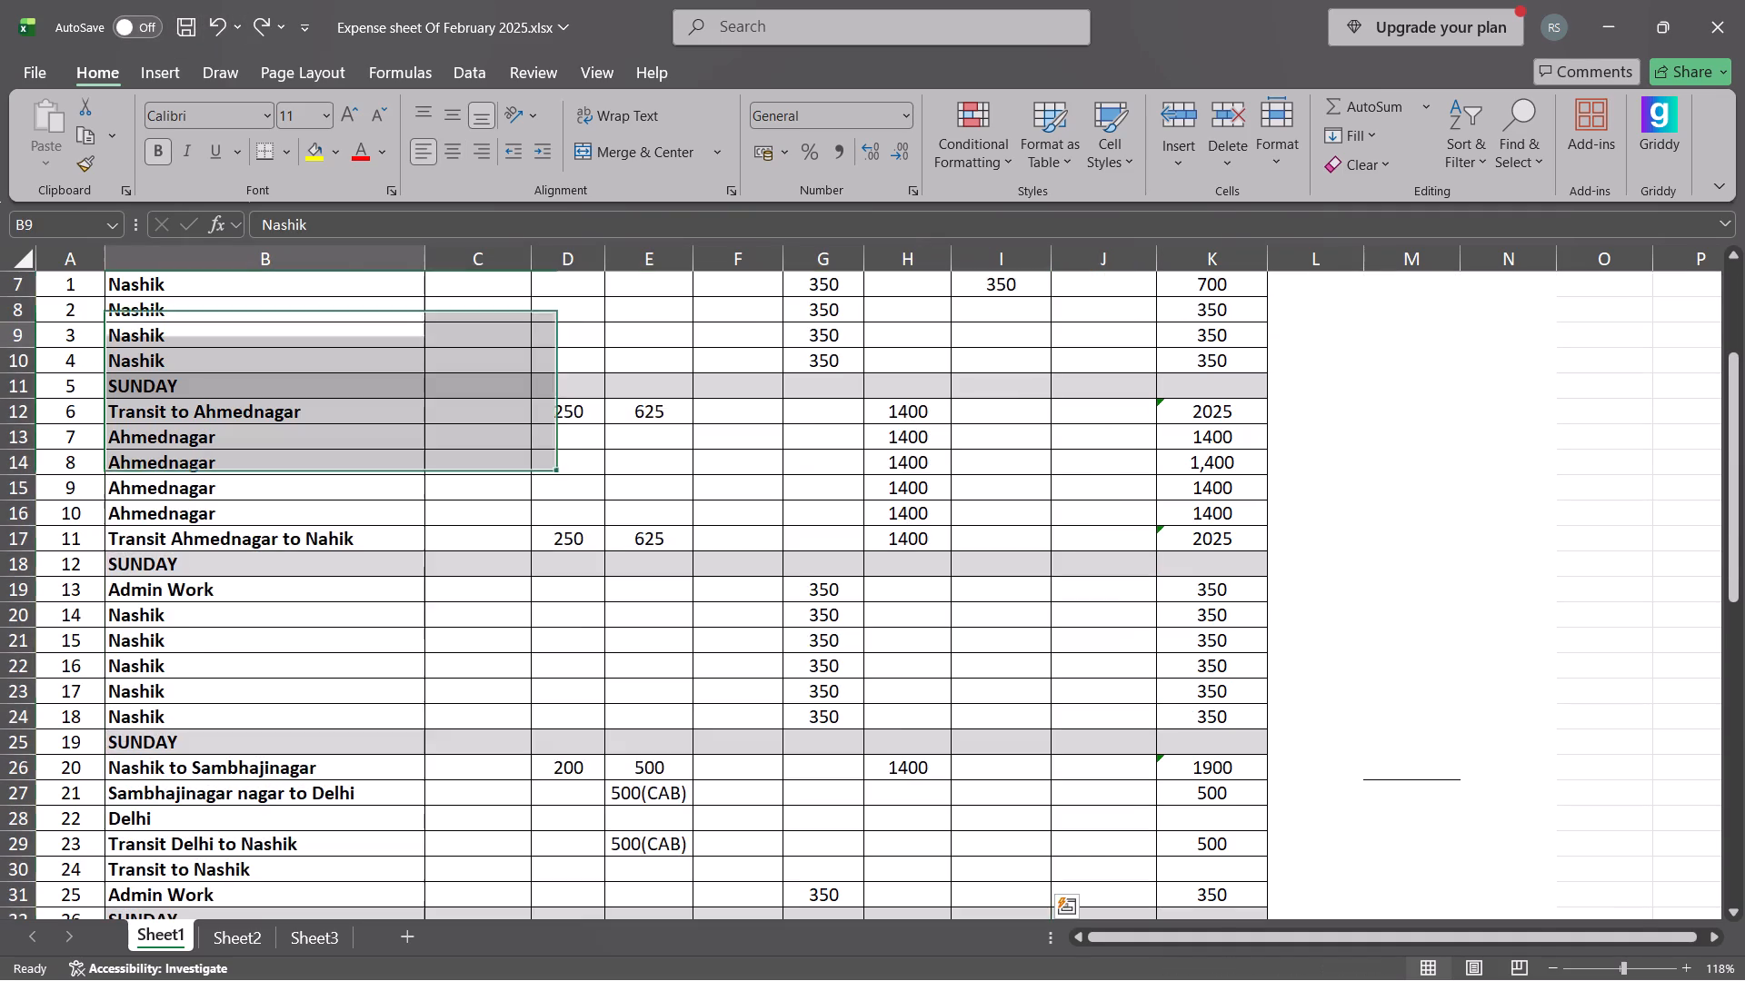
Clear all entries for dates 1 to 31, from Area Covered through Total Expenses (B7:K37).
scroll(277, 342, "up", 5)
left_click_drag(202, 505, 958, 980)
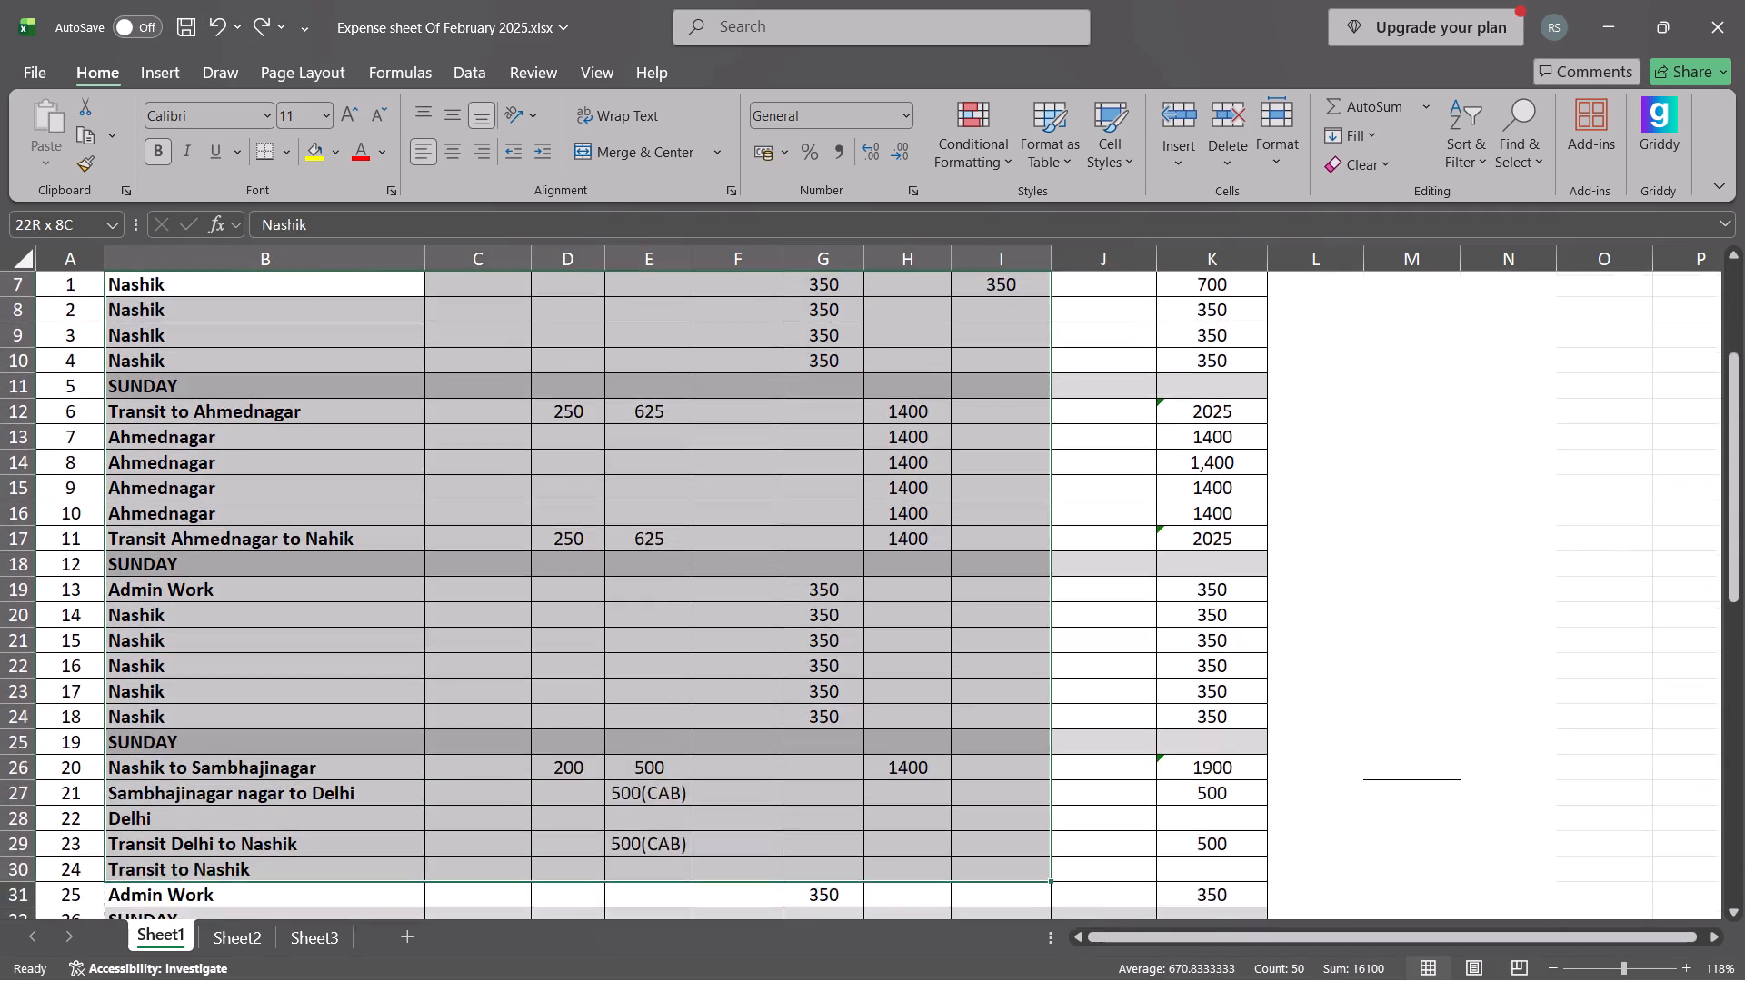
left_click_drag(958, 980, 1092, 856)
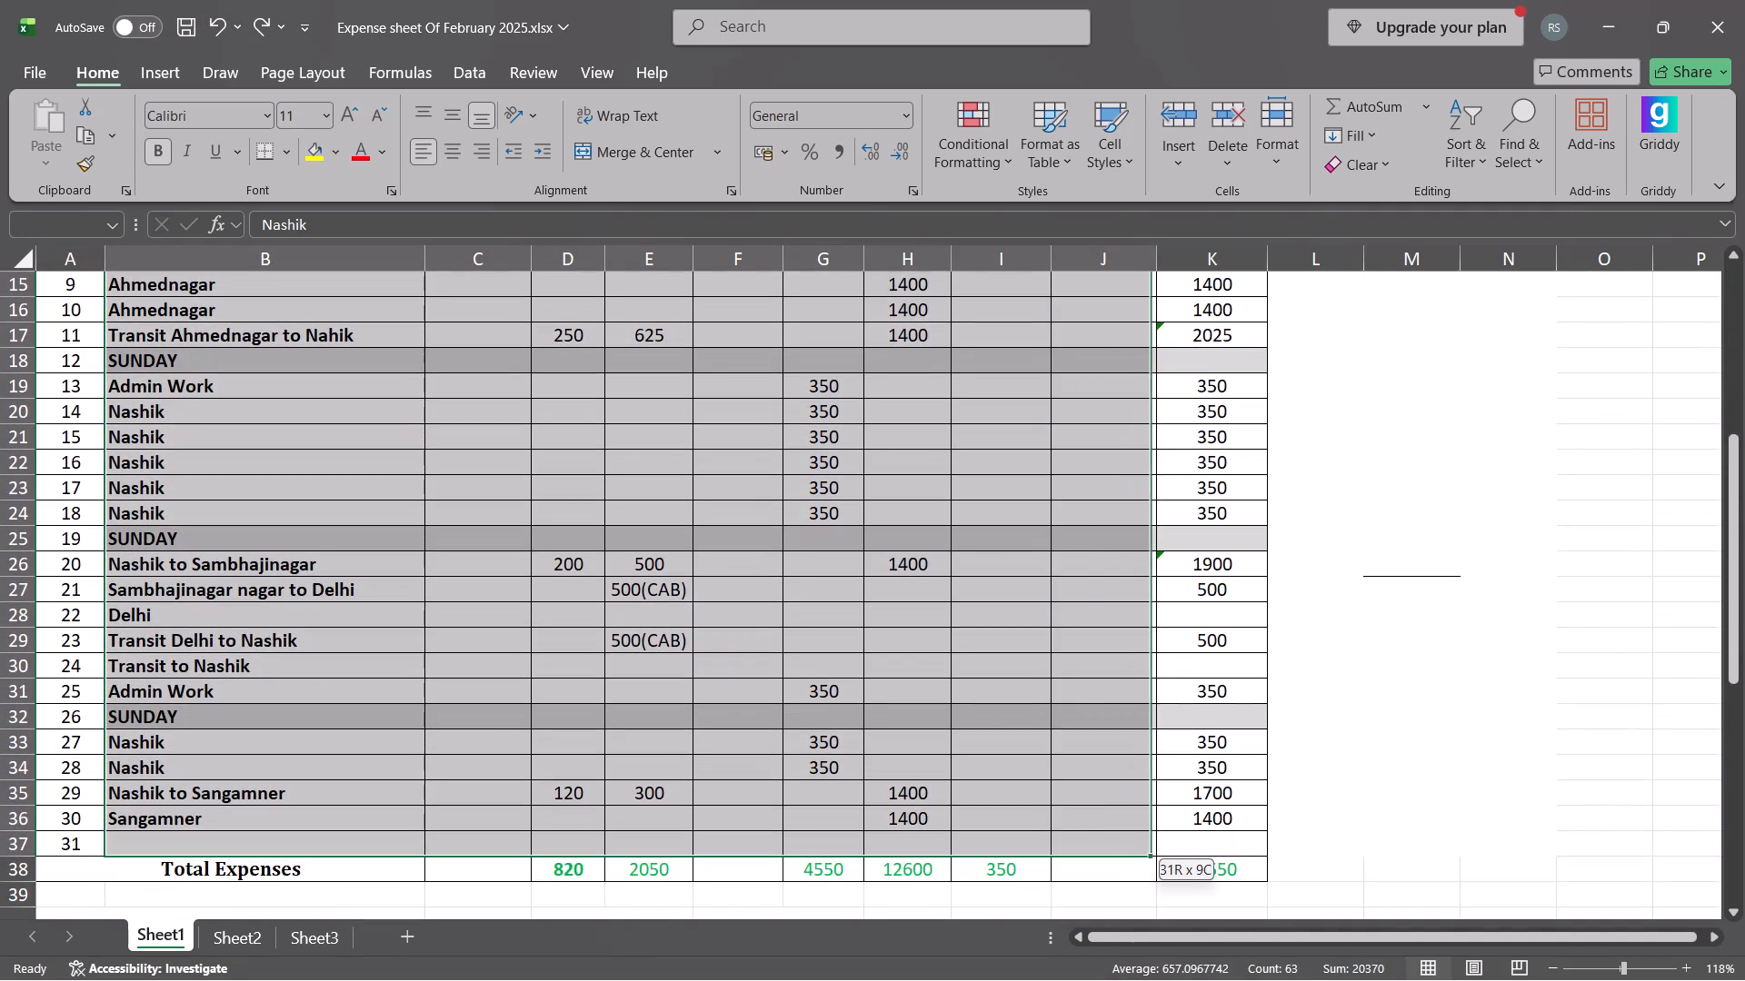
left_click_drag(1092, 856, 1187, 847)
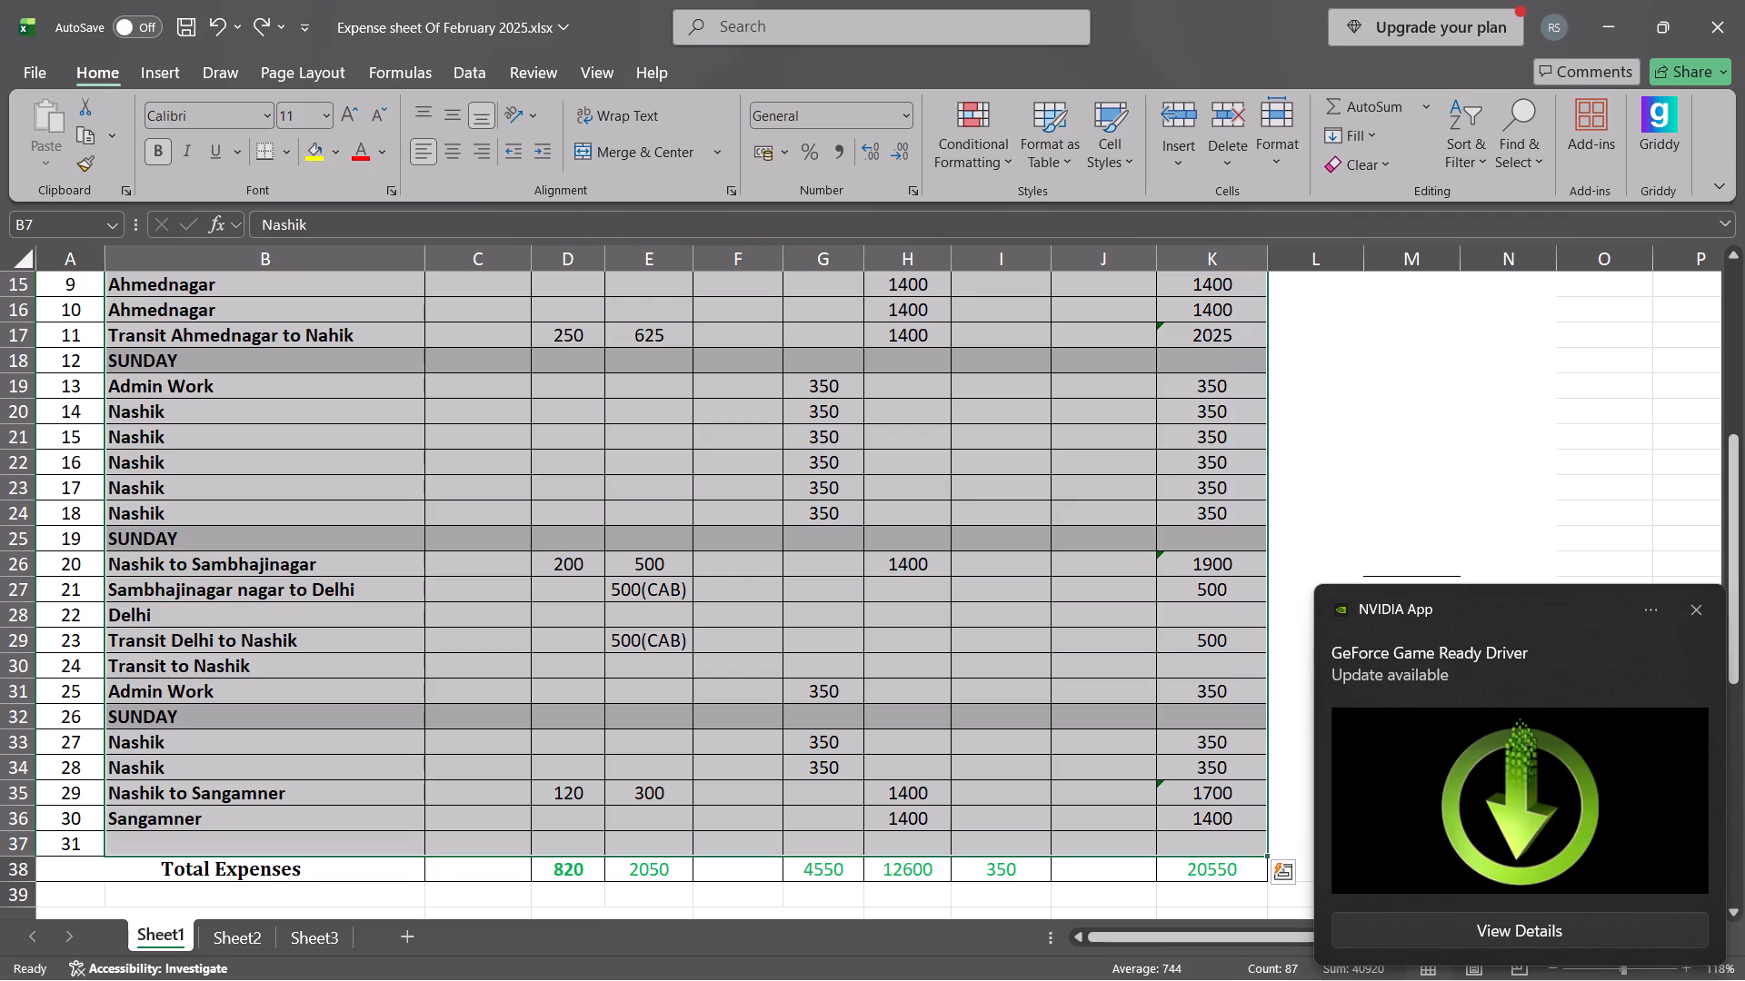
key("Delete")
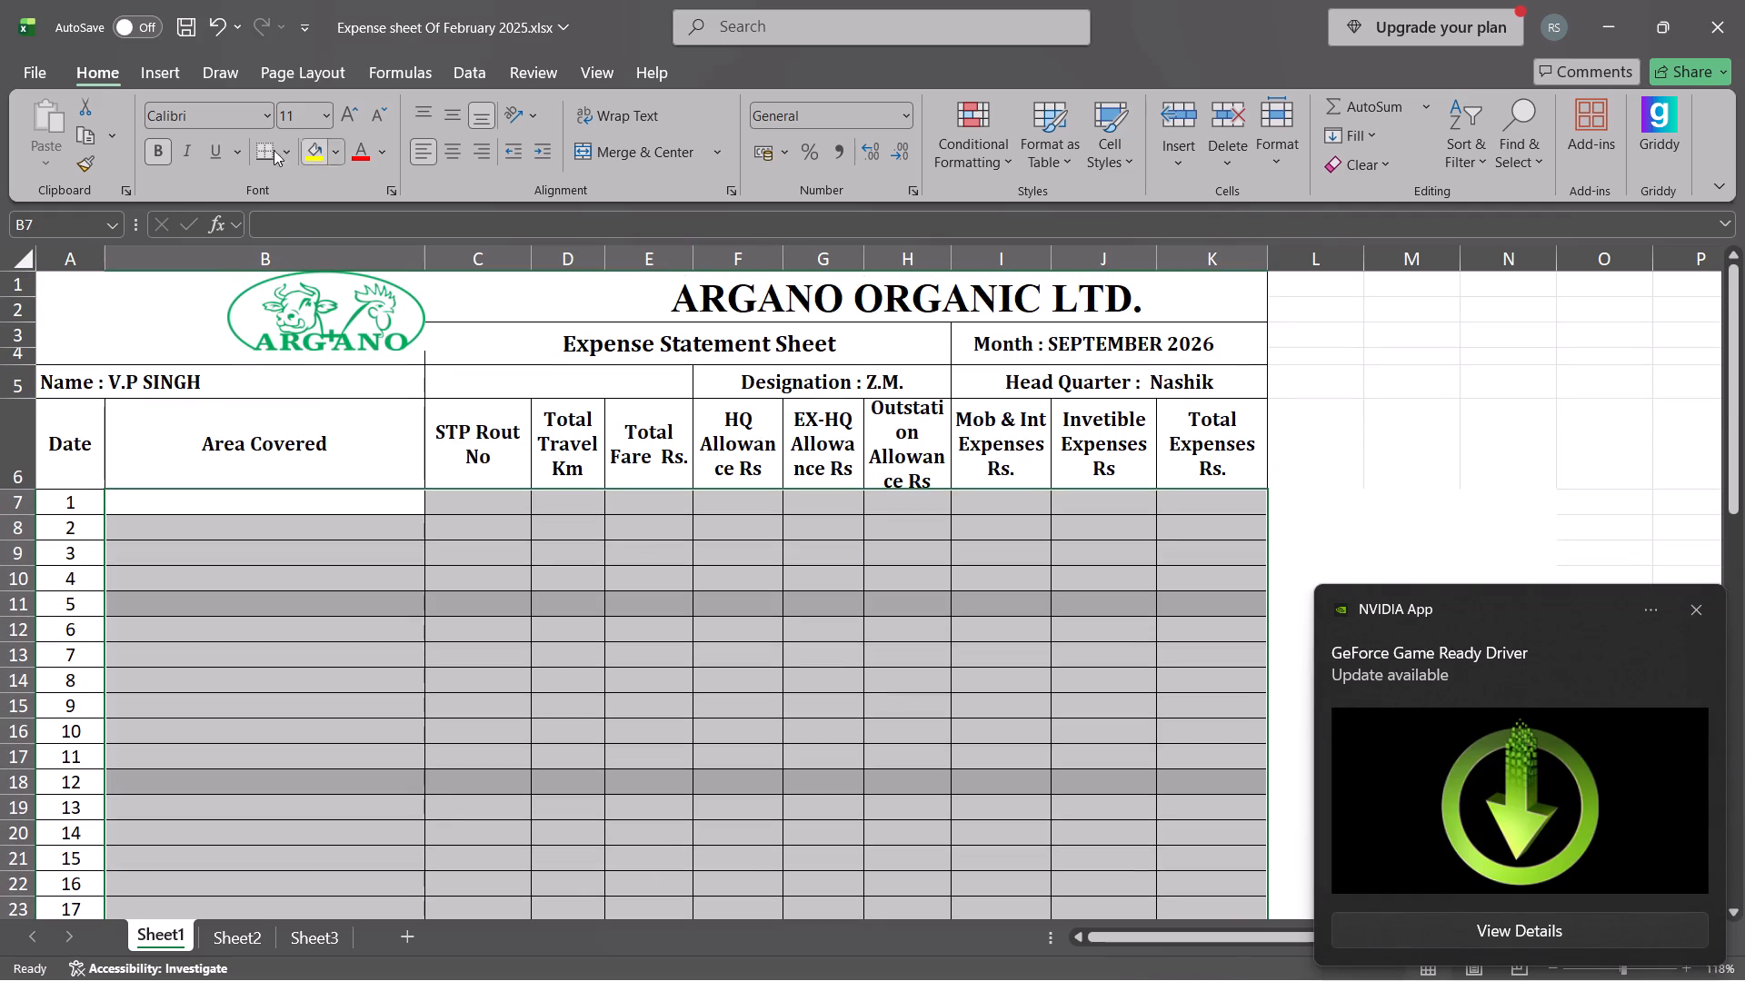
Fill the cleared cells B7:K37 with white to replace the grey row shading.
left_click(340, 153)
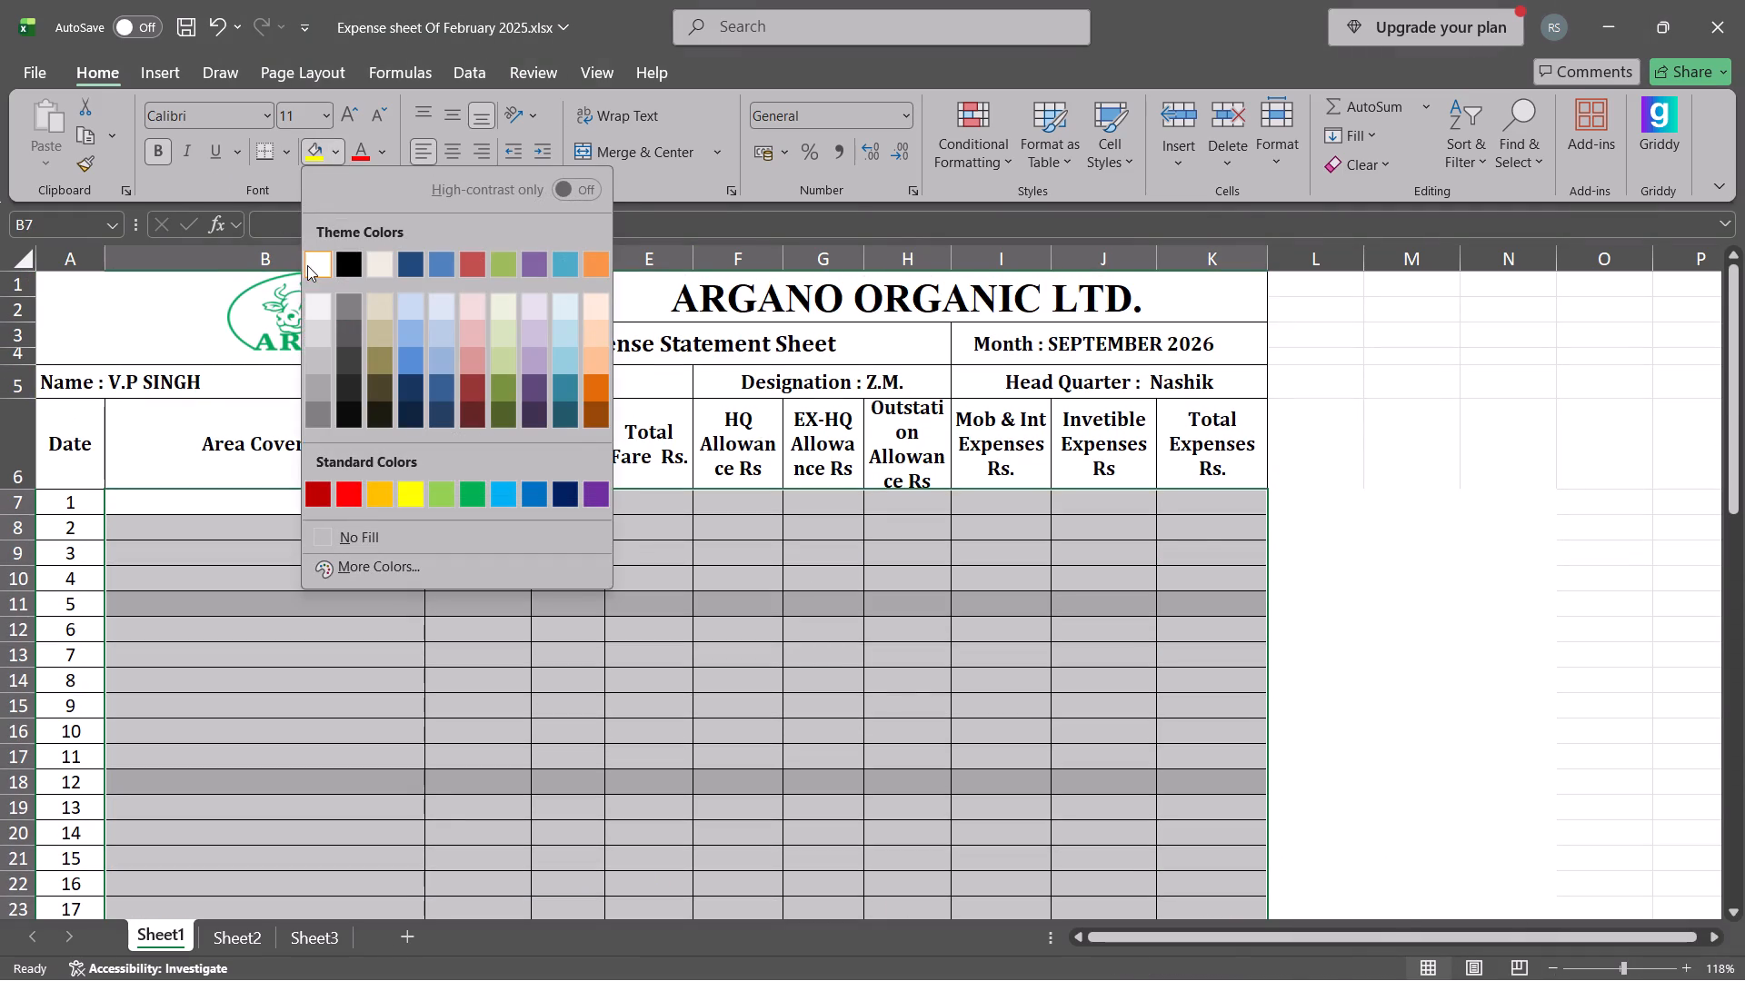
left_click(307, 265)
left_click(268, 503)
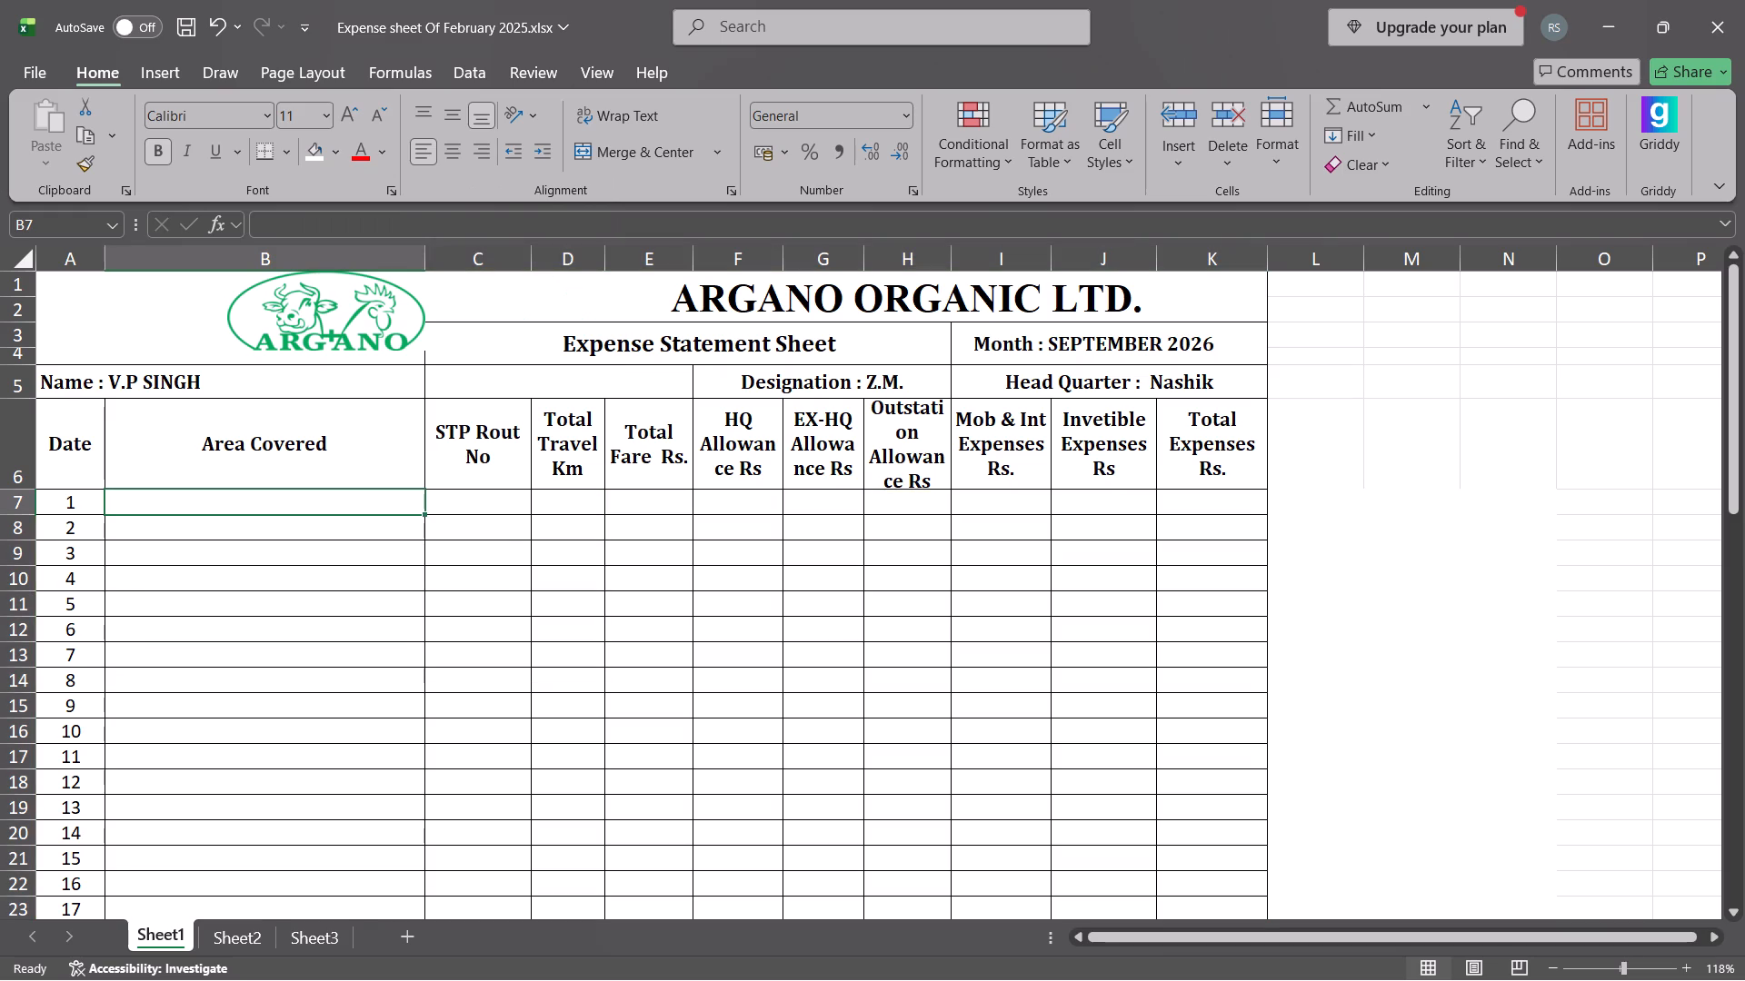
Enter SUNDAY as the area covered for date 6.
left_click(274, 592)
scroll(274, 592, "down", 4)
scroll(274, 592, "up", 1)
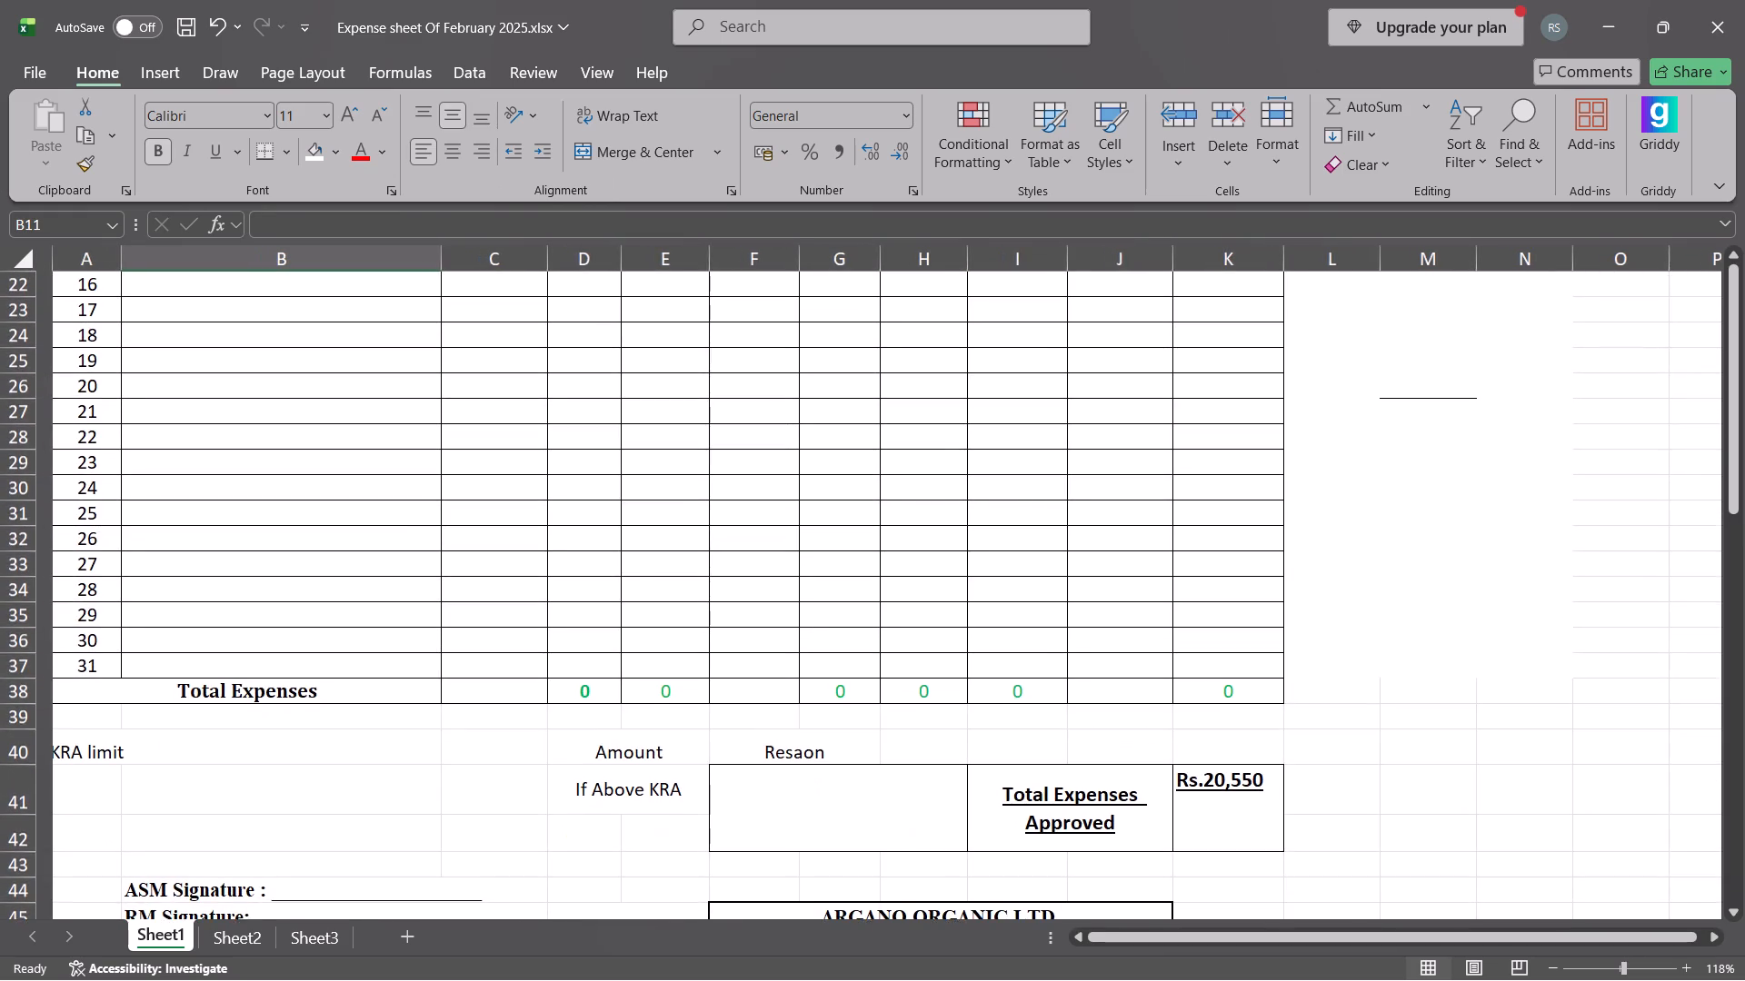
scroll(274, 592, "up", 1)
scroll(274, 592, "right", 5)
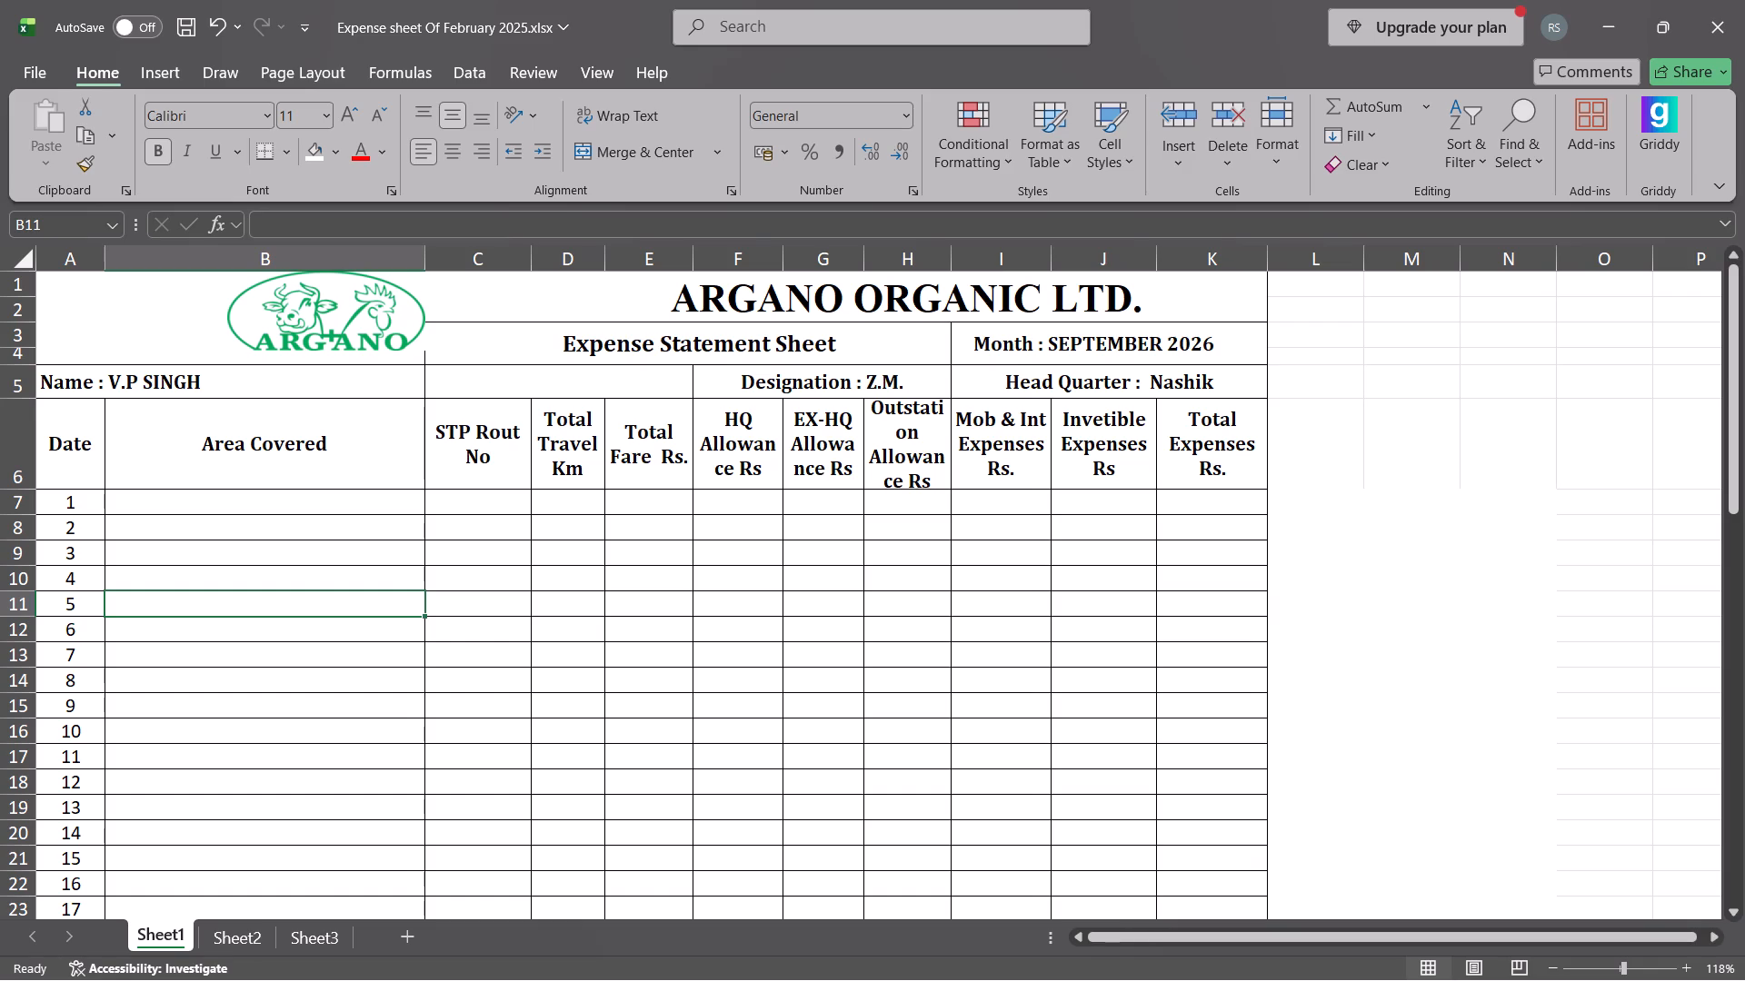
key("Down")
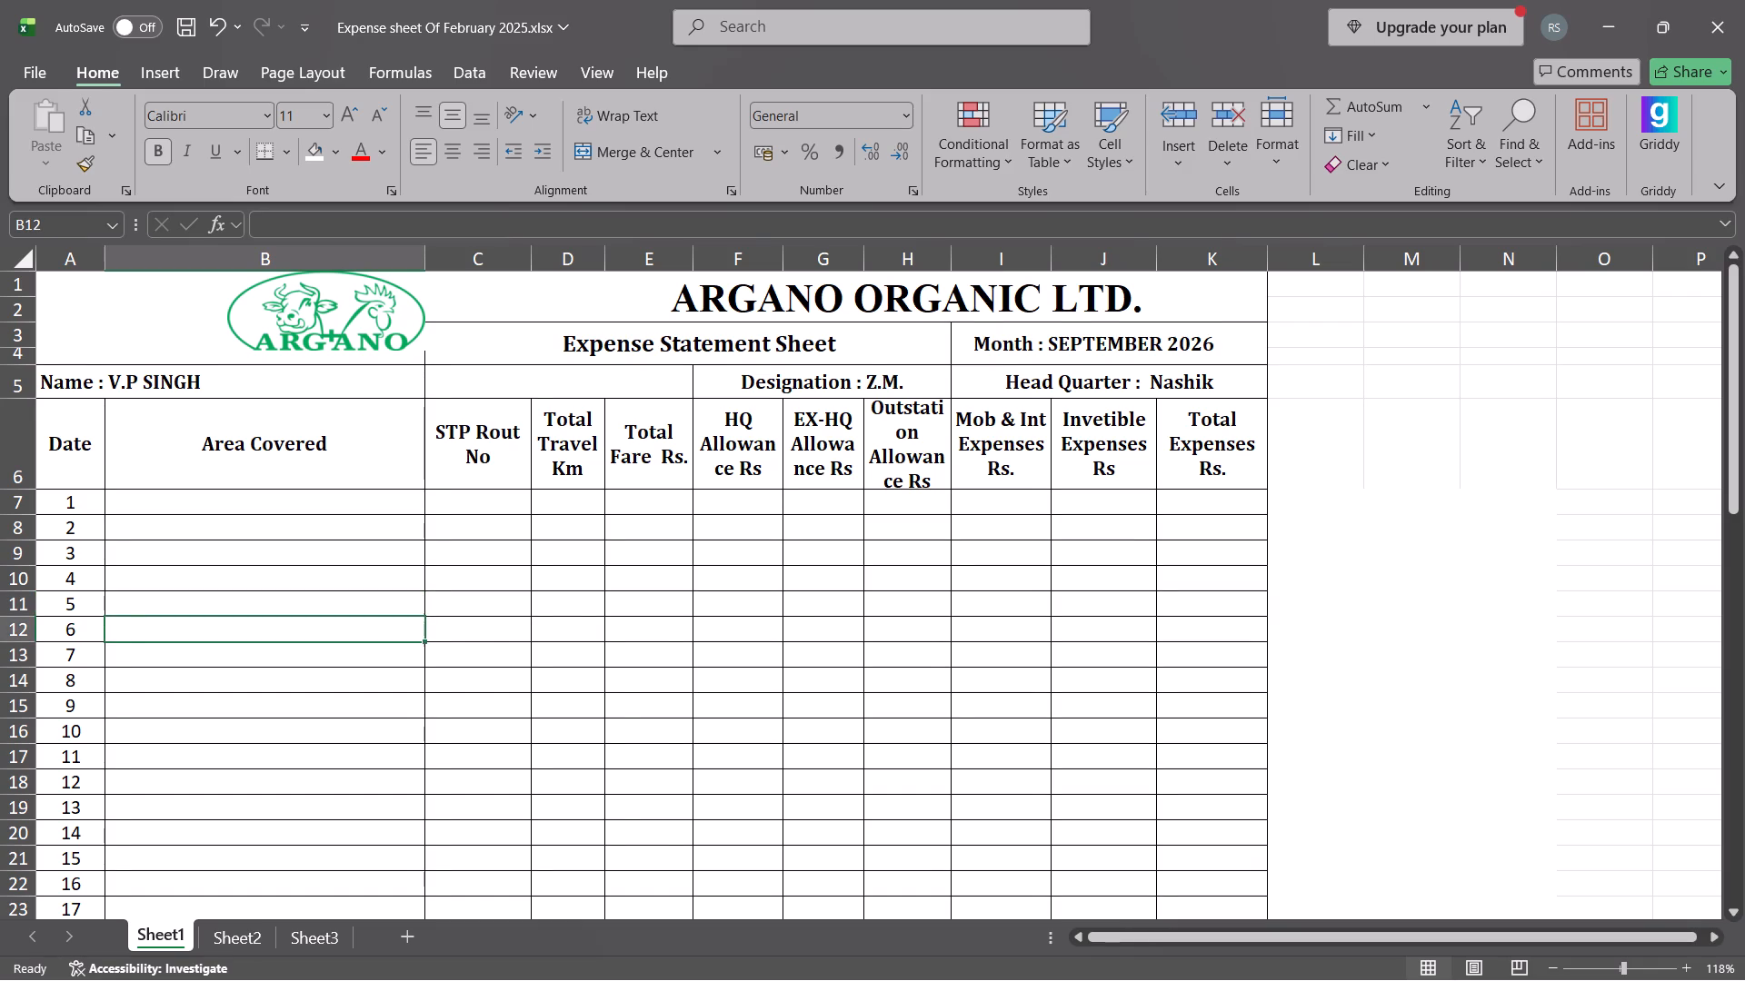
type("SUNDAY")
key("Down")
Enter SUNDAY as the area covered for date 13.
key("Down")
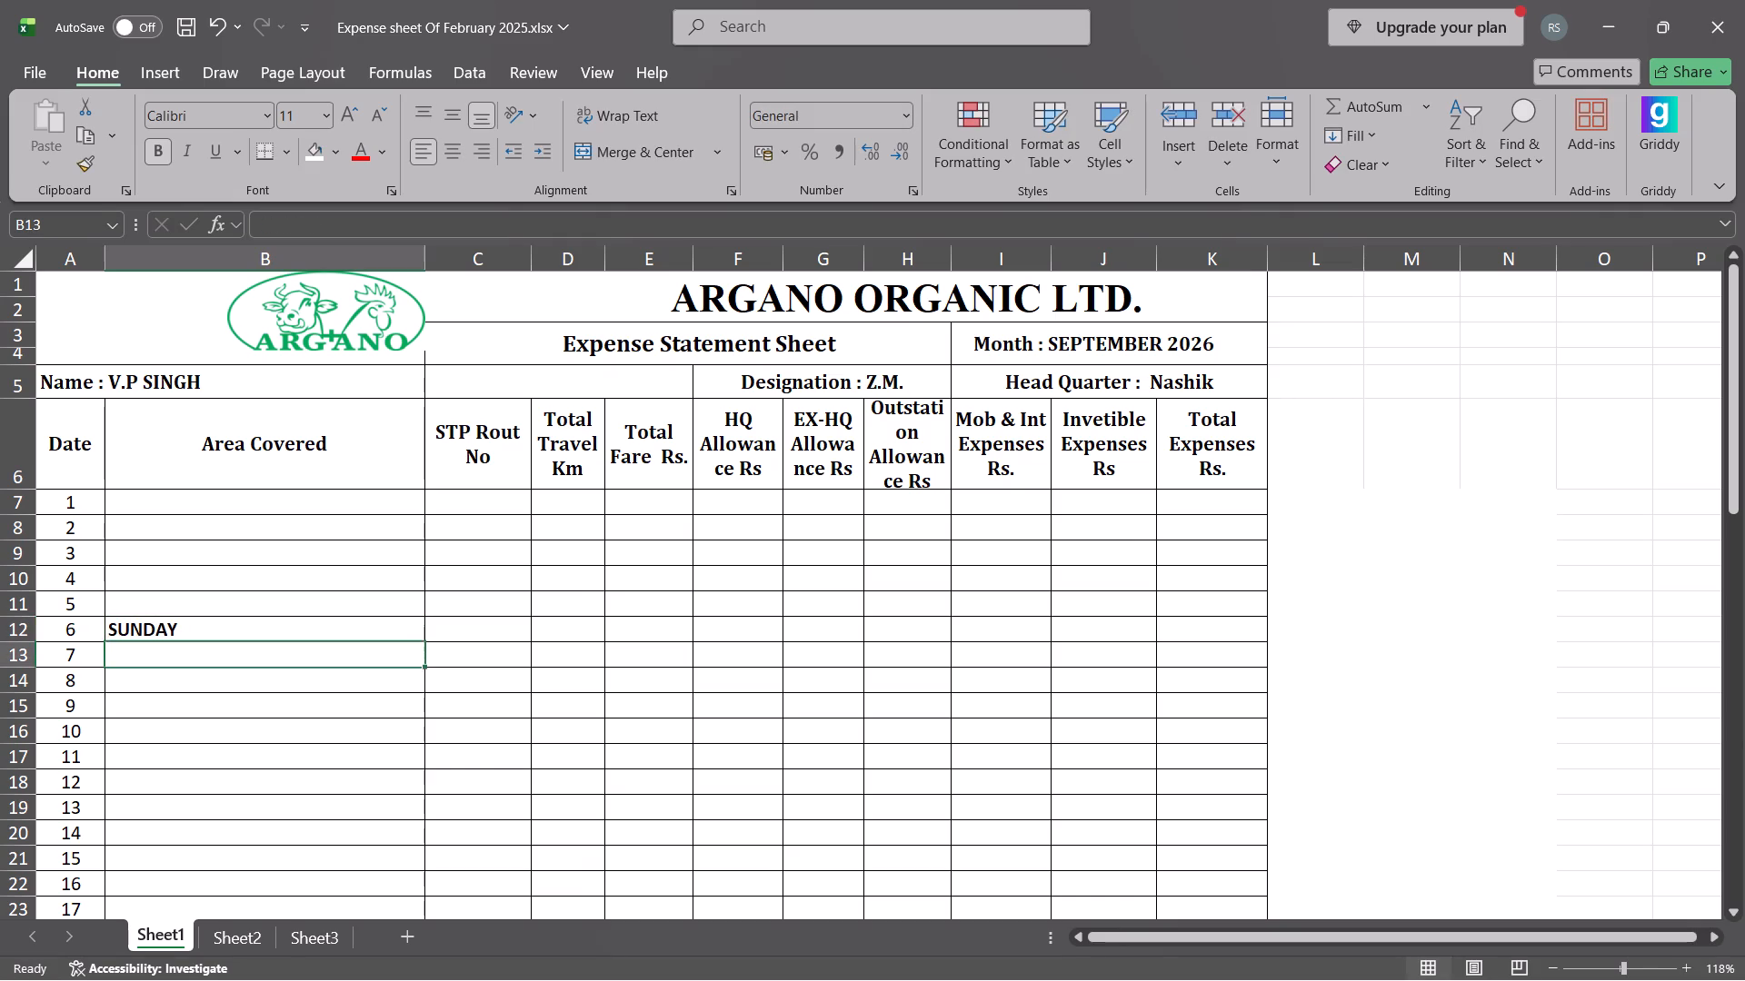
key("Down")
key("Down")
key("Down")
key("Down")
key("Down")
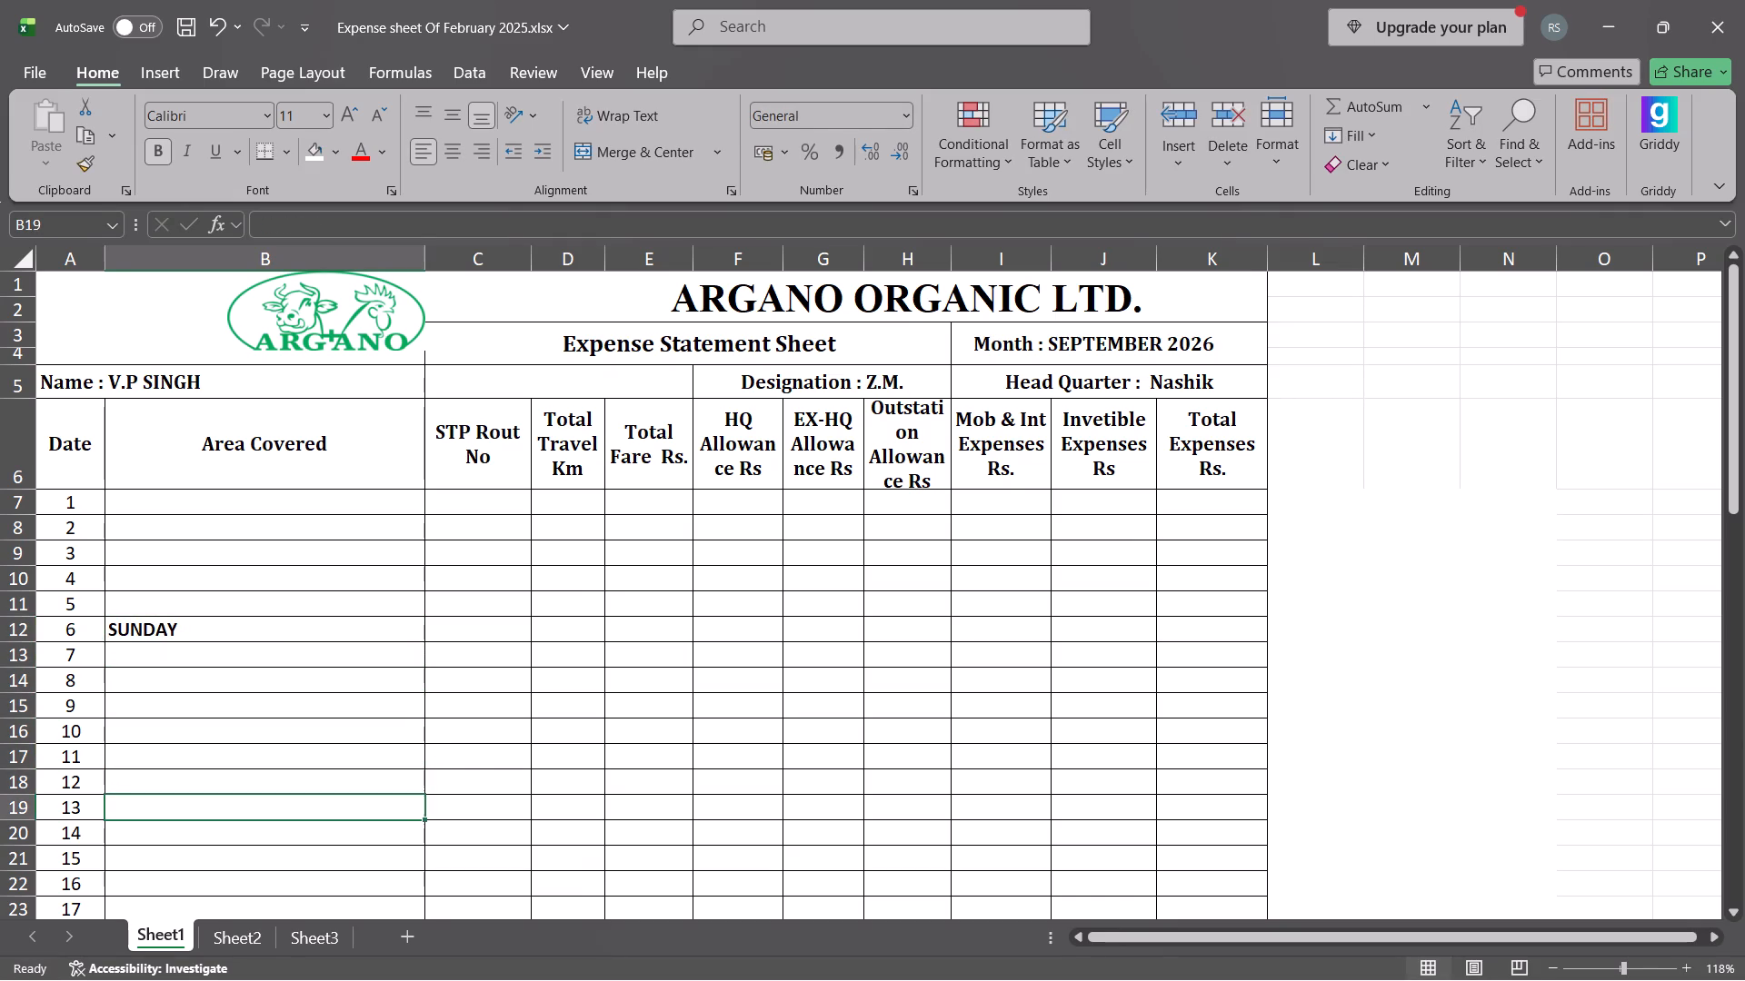
key("s")
key("Down")
Enter SUNDAY as the area covered for date 20.
key("Down")
key("Down")
key("Down")
key("Down")
key("Down")
key("Down")
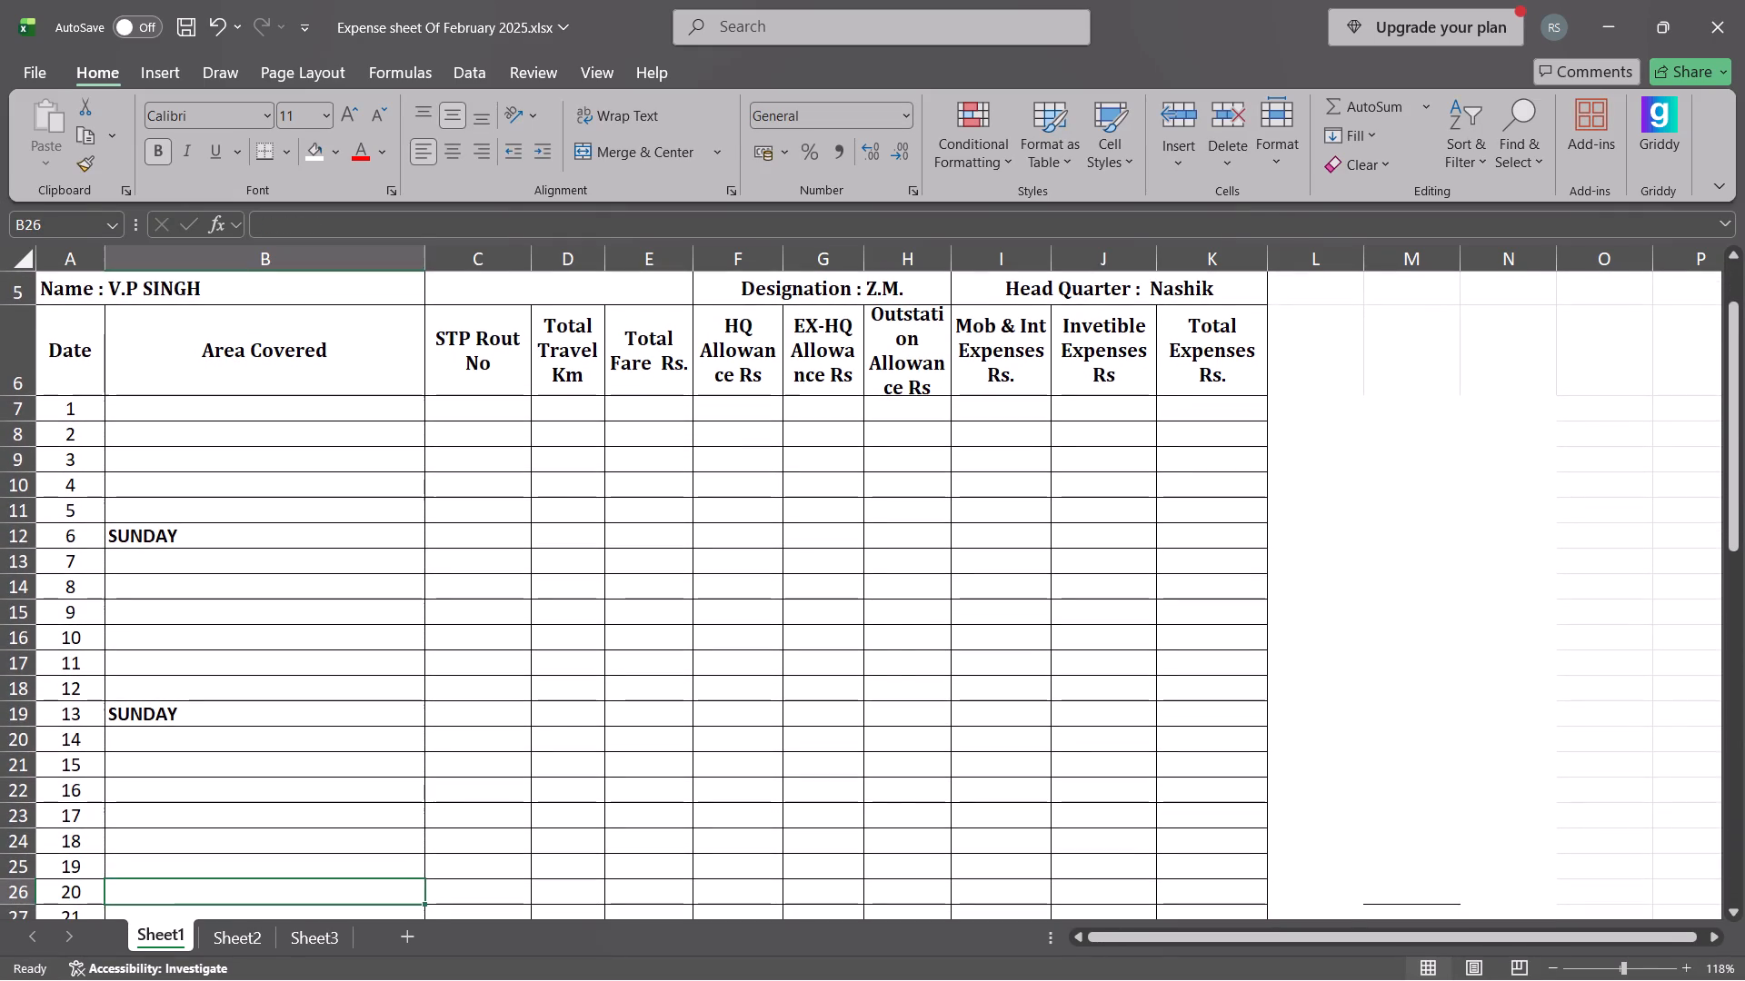
key("s")
key("Down")
Enter SUNDAY as the area covered for date 27.
key("Down")
key("Down")
key("Down")
key("Down")
key("Down")
key("Down")
key("s")
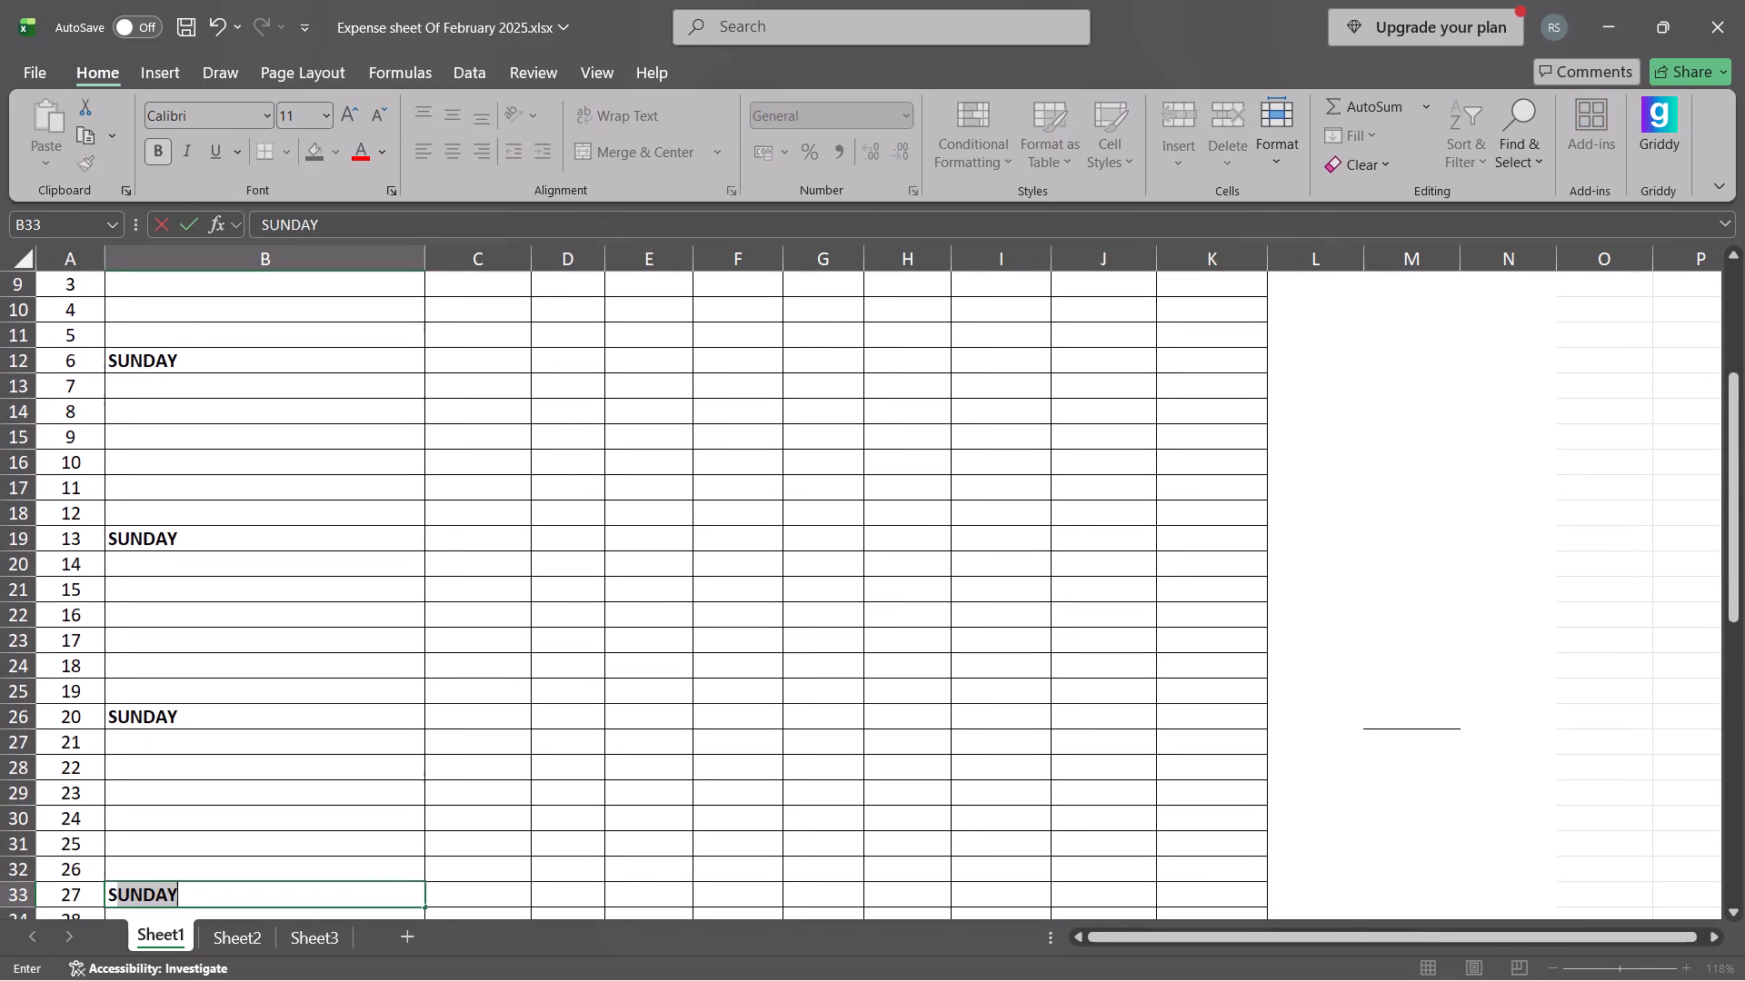
key("Down")
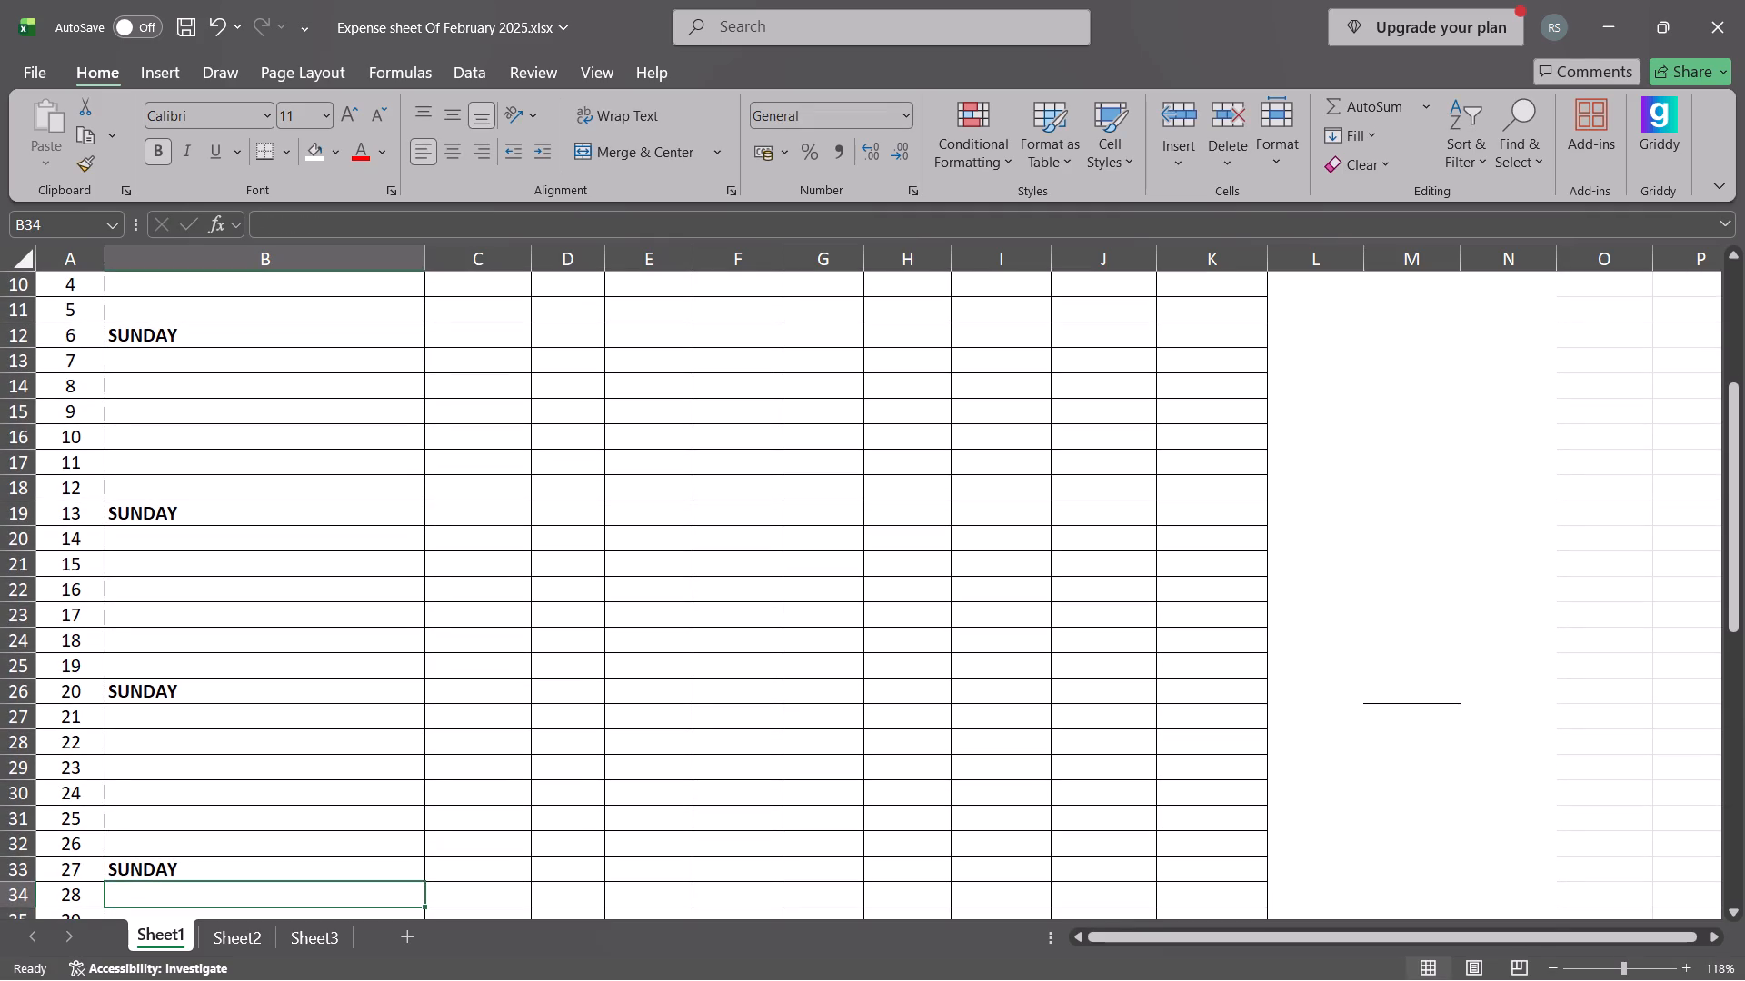
Enter Nashik as the area covered for date 1.
scroll(274, 592, "up", 1)
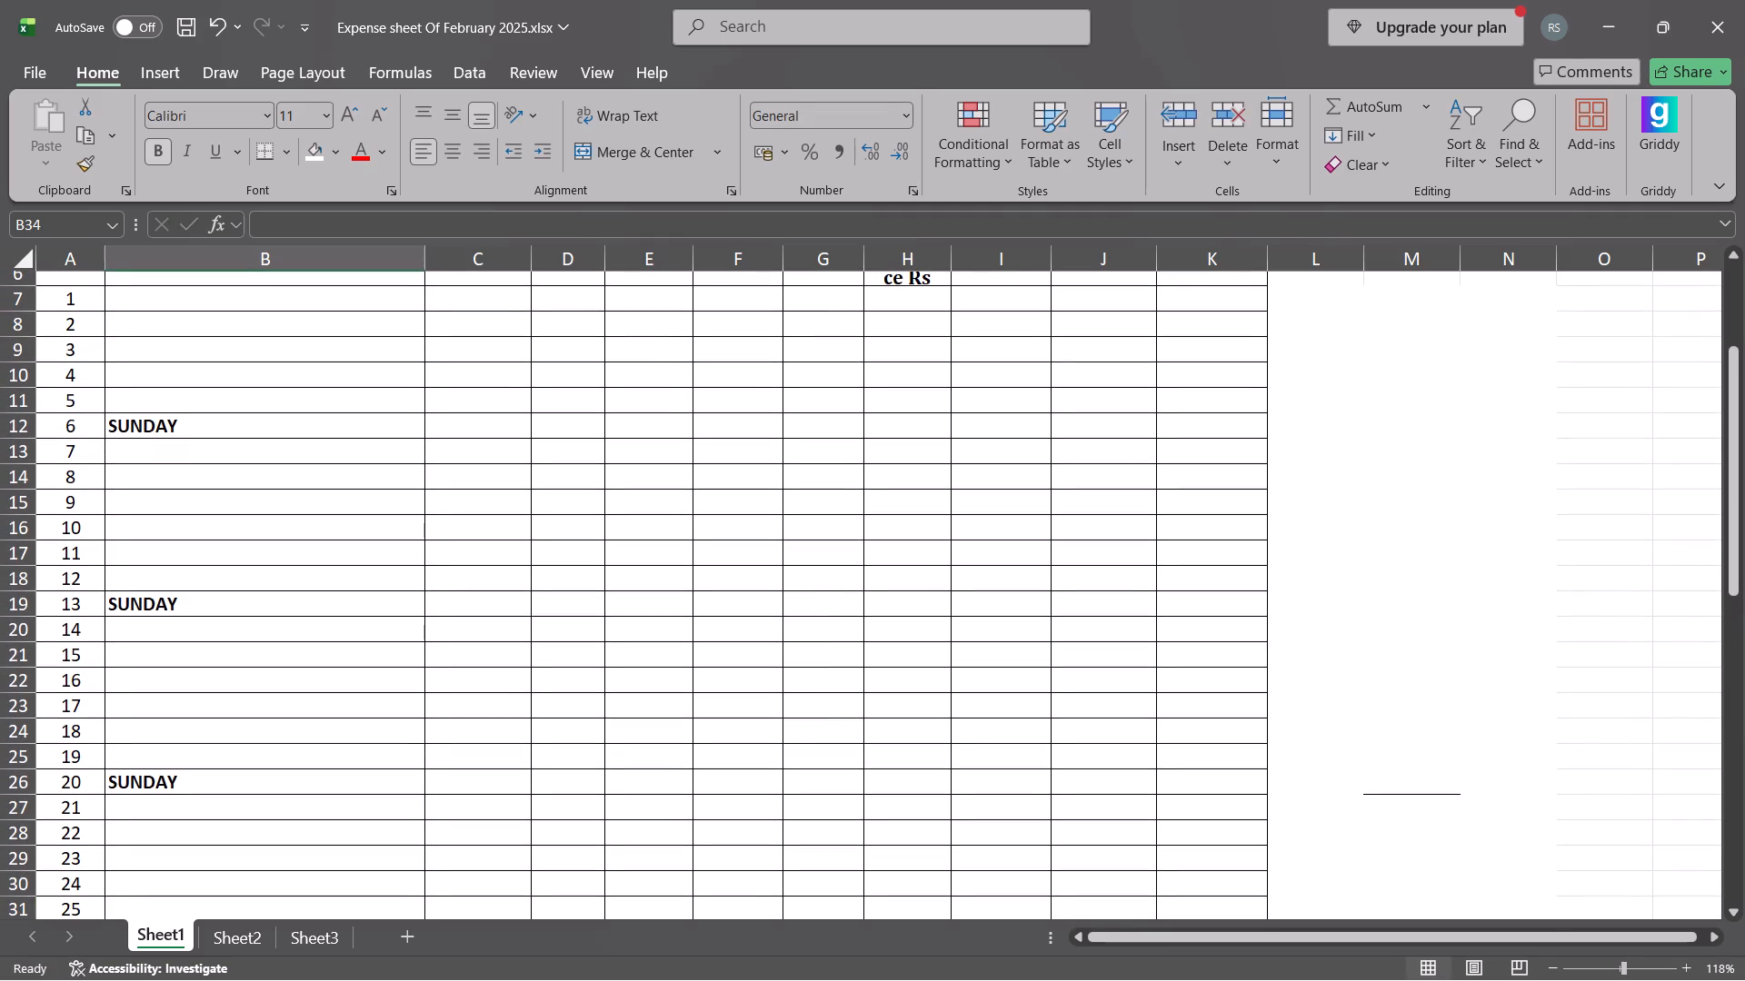
scroll(174, 428, "up", 1)
left_click(174, 447)
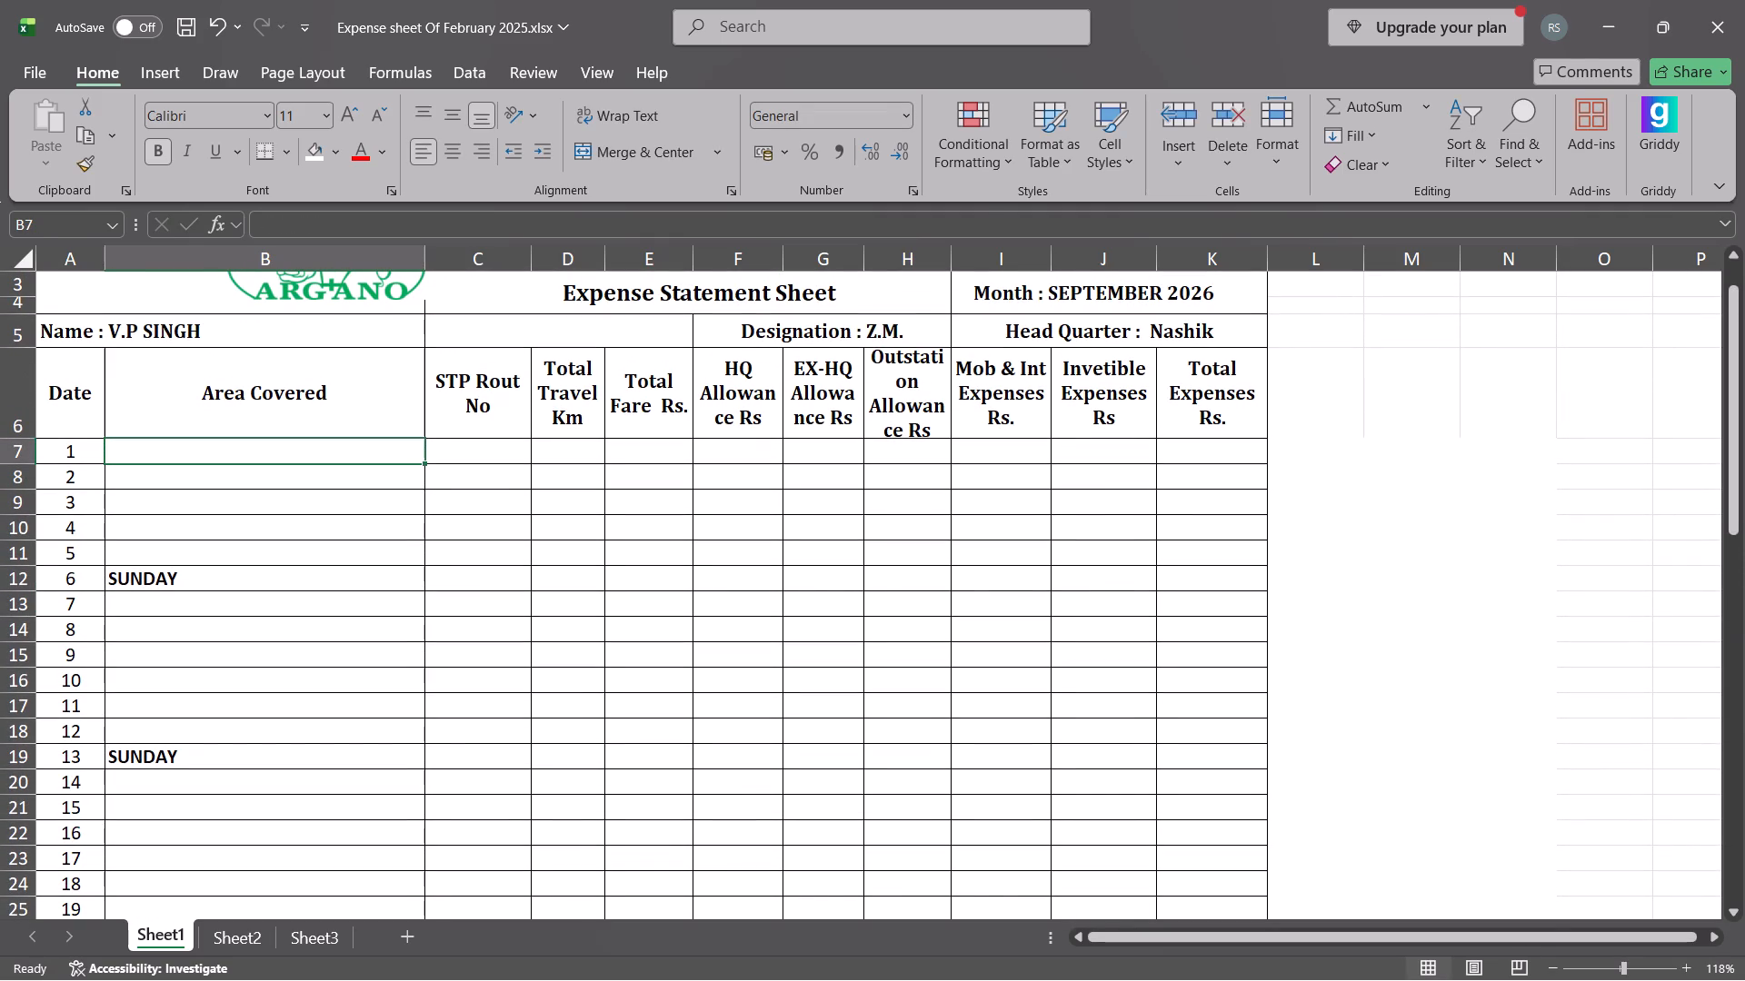
type("NASHIK")
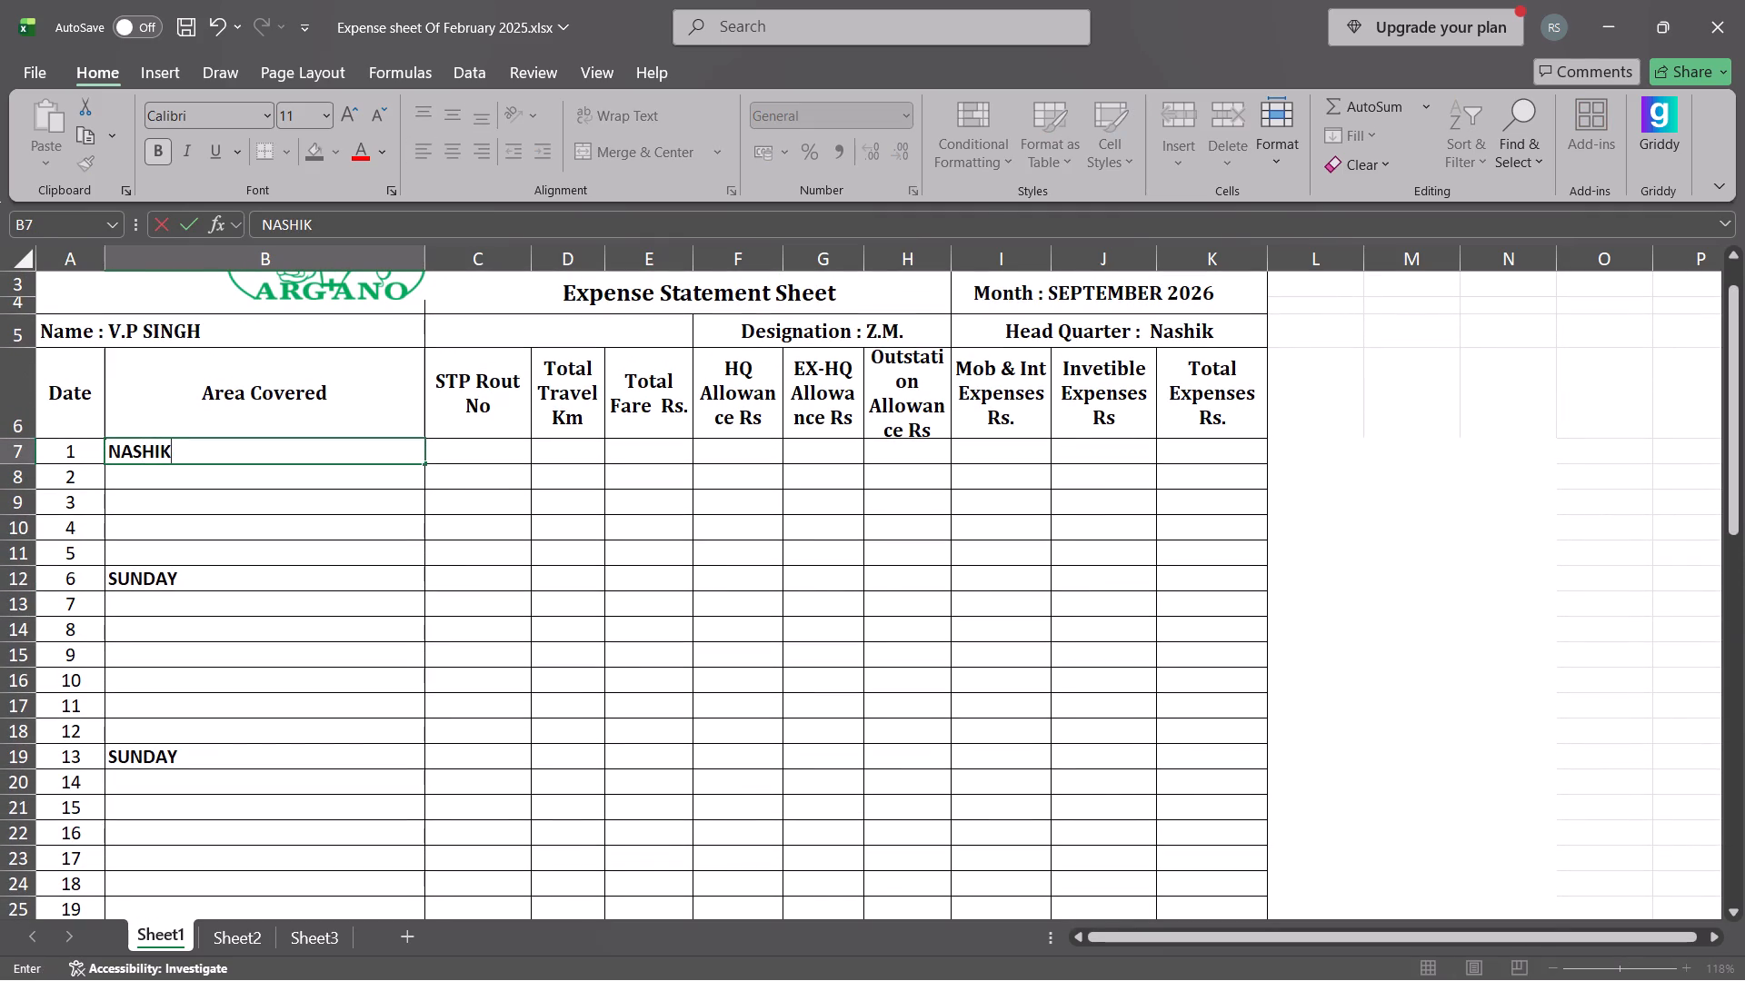
key("BackSpace")
key("BackSpace")
key("BackSpace")
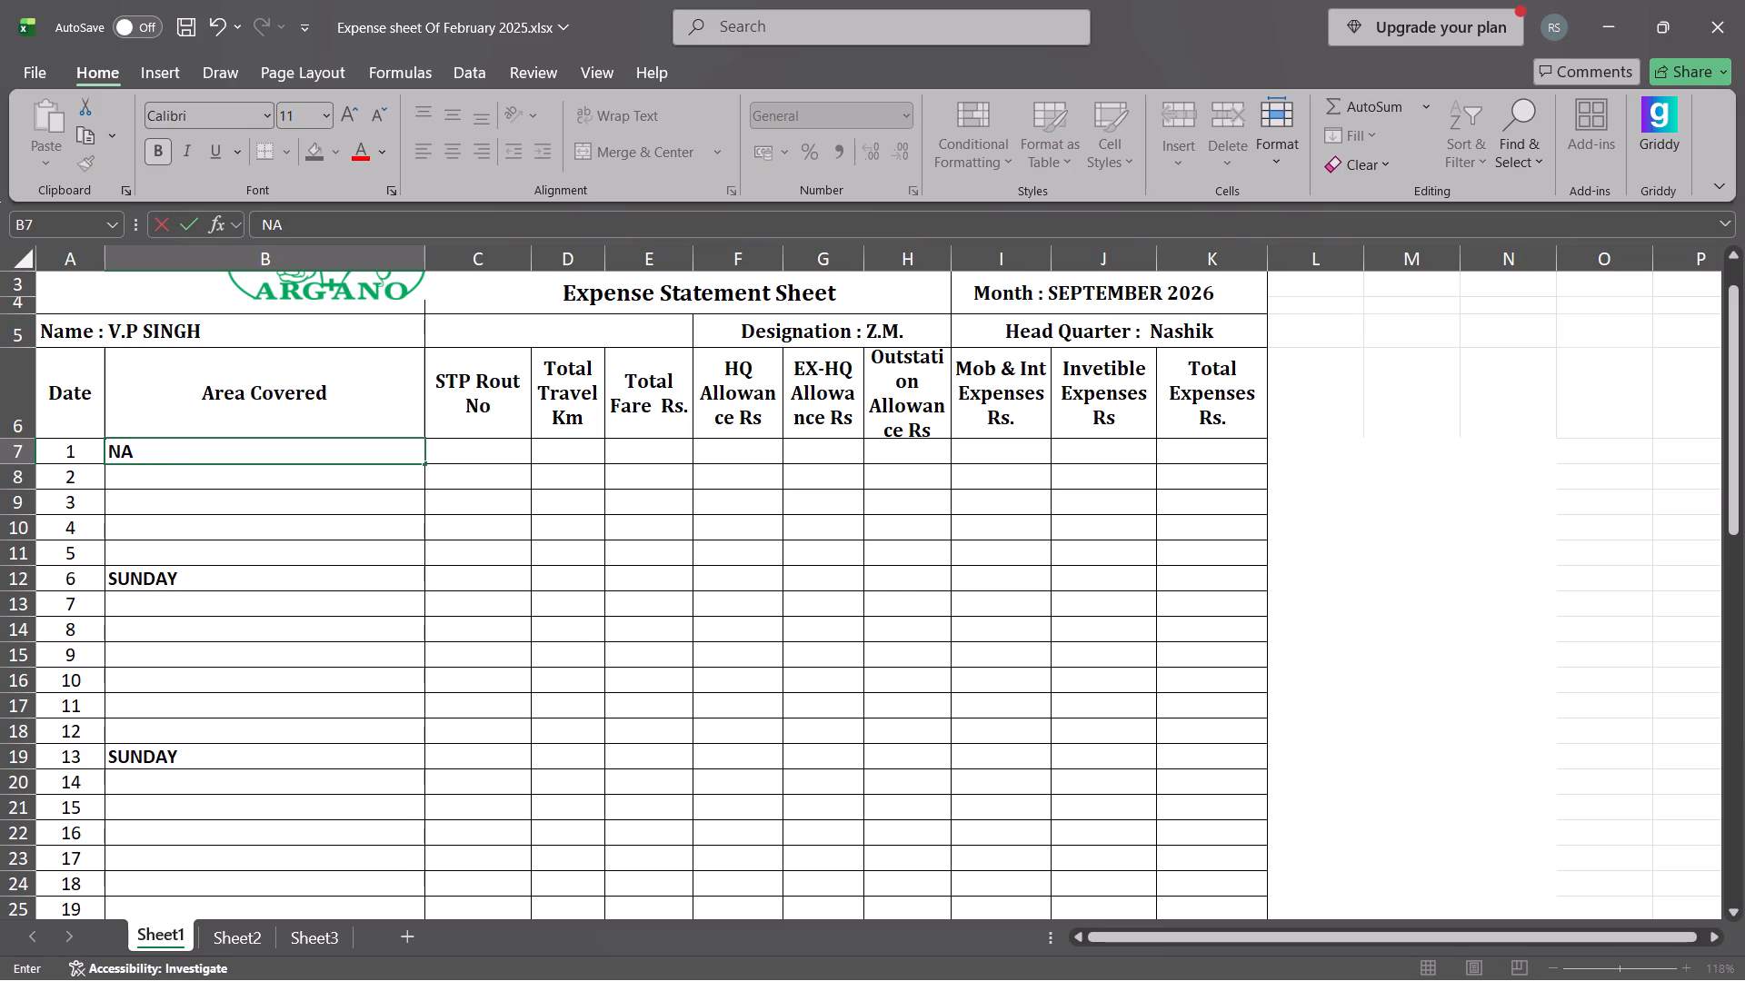
key("BackSpace")
type("ashik")
Enter Nashik as the area covered for each of dates 2 to 5.
key("Down")
key("n")
key("Down")
key("n")
key("Down")
key("n")
key("Down")
key("n")
key("Down")
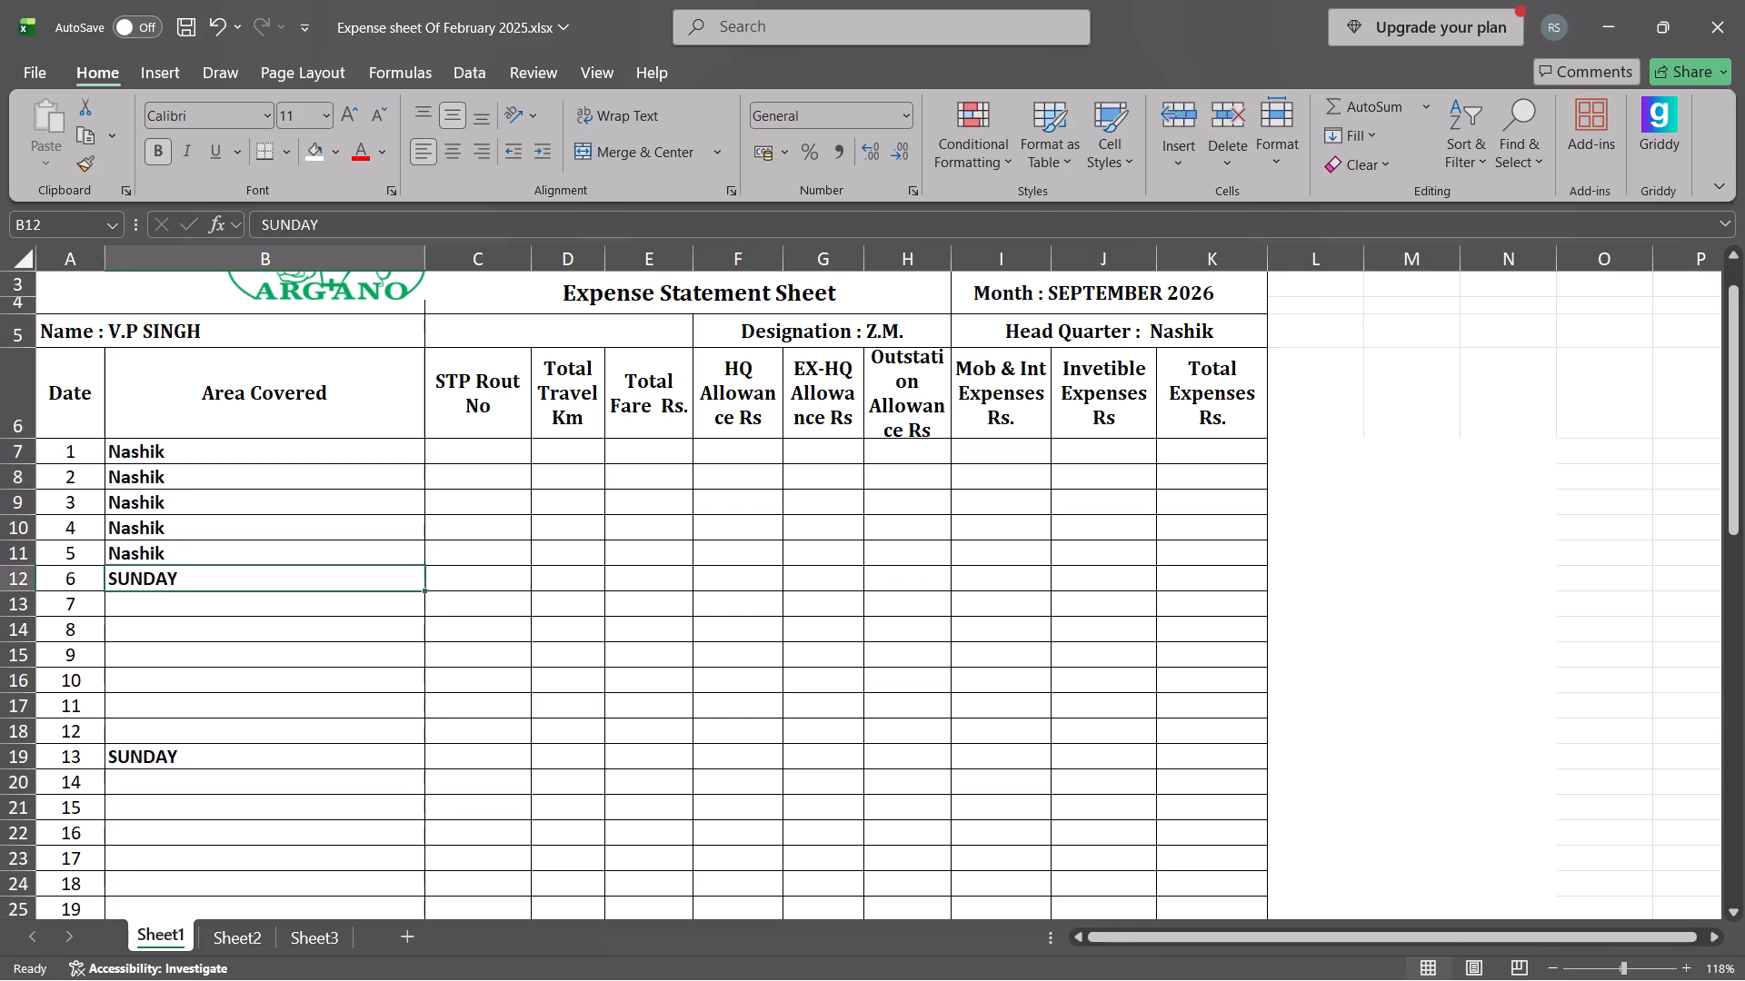
key("Down")
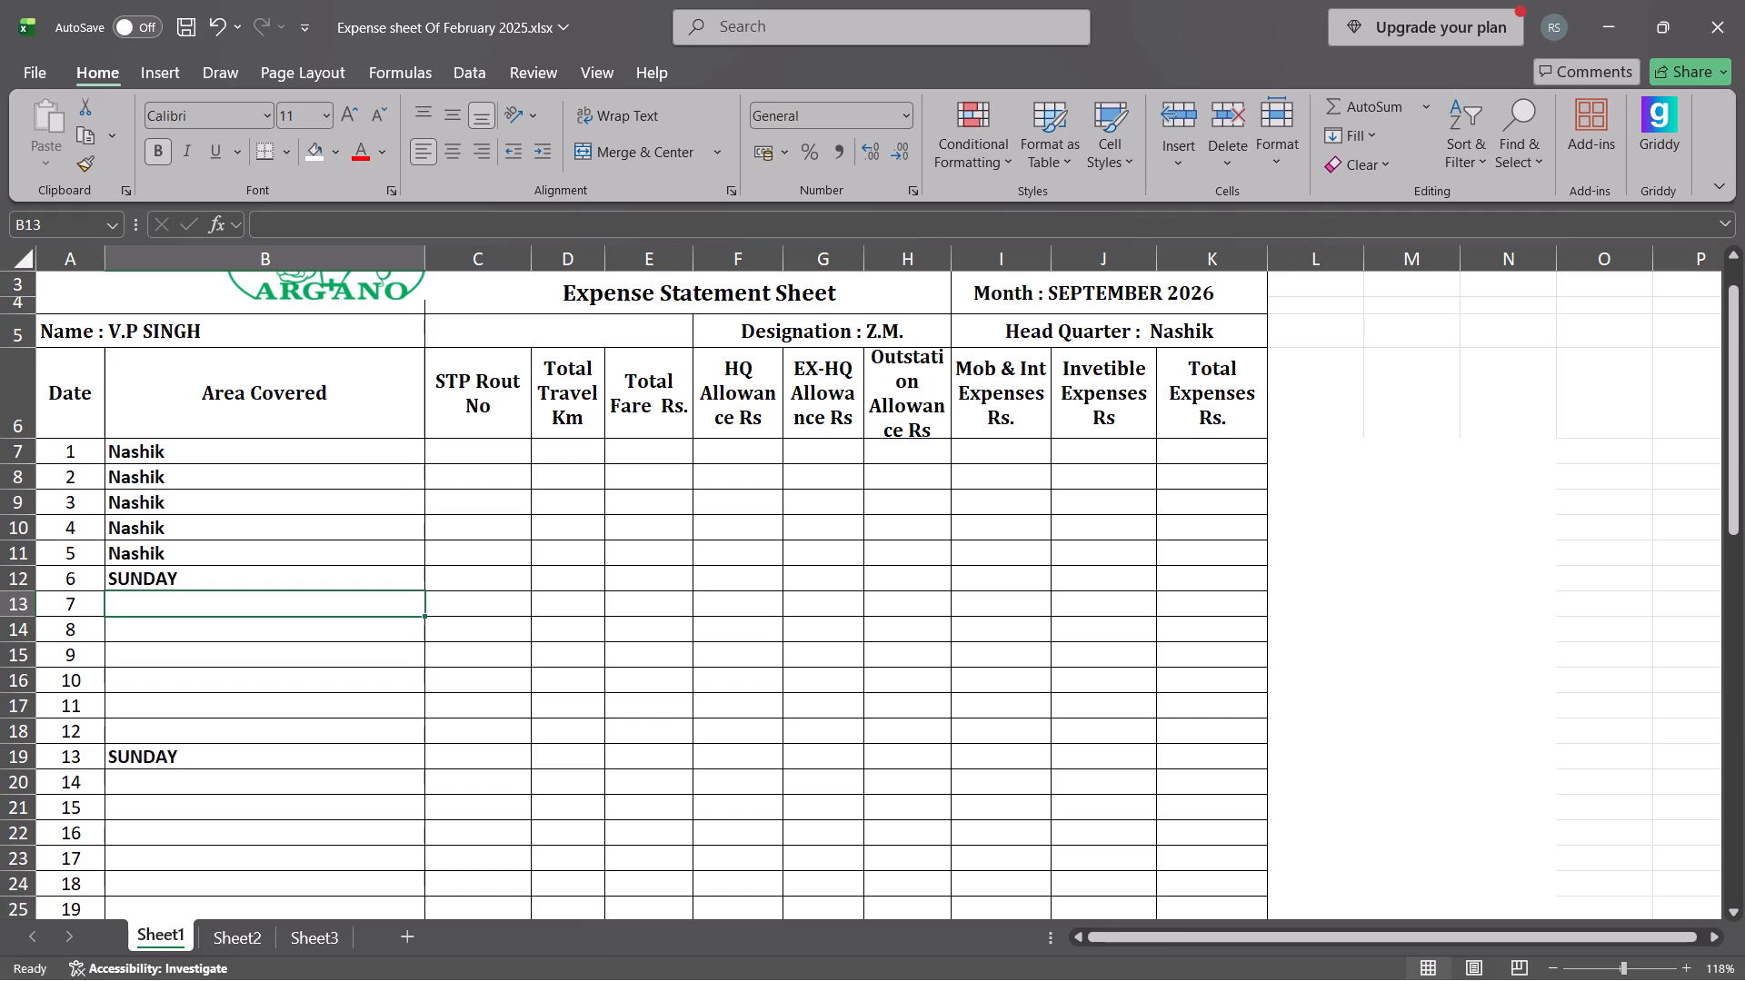
Shade the date 6 Sunday row light grey from Area Covered through Total Expenses.
left_click_drag(184, 580, 1121, 599)
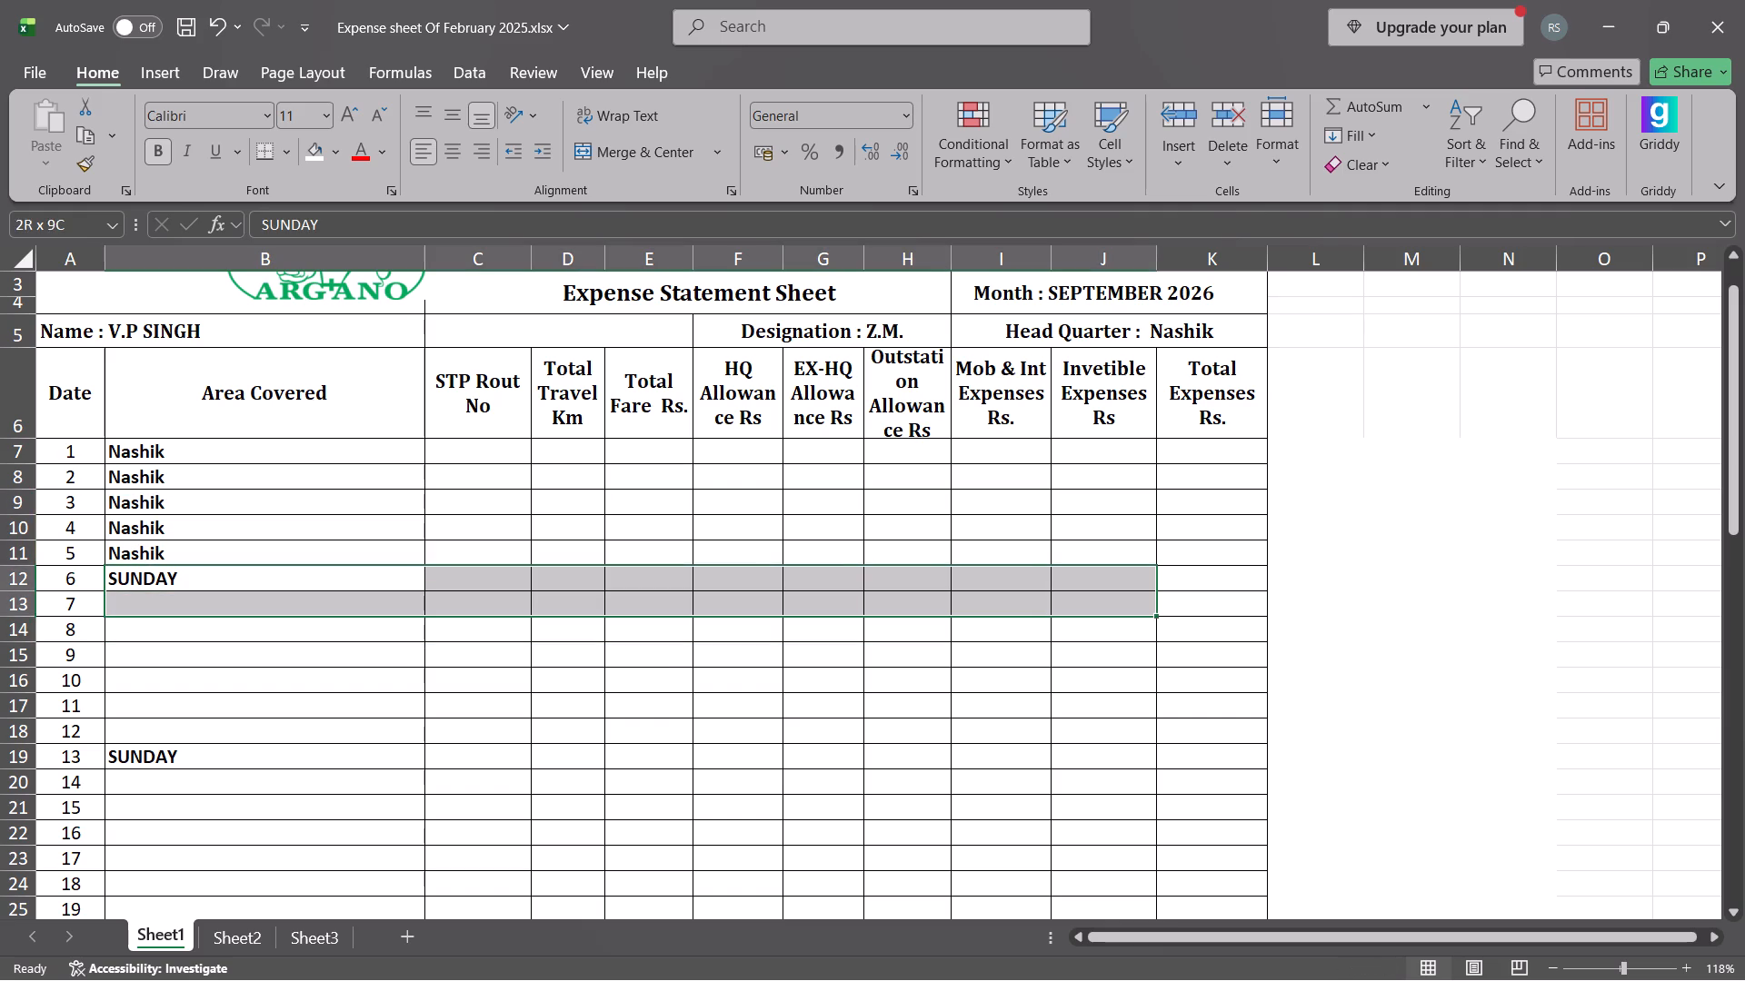
left_click_drag(1121, 599, 1167, 587)
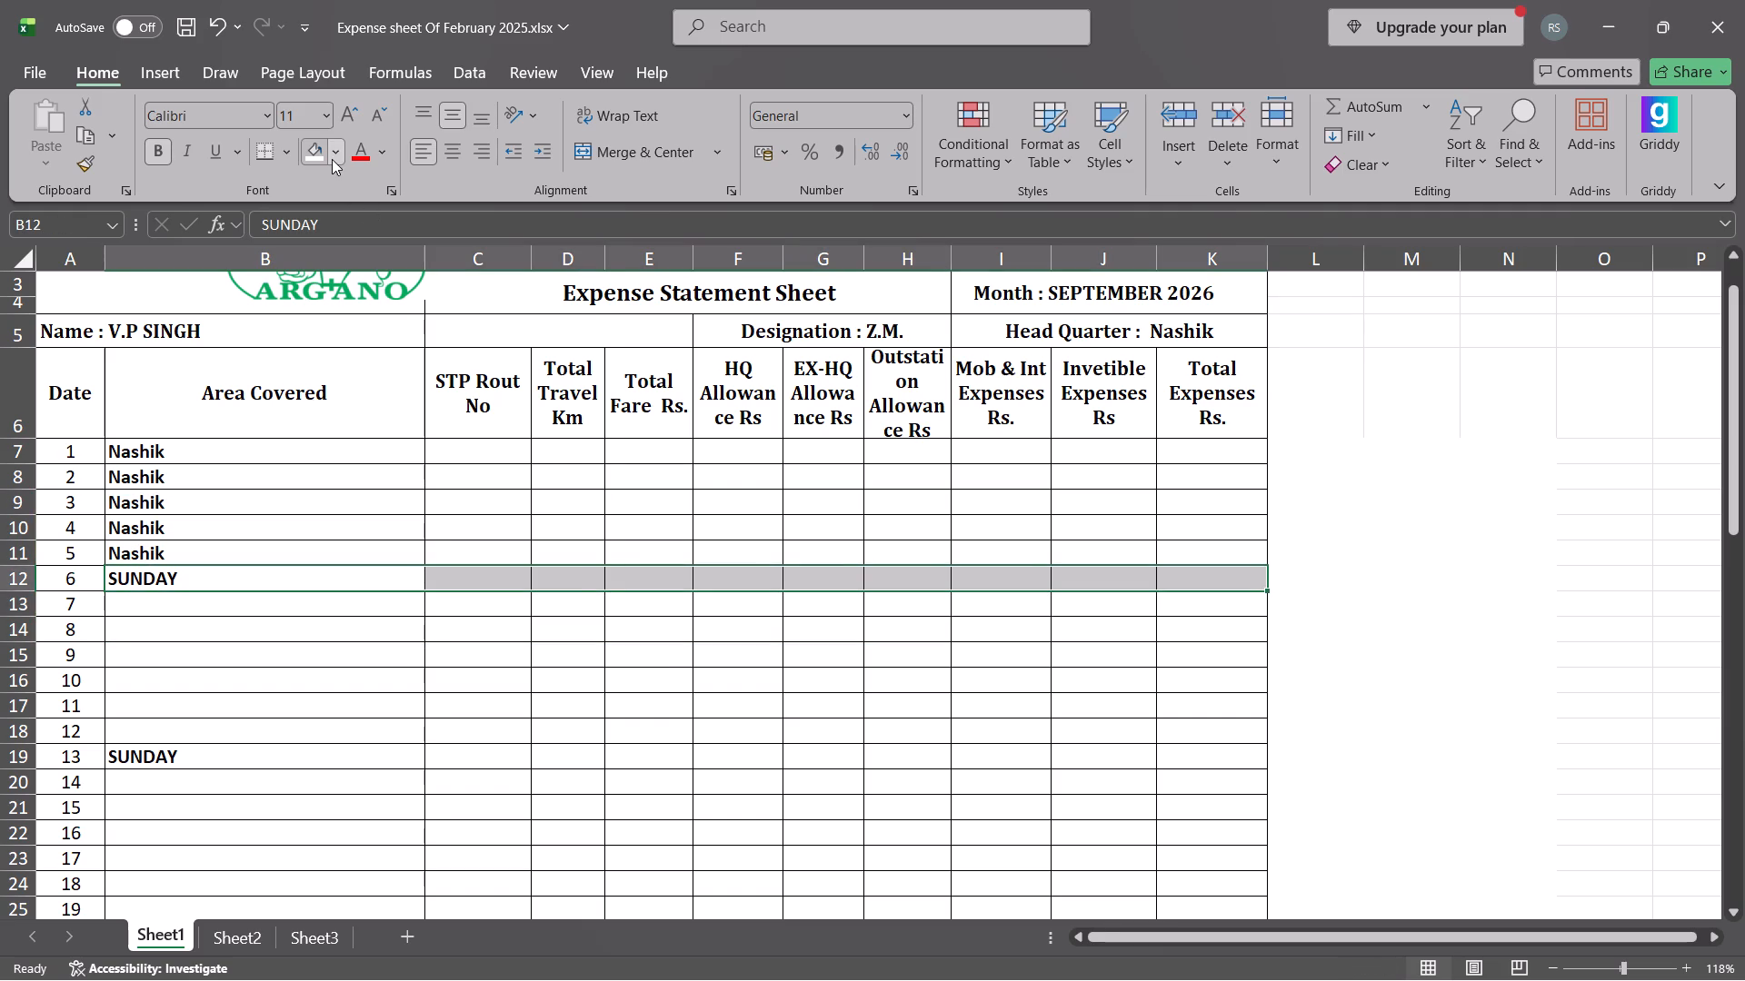
left_click(332, 159)
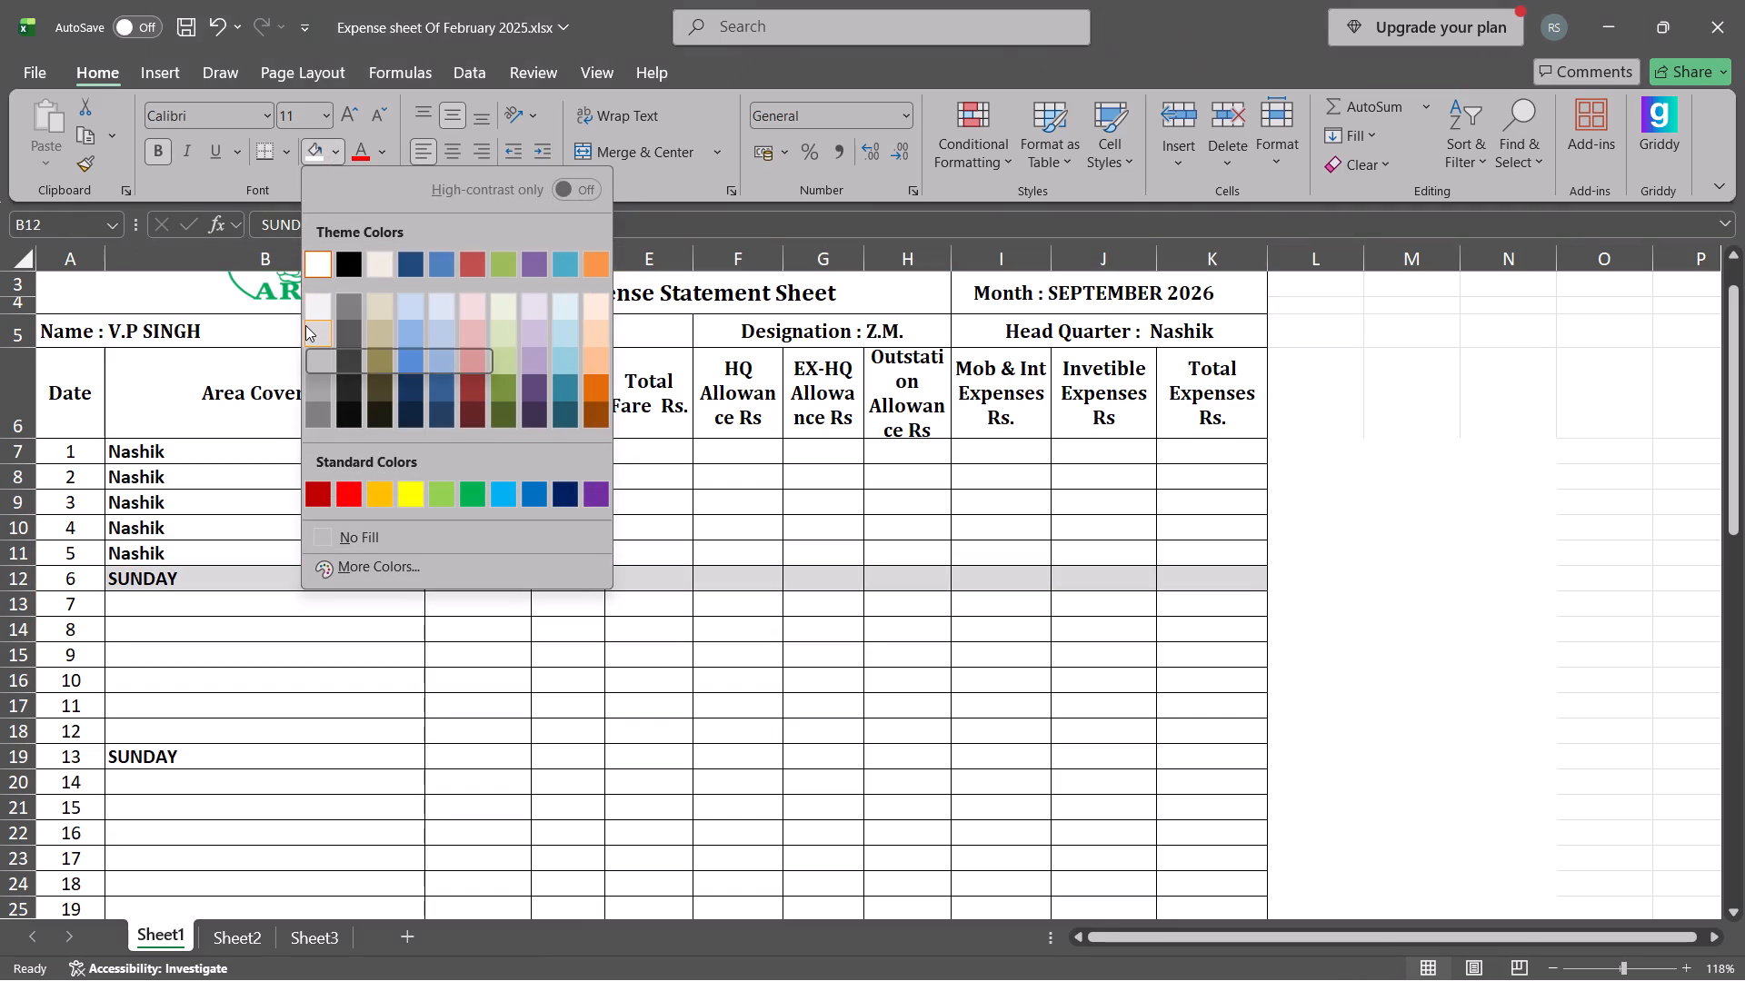
left_click(305, 325)
Shade the Sunday rows for dates 13, 20 and 27 with the same light grey, from Area Covered through Total Expenses.
left_click_drag(218, 761, 1027, 725)
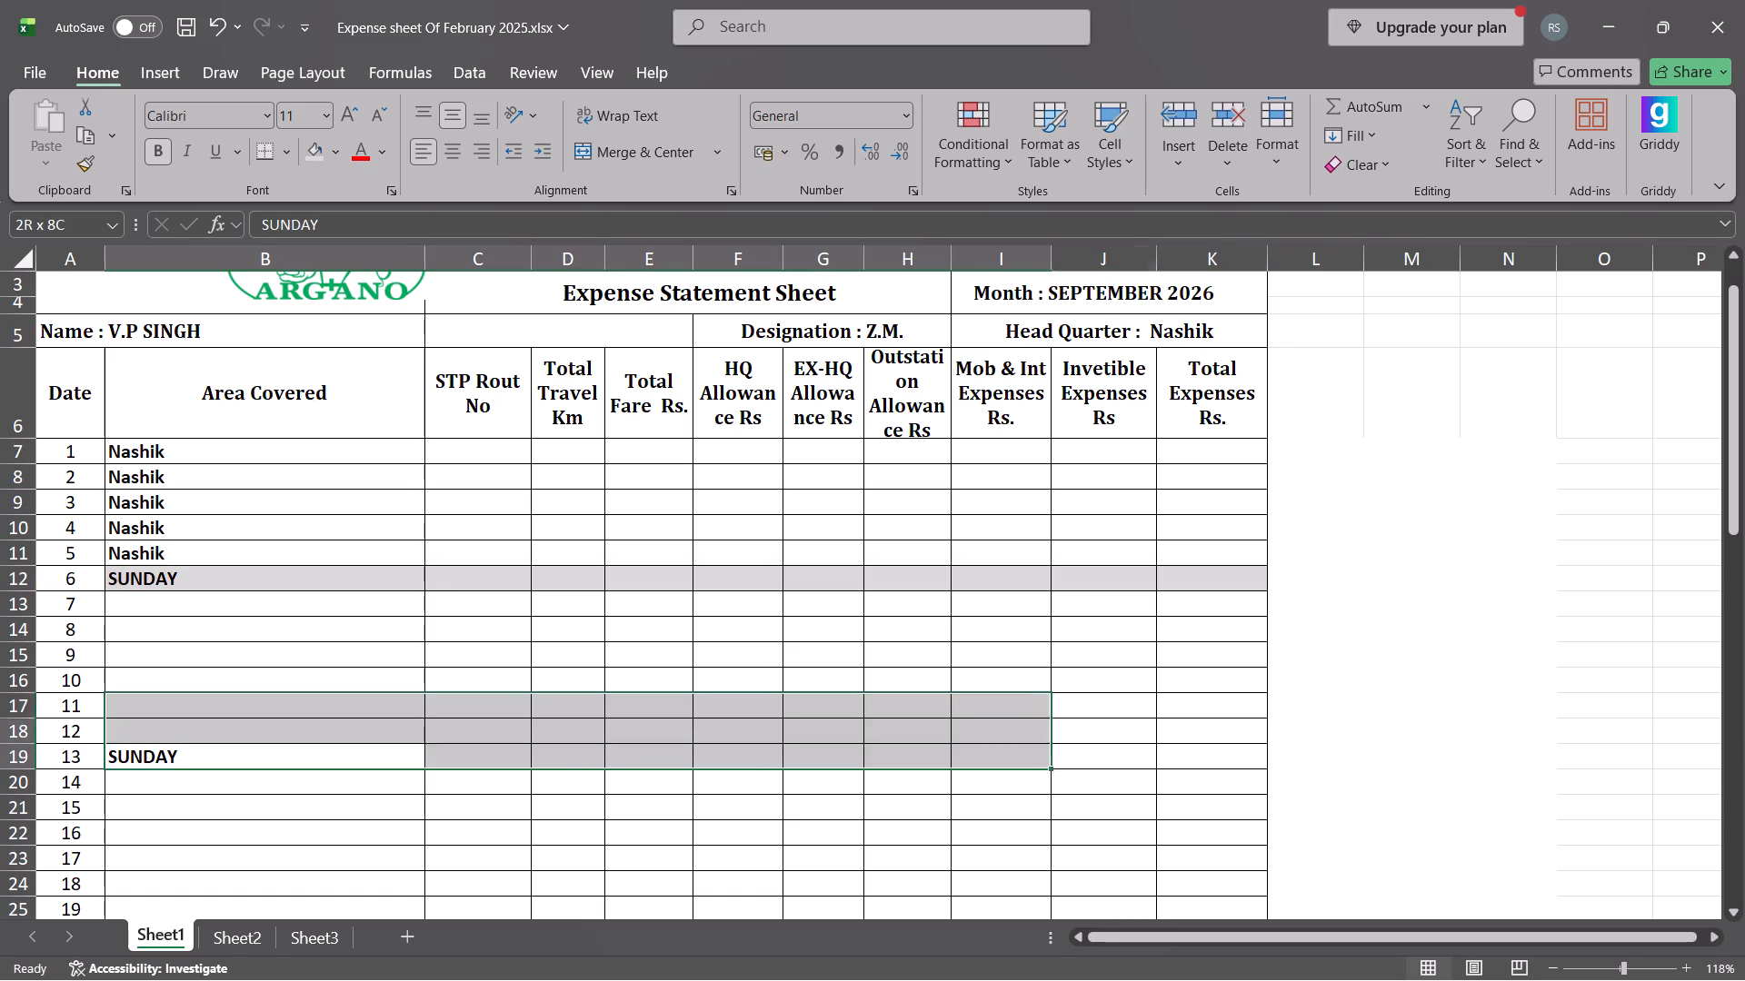
left_click_drag(1027, 725, 1188, 752)
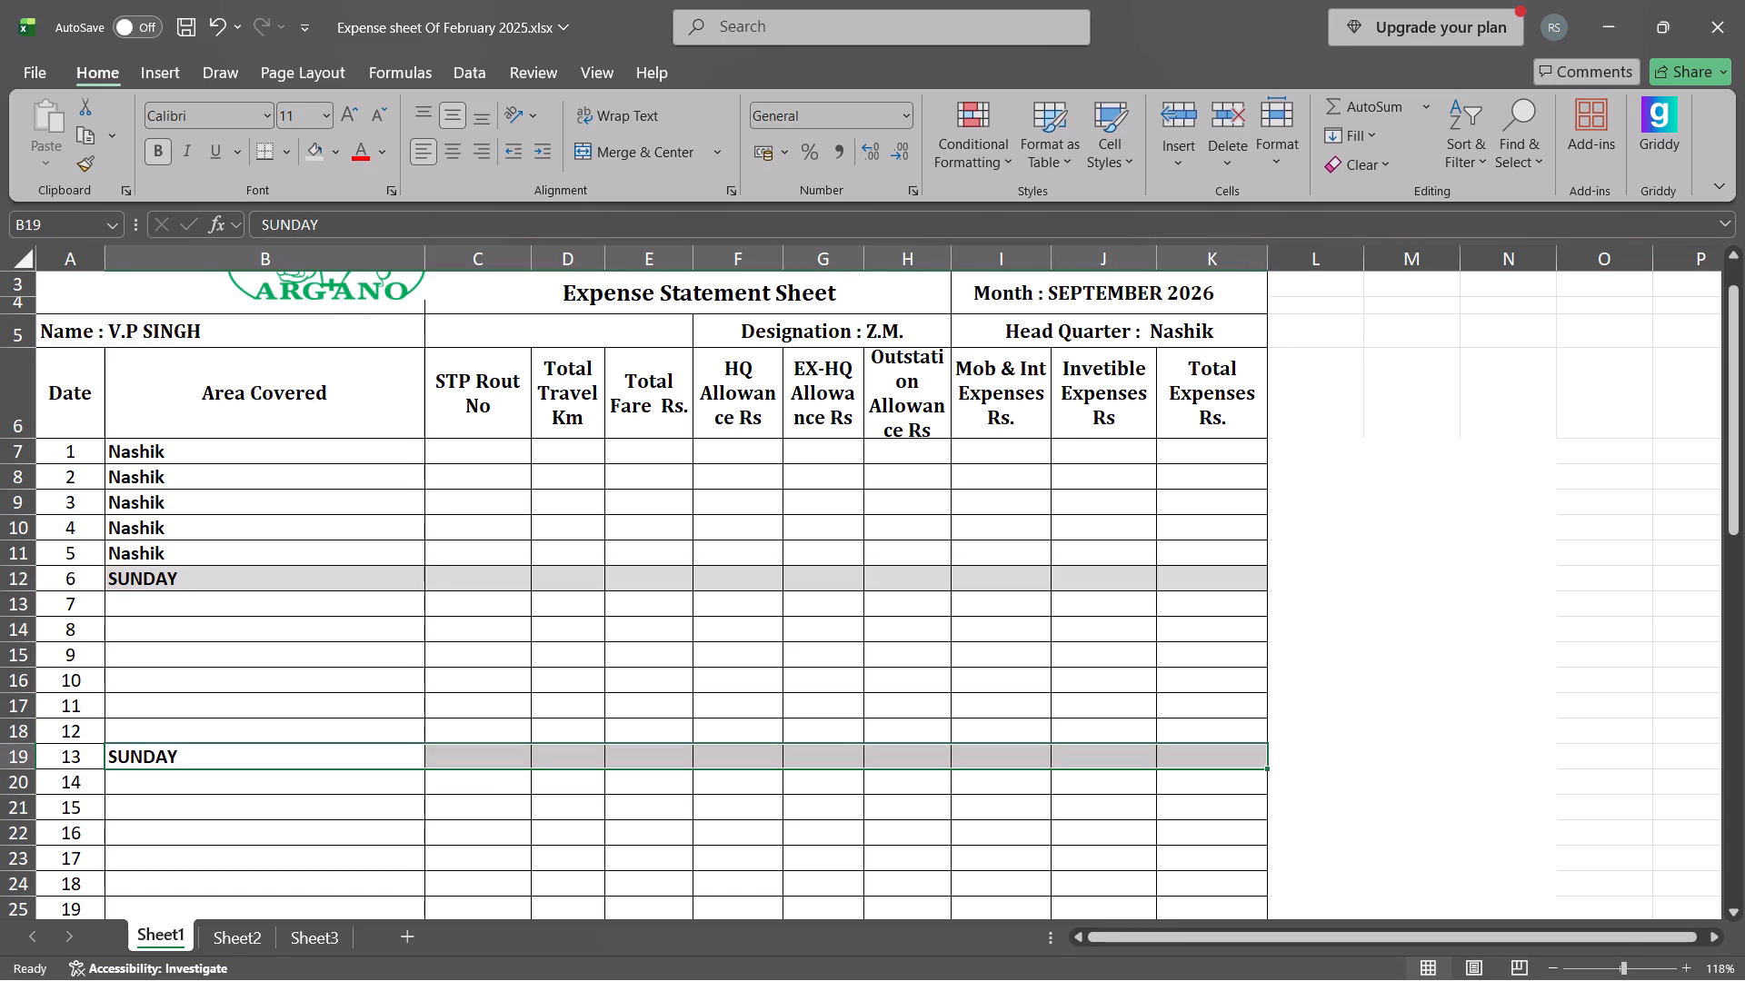
scroll(915, 617, "down", 3)
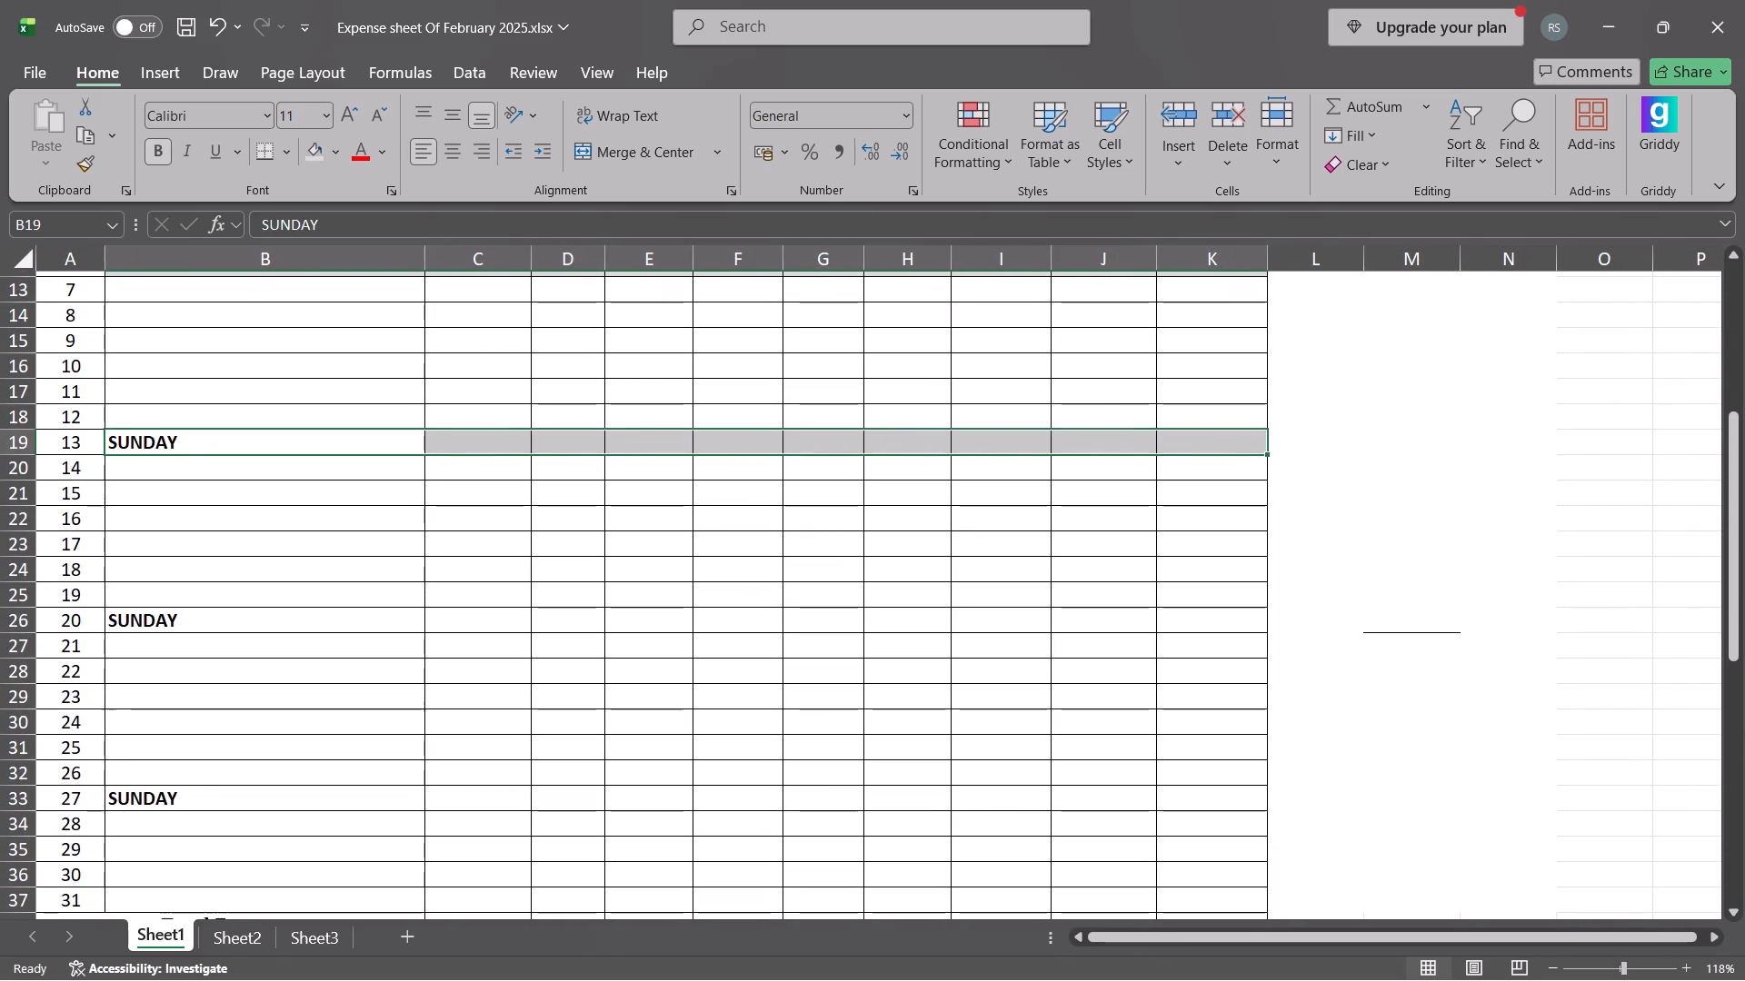
left_click_drag(389, 620, 1087, 613, "ctrl")
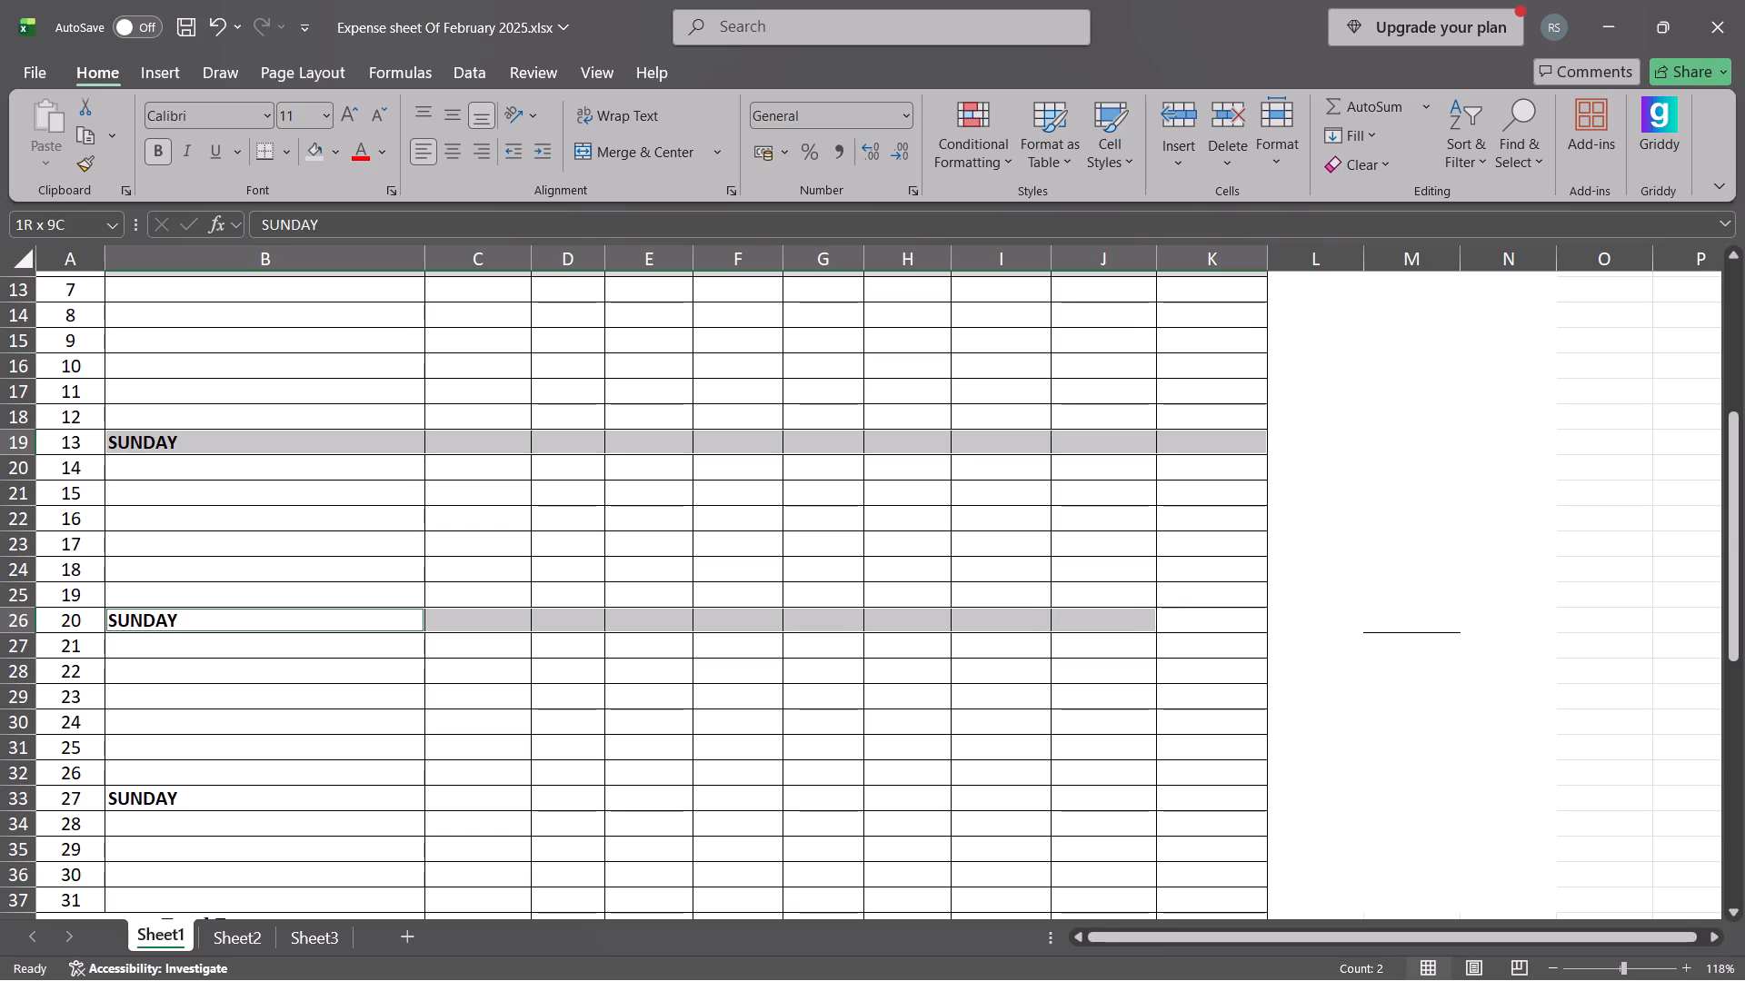
left_click_drag(1087, 613, 1211, 621, "ctrl")
scroll(537, 710, "down", 1)
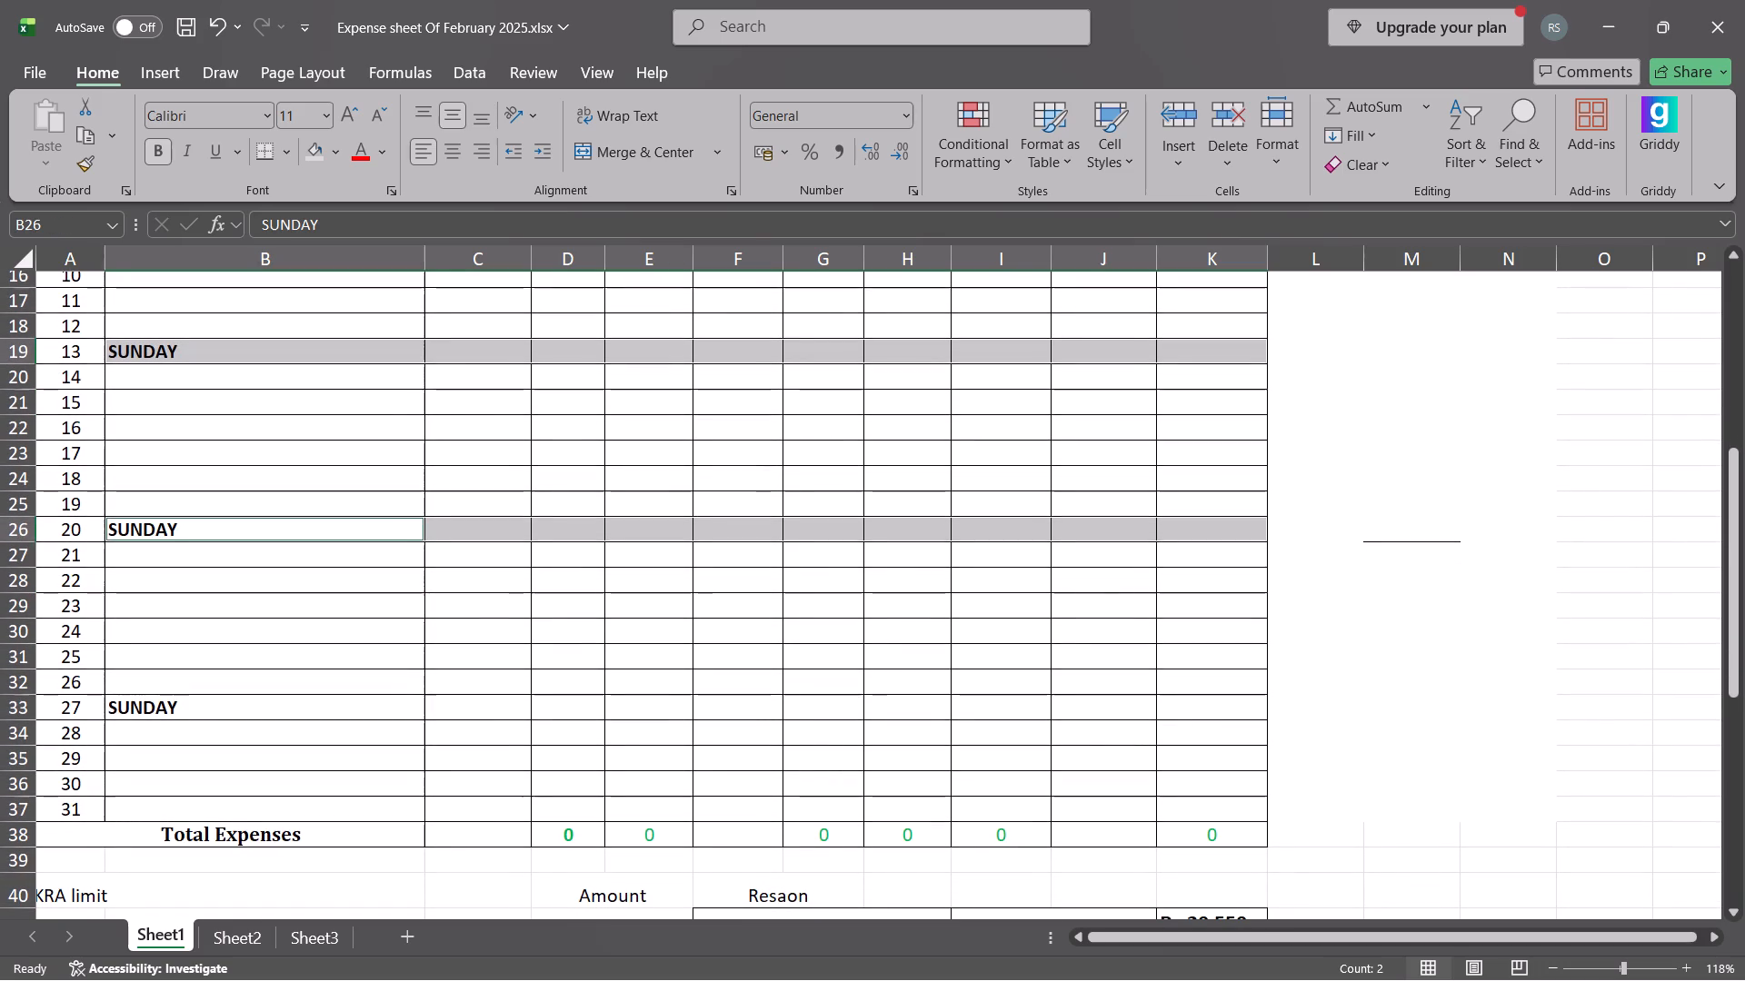
left_click_drag(365, 713, 1196, 717, "ctrl")
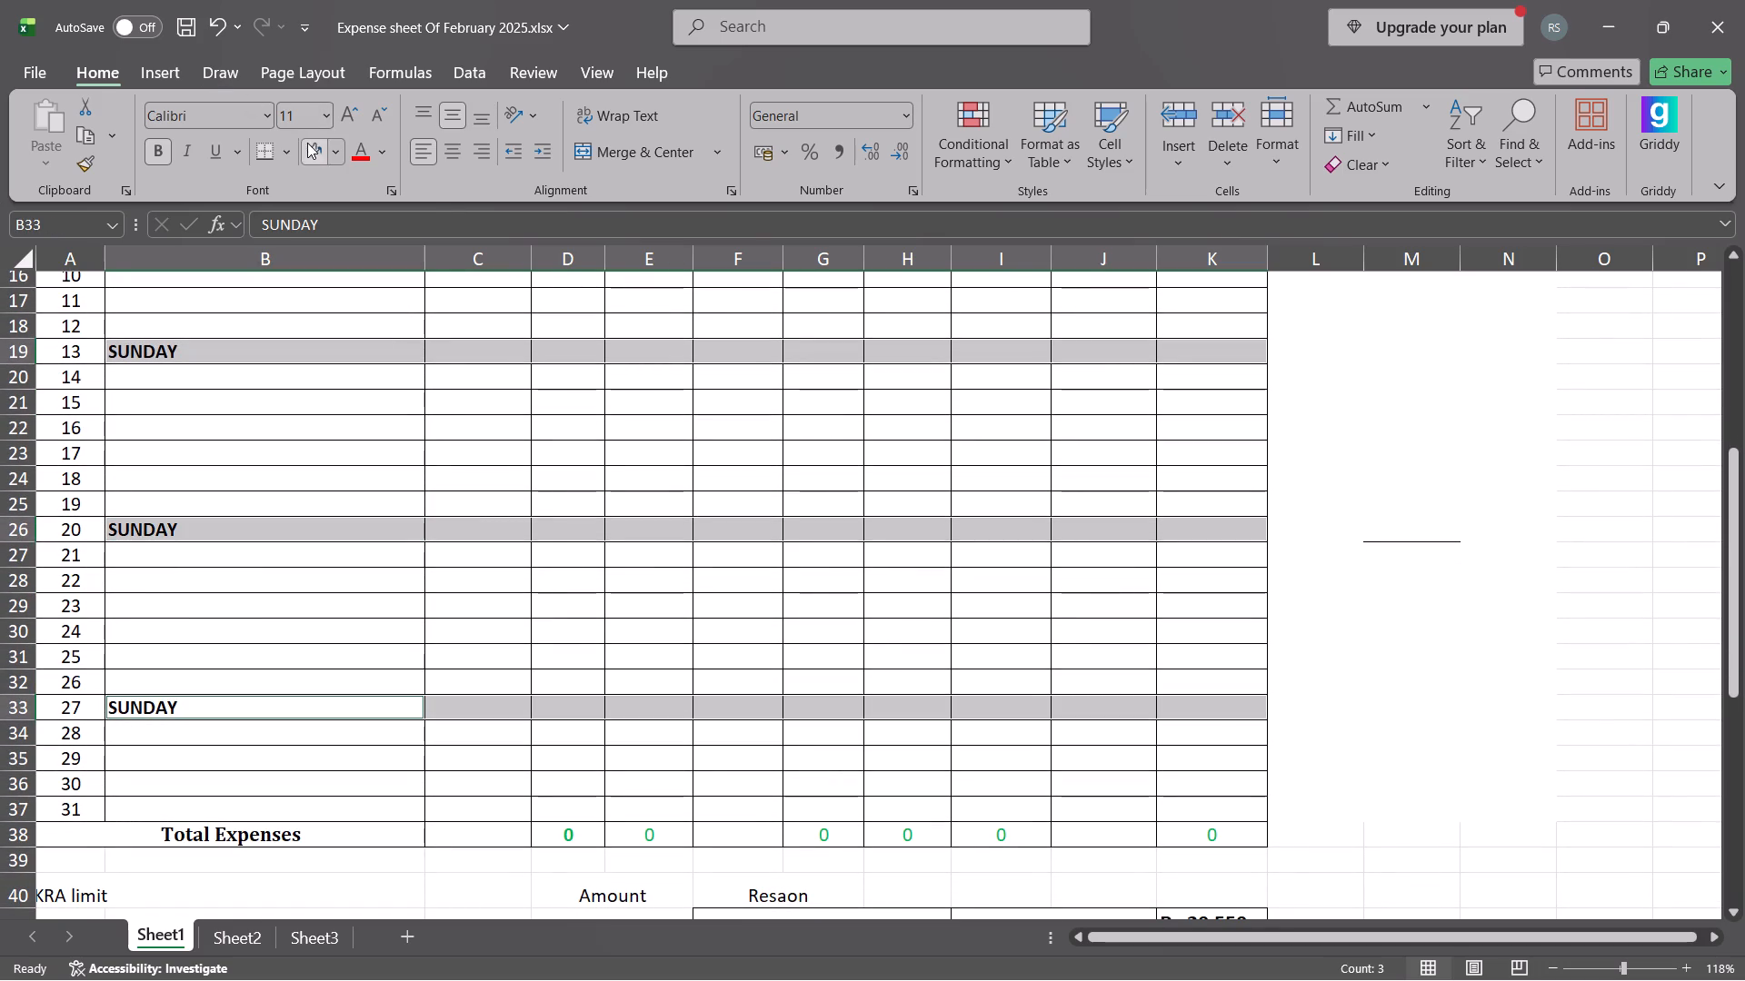
left_click(310, 144)
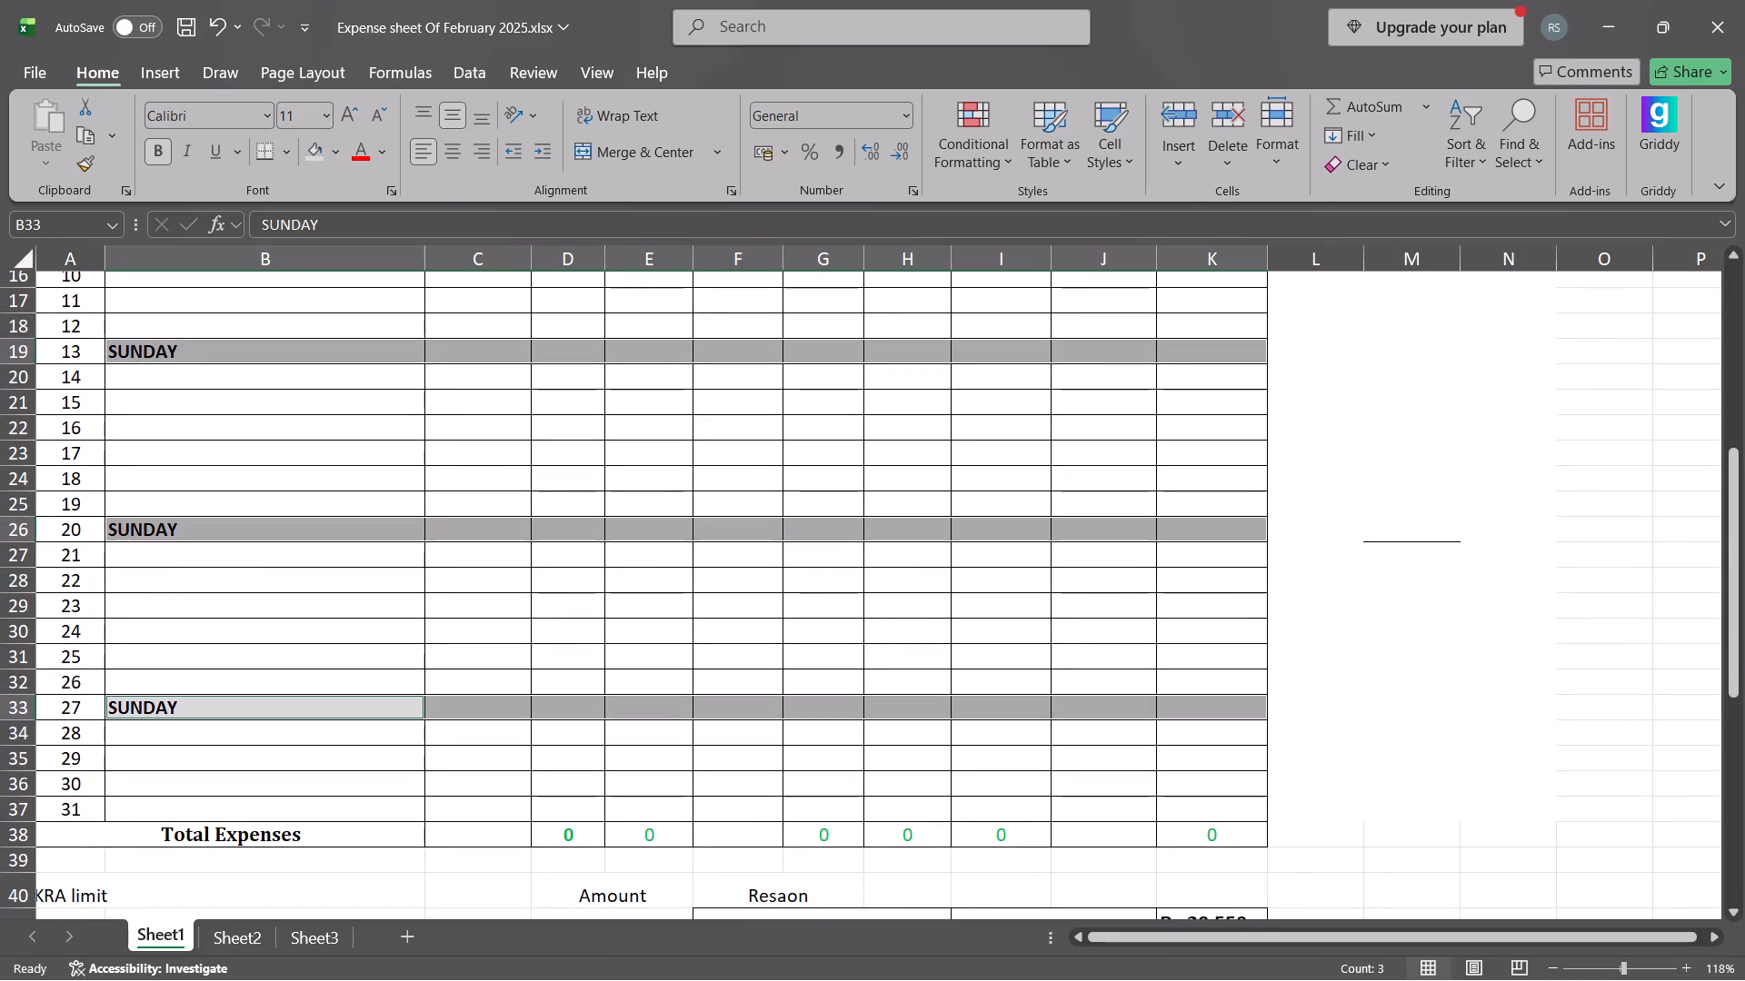
Enter Admin Work as the area covered for date 7.
scroll(519, 479, "up", 4)
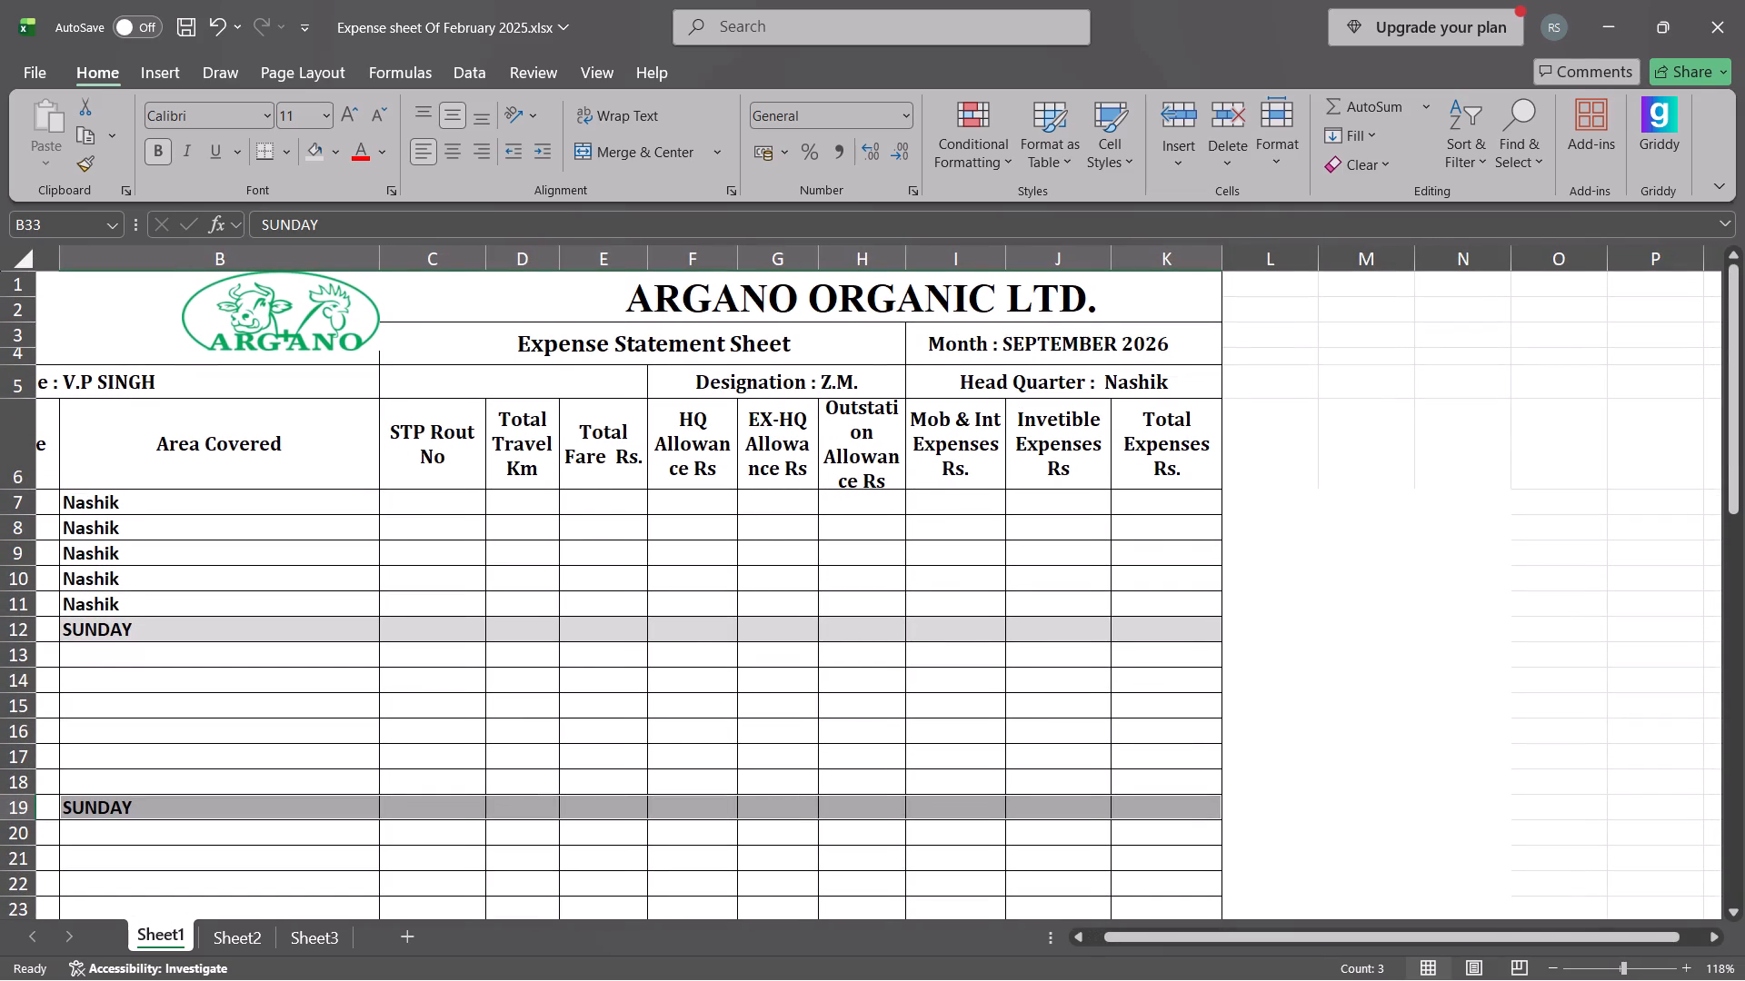
left_click(135, 654)
key("a")
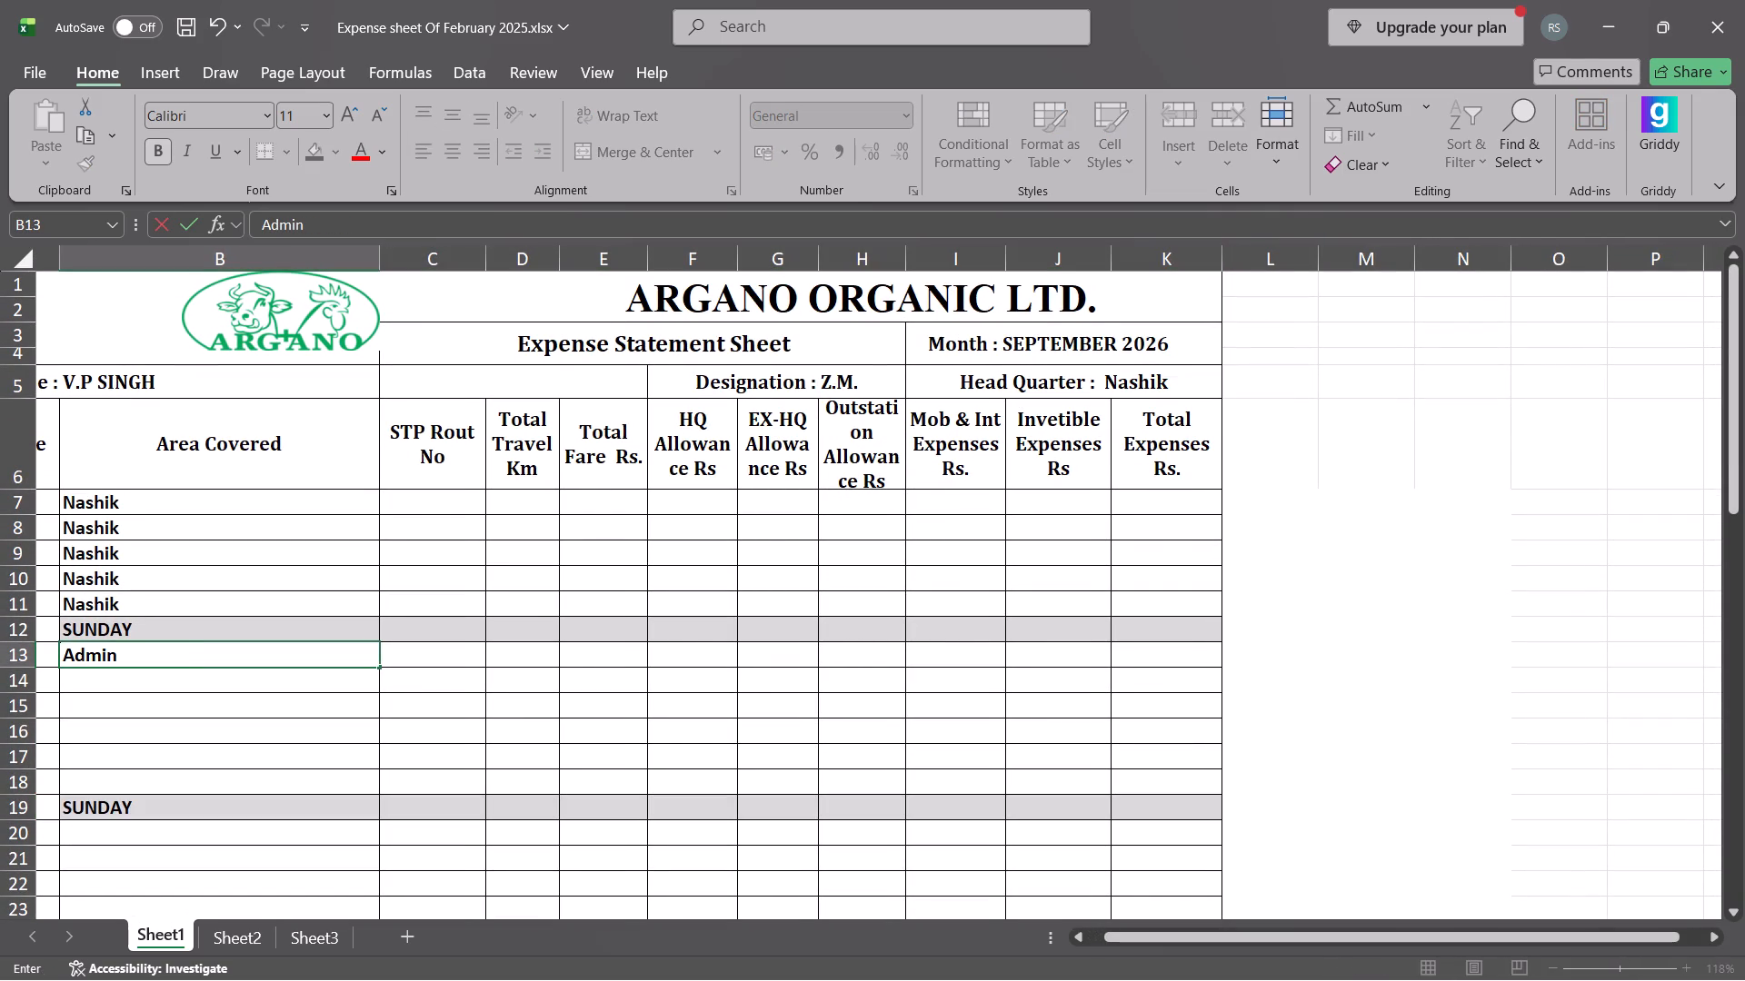
key("Down")
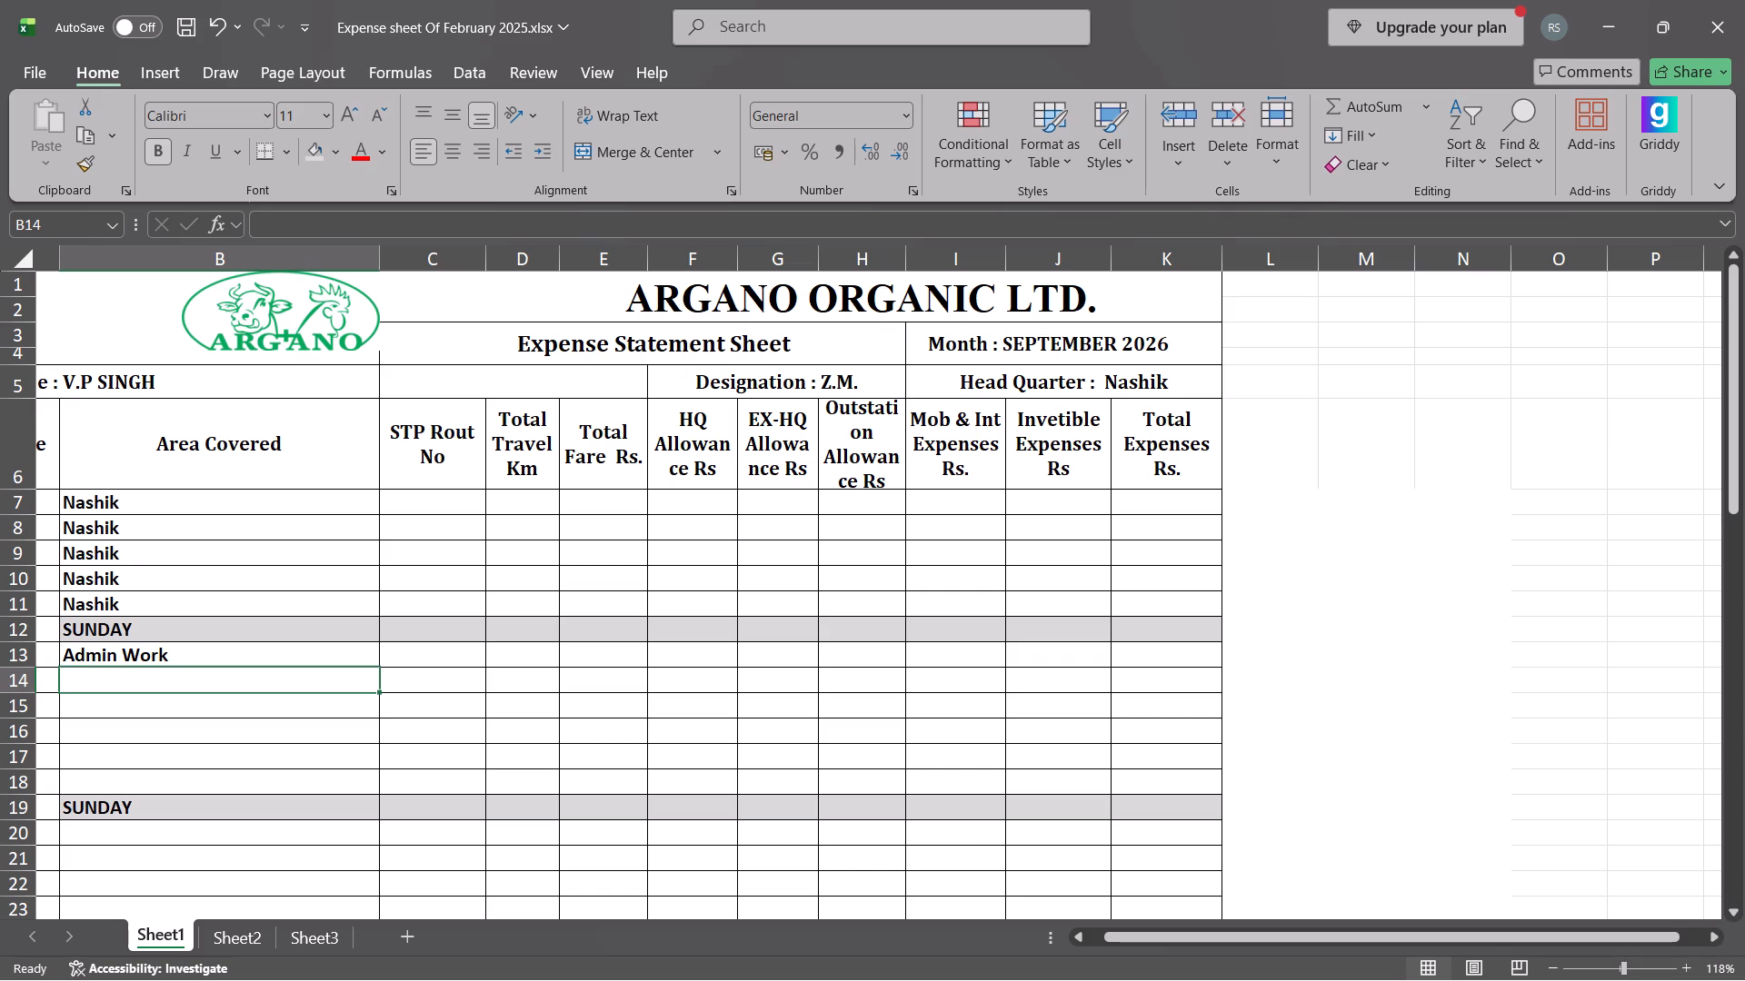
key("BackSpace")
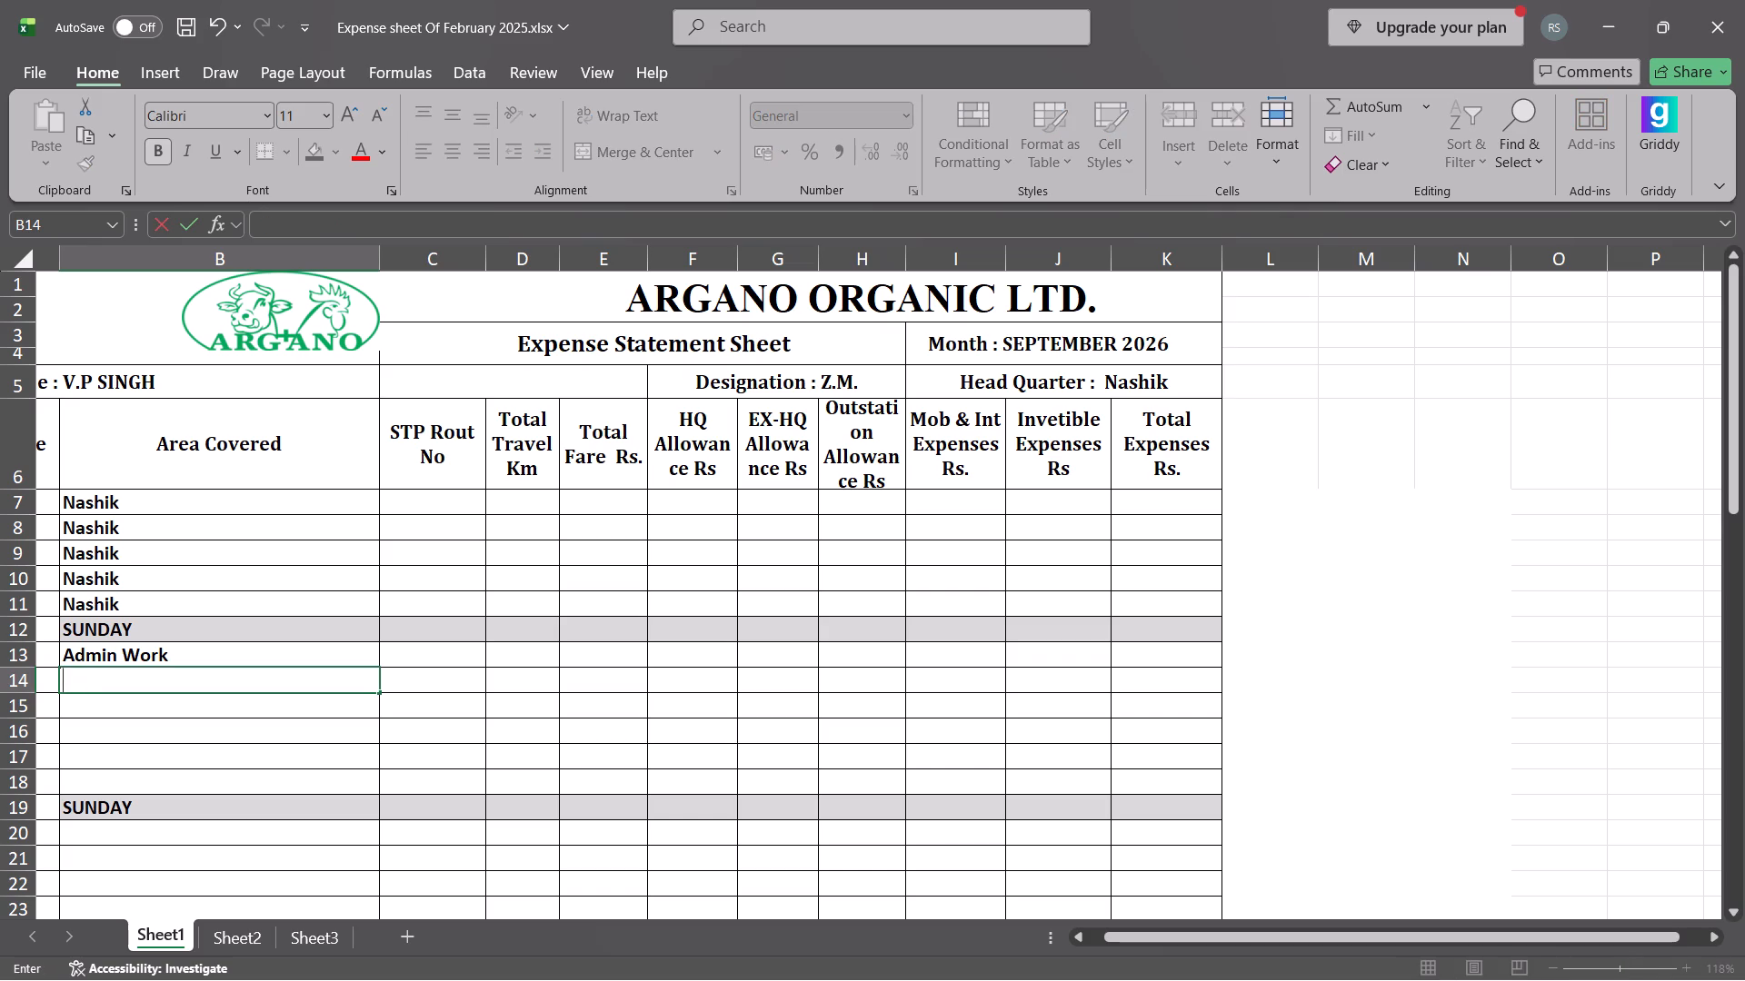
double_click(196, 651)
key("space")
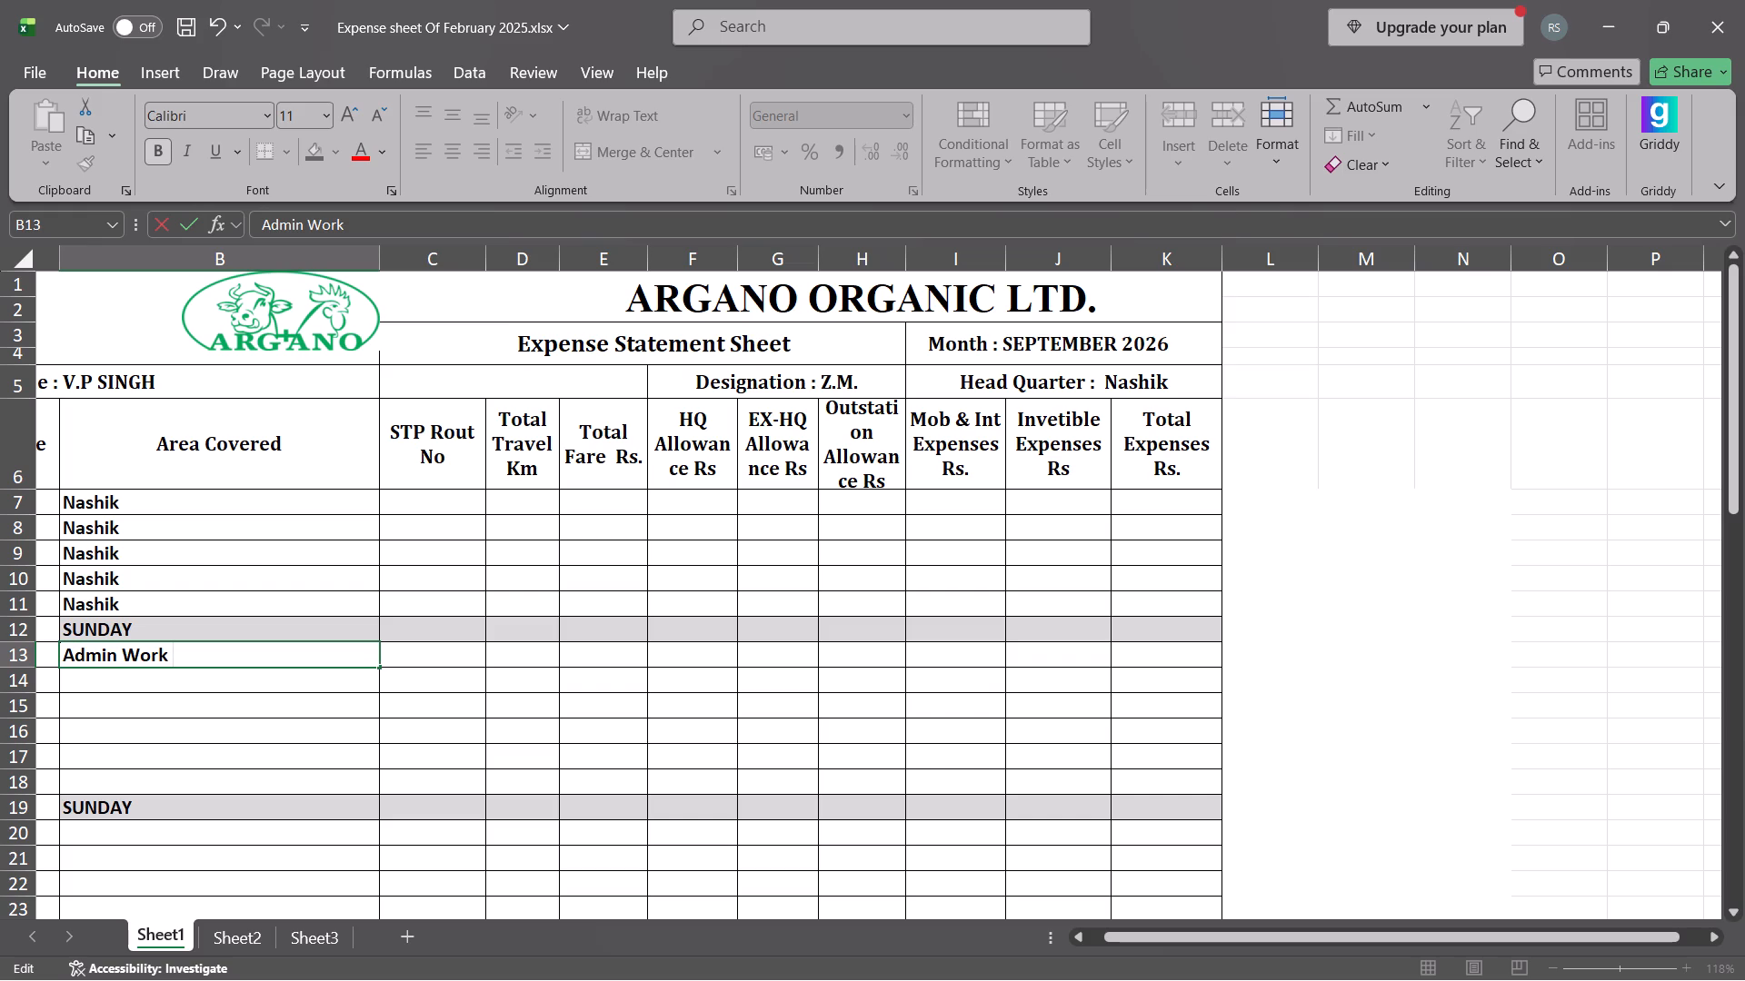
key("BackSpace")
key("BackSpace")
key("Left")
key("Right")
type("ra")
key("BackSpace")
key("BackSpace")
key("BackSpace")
Enter Transit to Sangamner as the area covered for date 8.
left_click(184, 682)
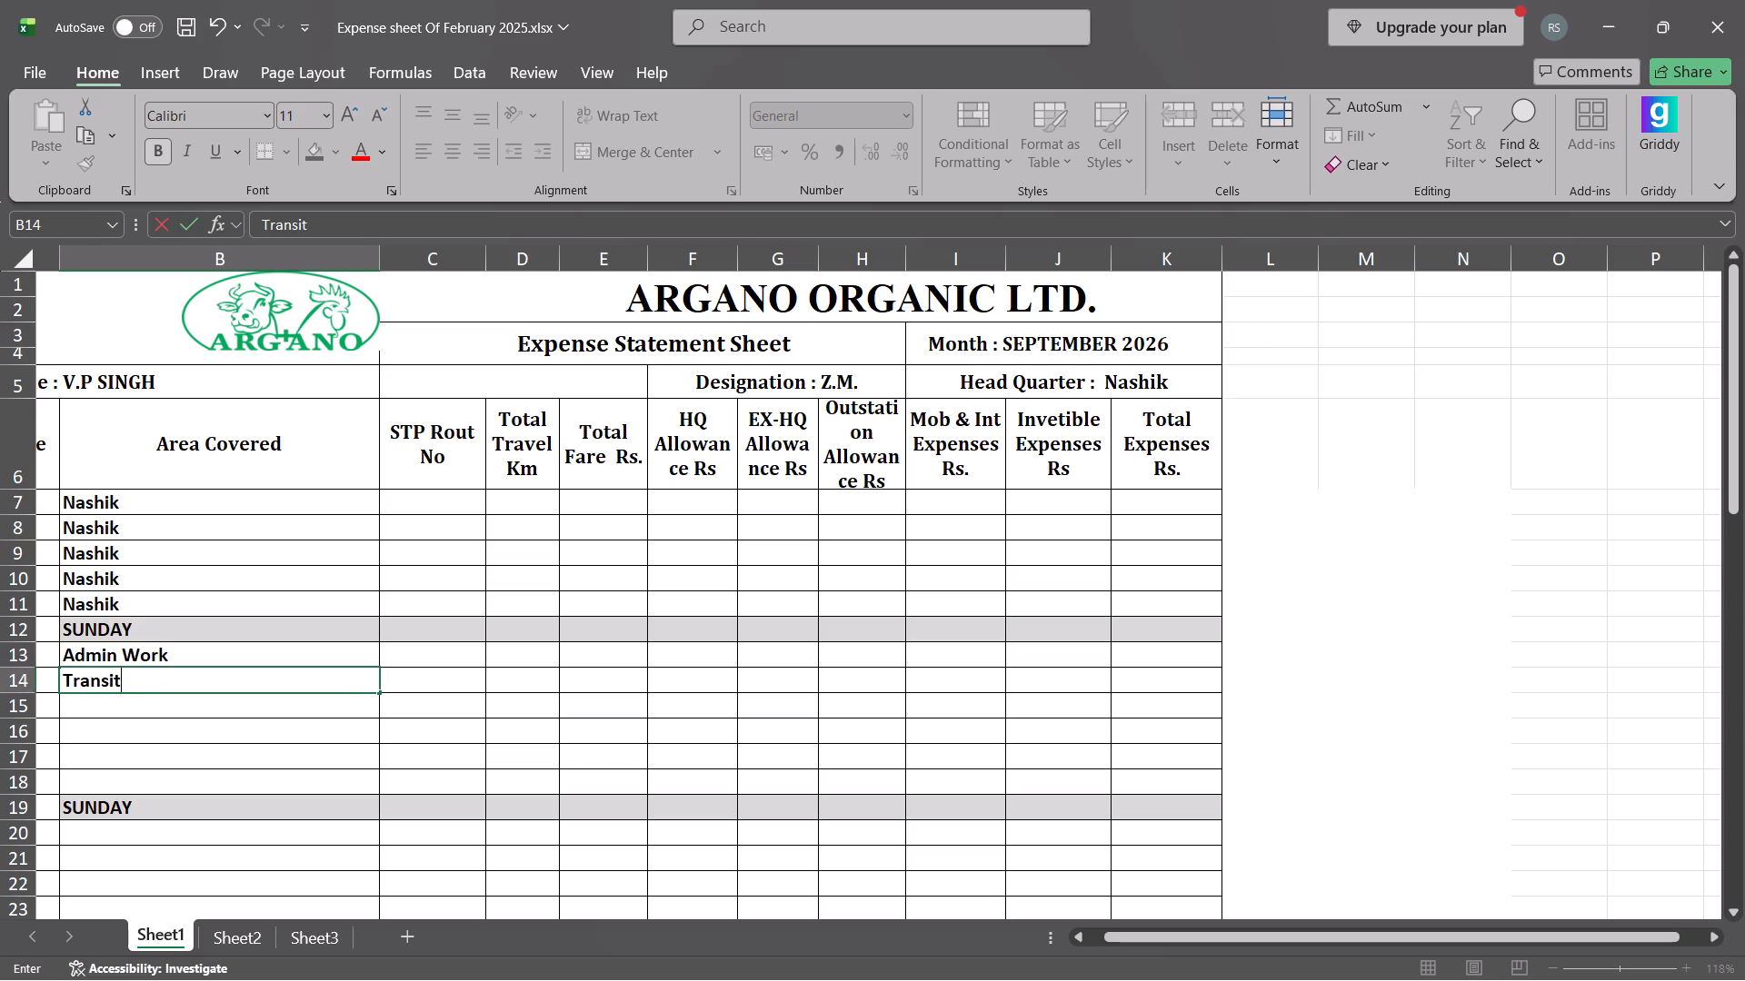
type("ang")
type("amner")
Enter Sangamner as the area covered for each of dates 9 to 12.
left_click(197, 705)
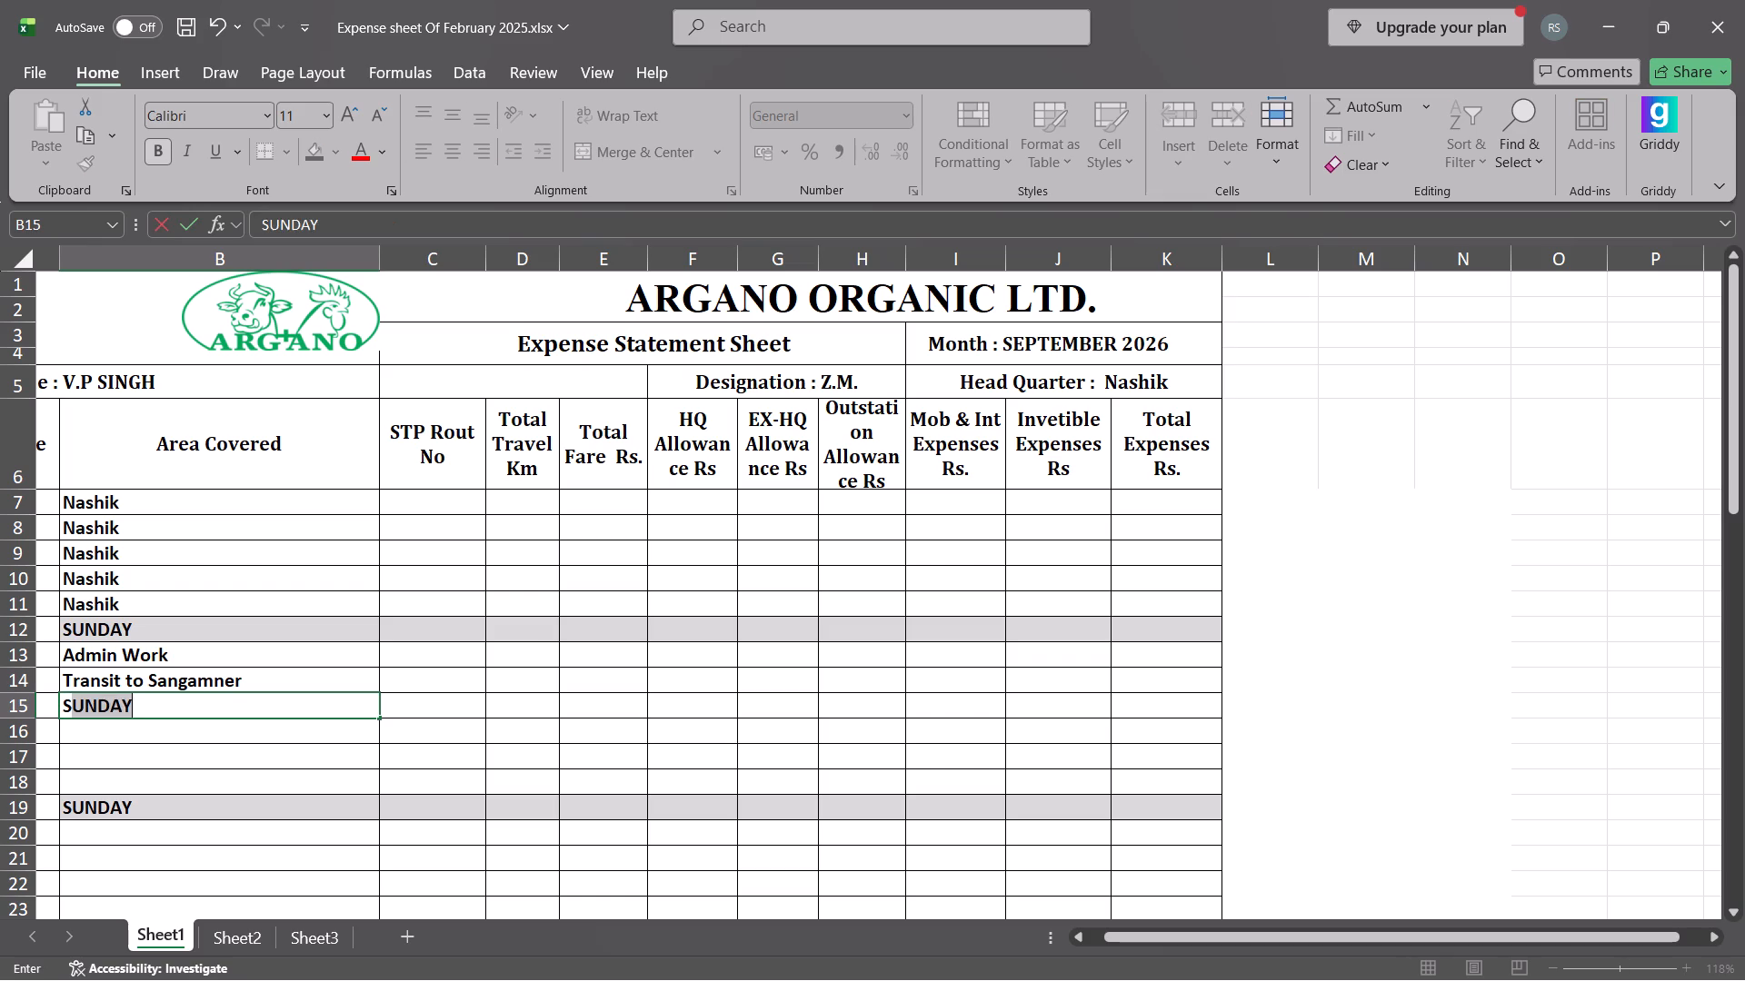
key("a")
type("ngamner")
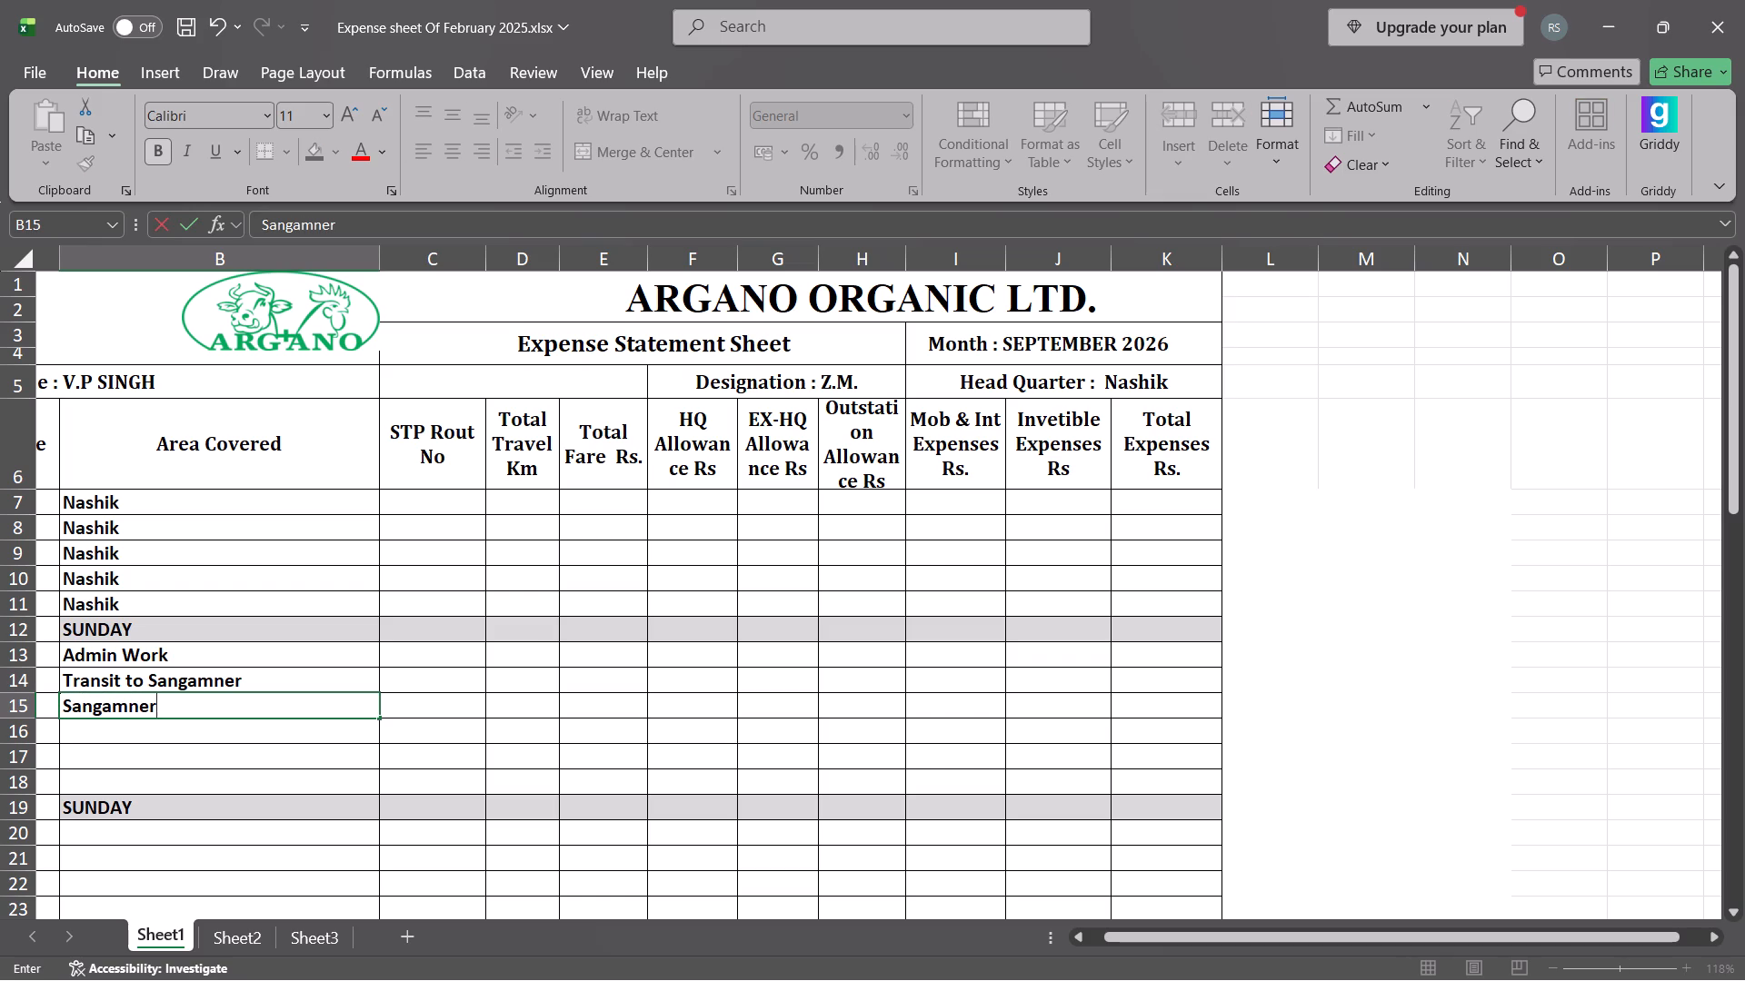
left_click(172, 735)
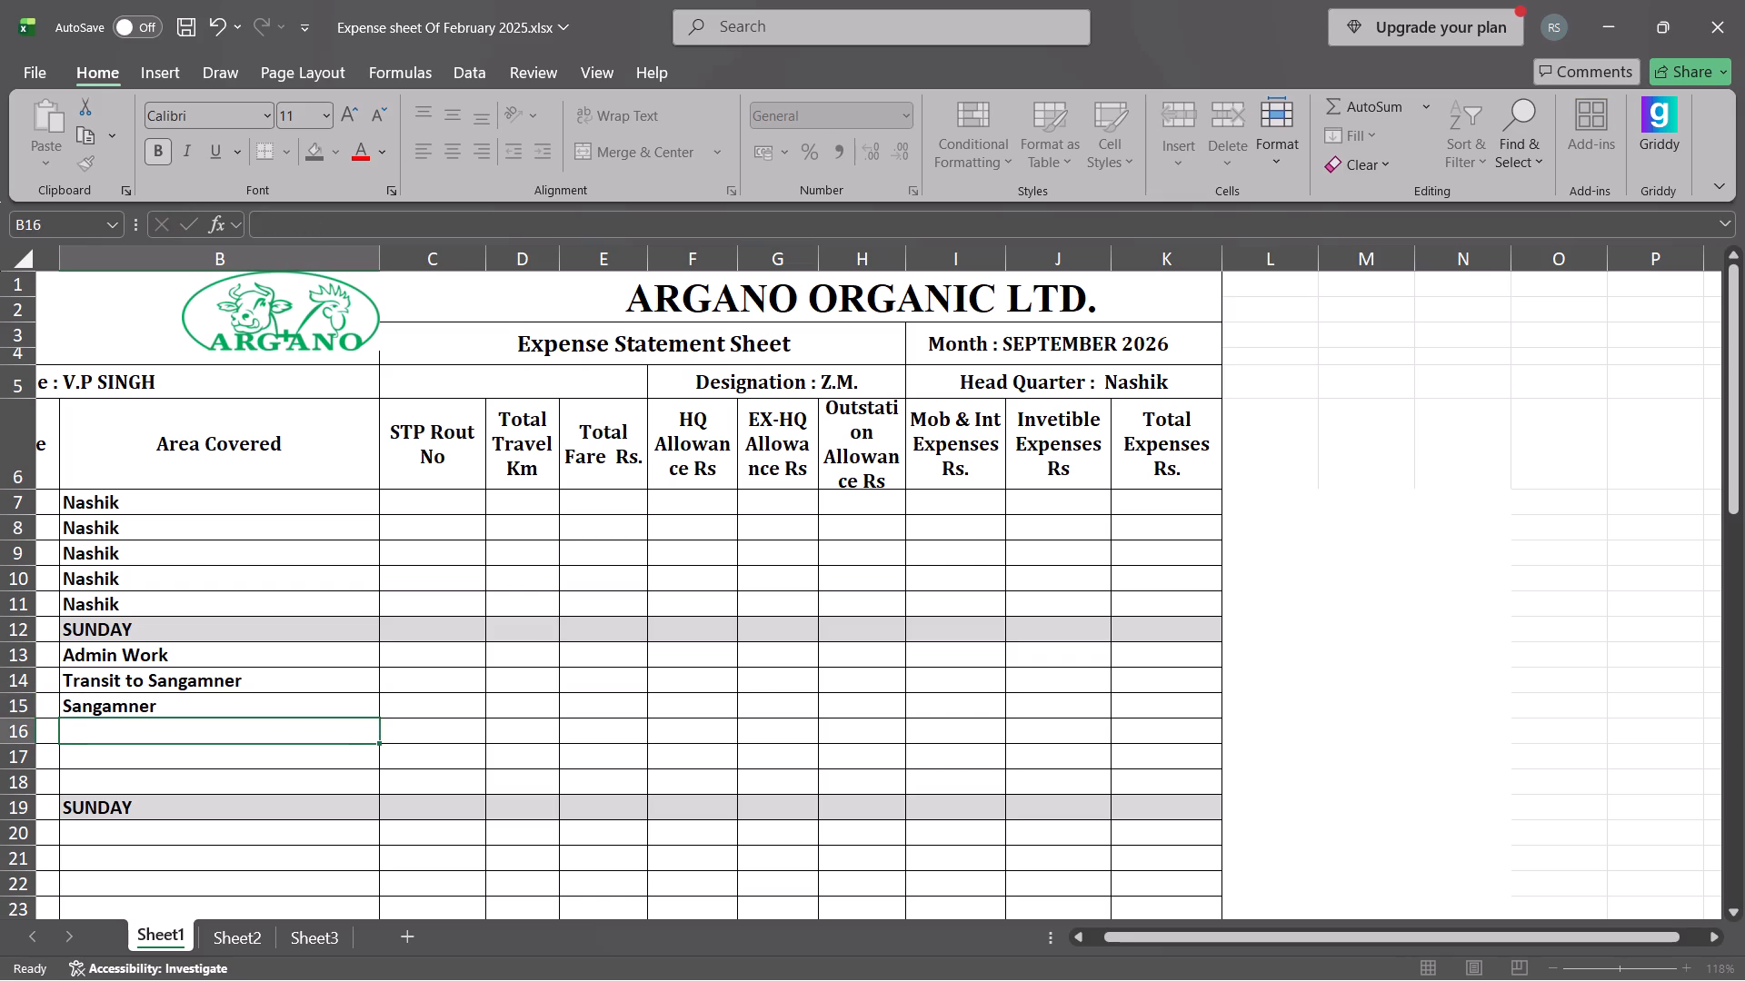
key("s")
key("Down")
key("Up")
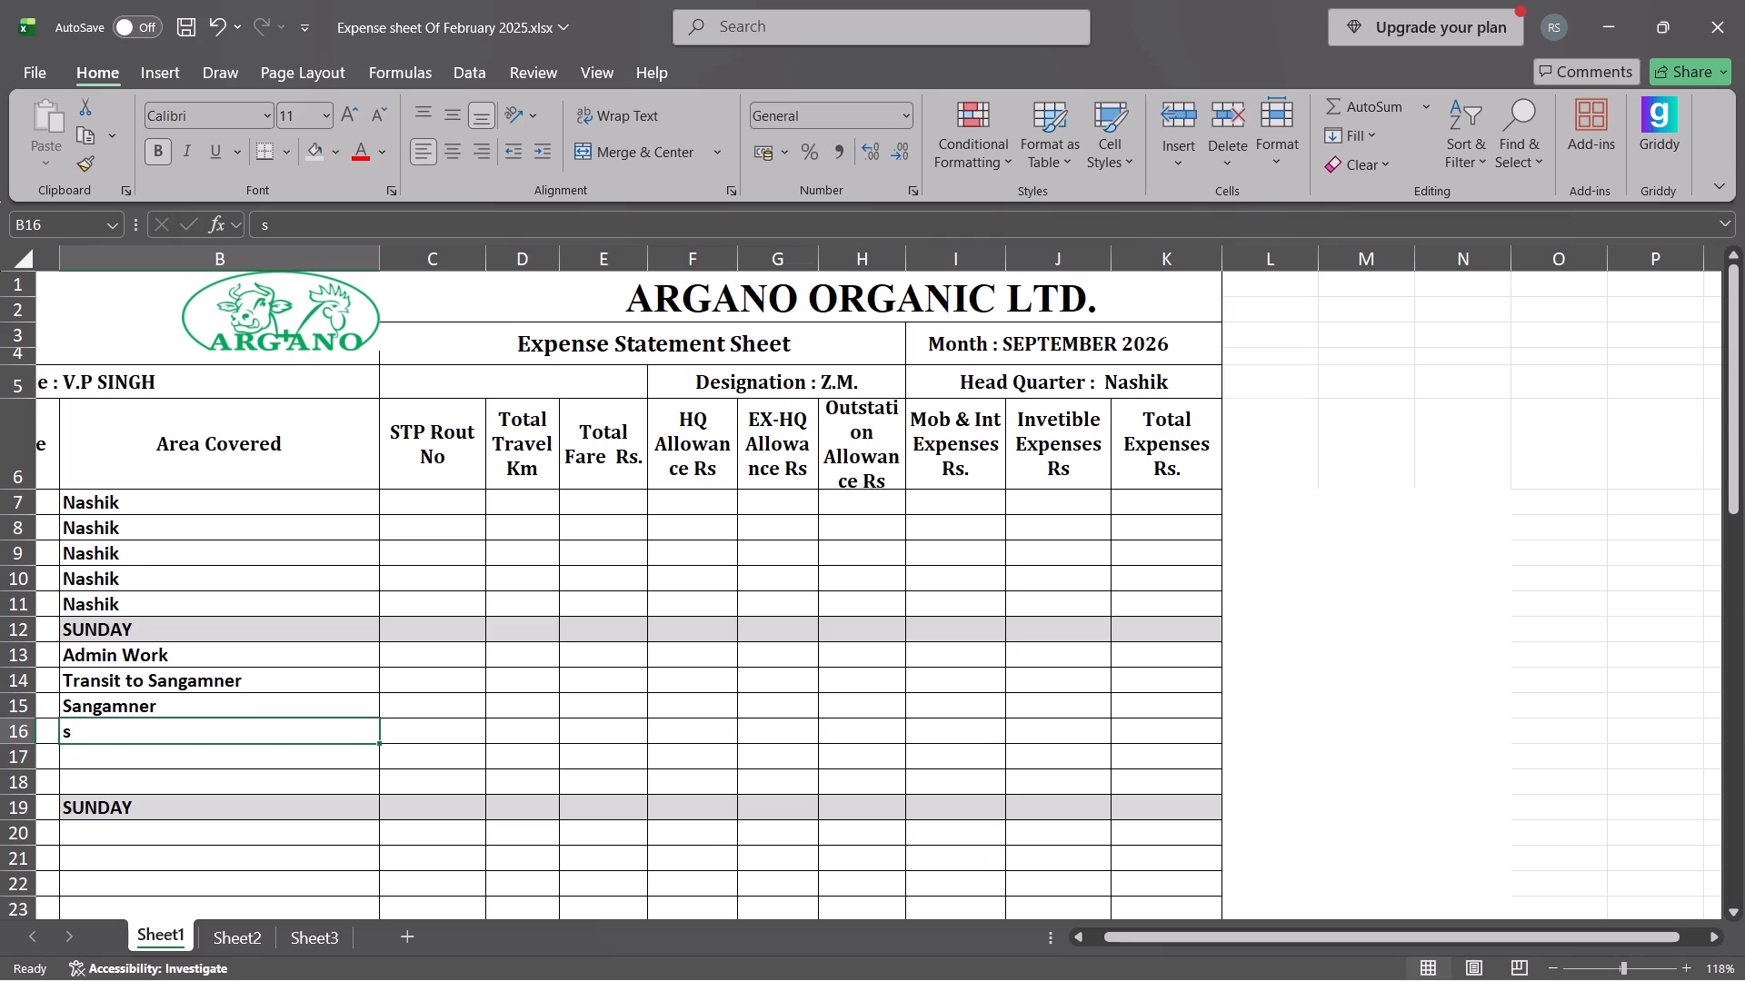
type("sa")
key("Down")
type("sa")
key("Down")
type("sa")
key("Down")
Change the area covered for date 12 to Transit Sangamner to Nashik.
key("Up")
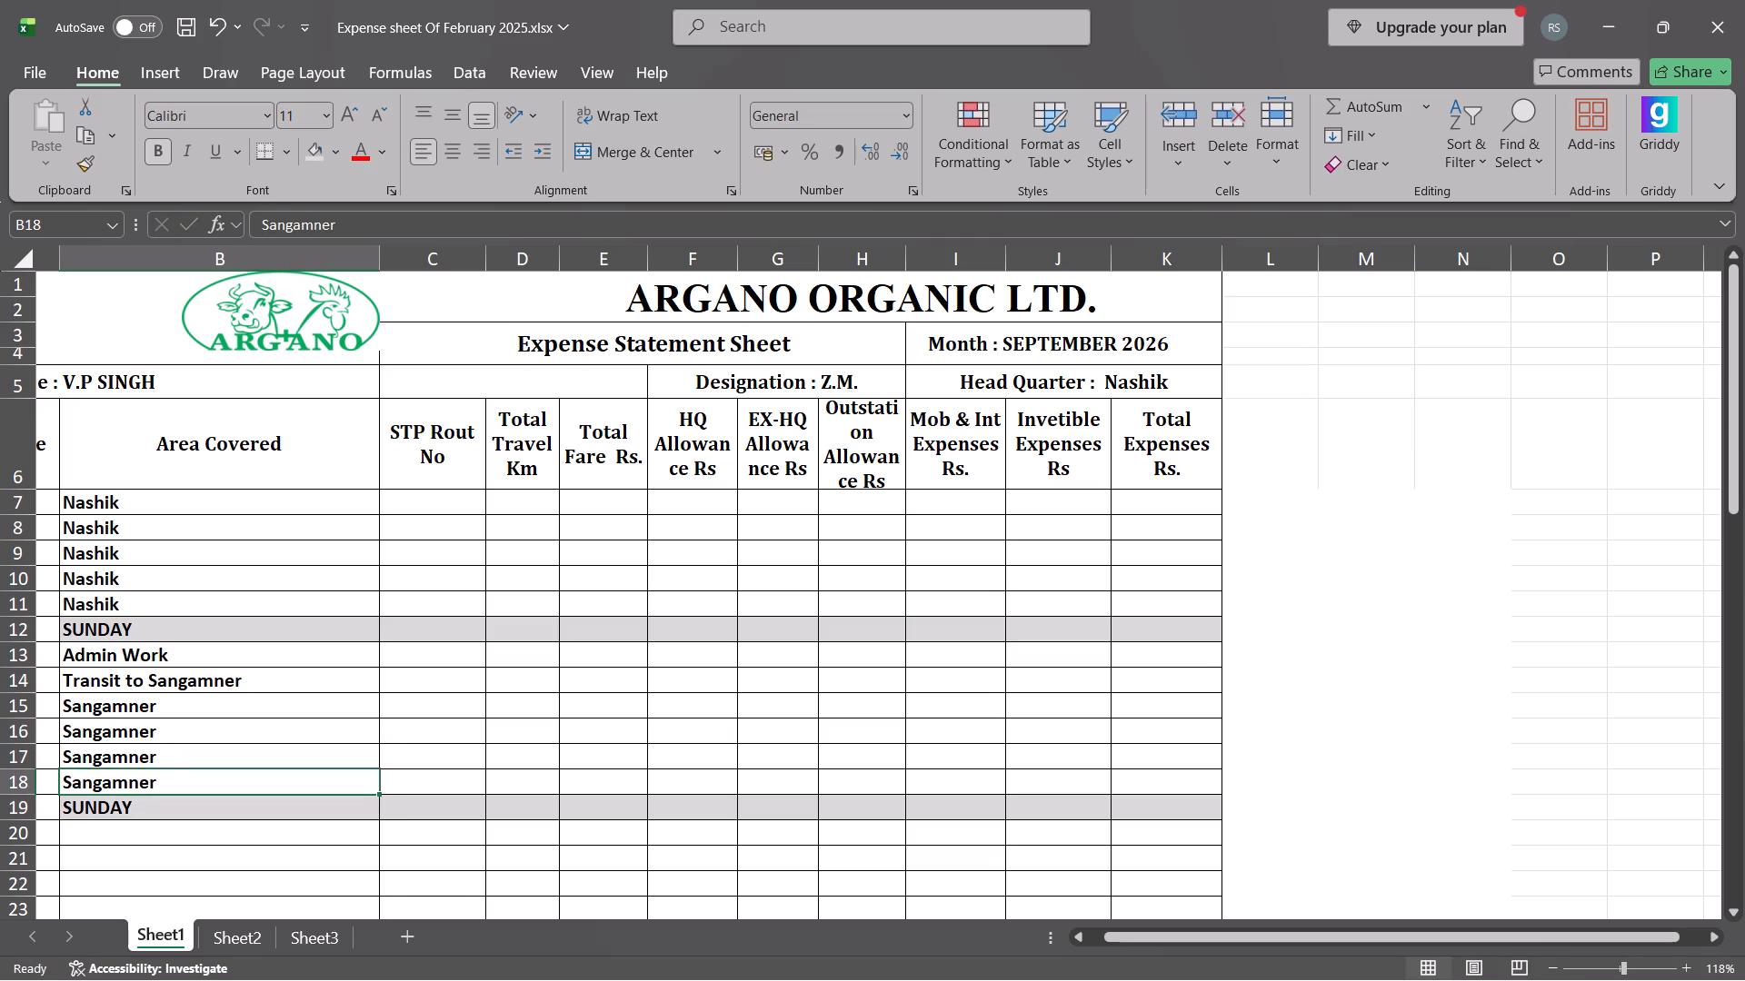
double_click(174, 775)
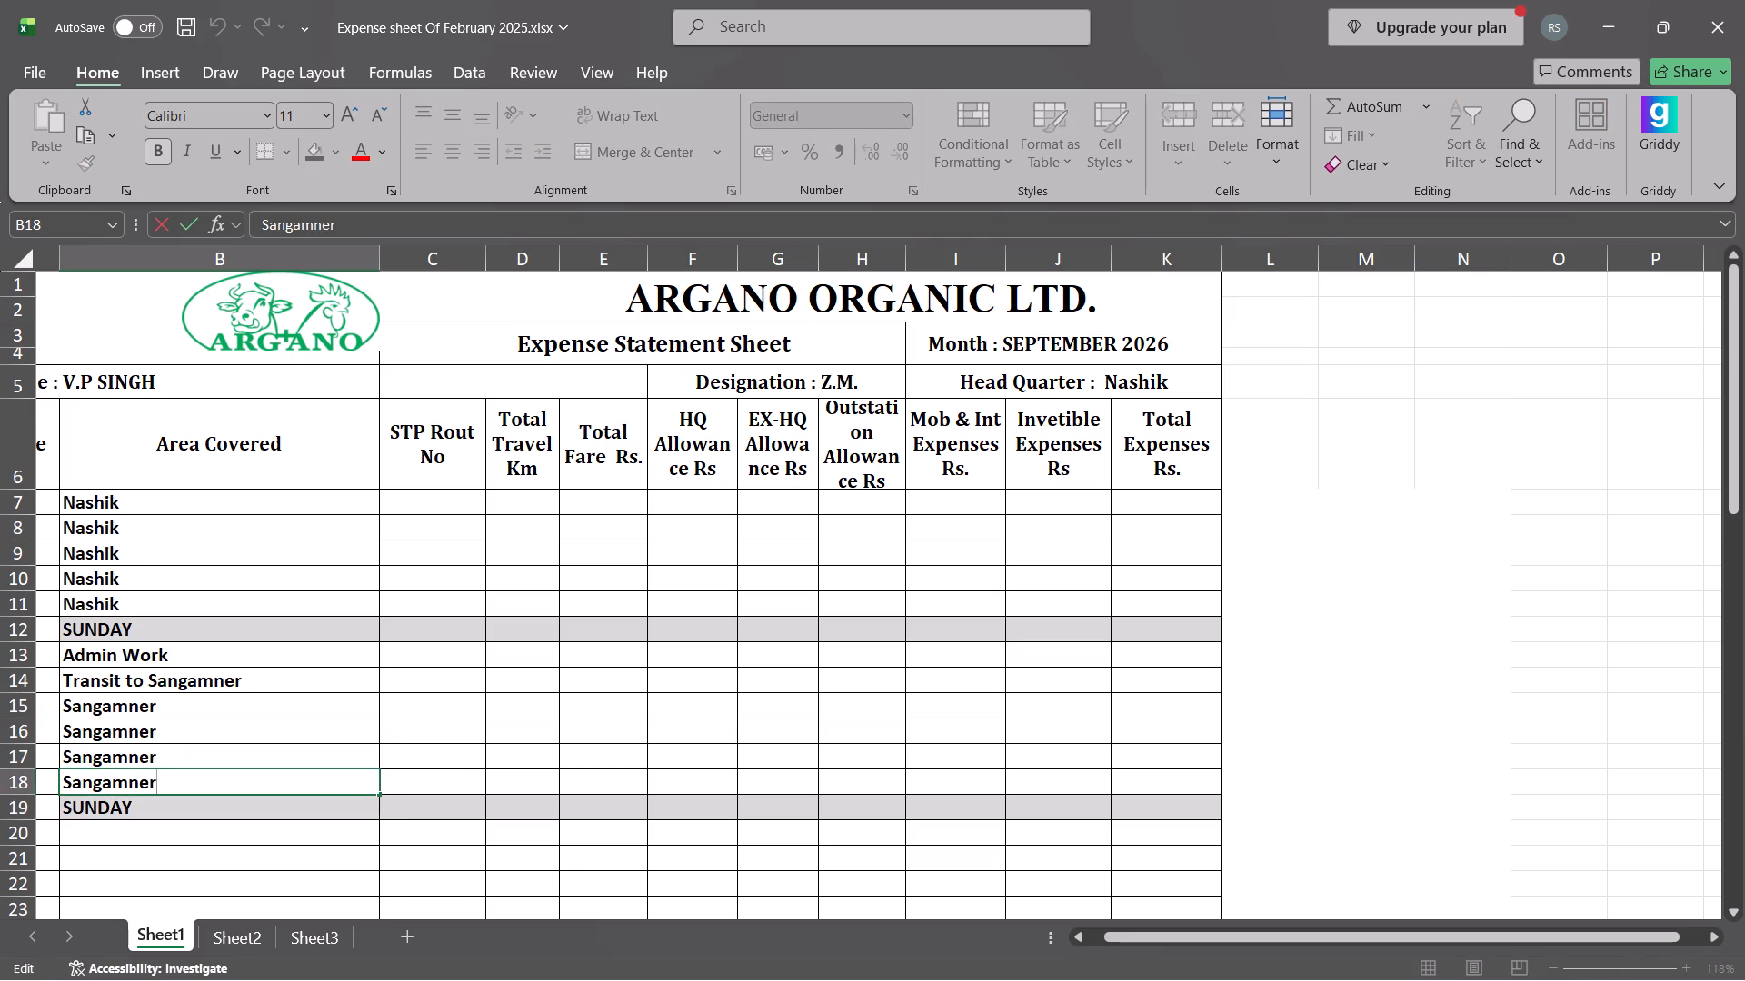
key("Left")
key("Left")
key("Left")
key("Left")
key("Left")
key("Left")
key("Left")
key("Left")
key("Left")
key("Left")
key("Left")
key("Left")
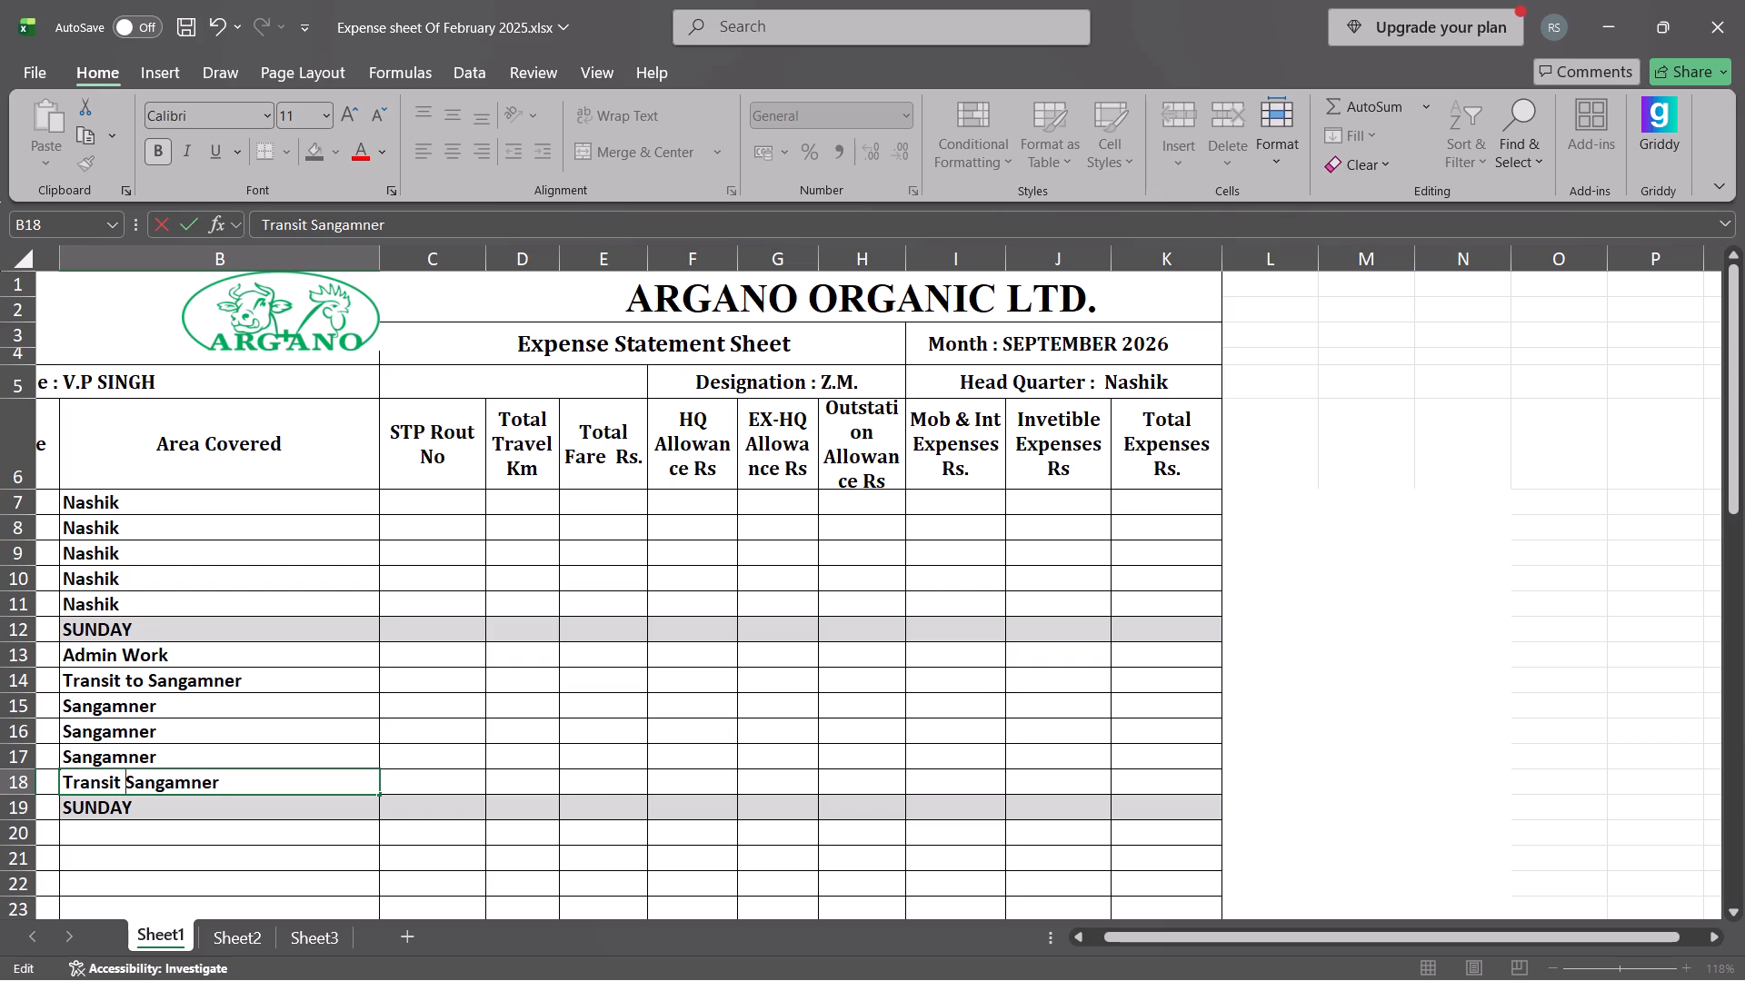
key("Right")
key("Right")
key("Right")
key("Right")
key("Right")
key("Right")
key("Right")
key("Right")
key("Right")
key("Right")
key("Right")
key("Right")
key("Right")
key("Right")
key("space")
type("to")
key("space")
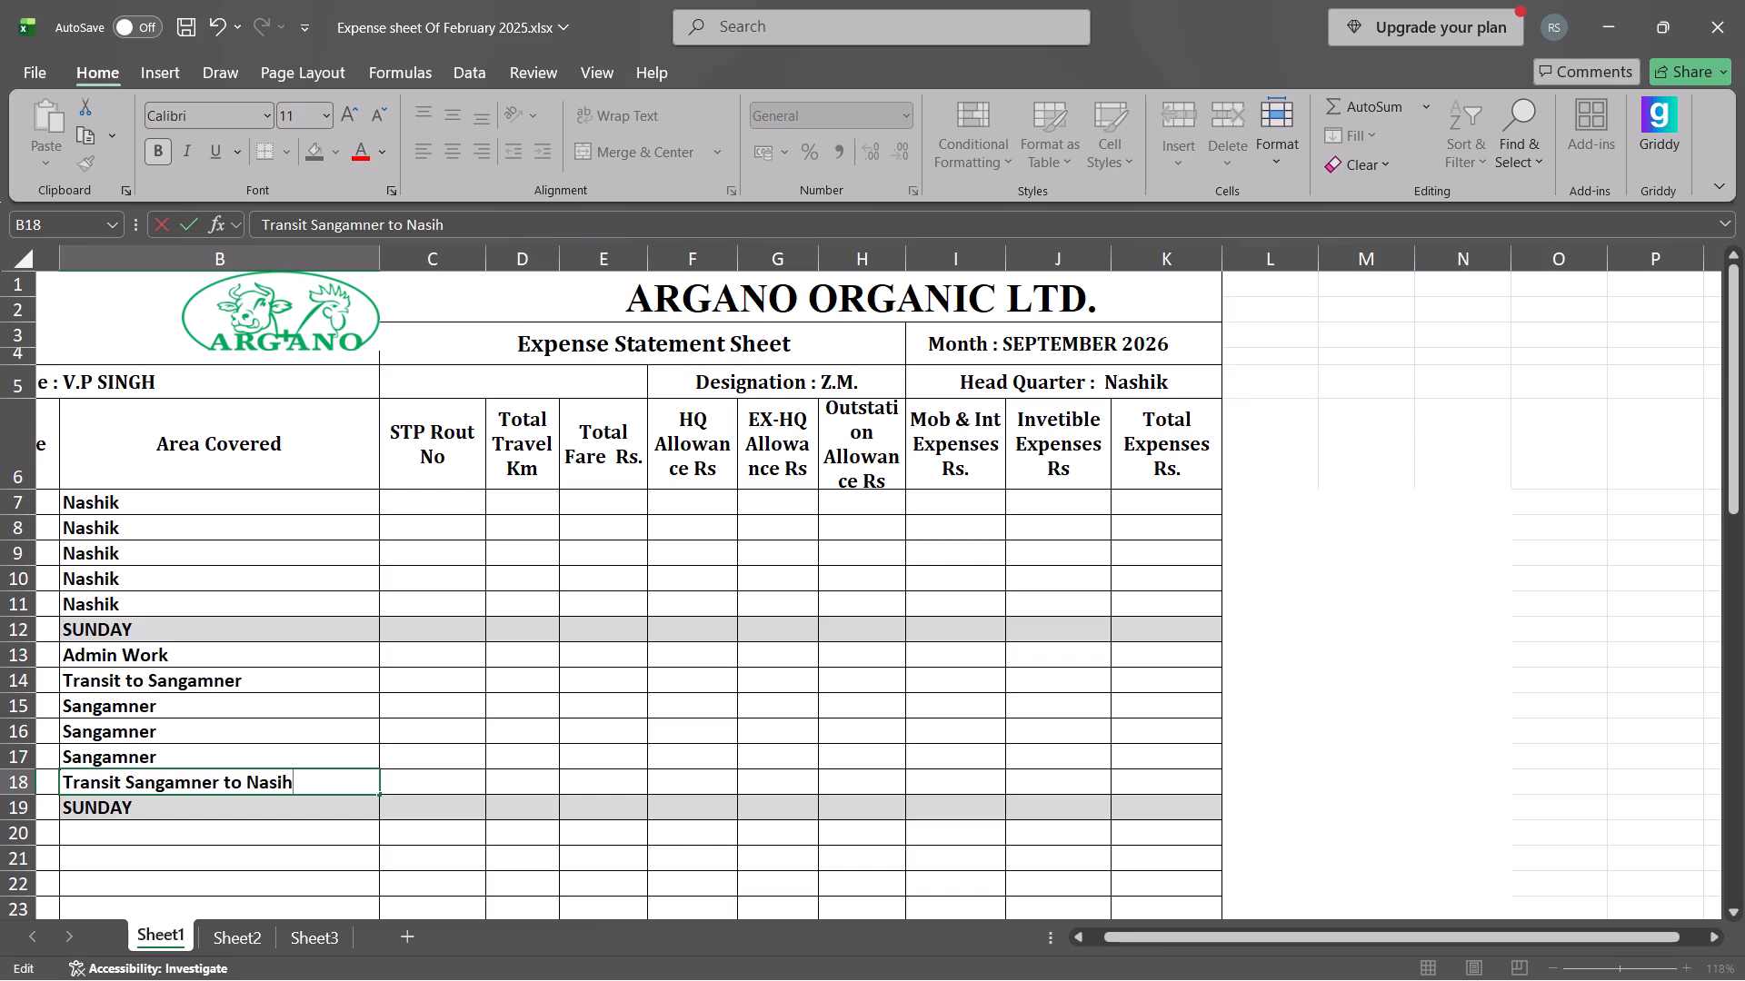
key("BackSpace")
key("BackSpace")
type("hik")
Enter Holiday as the area covered for date 14.
left_click(170, 730)
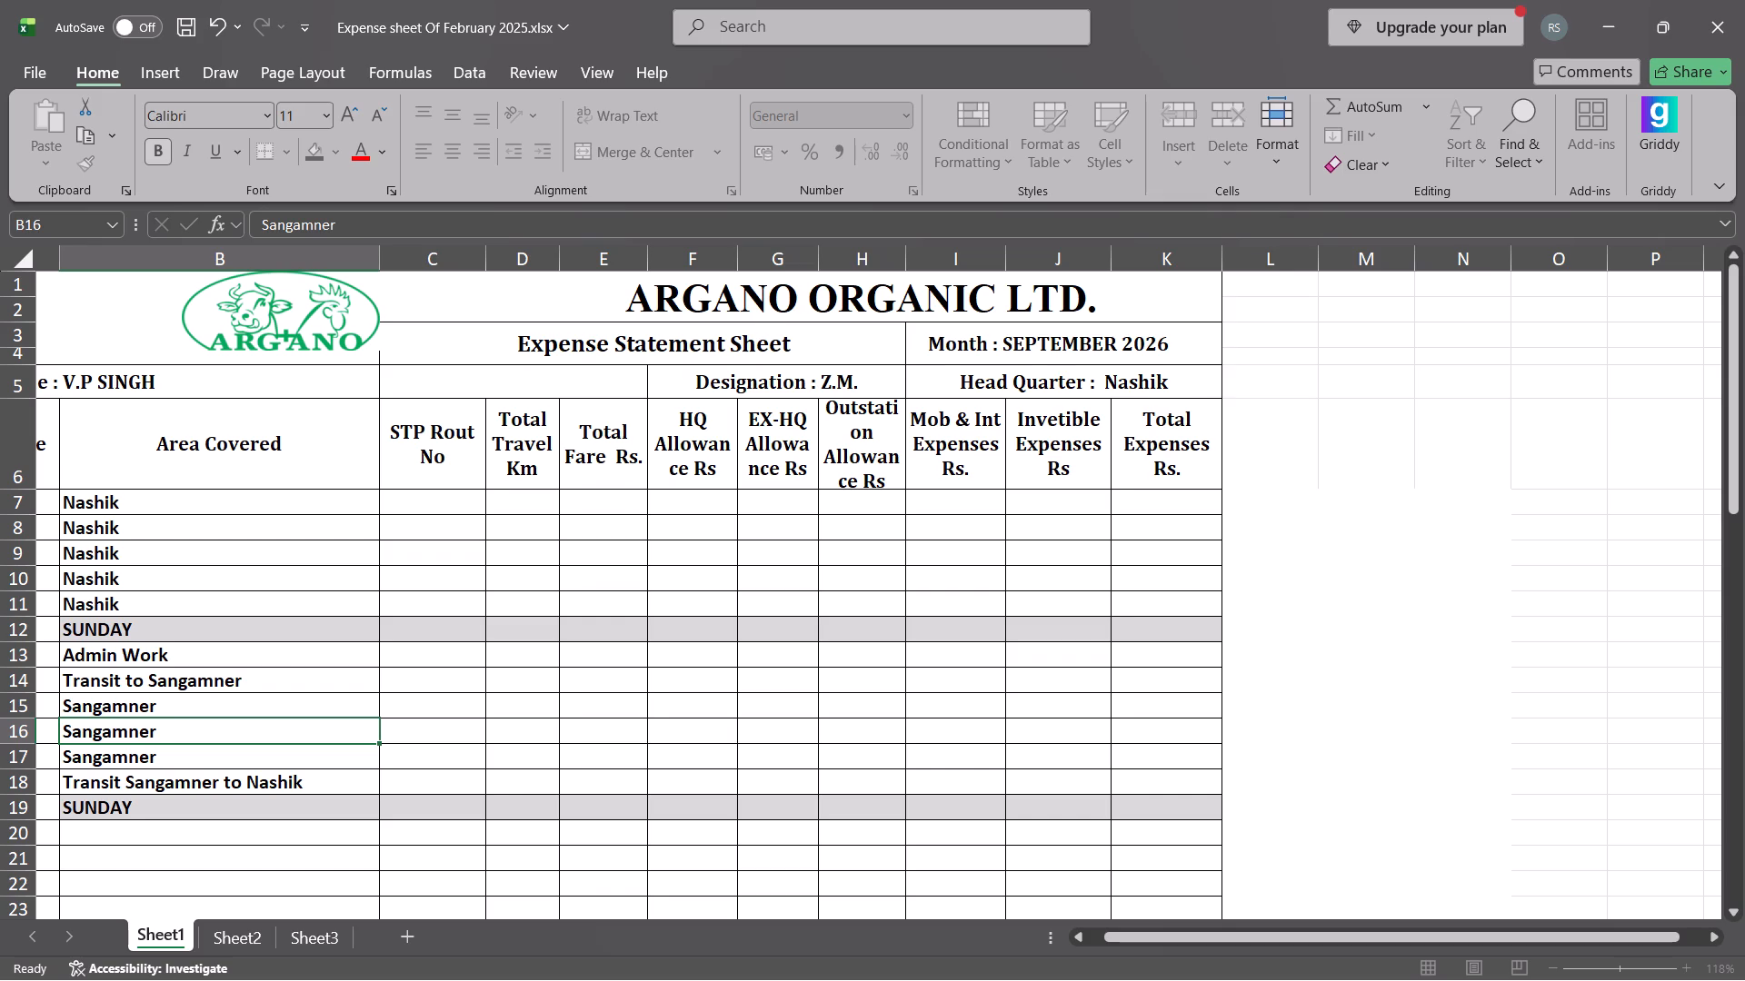
scroll(210, 736, "right", 1)
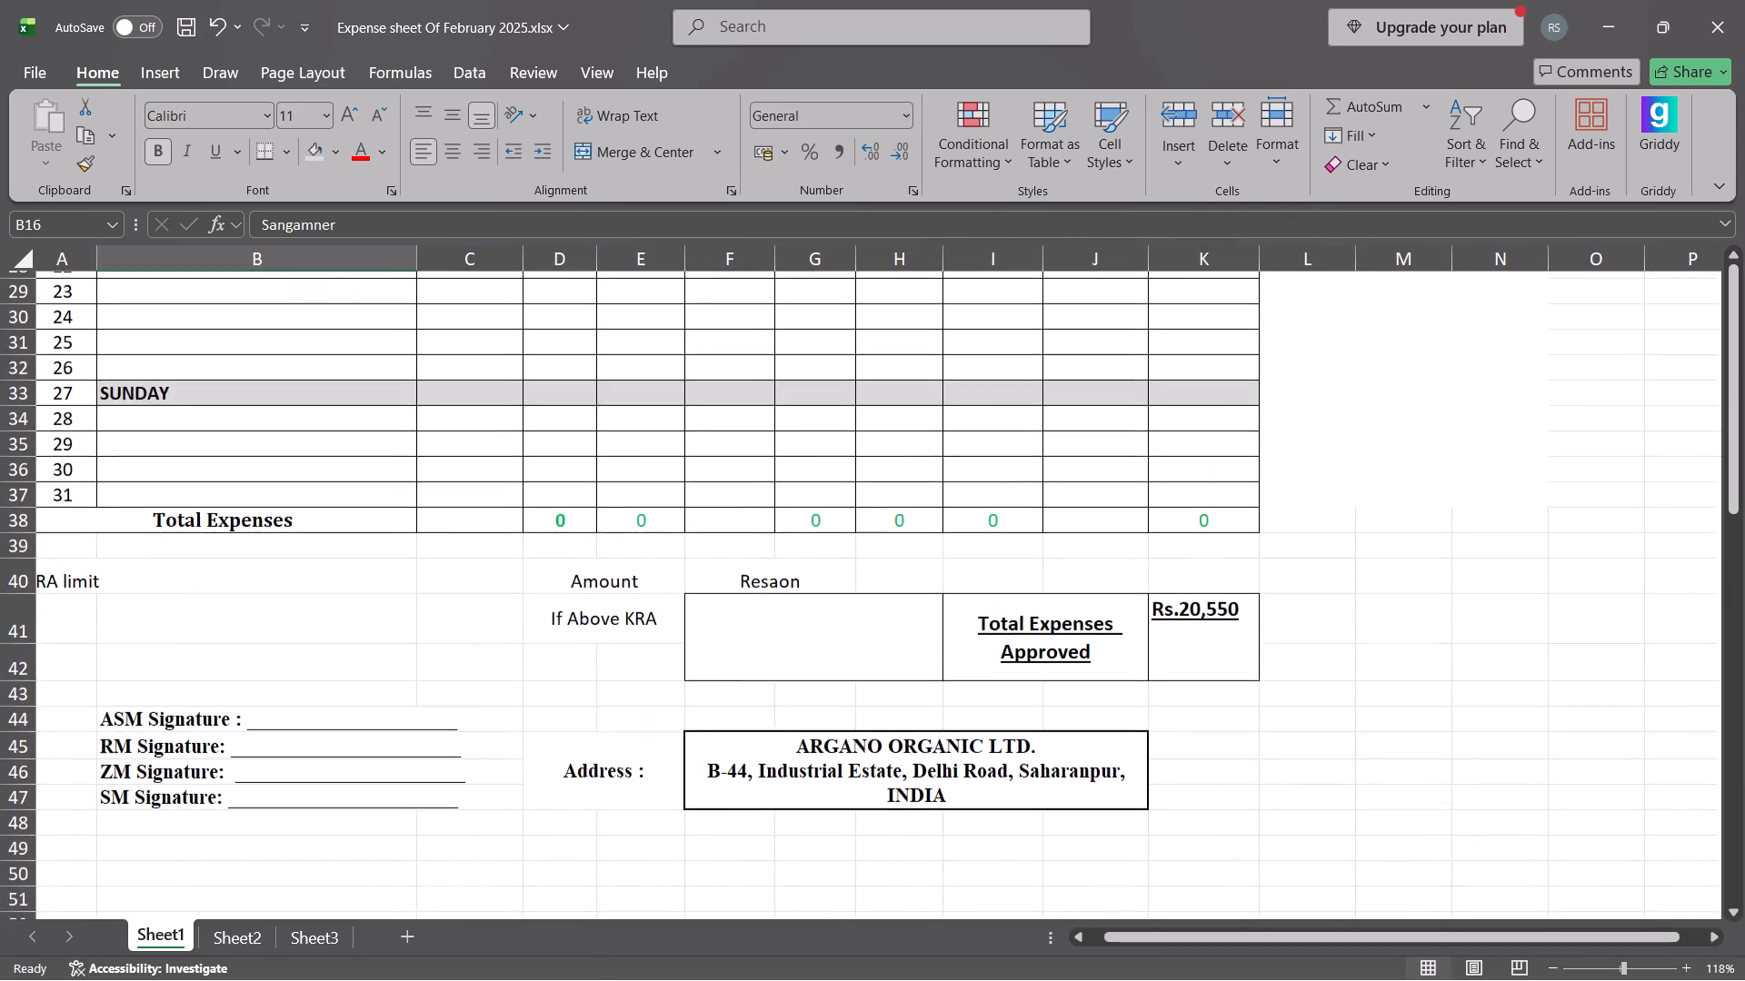
scroll(210, 736, "up", 3)
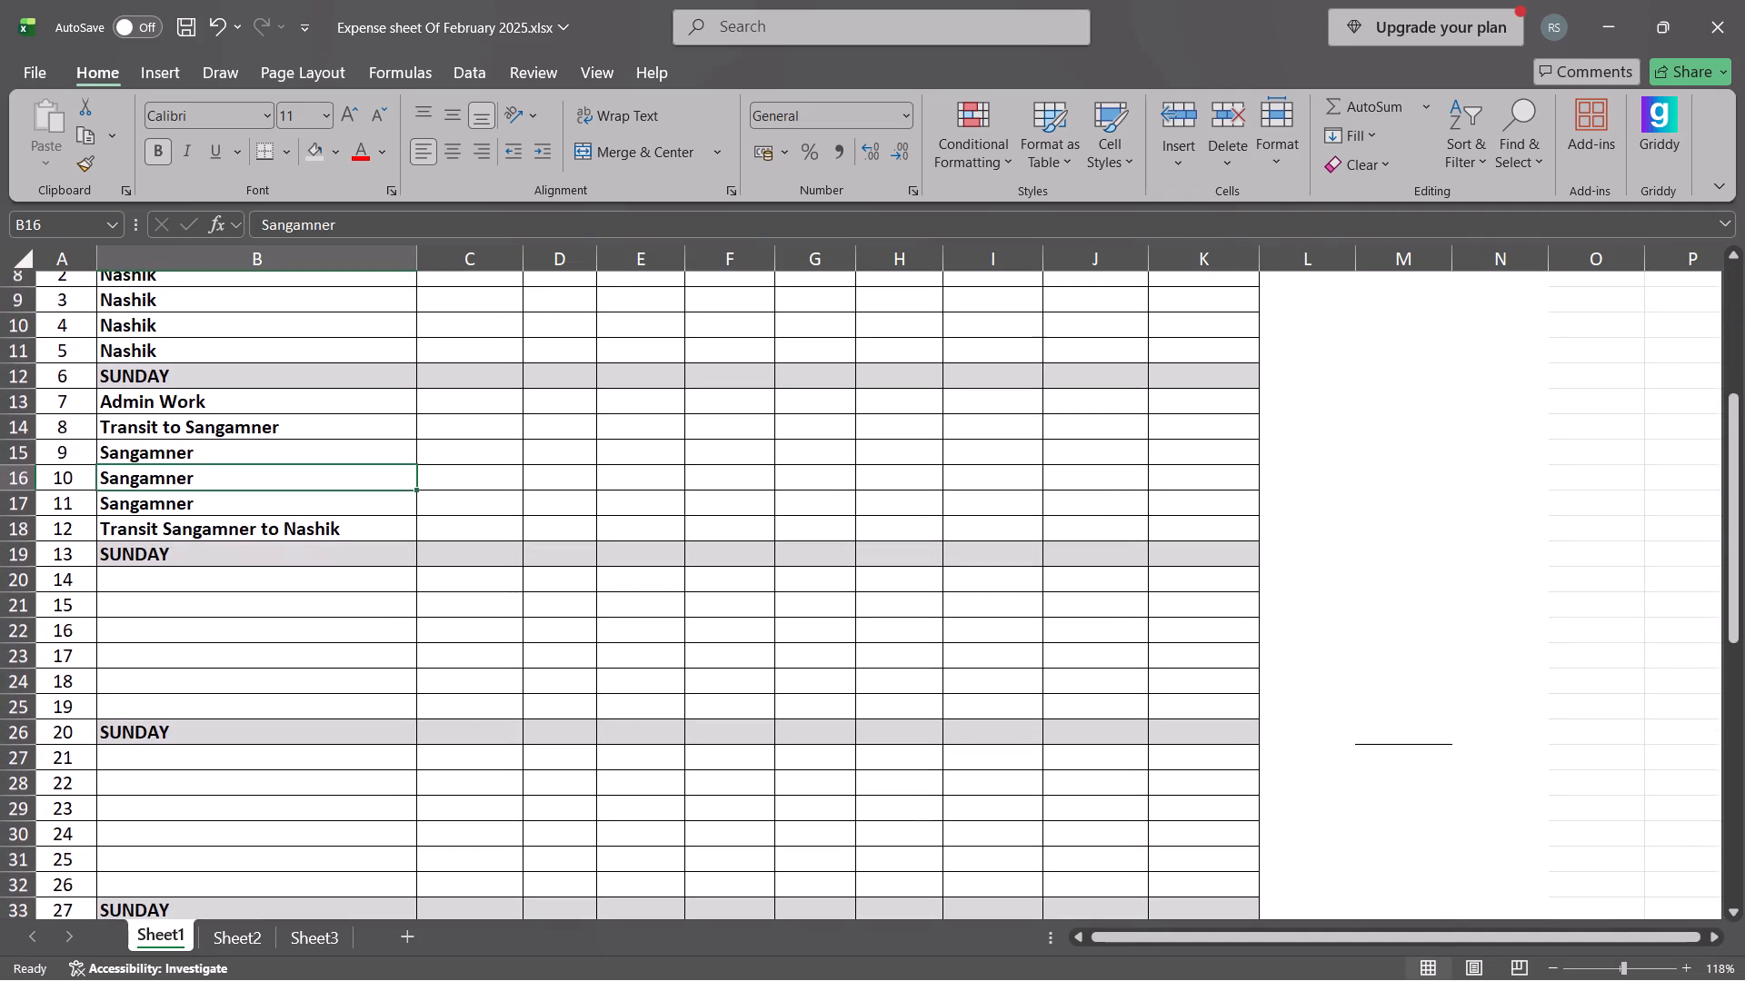
scroll(210, 736, "up", 1)
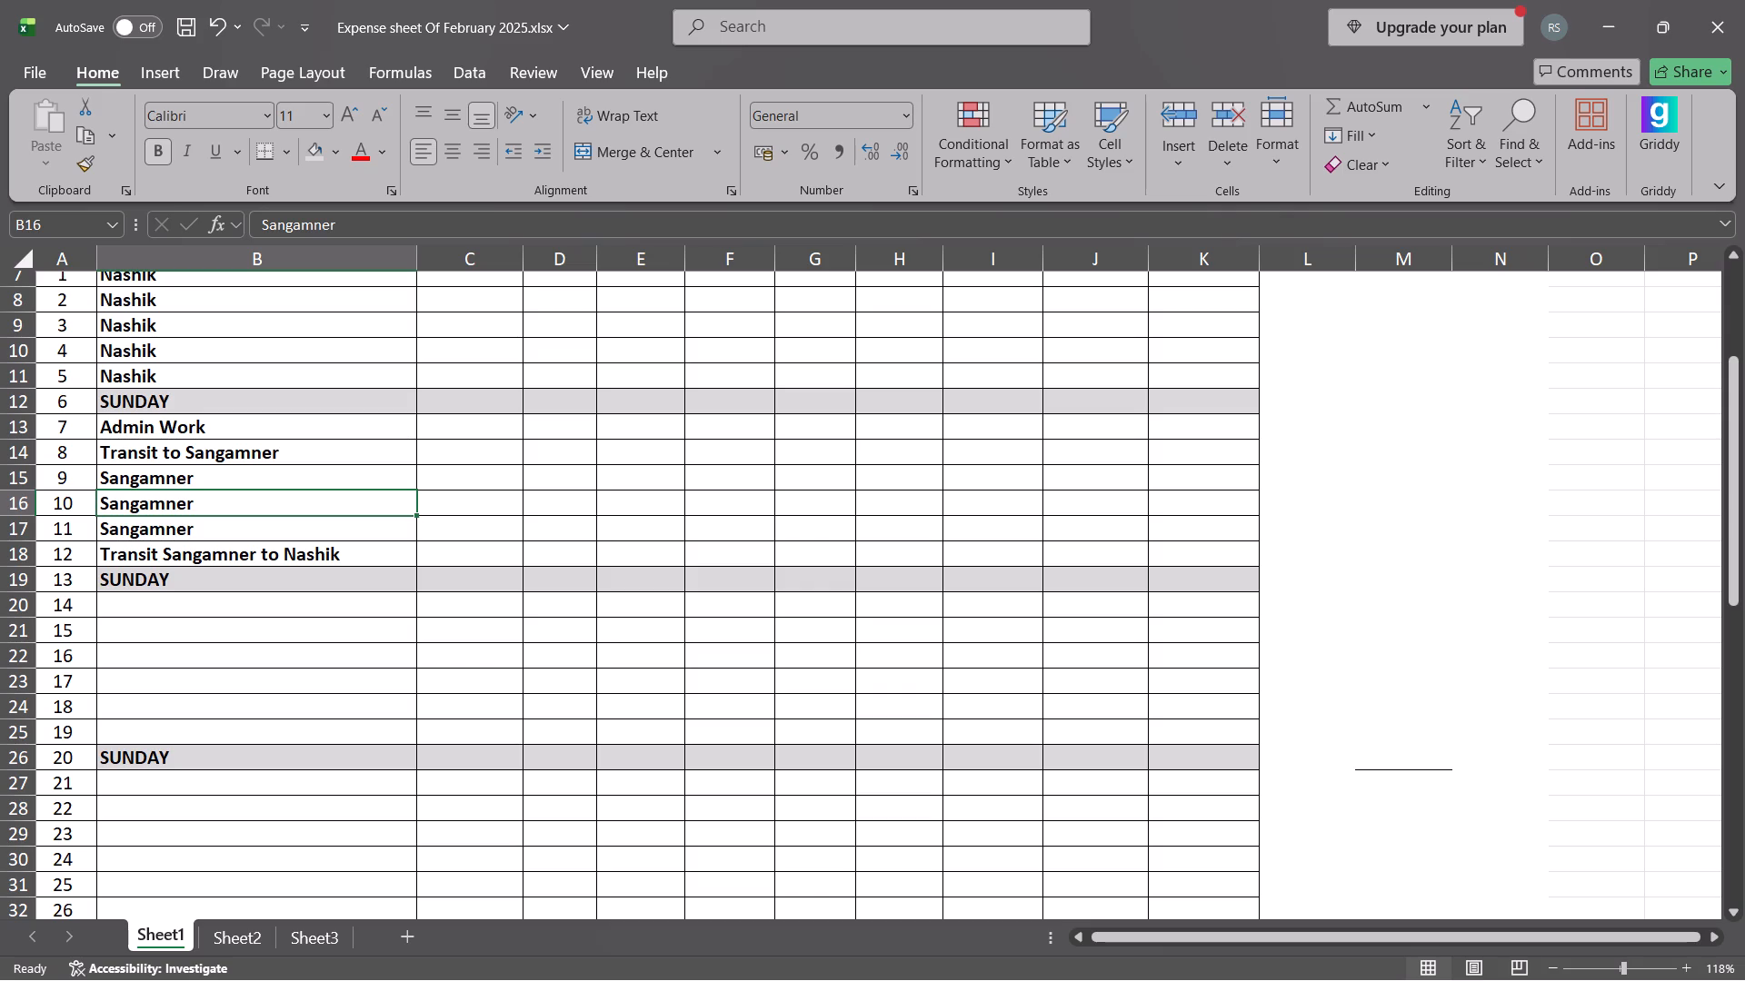
left_click(191, 607)
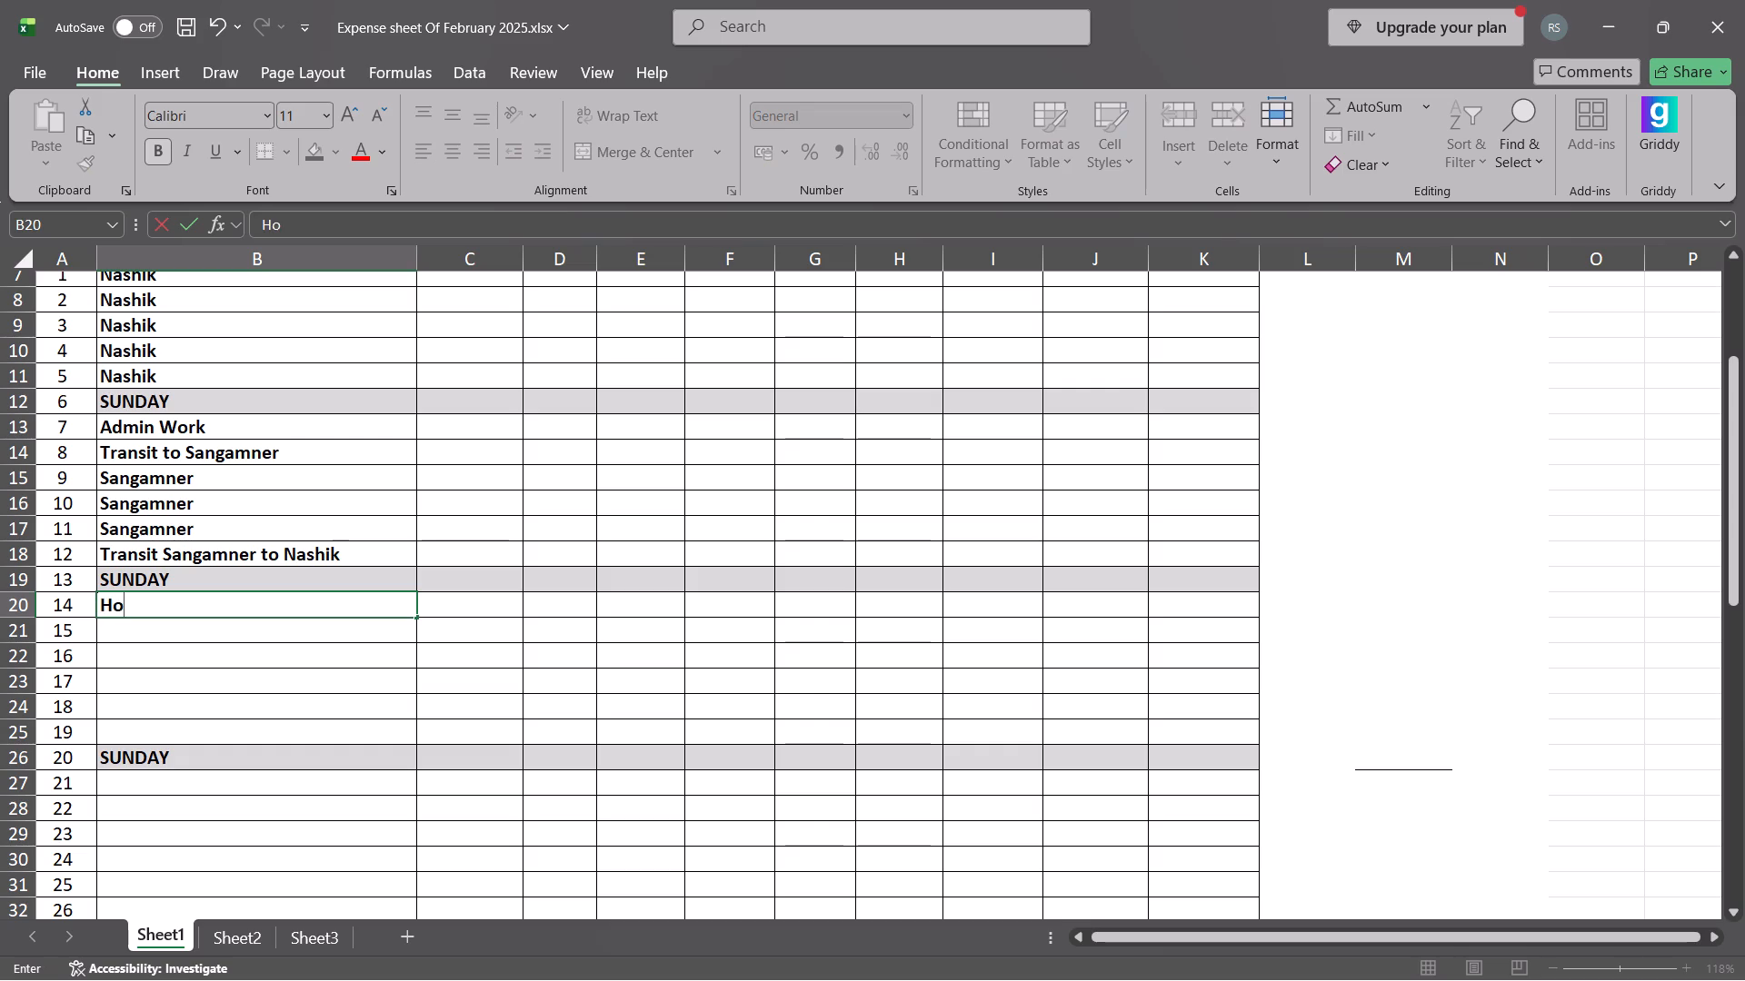
key("i")
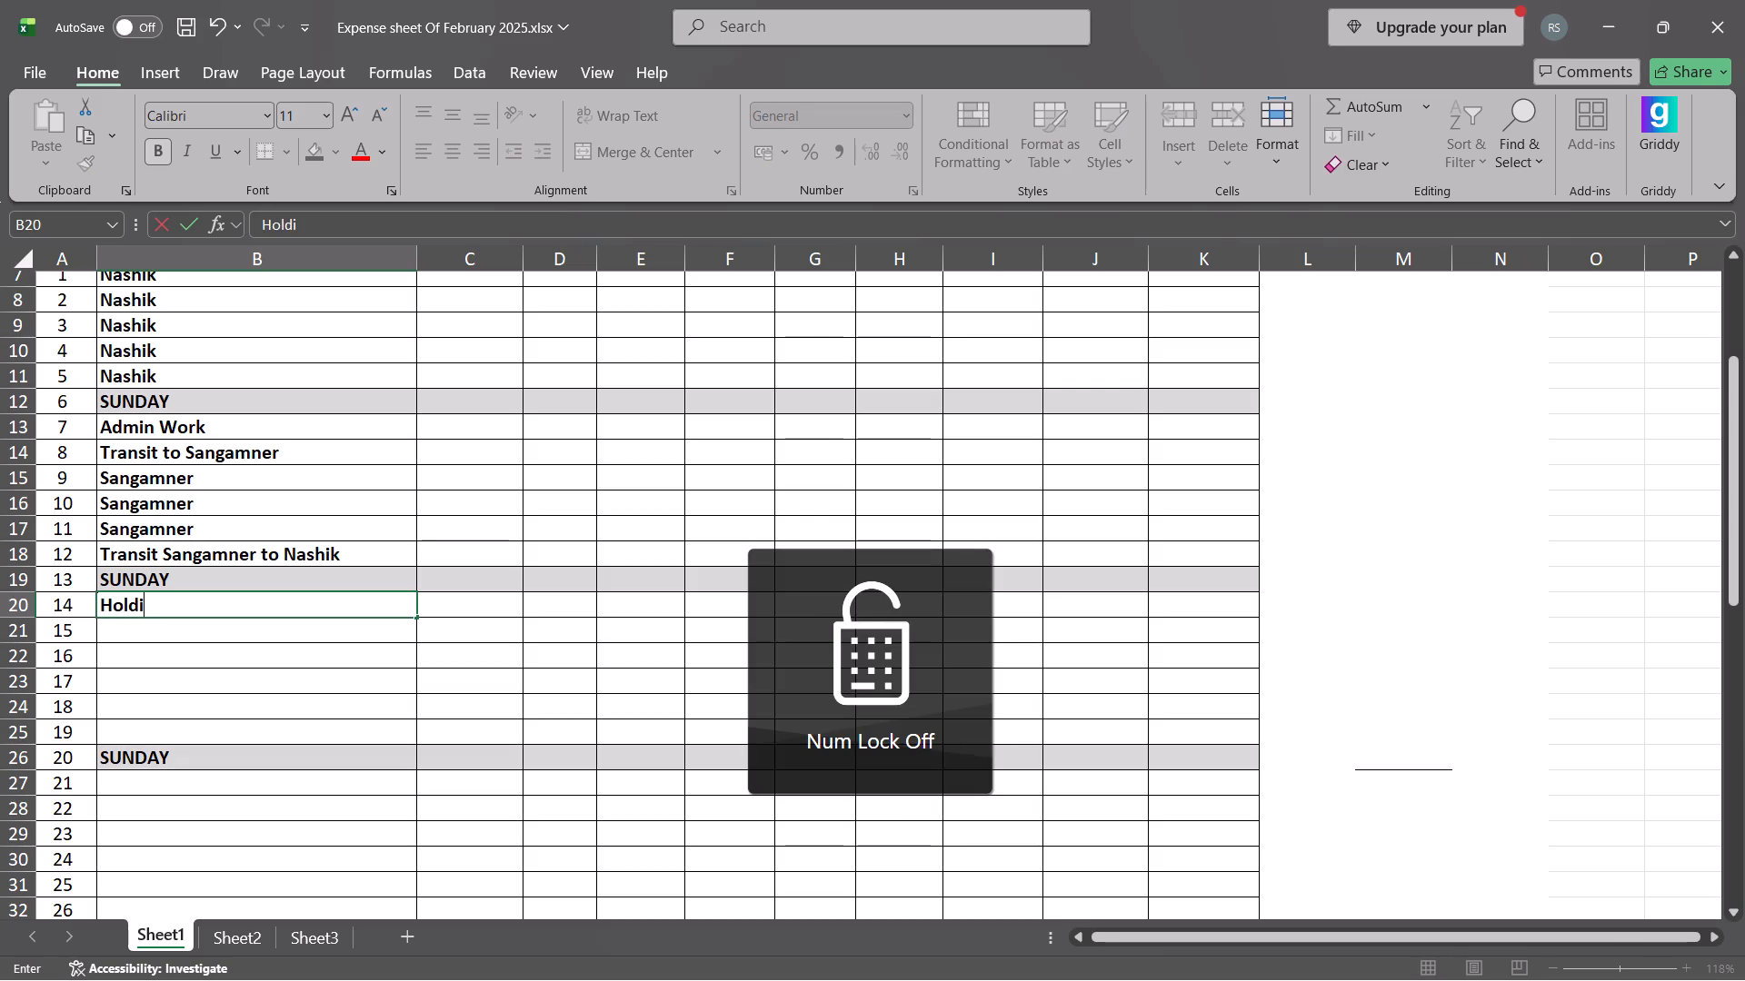
key("BackSpace")
key("BackSpace")
type("ida")
key("y")
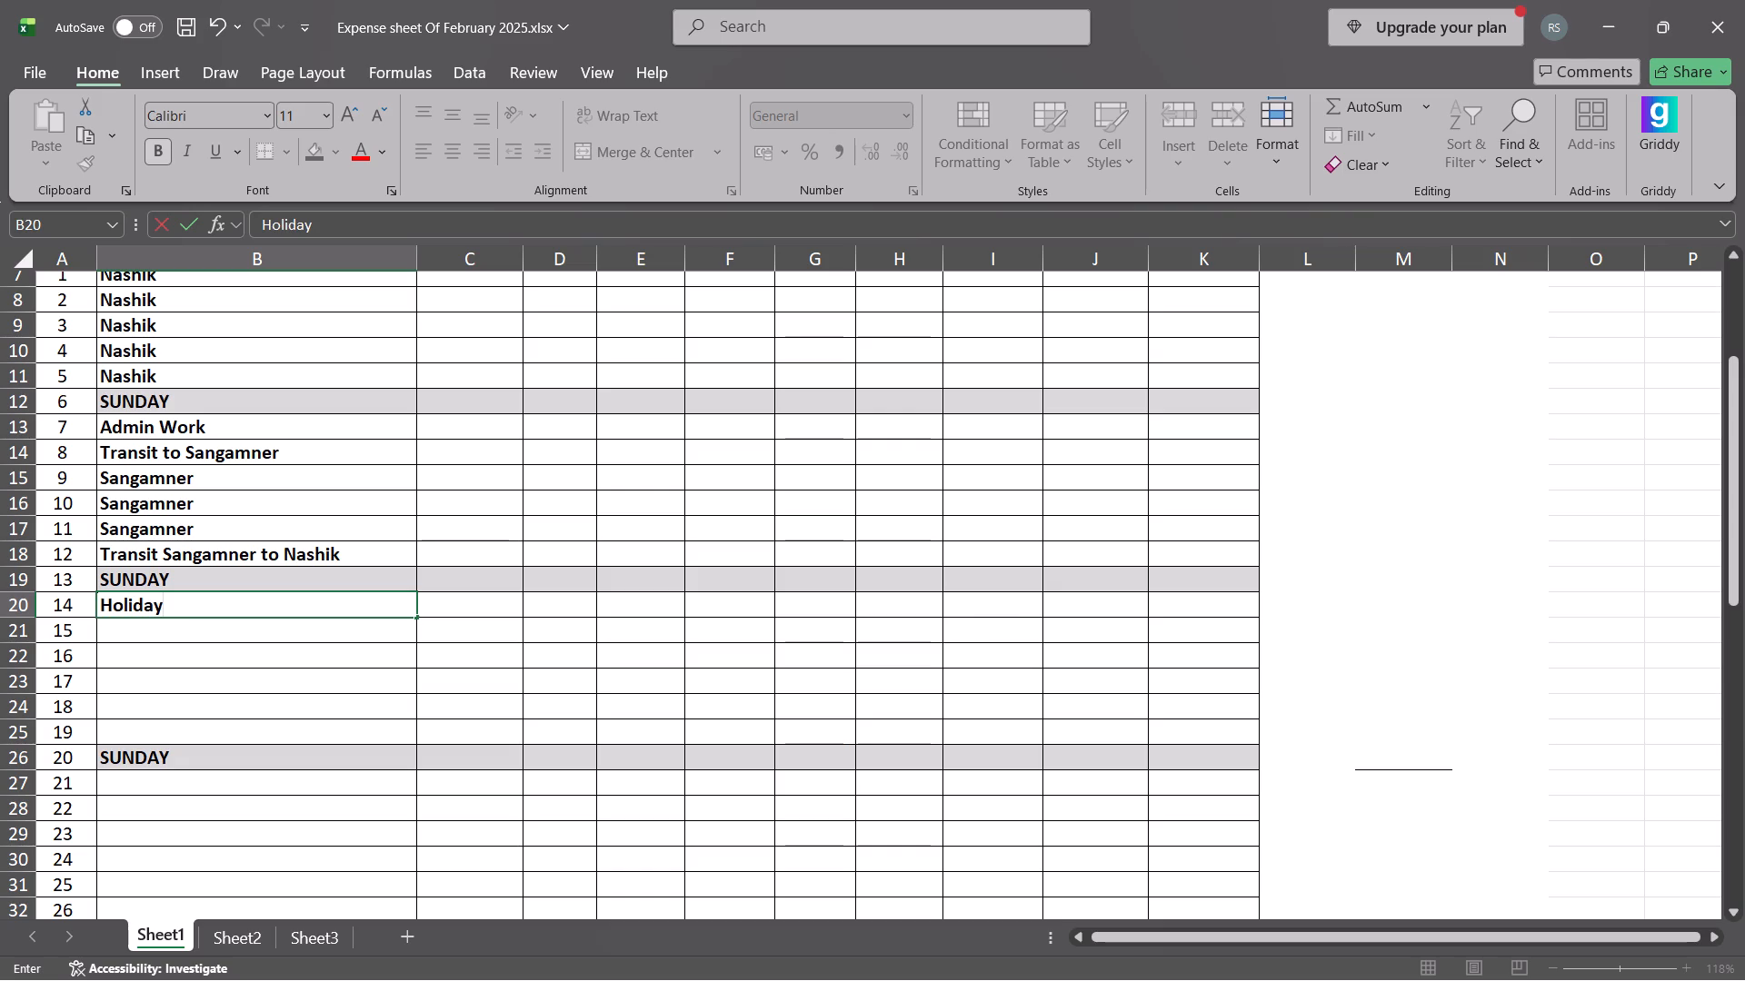
left_click(194, 626)
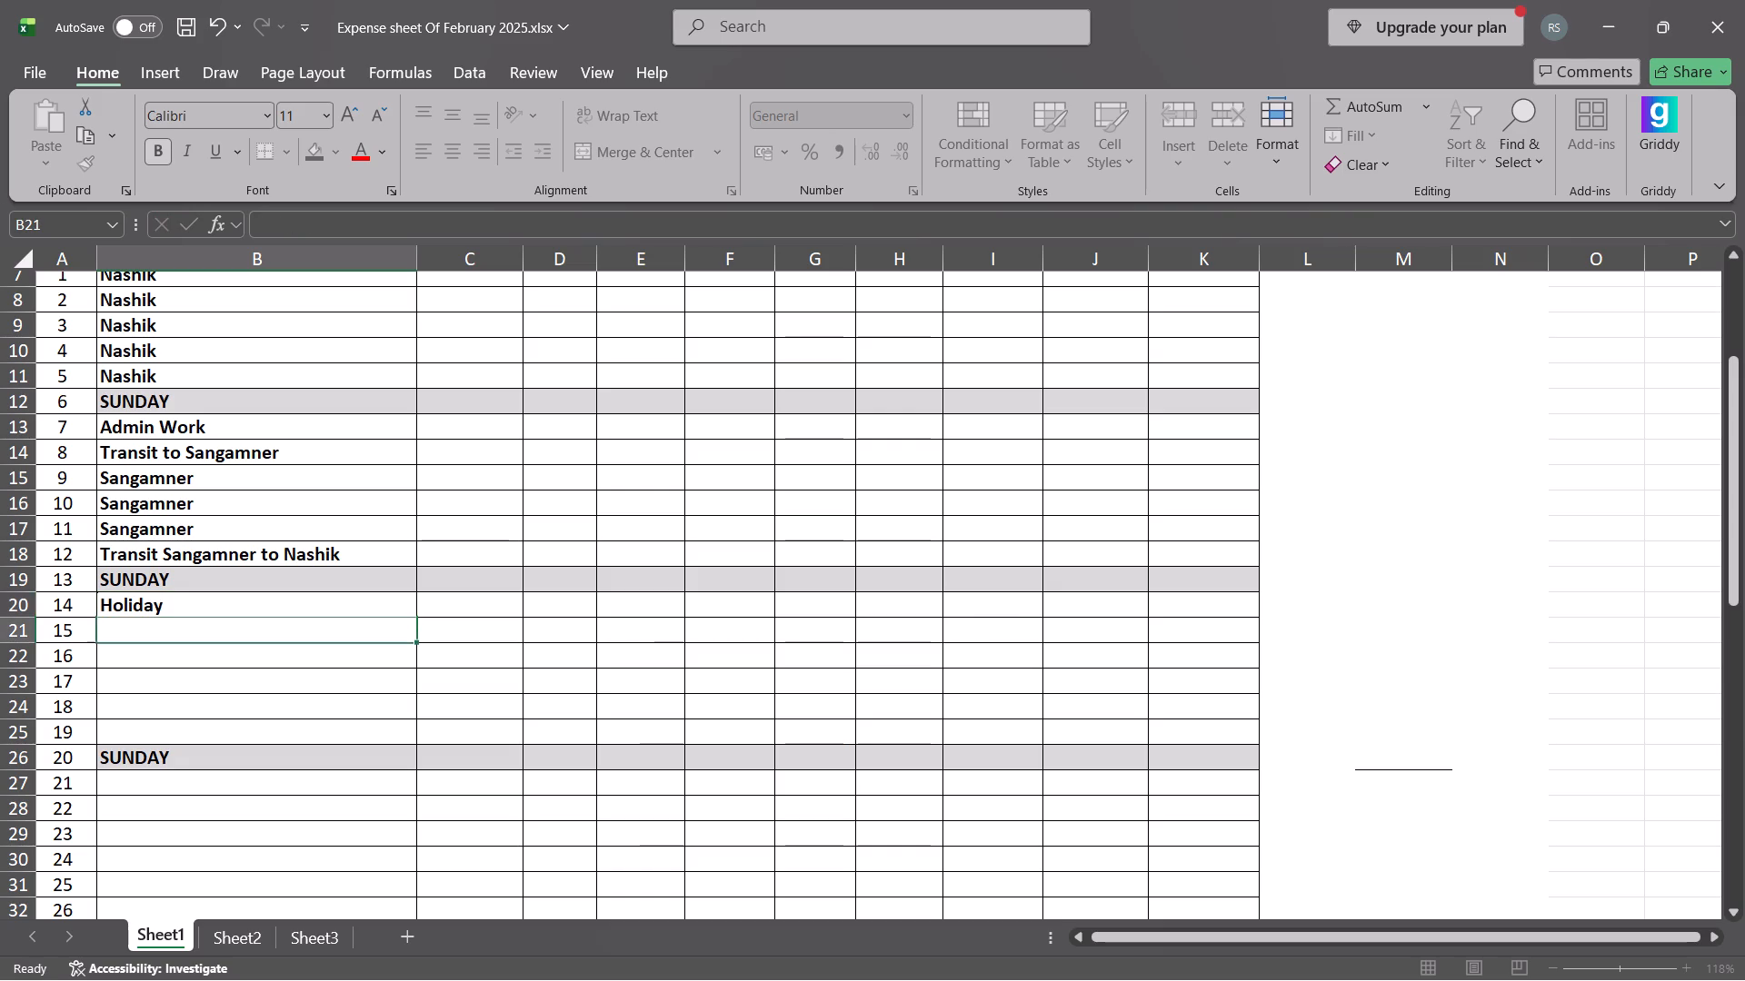
Shade the date 14 row grey from Area Covered through Total Expenses, matching the Sunday rows.
left_click_drag(196, 596, 790, 607)
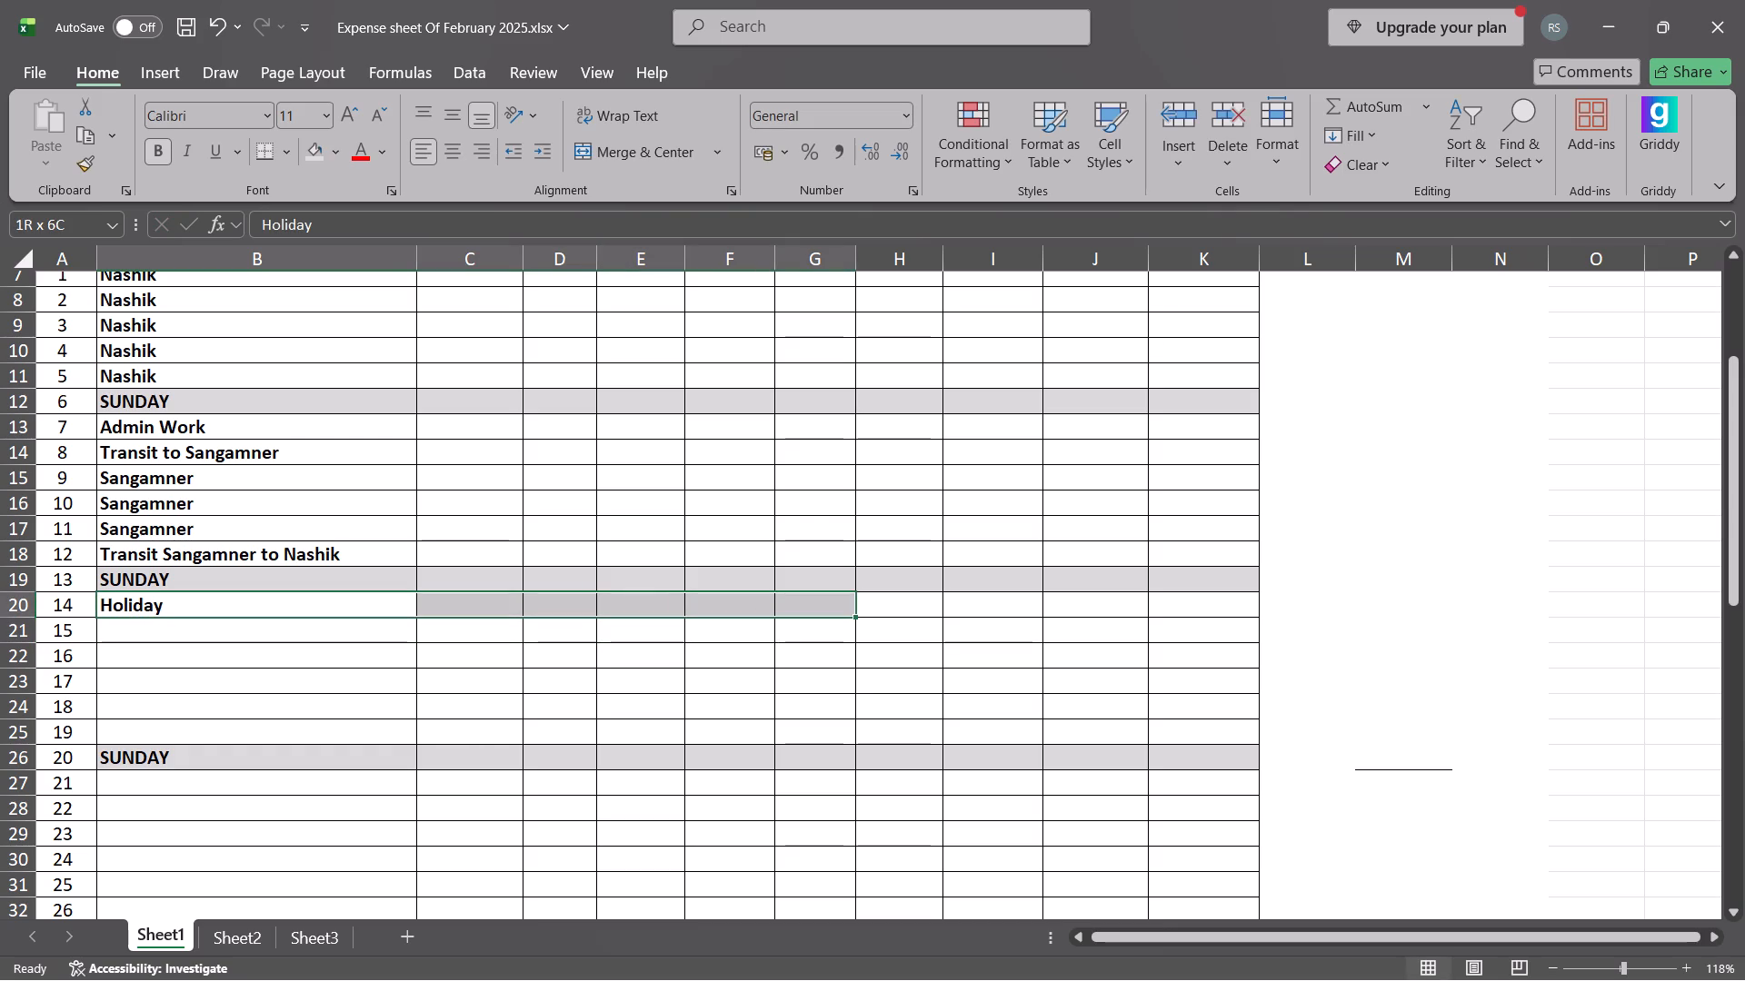
left_click_drag(790, 607, 1014, 607)
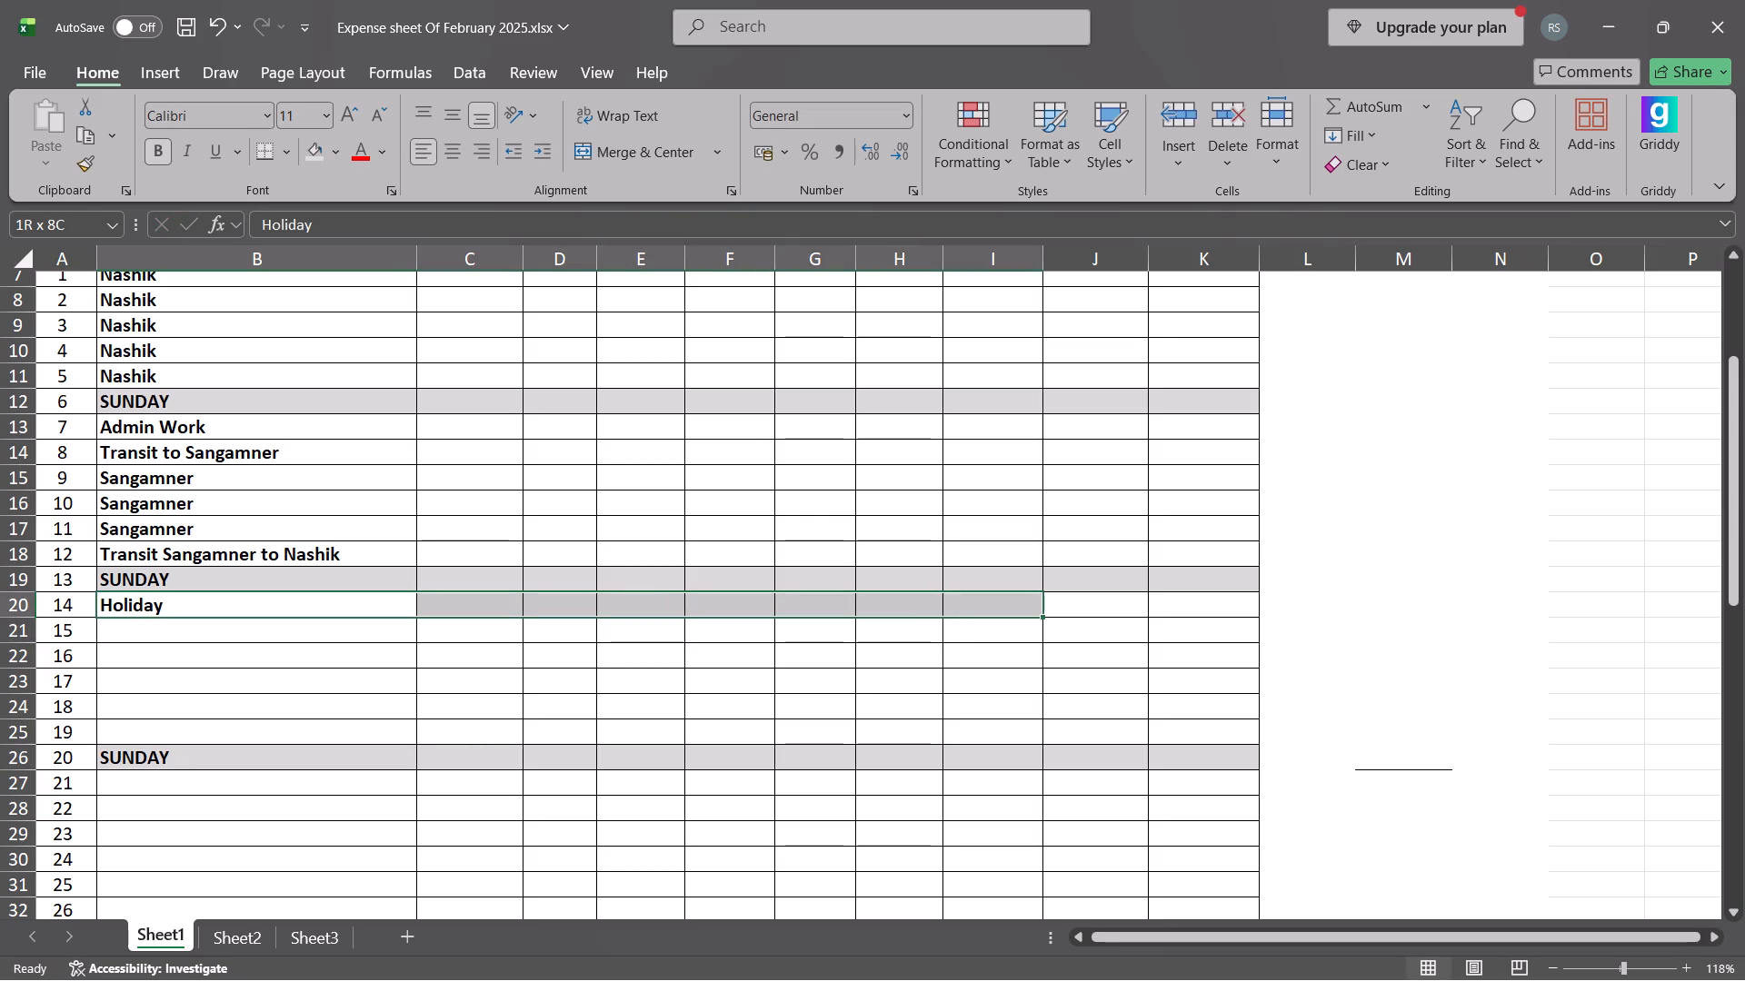
left_click_drag(1014, 607, 1169, 607)
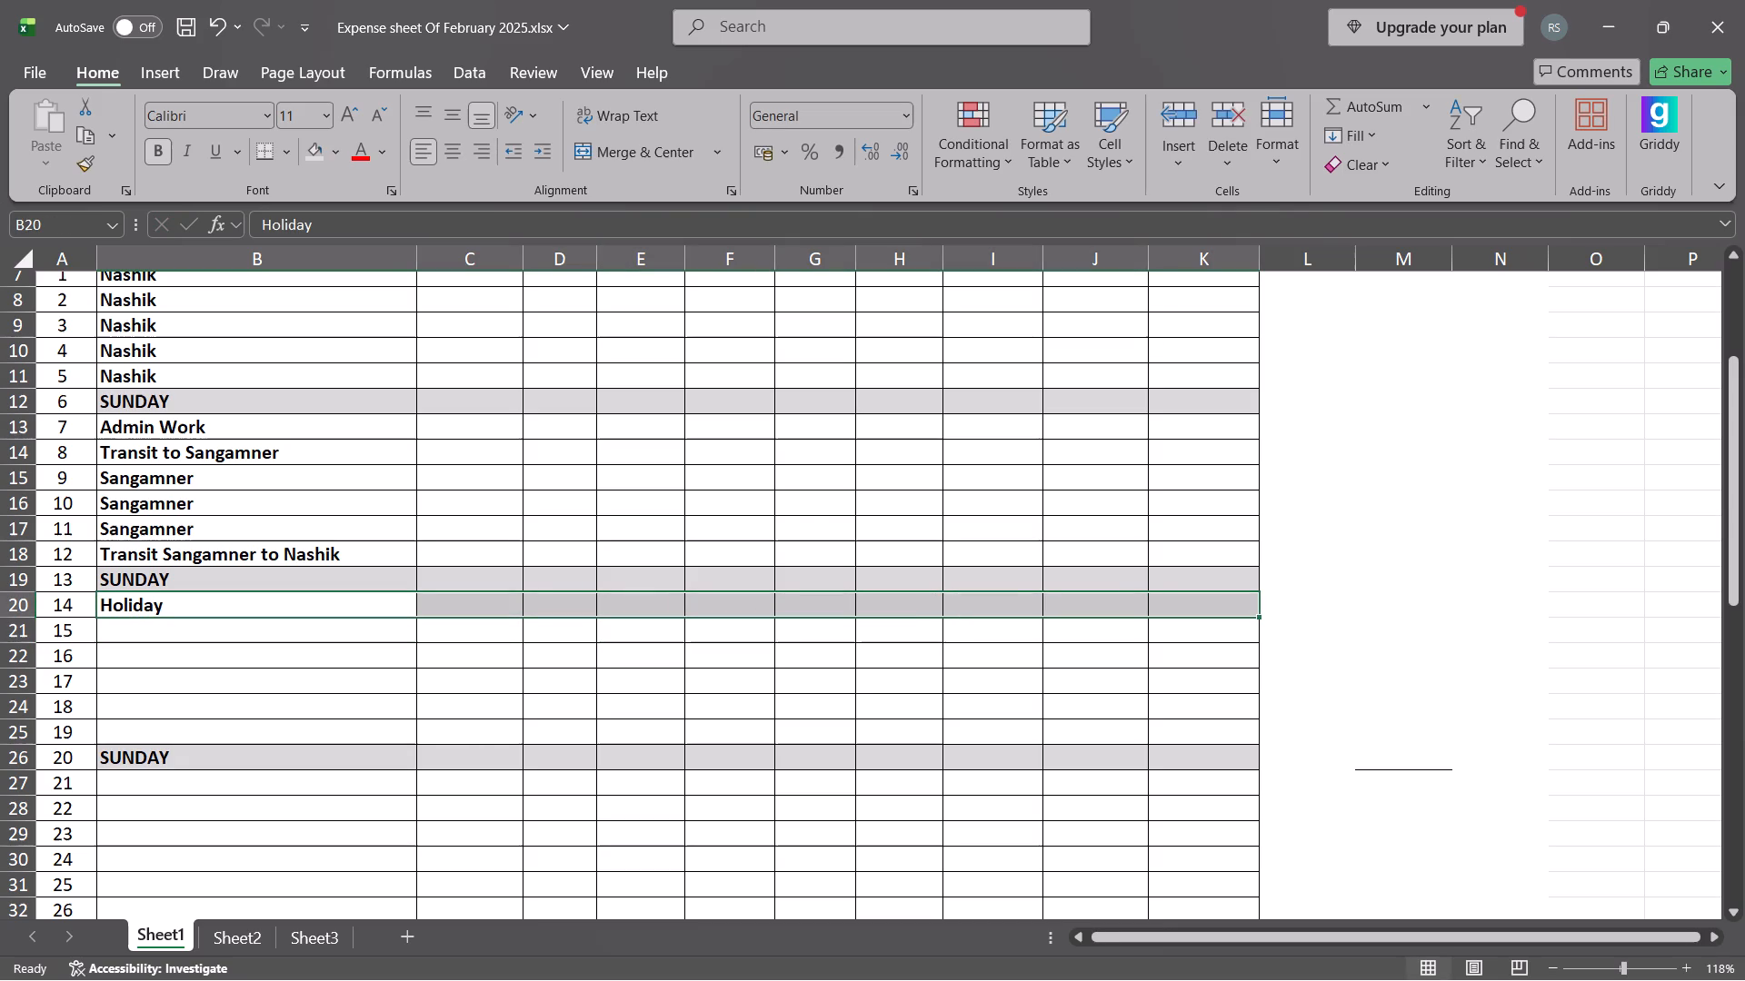
left_click(304, 158)
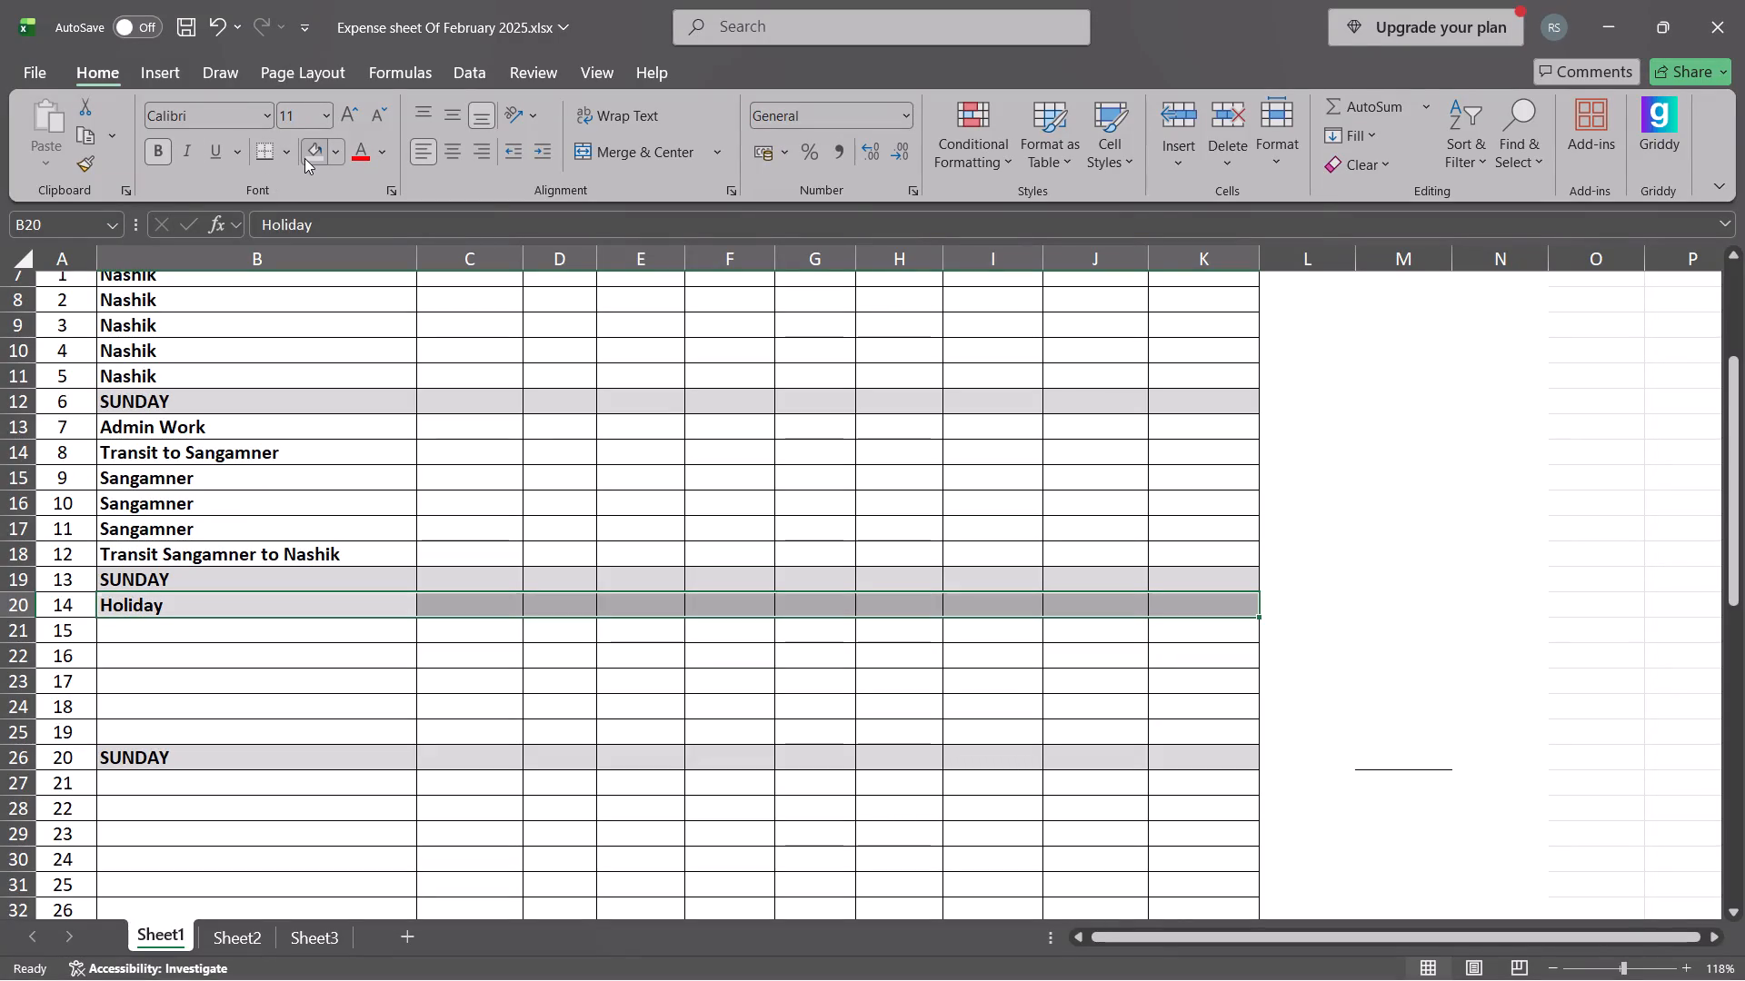
Extend the area covered entry for date 14 to Holiday (Ganesh Chaturthi).
left_click(211, 613)
left_click(211, 613)
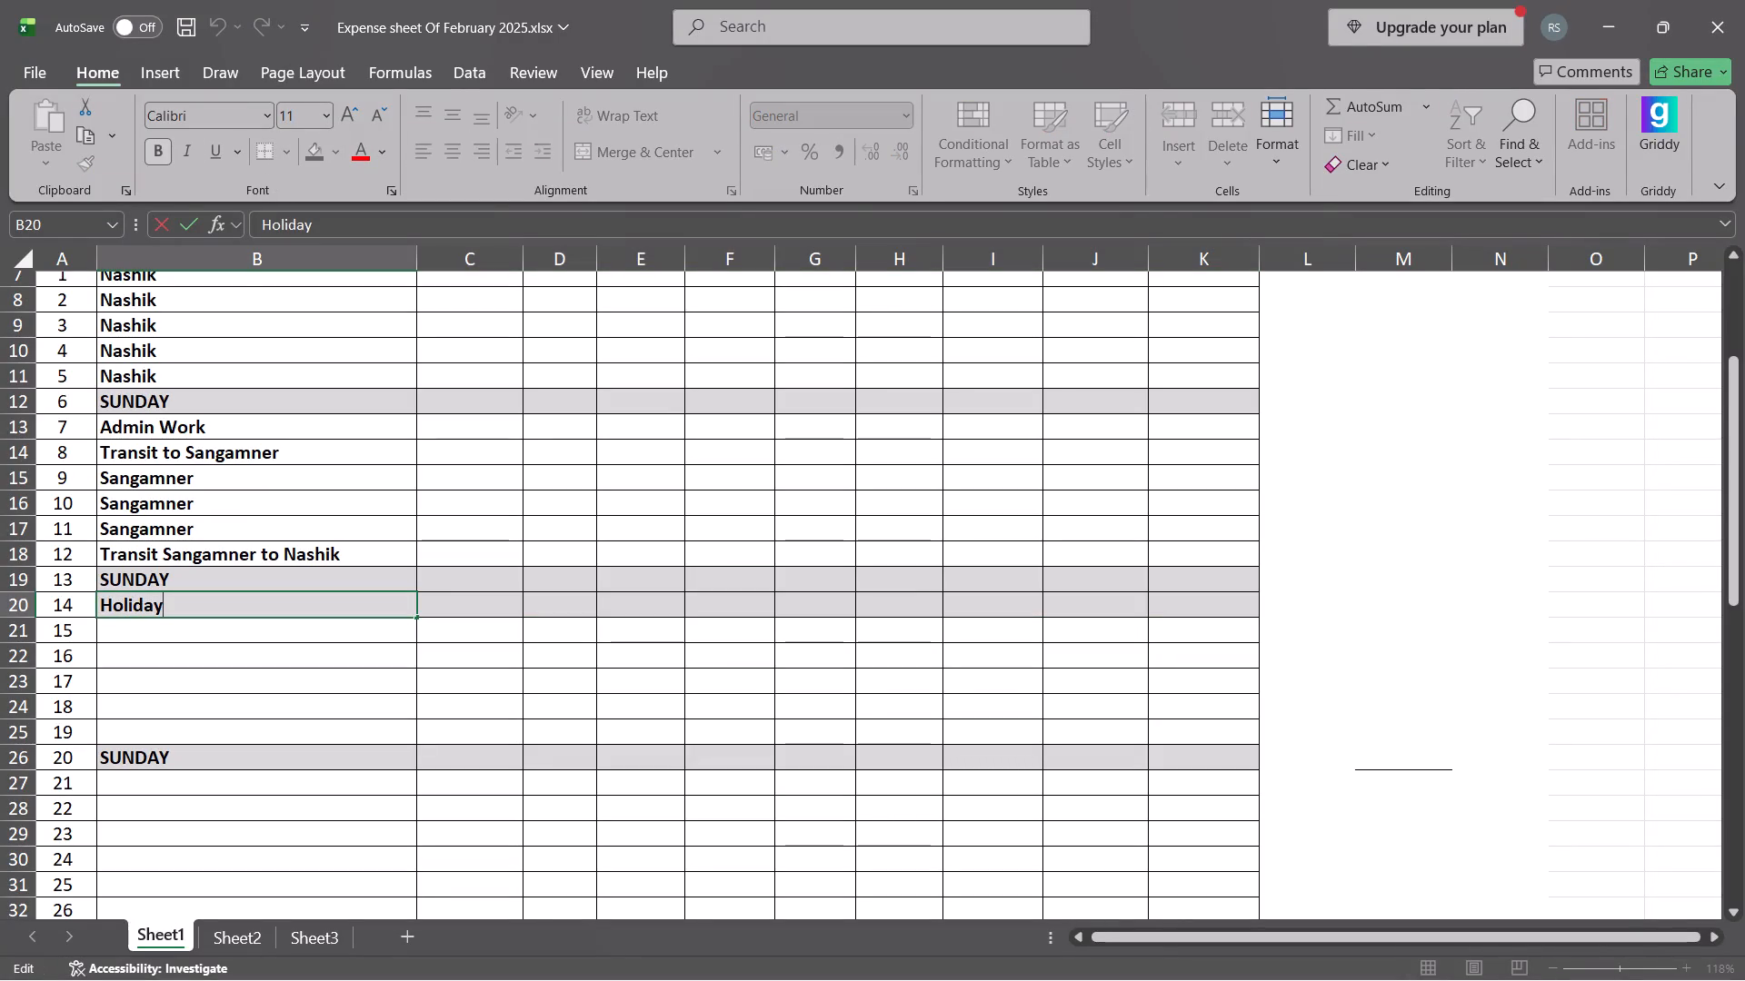
key("space")
type("(")
key("g")
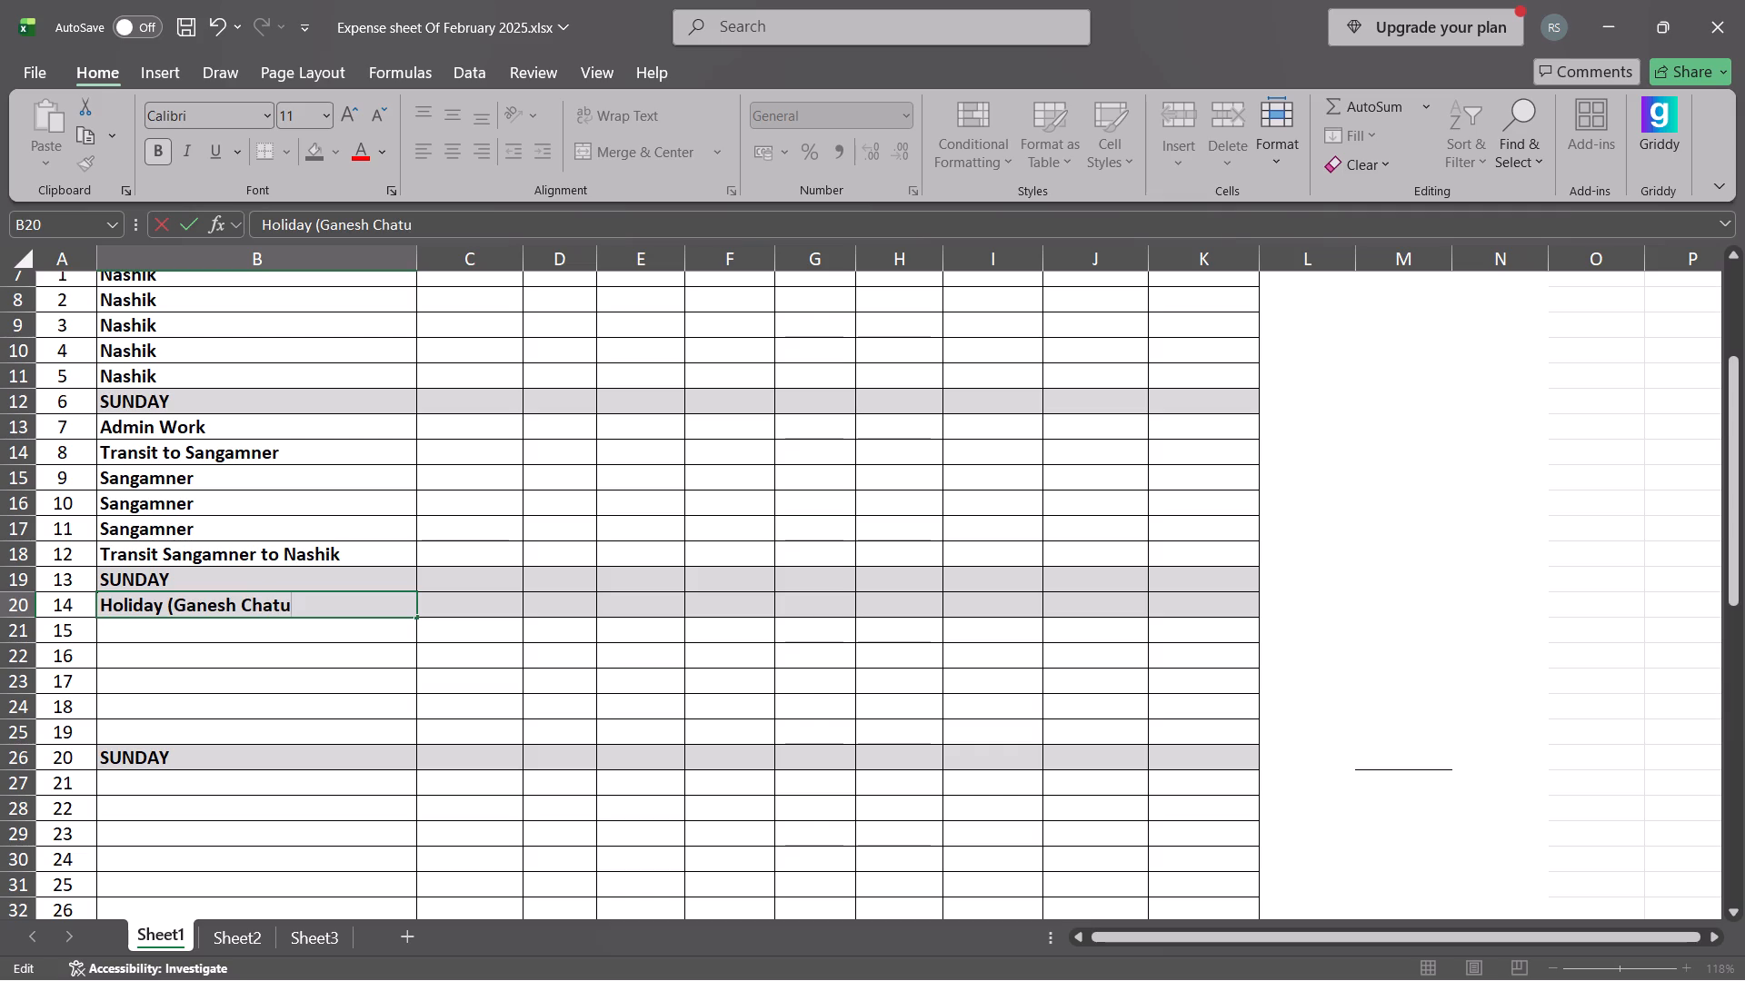
key("shift+parenright")
key("Down")
key("Return")
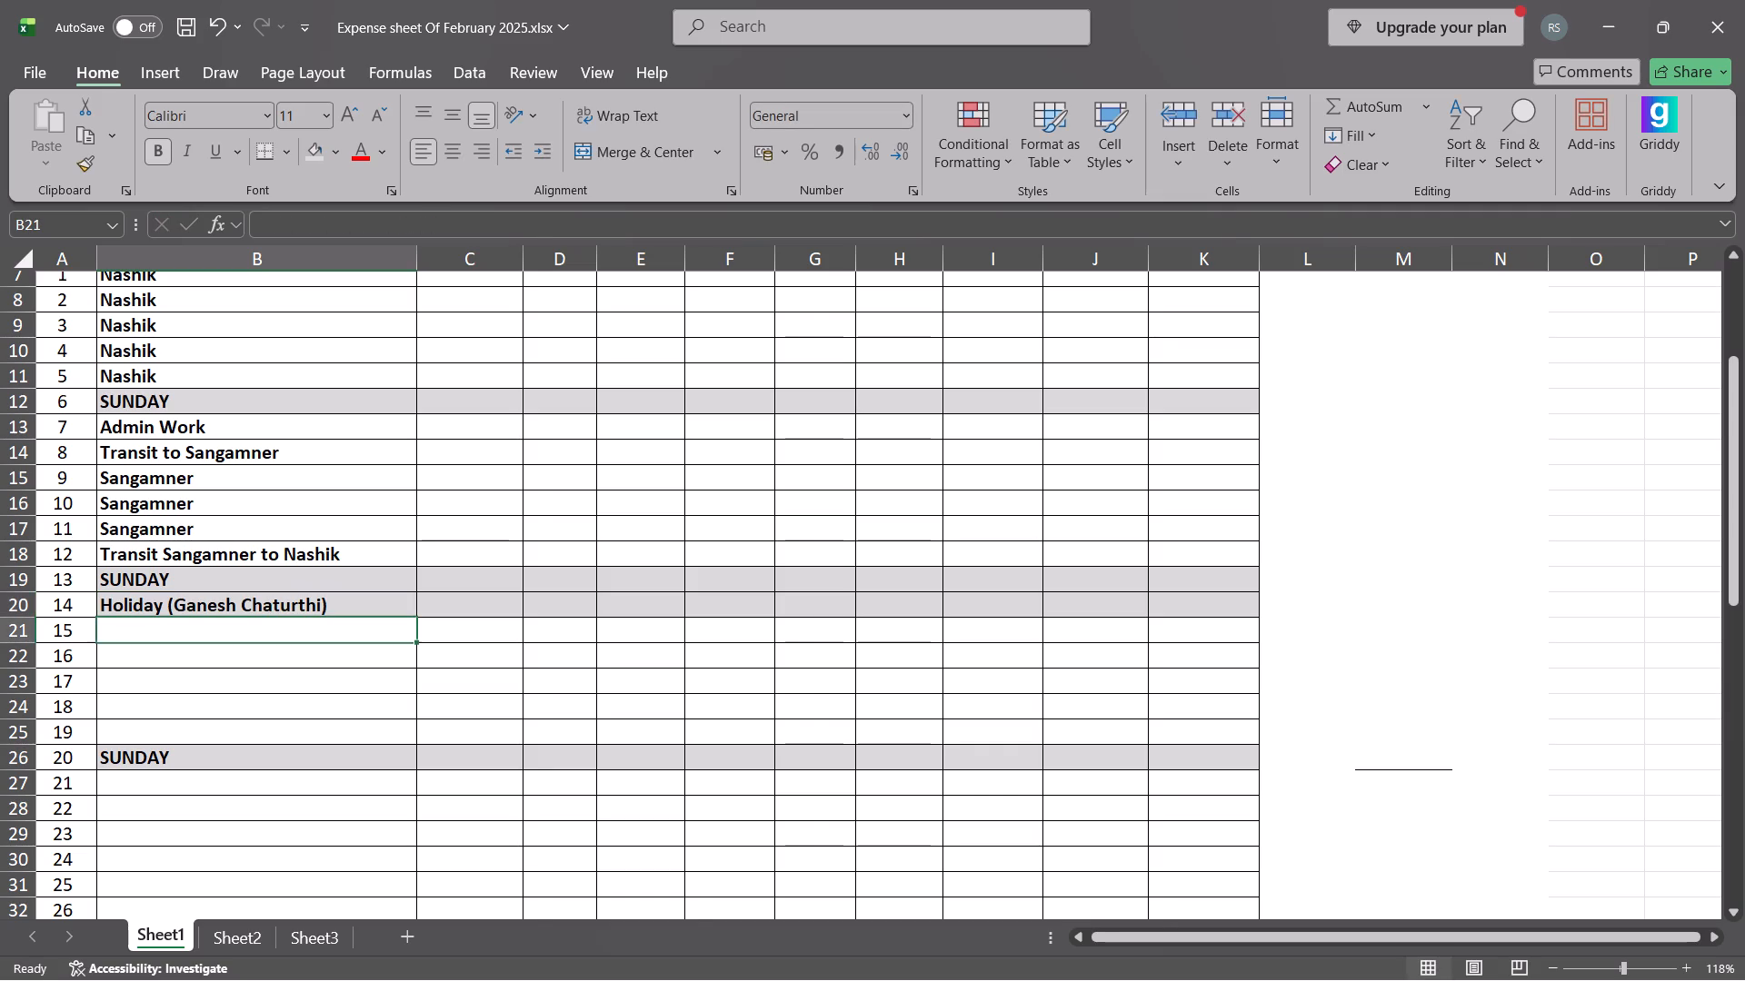
Enter Nashik as the area covered for each of dates 15 to 19.
key("n")
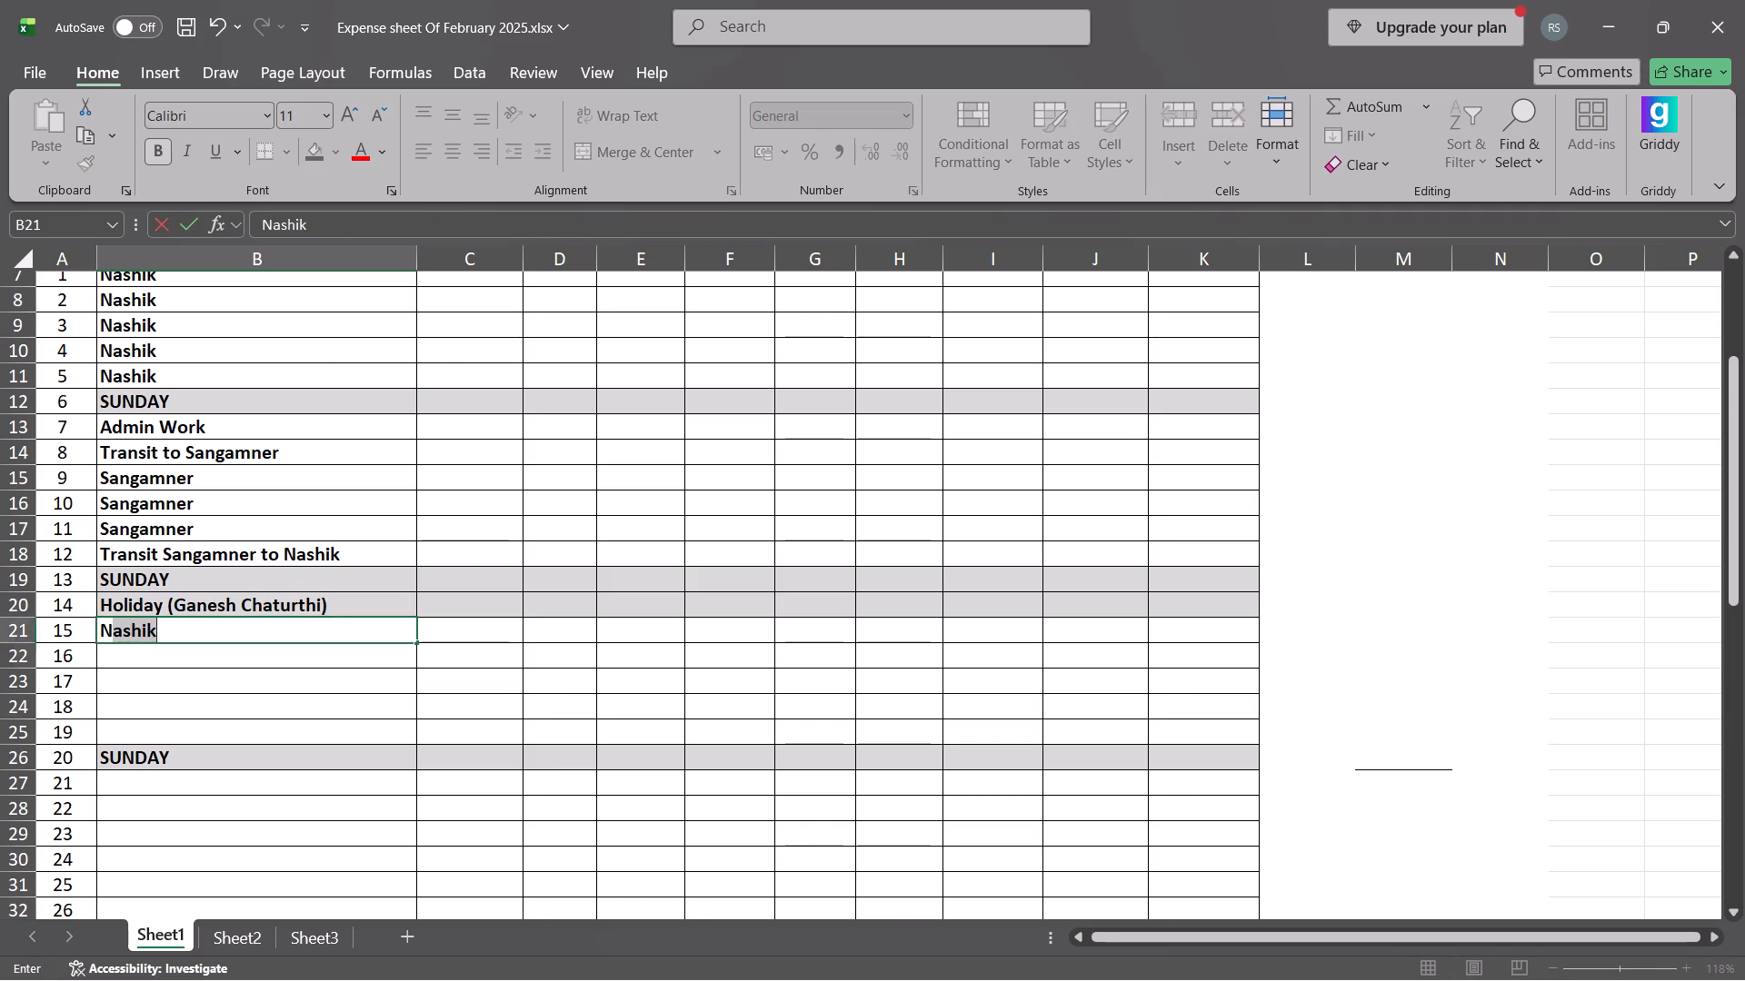
key("Down")
key("n")
key("Down")
key("n")
key("Down")
key("n")
key("Down")
key("n")
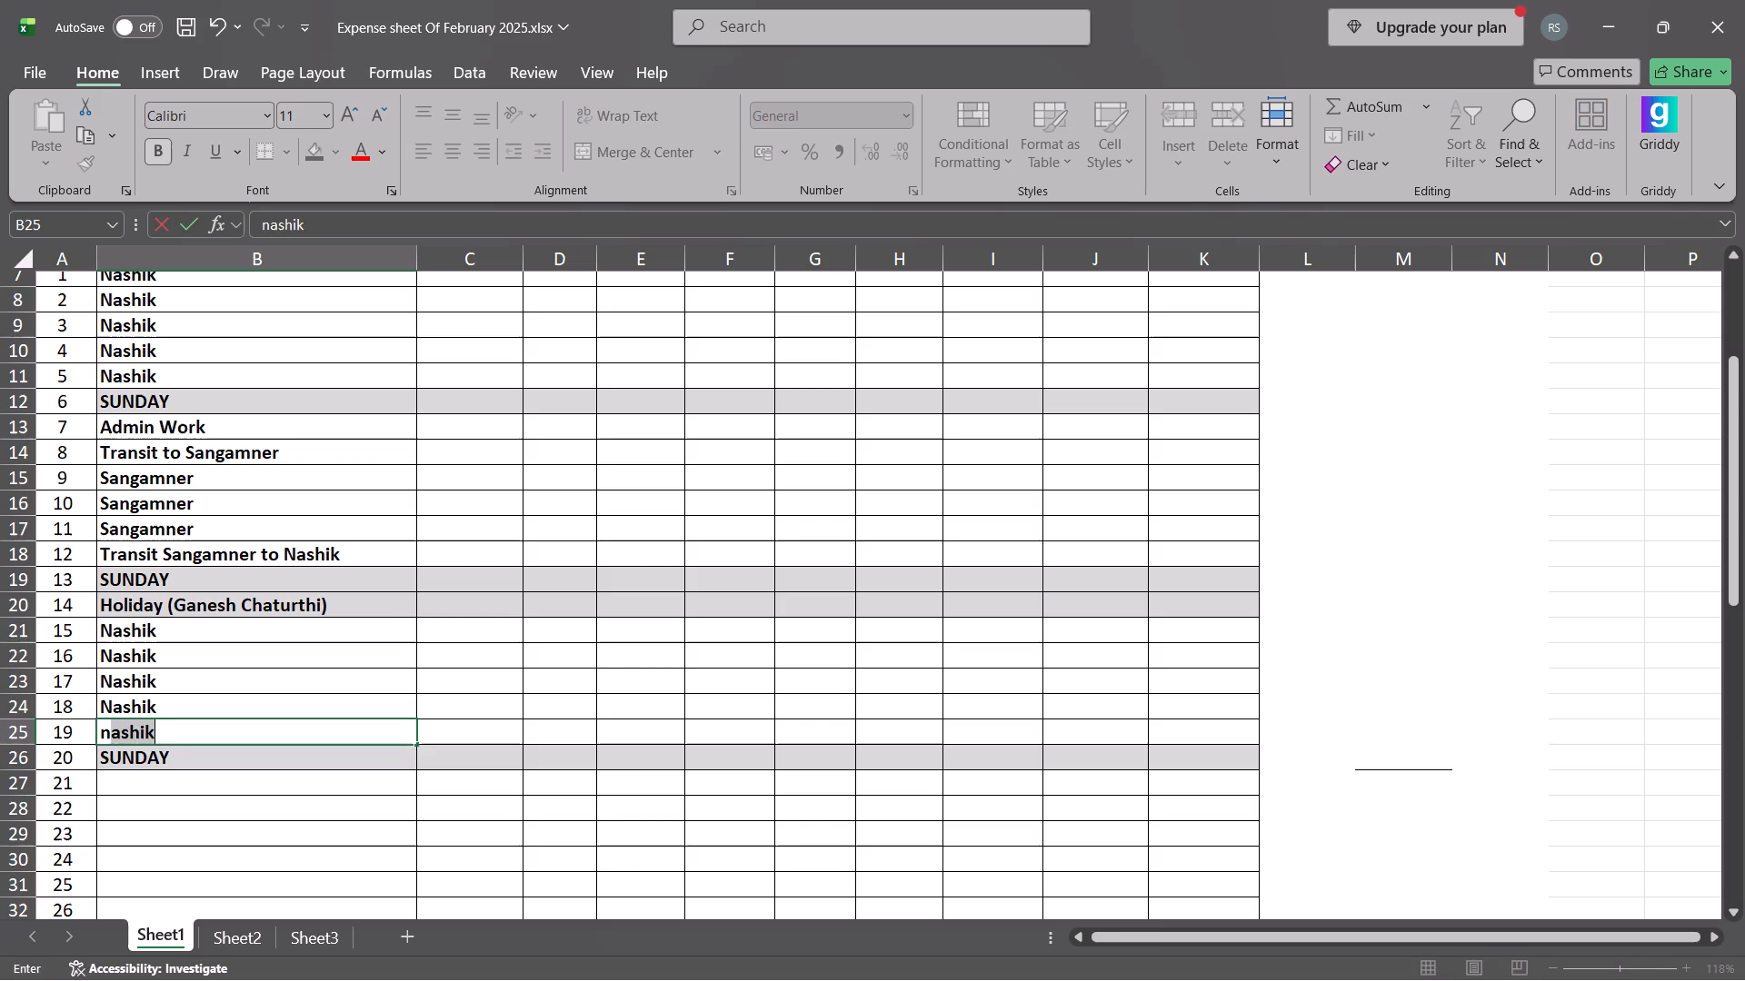
key("Down")
Enter Transit to Yeola as the area covered for date 21 and Yeola for dates 22 and 23.
scroll(211, 613, "down", 1)
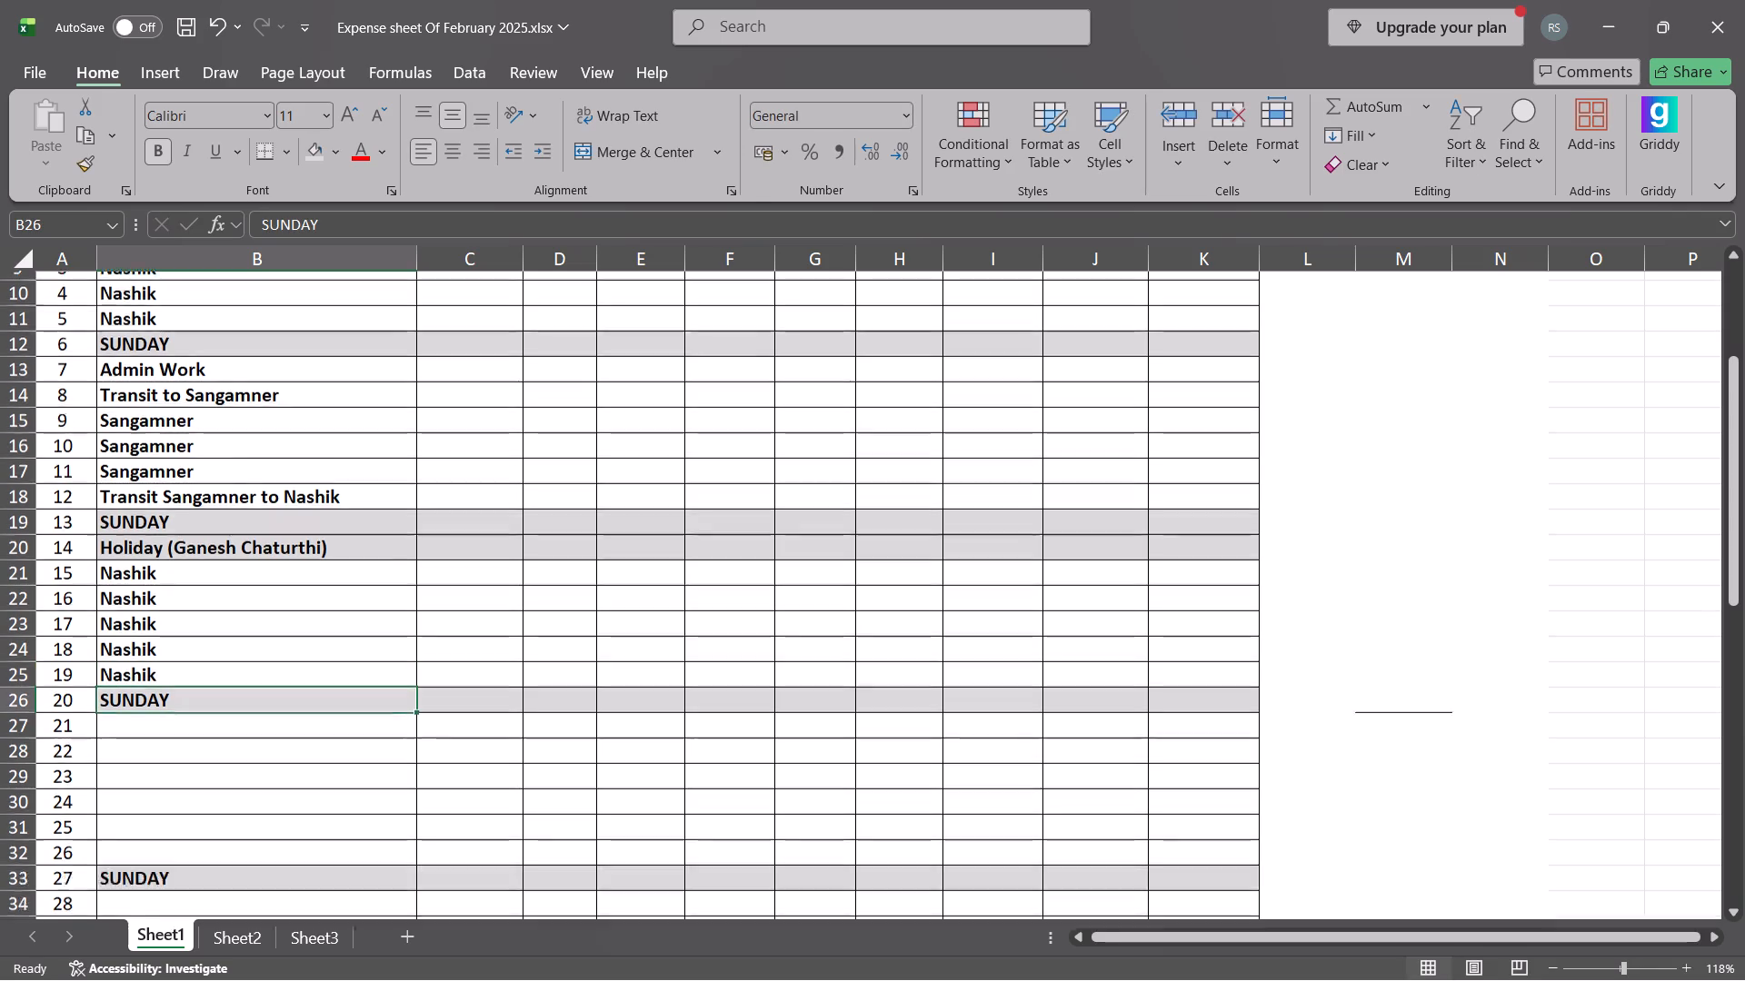
scroll(211, 613, "down", 1)
left_click(216, 591)
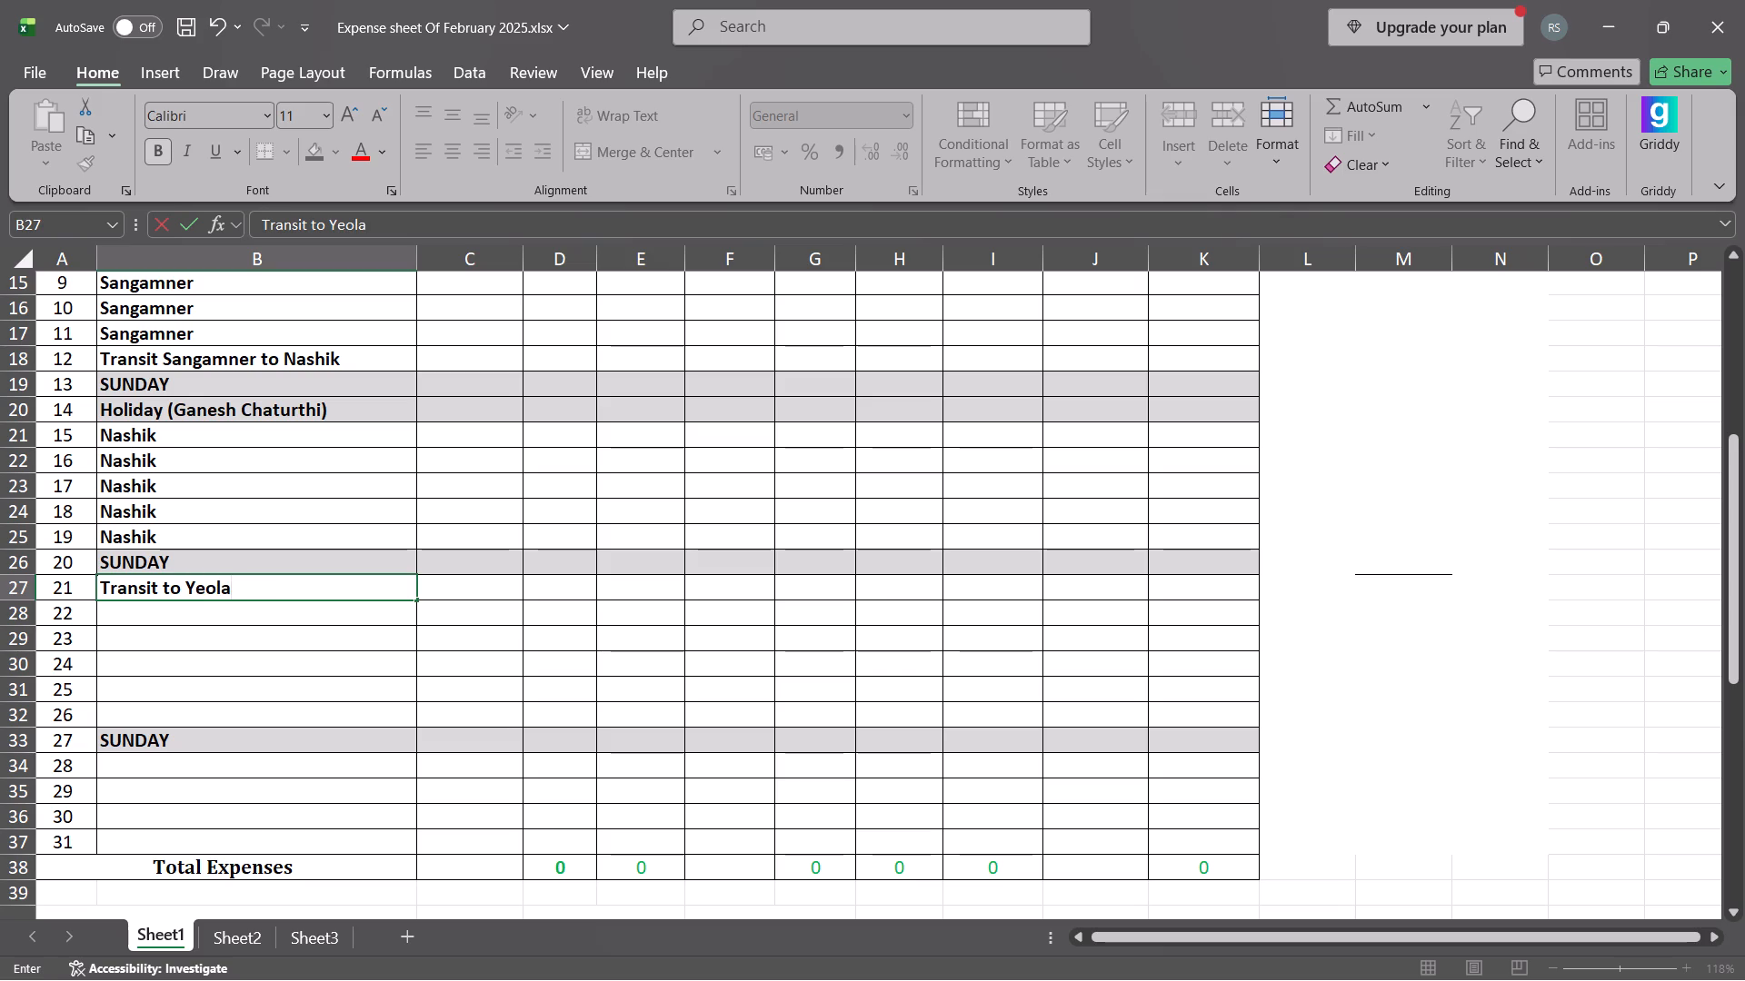
key("Down")
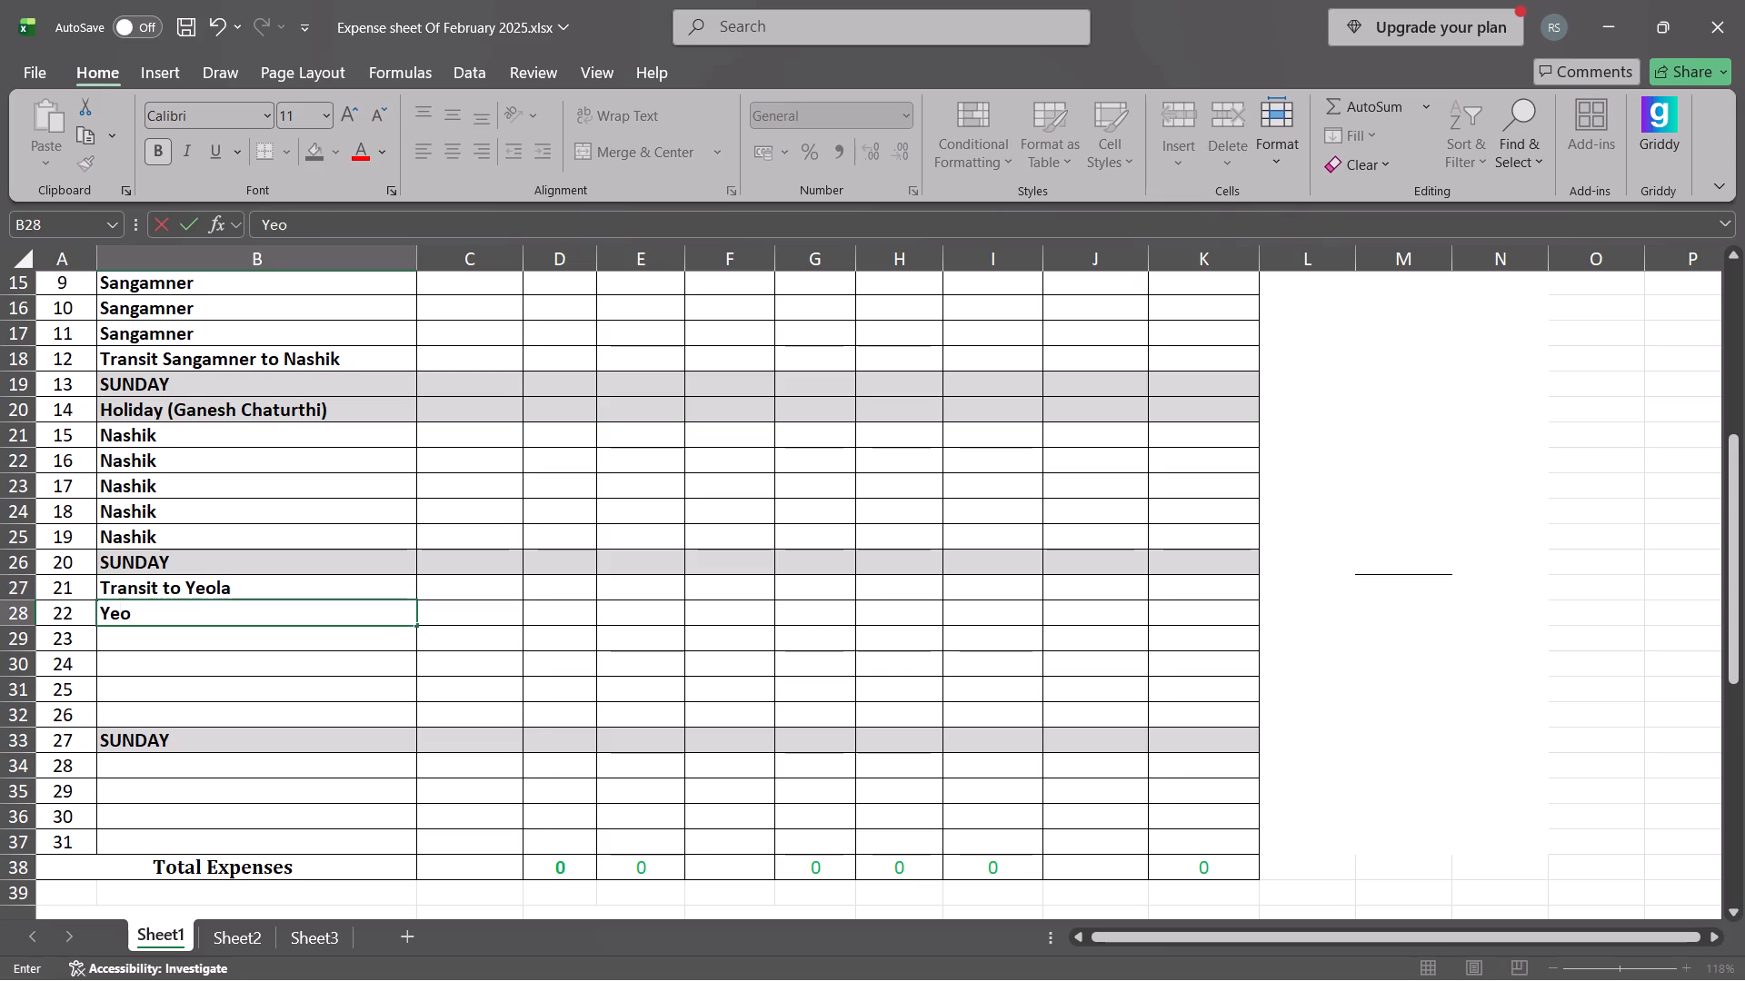
key("Down")
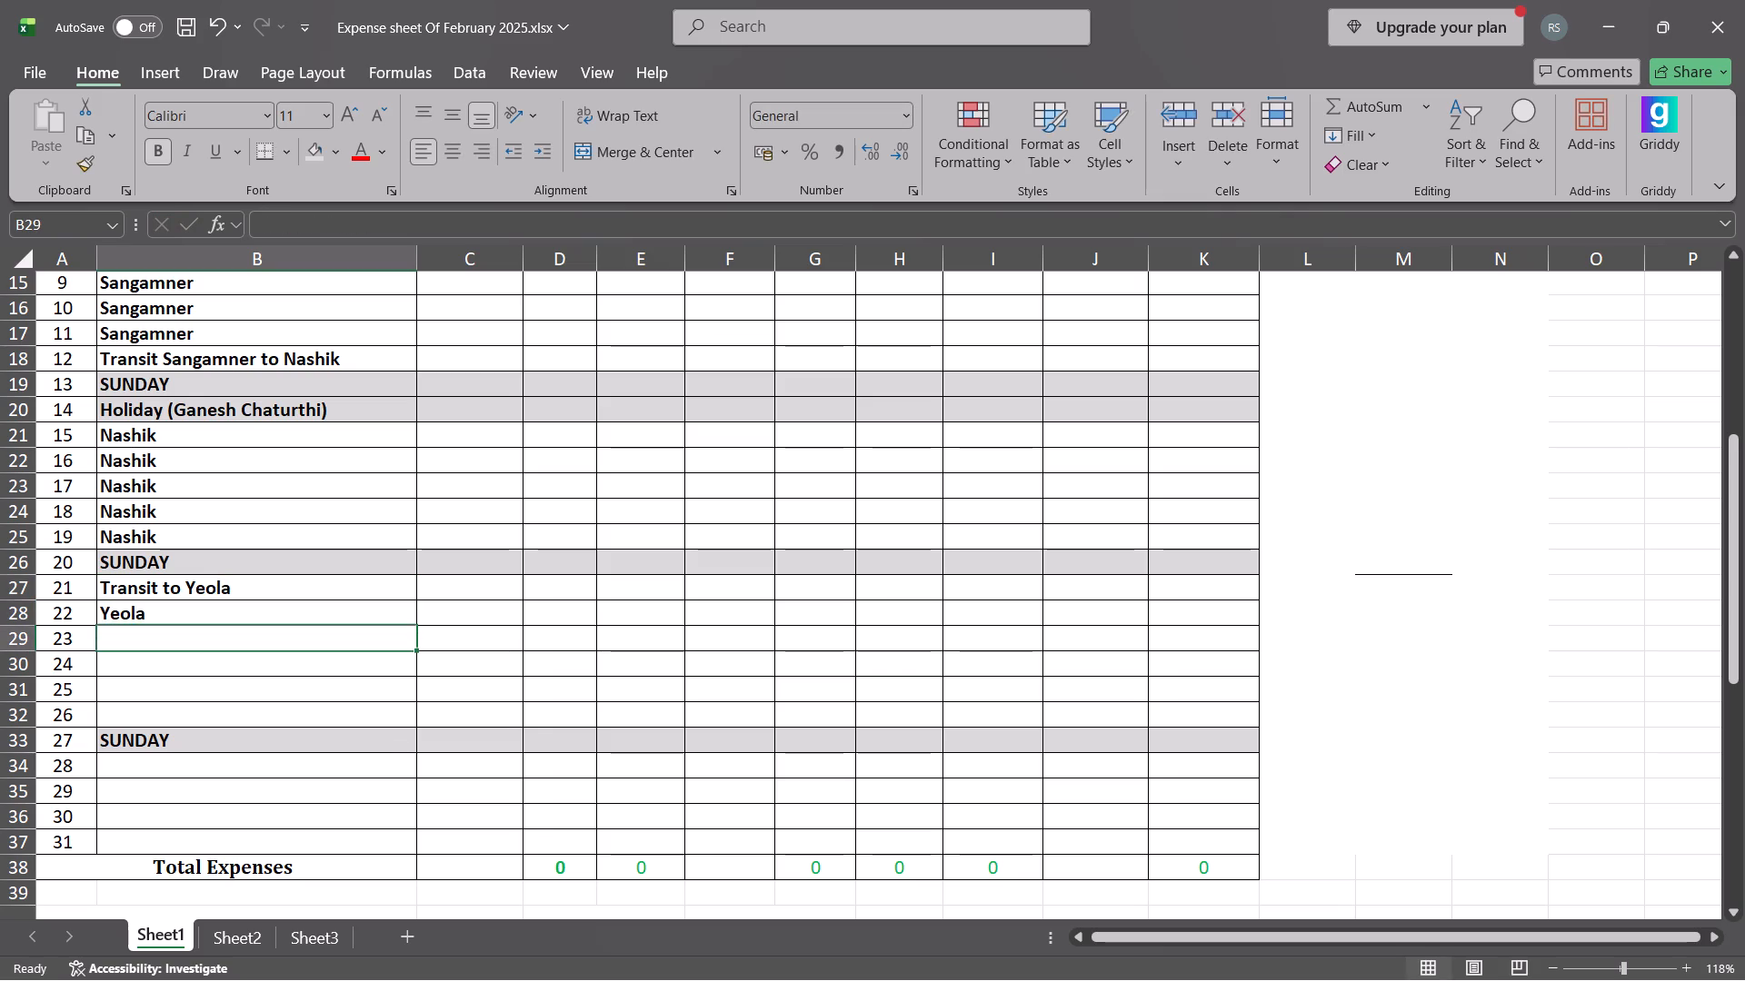
key("y")
key("Down")
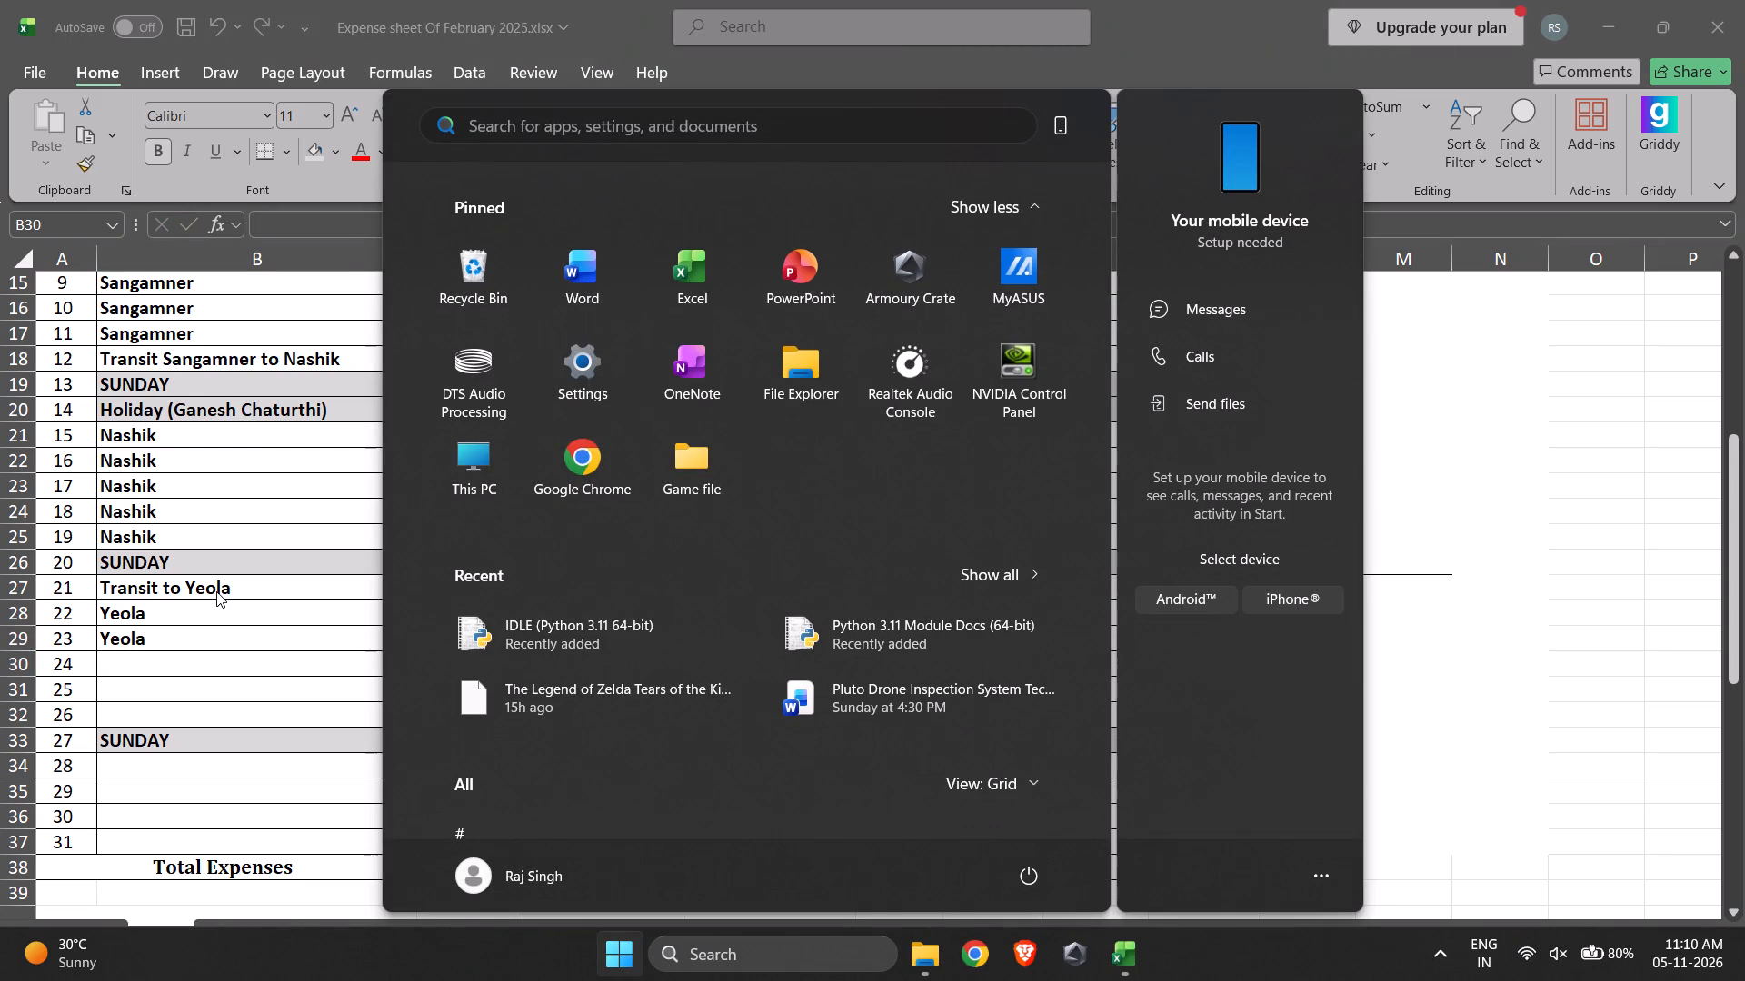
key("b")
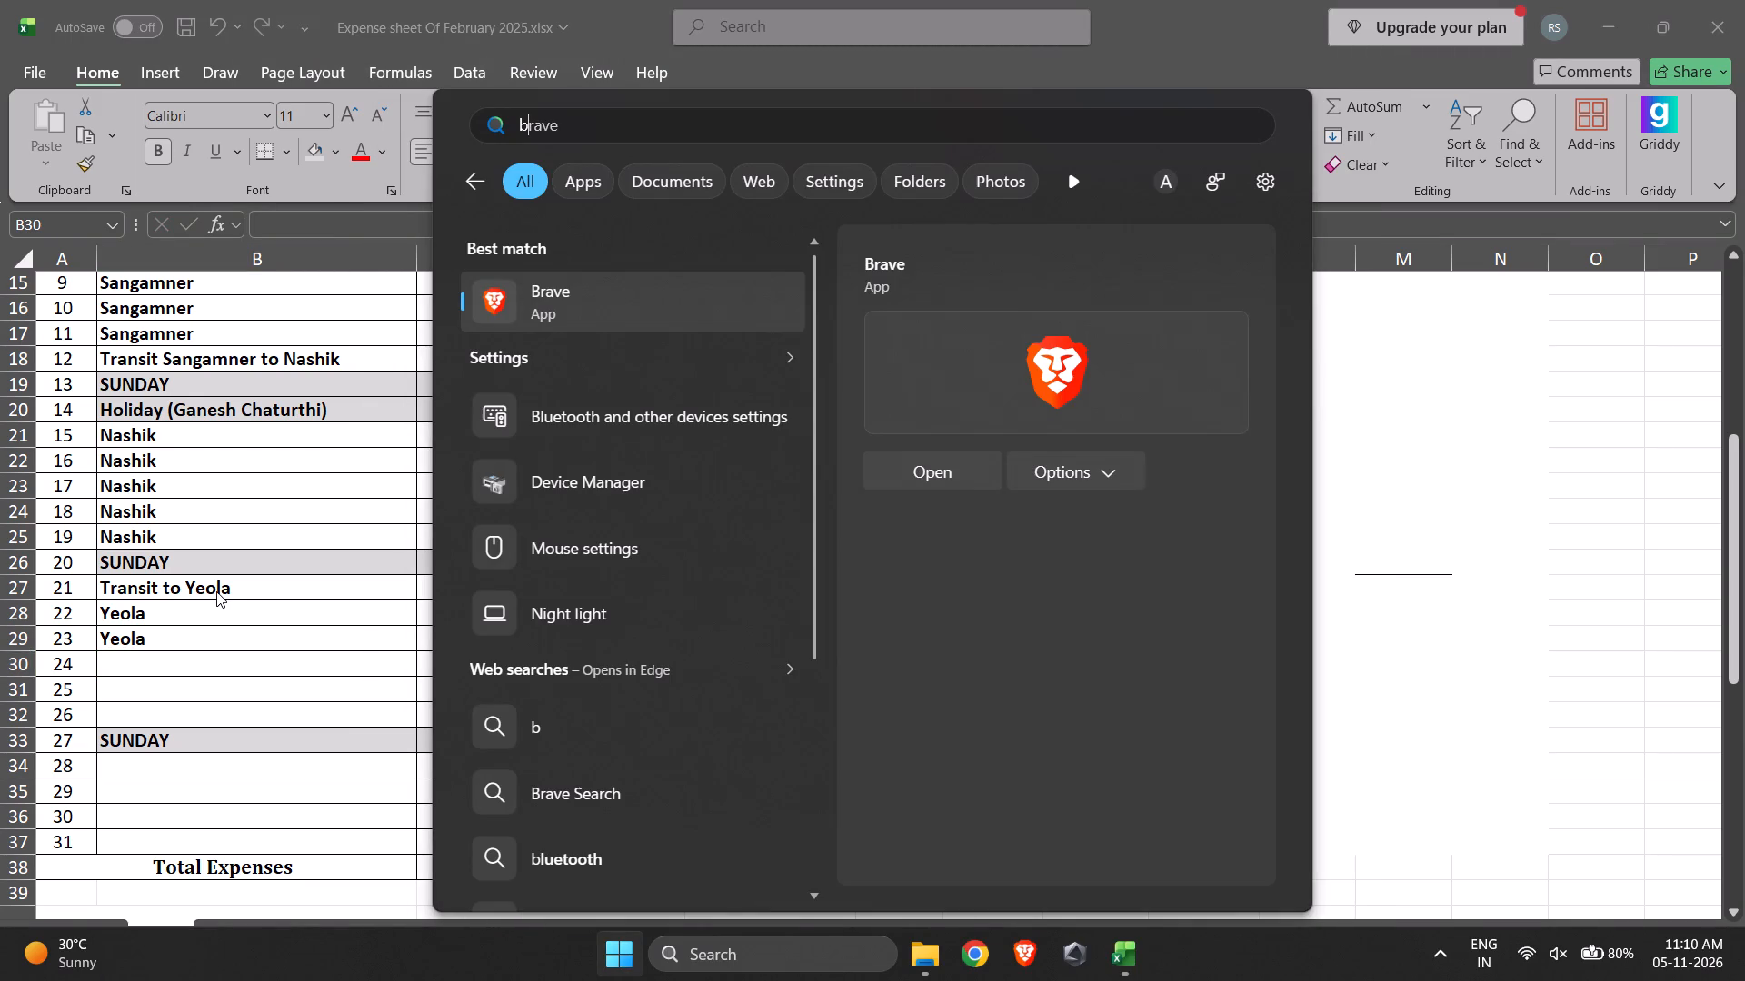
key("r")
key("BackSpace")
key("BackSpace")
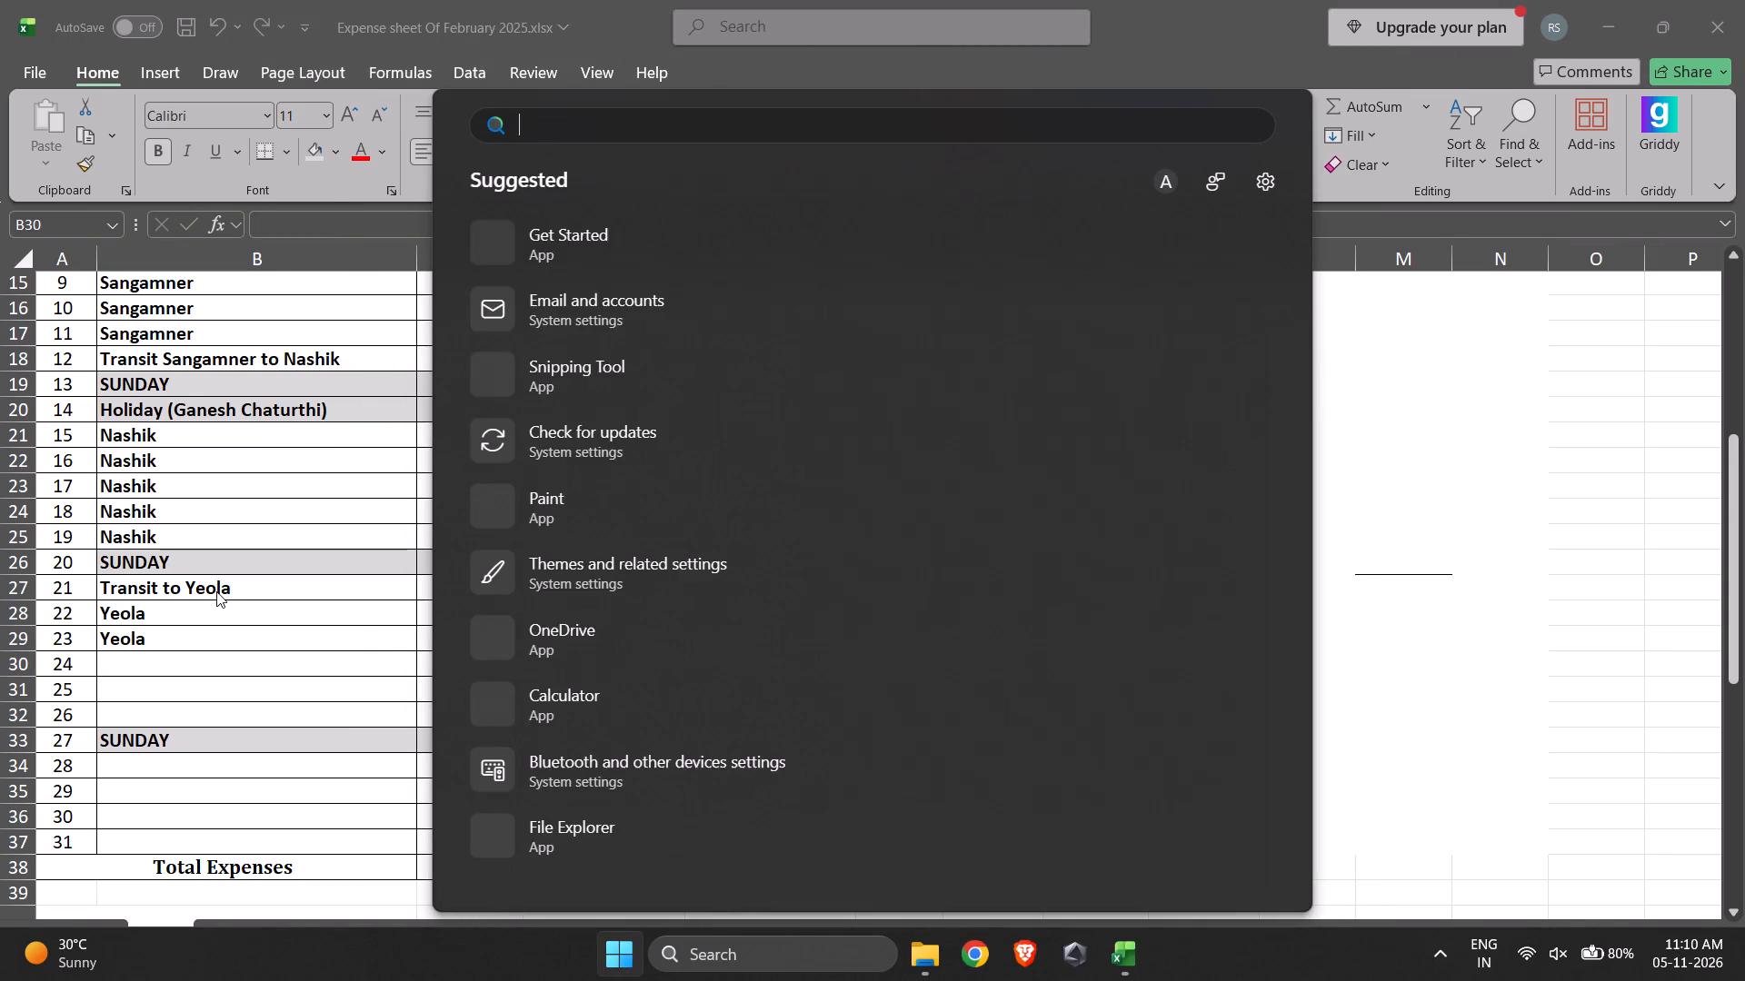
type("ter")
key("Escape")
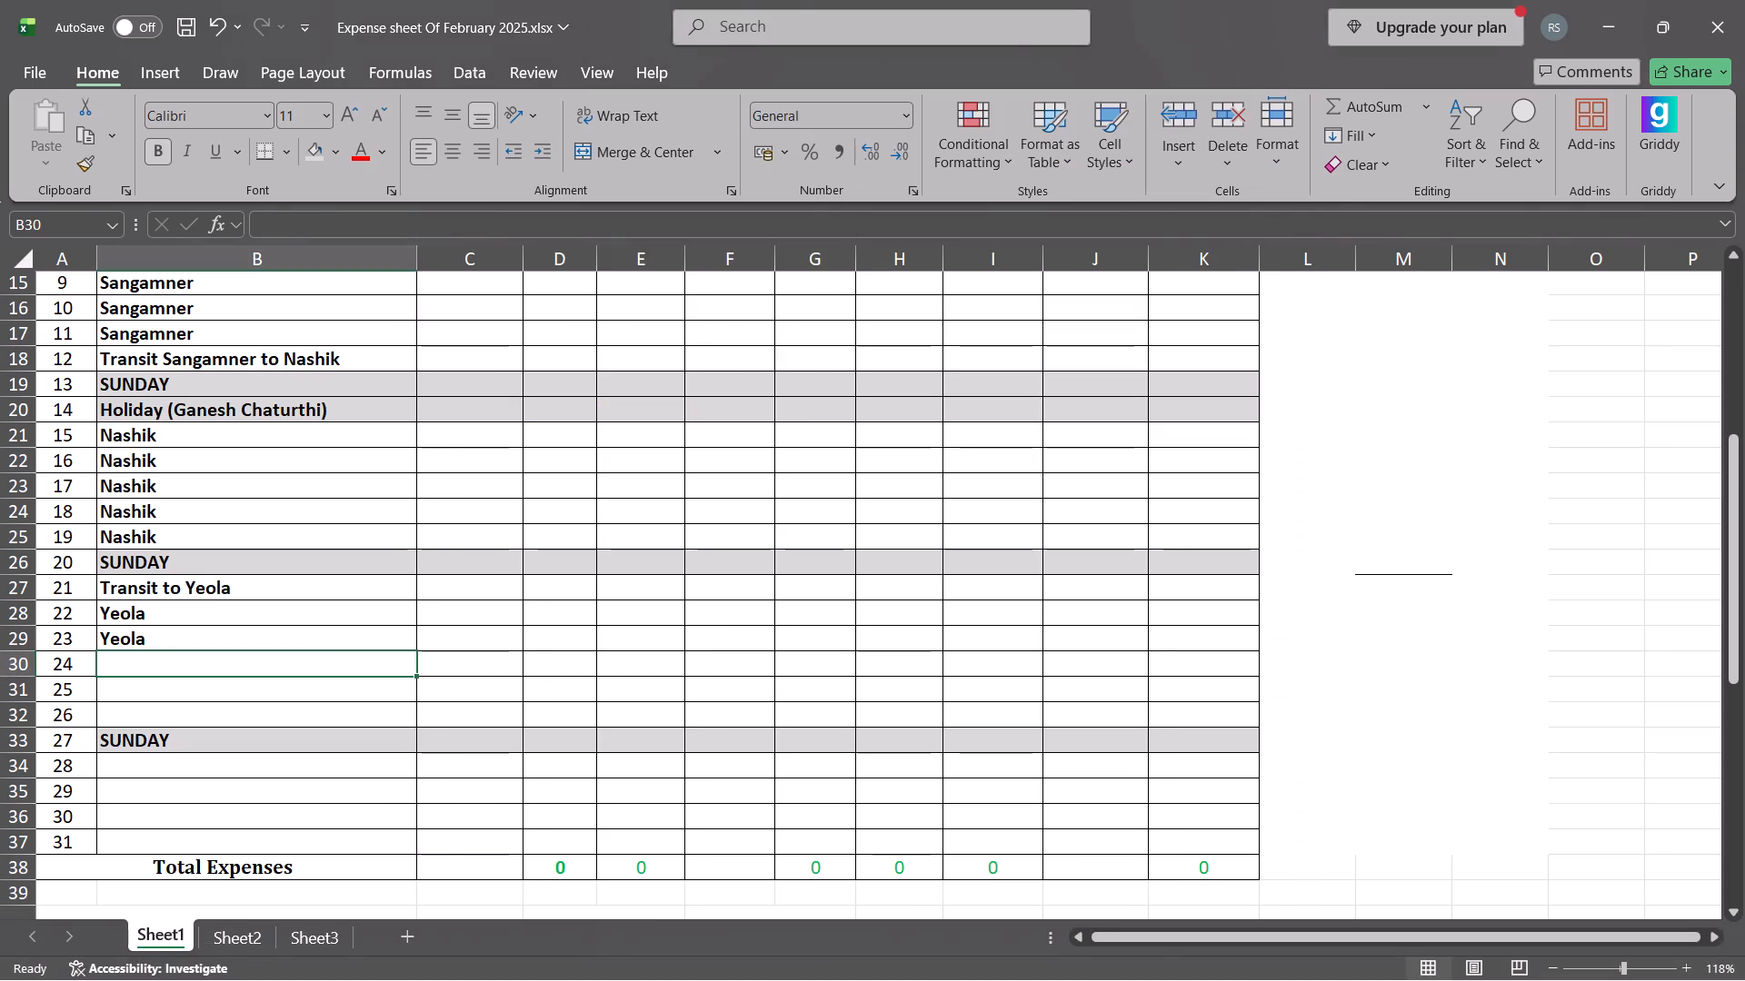
Open the Brave browser and switch back to the expense sheet in Excel.
type("br")
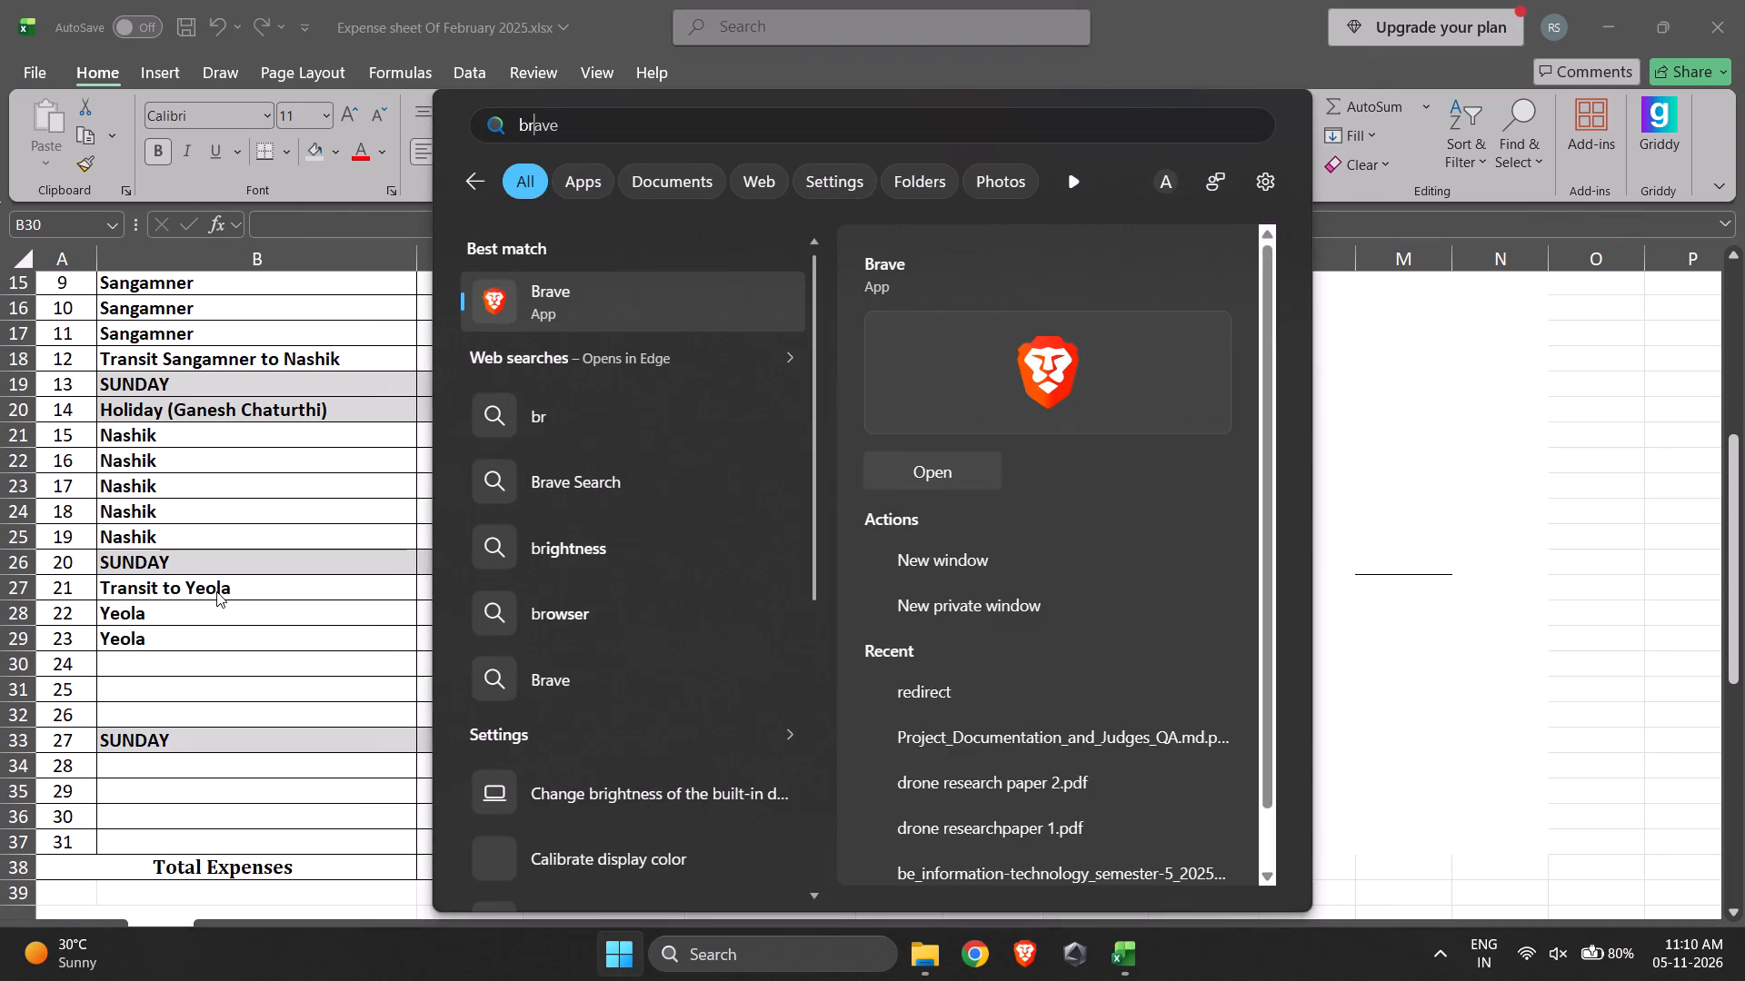
key("Return")
key("alt+Tab")
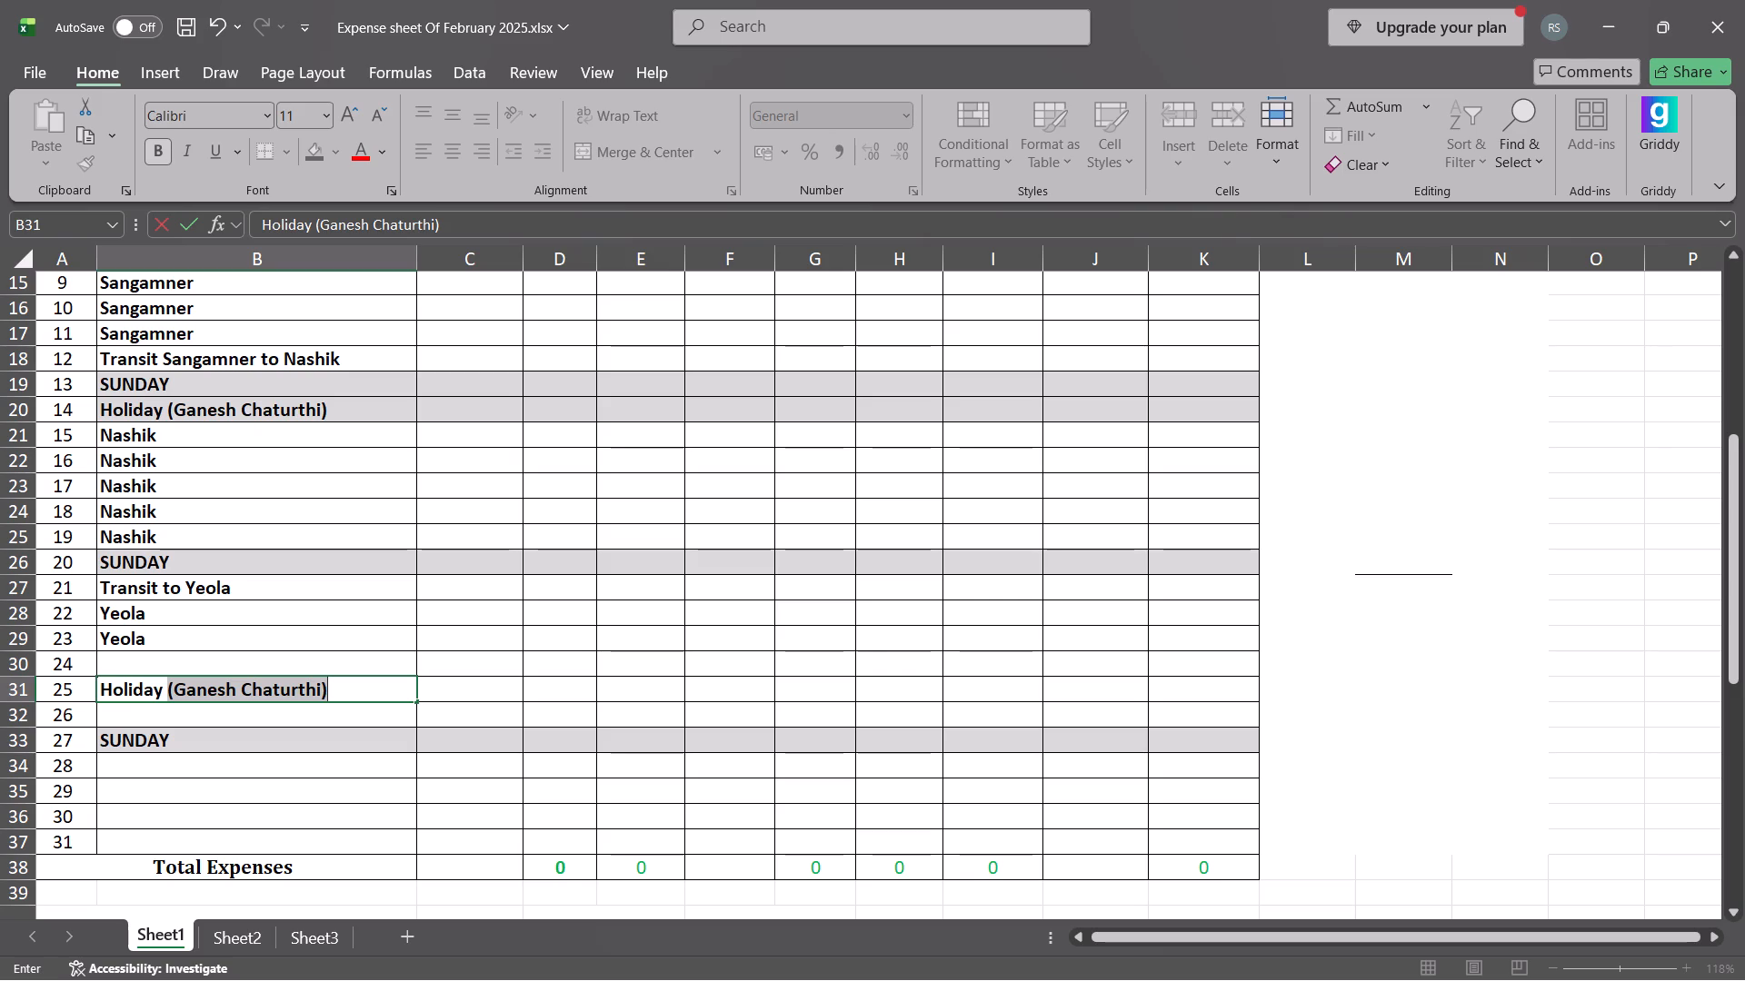
Enter Holiday (Anant Chaturthi) as the area covered for date 25 and Yeola for date 24.
key("shift+parenleft")
key("a")
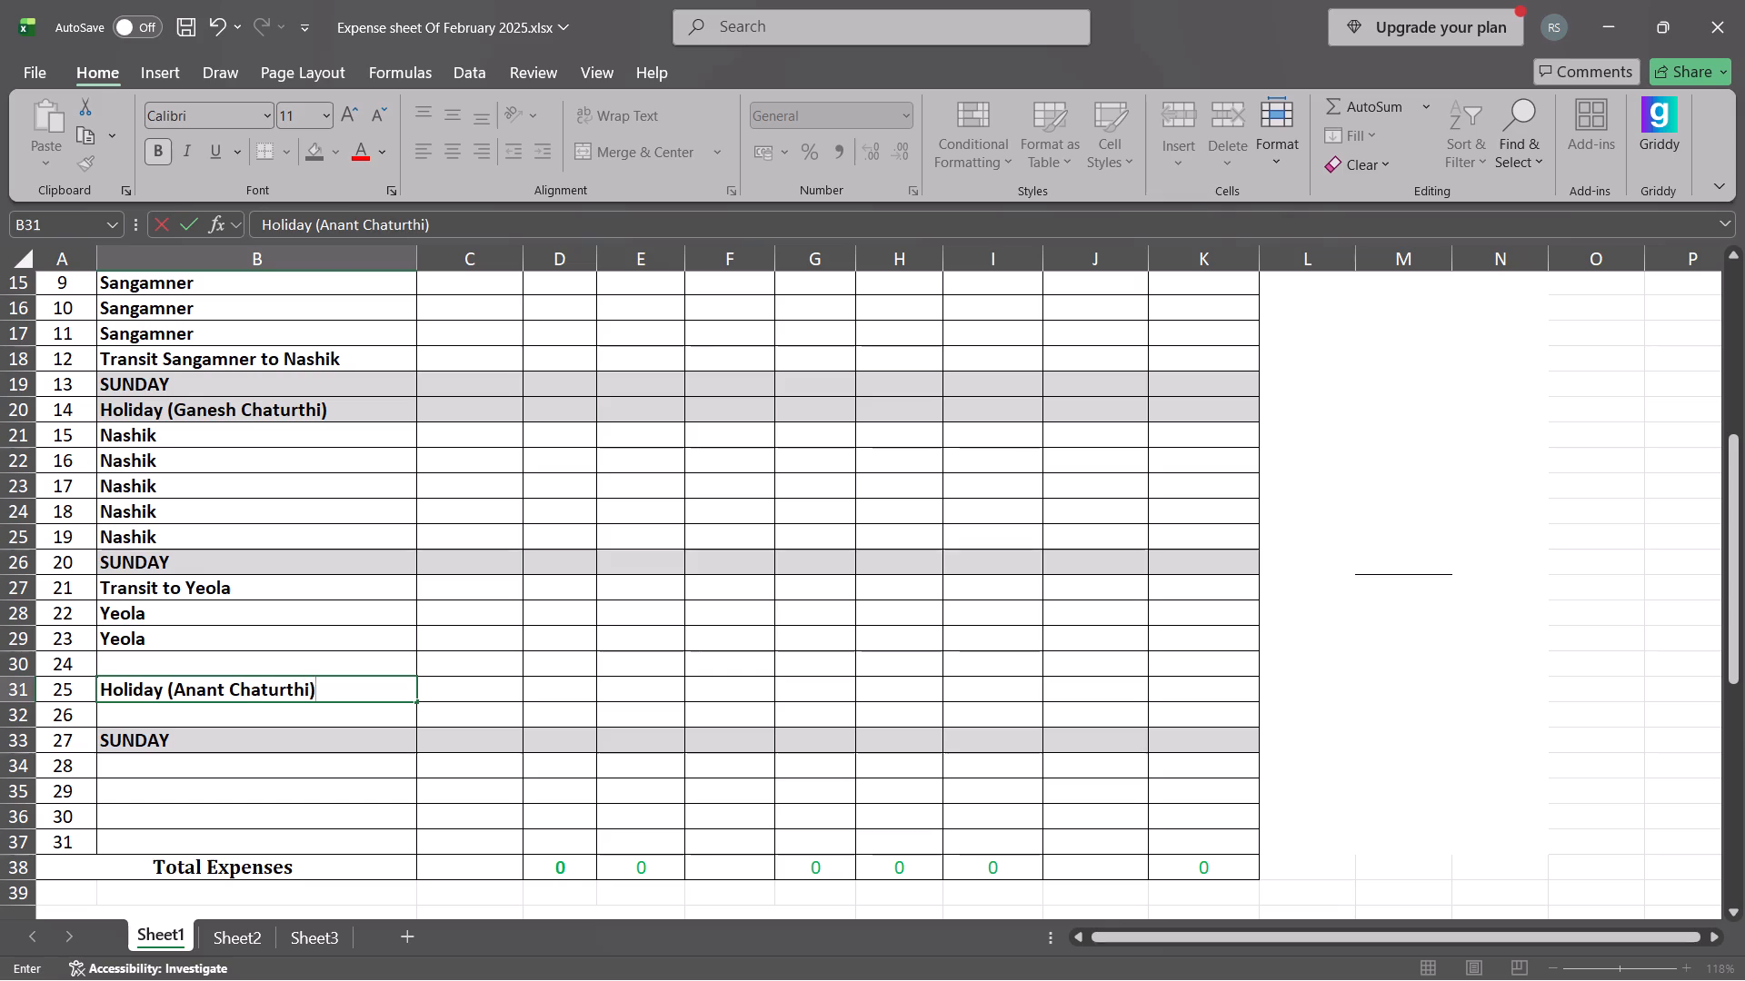
key("Up")
key("y")
key("Down")
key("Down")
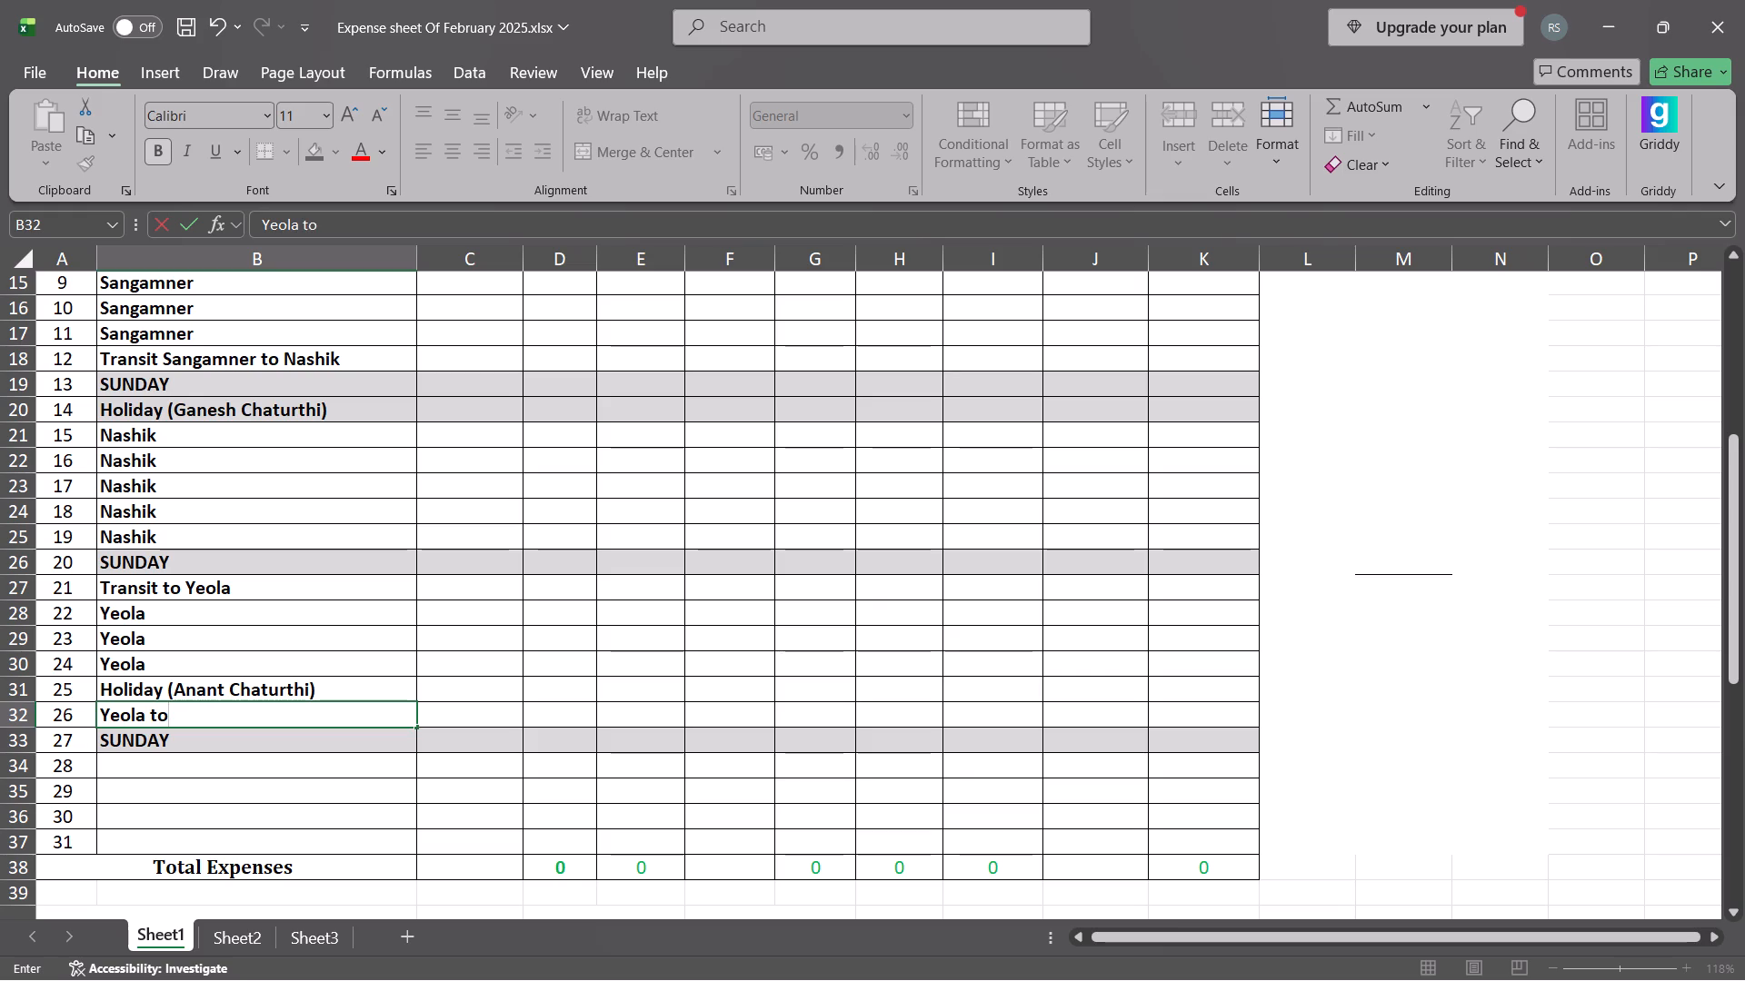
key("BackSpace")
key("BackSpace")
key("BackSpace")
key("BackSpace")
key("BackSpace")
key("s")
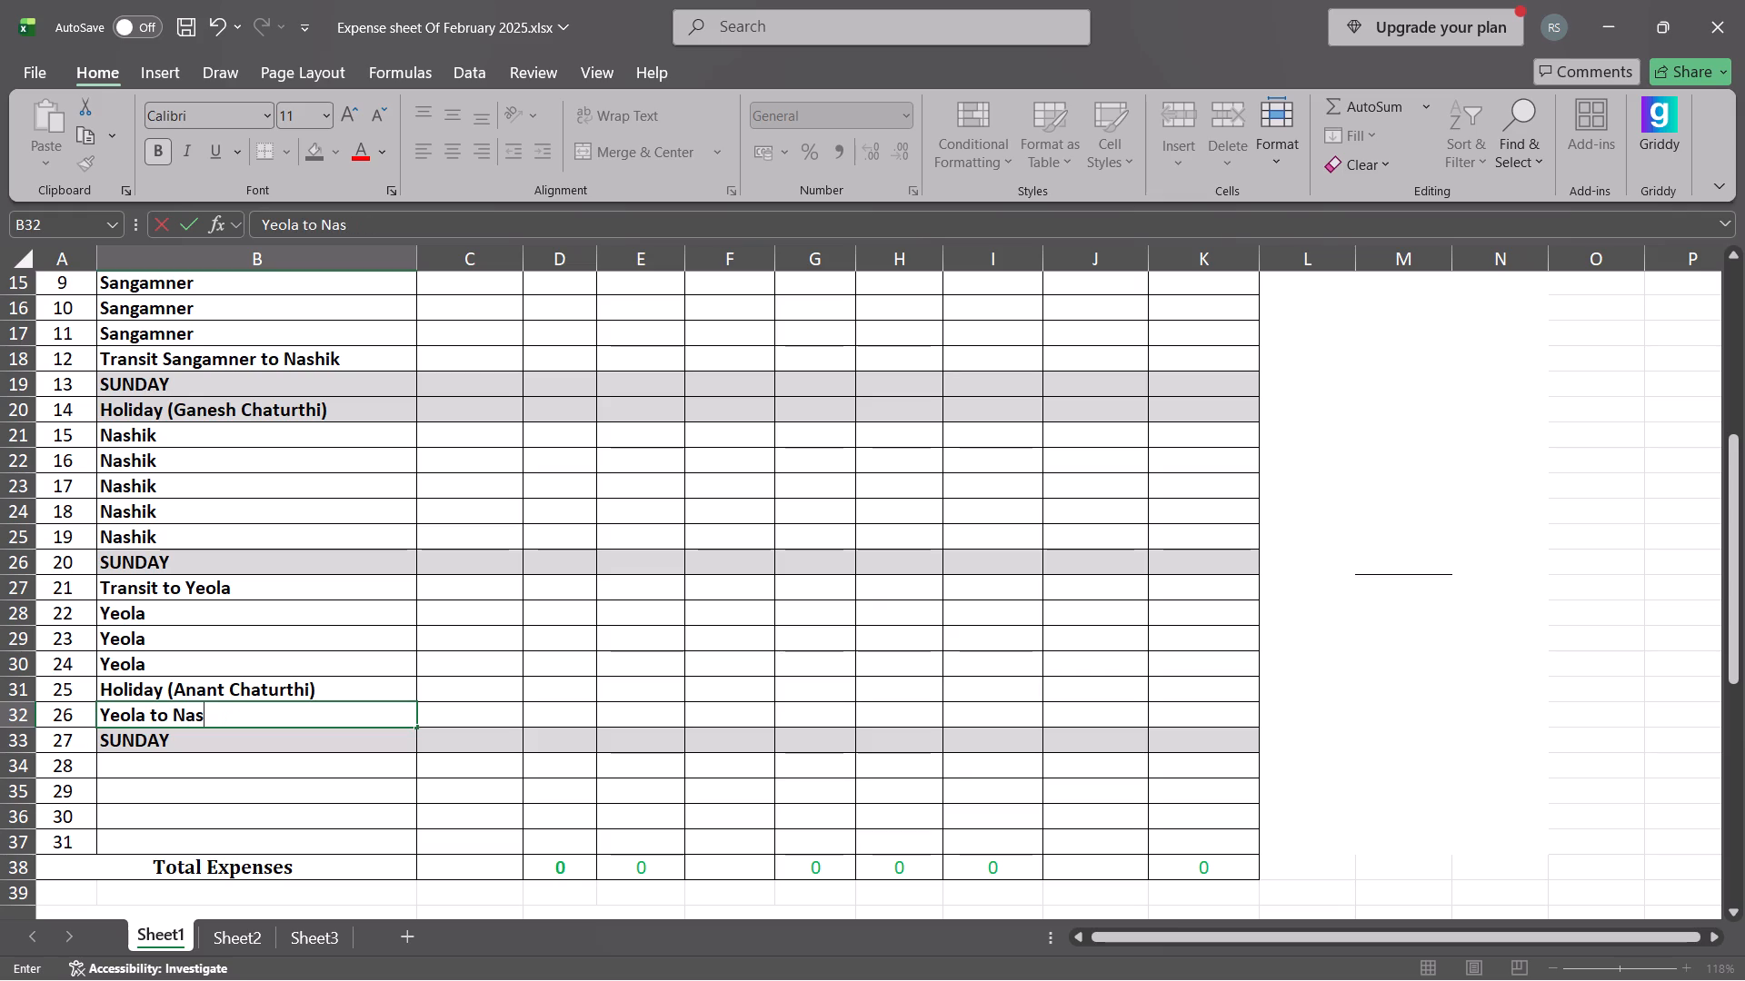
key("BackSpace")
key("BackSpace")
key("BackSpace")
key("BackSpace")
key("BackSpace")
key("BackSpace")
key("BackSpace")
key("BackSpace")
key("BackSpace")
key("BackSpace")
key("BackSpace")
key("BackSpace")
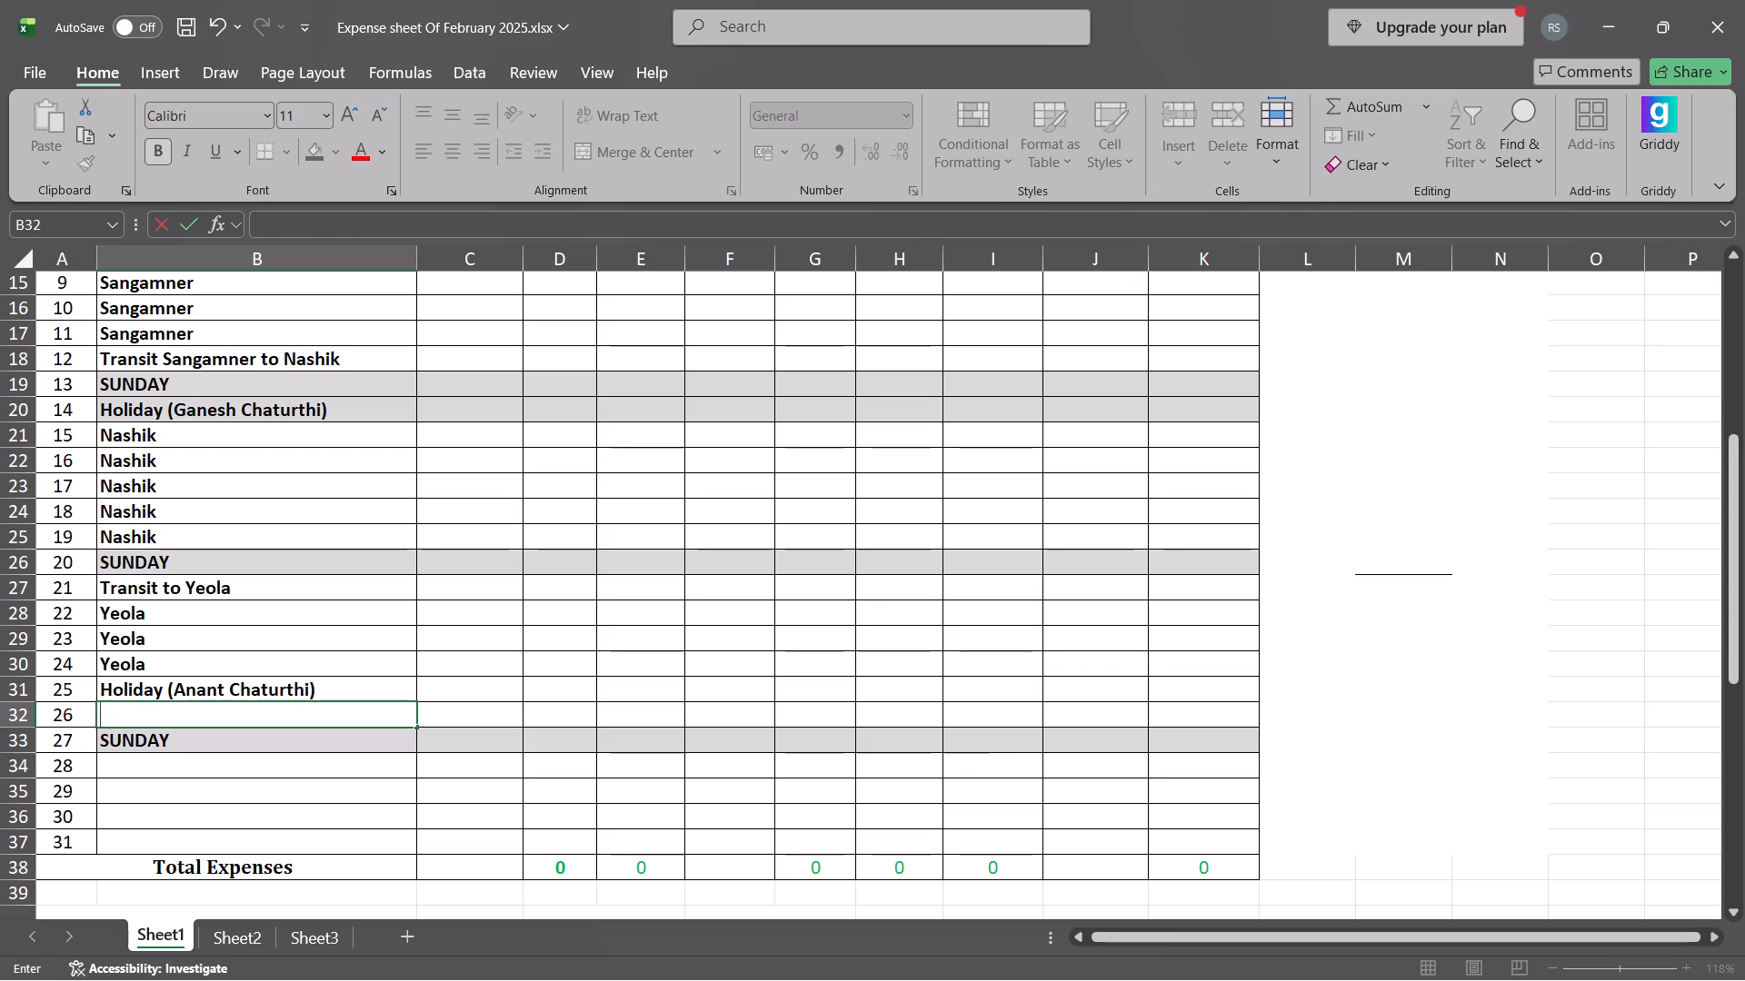
Change the area covered for date 24 to Yeola to Nashik.
double_click(170, 661)
key("BackSpace")
key("space")
type("to")
key("space")
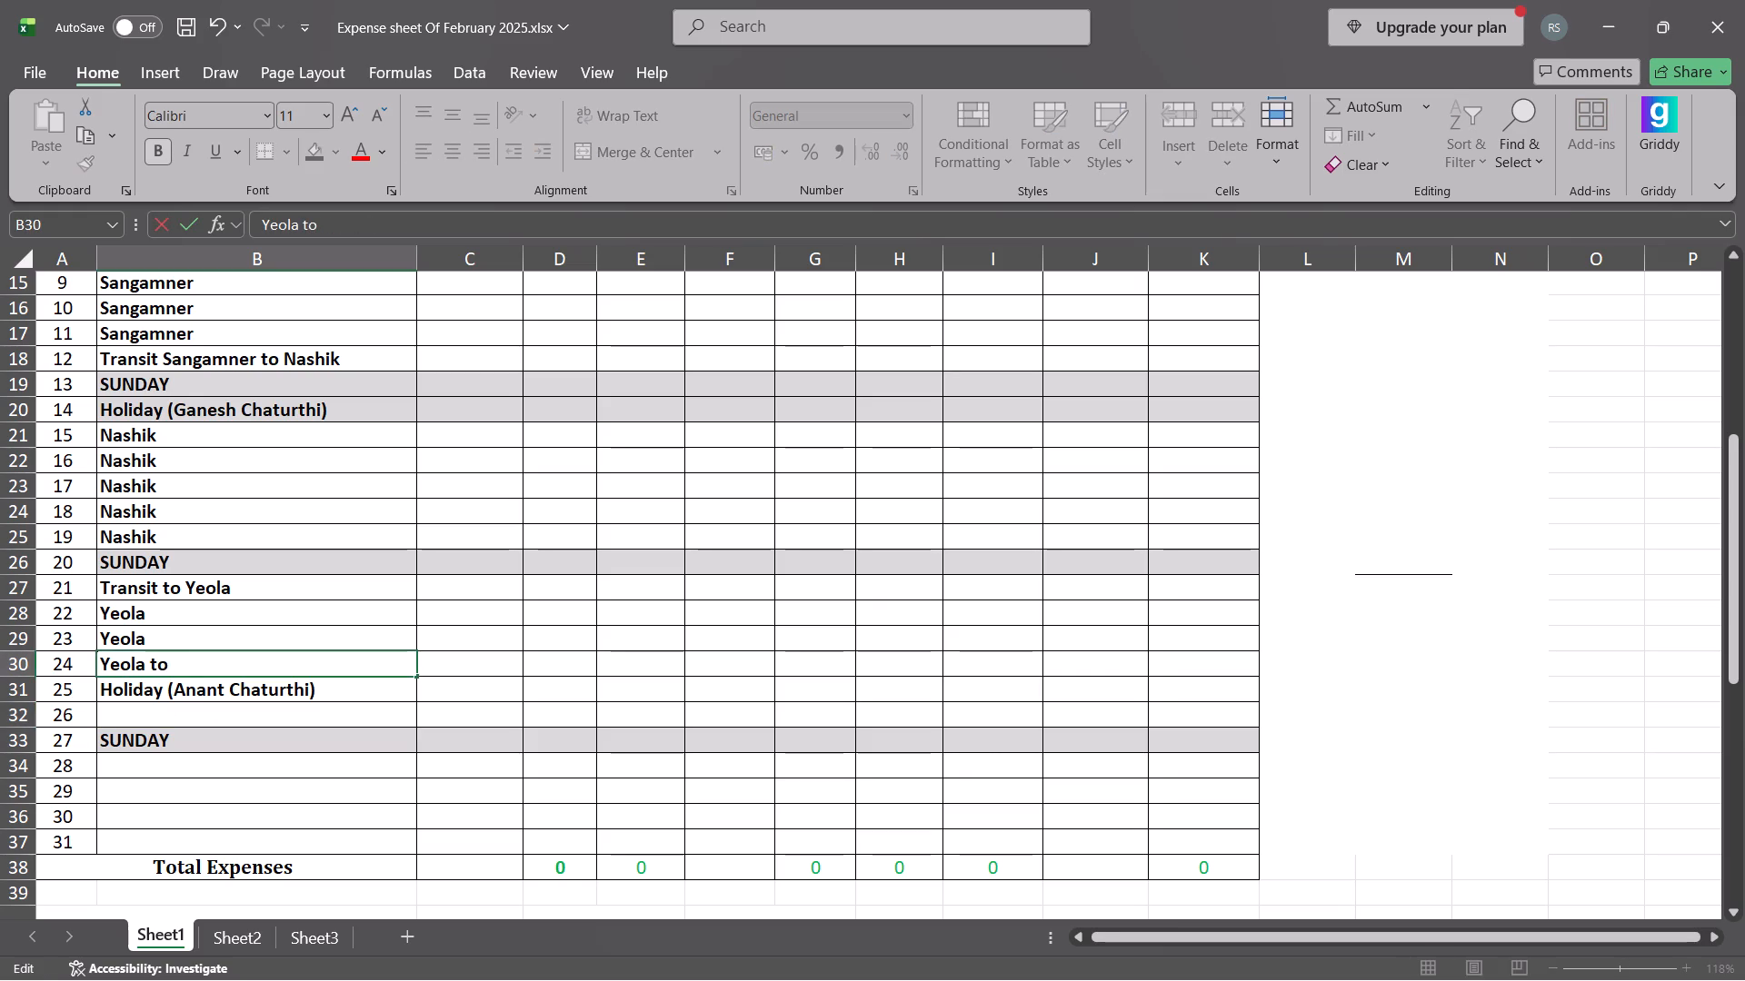
key("s")
key("BackSpace")
type("ashik")
Enter Admin Work as the area covered for date 26.
left_click(178, 710)
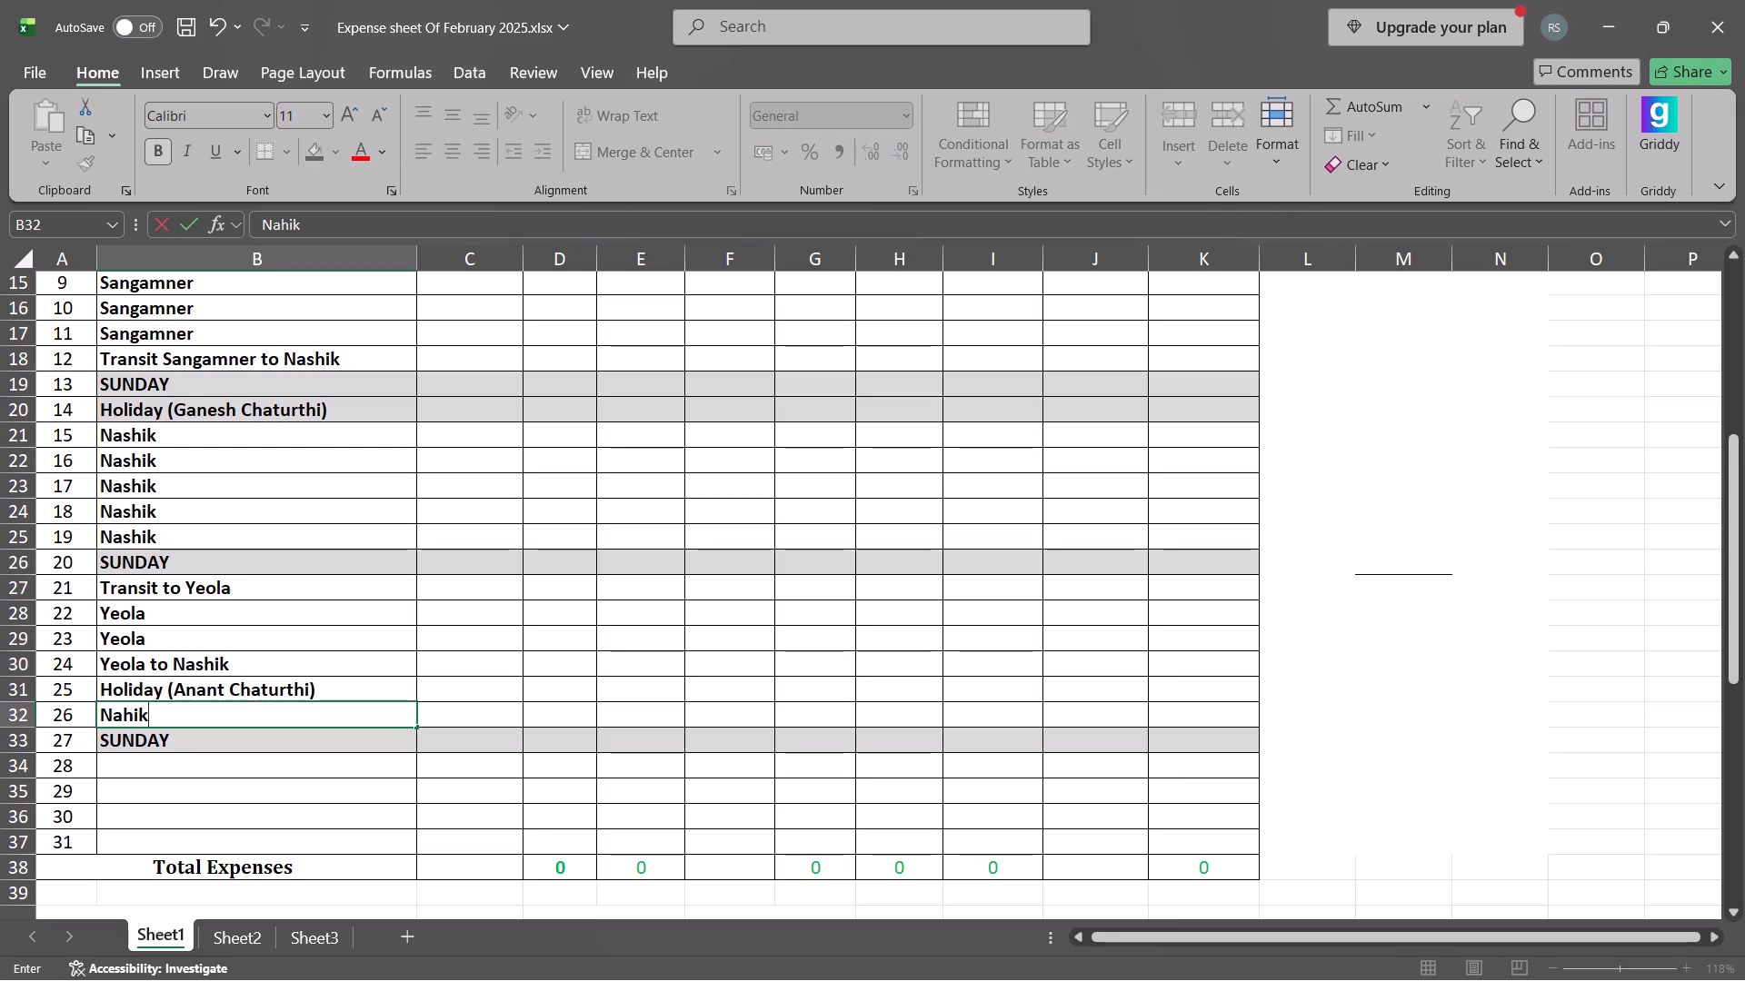
key("BackSpace")
key("BackSpace")
key("BackSpace")
key("BackSpace")
key("a")
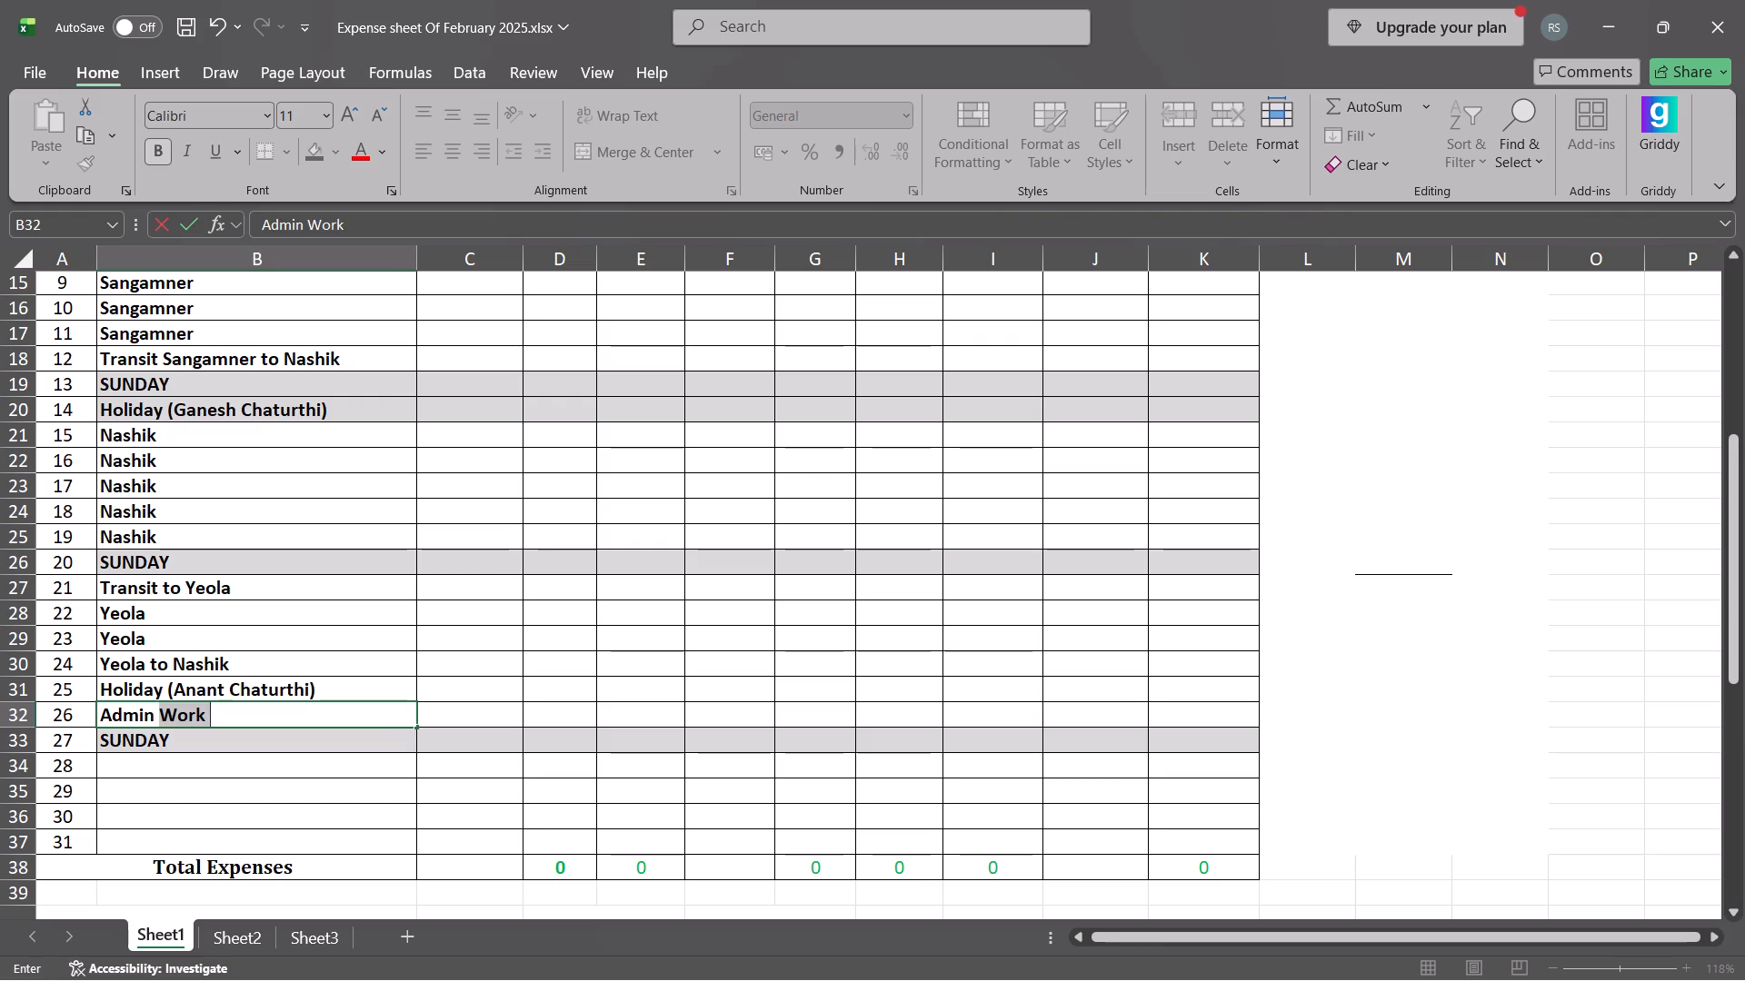
key("Right")
Enter Nashik as the area covered for each of dates 28 to 31.
left_click(127, 771)
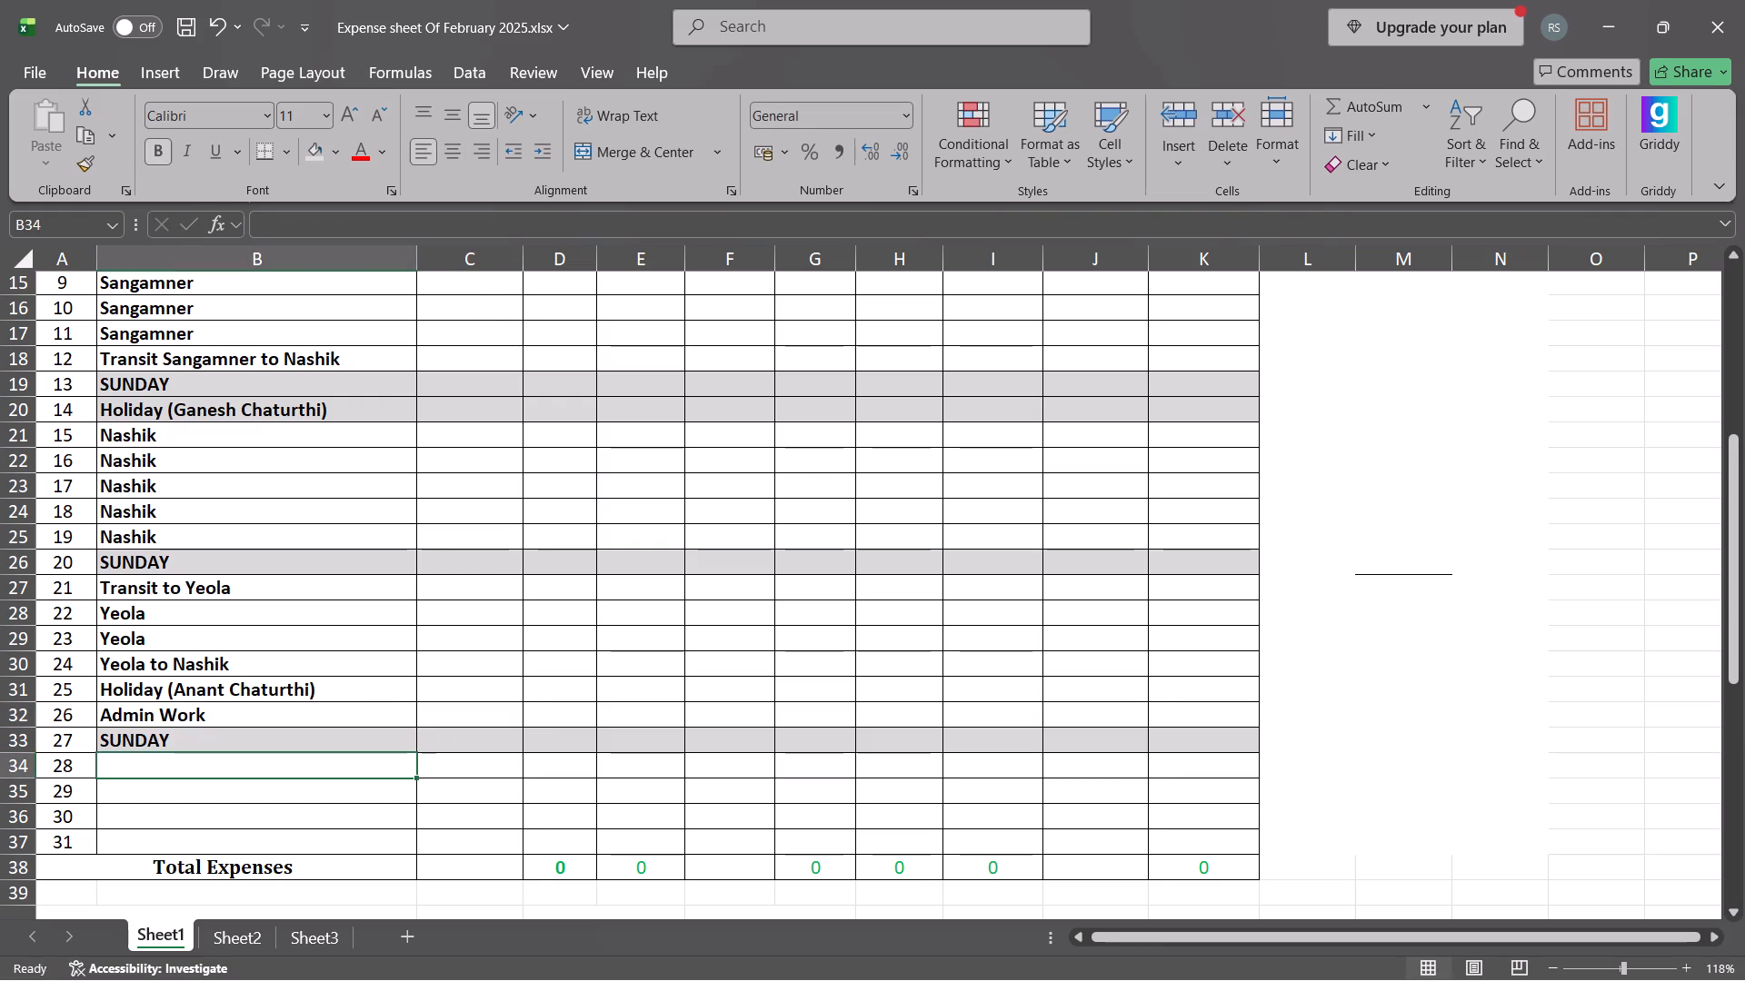
key("n")
key("Down")
key("n")
key("Down")
key("n")
key("Down")
key("n")
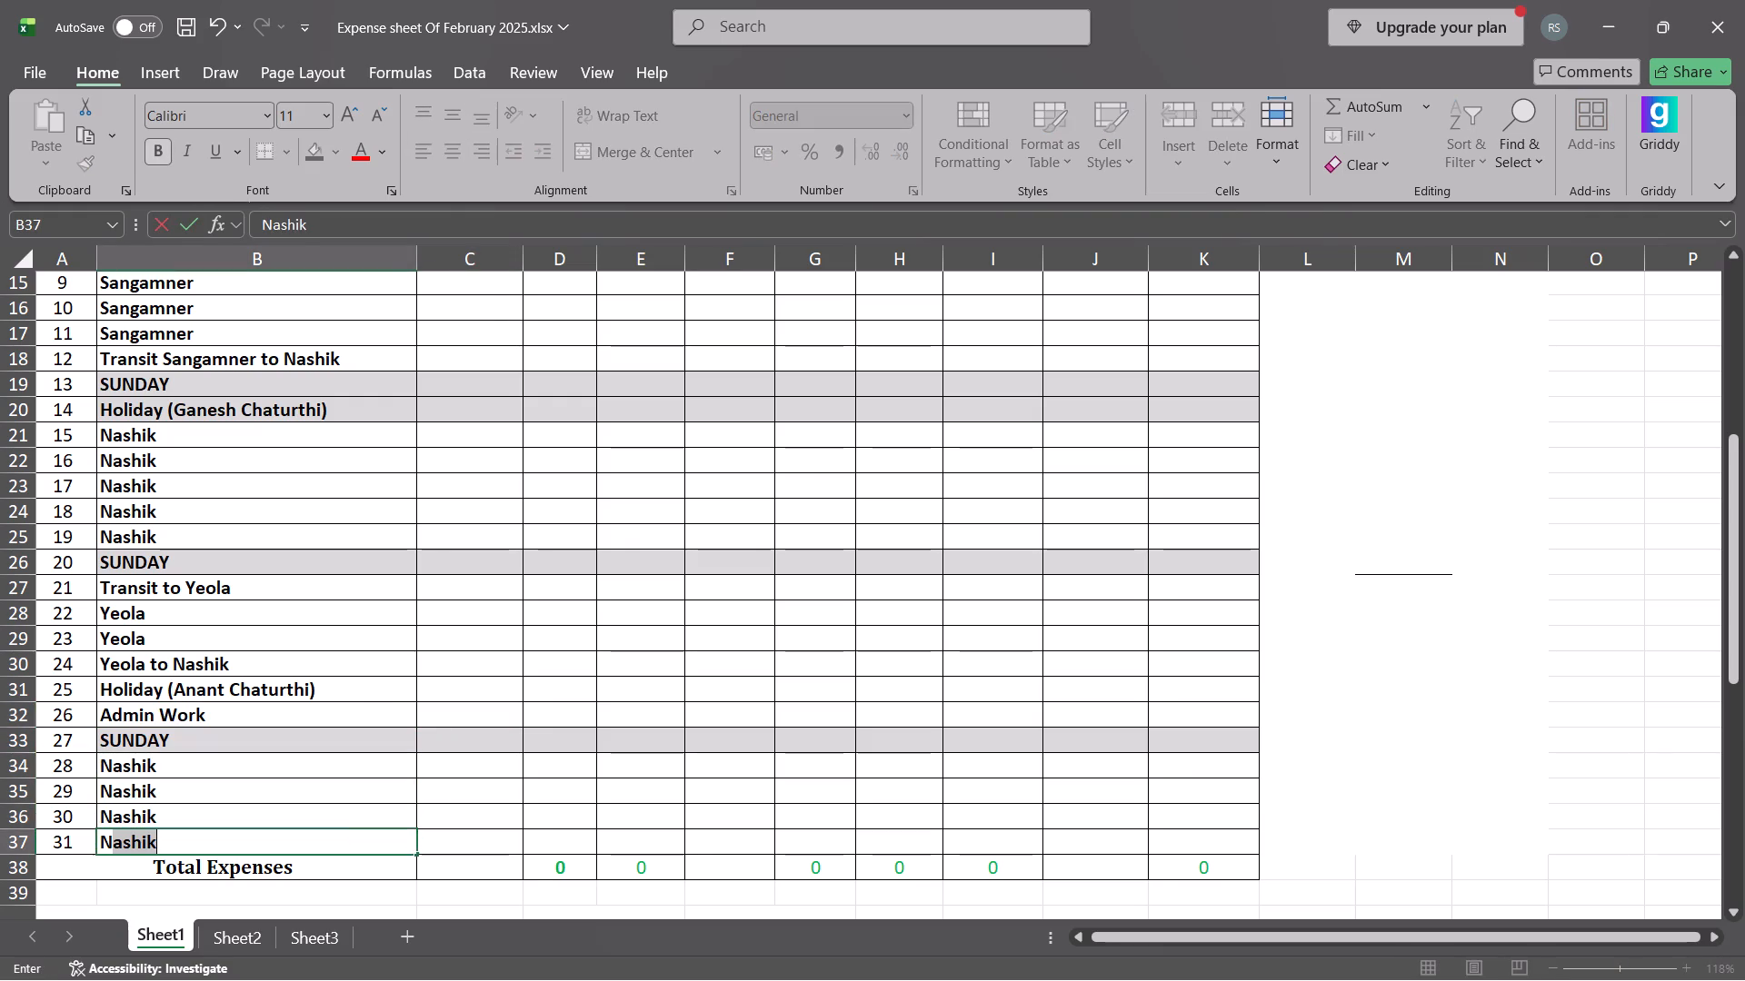
key("Right")
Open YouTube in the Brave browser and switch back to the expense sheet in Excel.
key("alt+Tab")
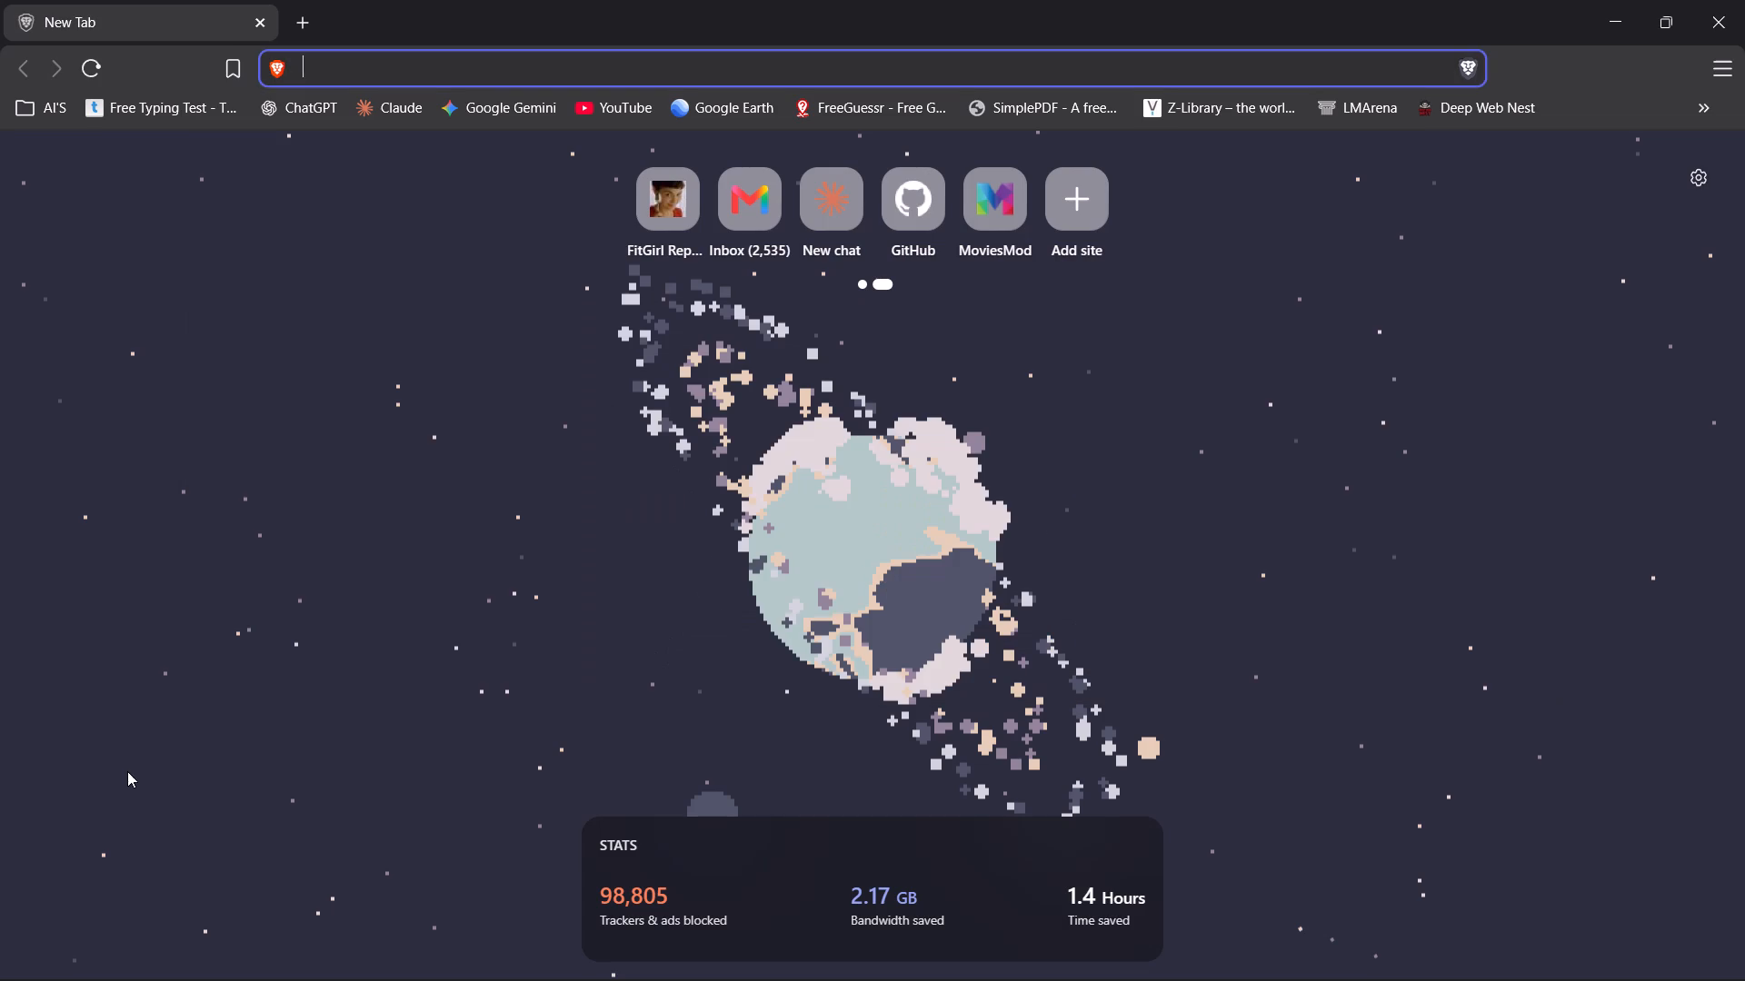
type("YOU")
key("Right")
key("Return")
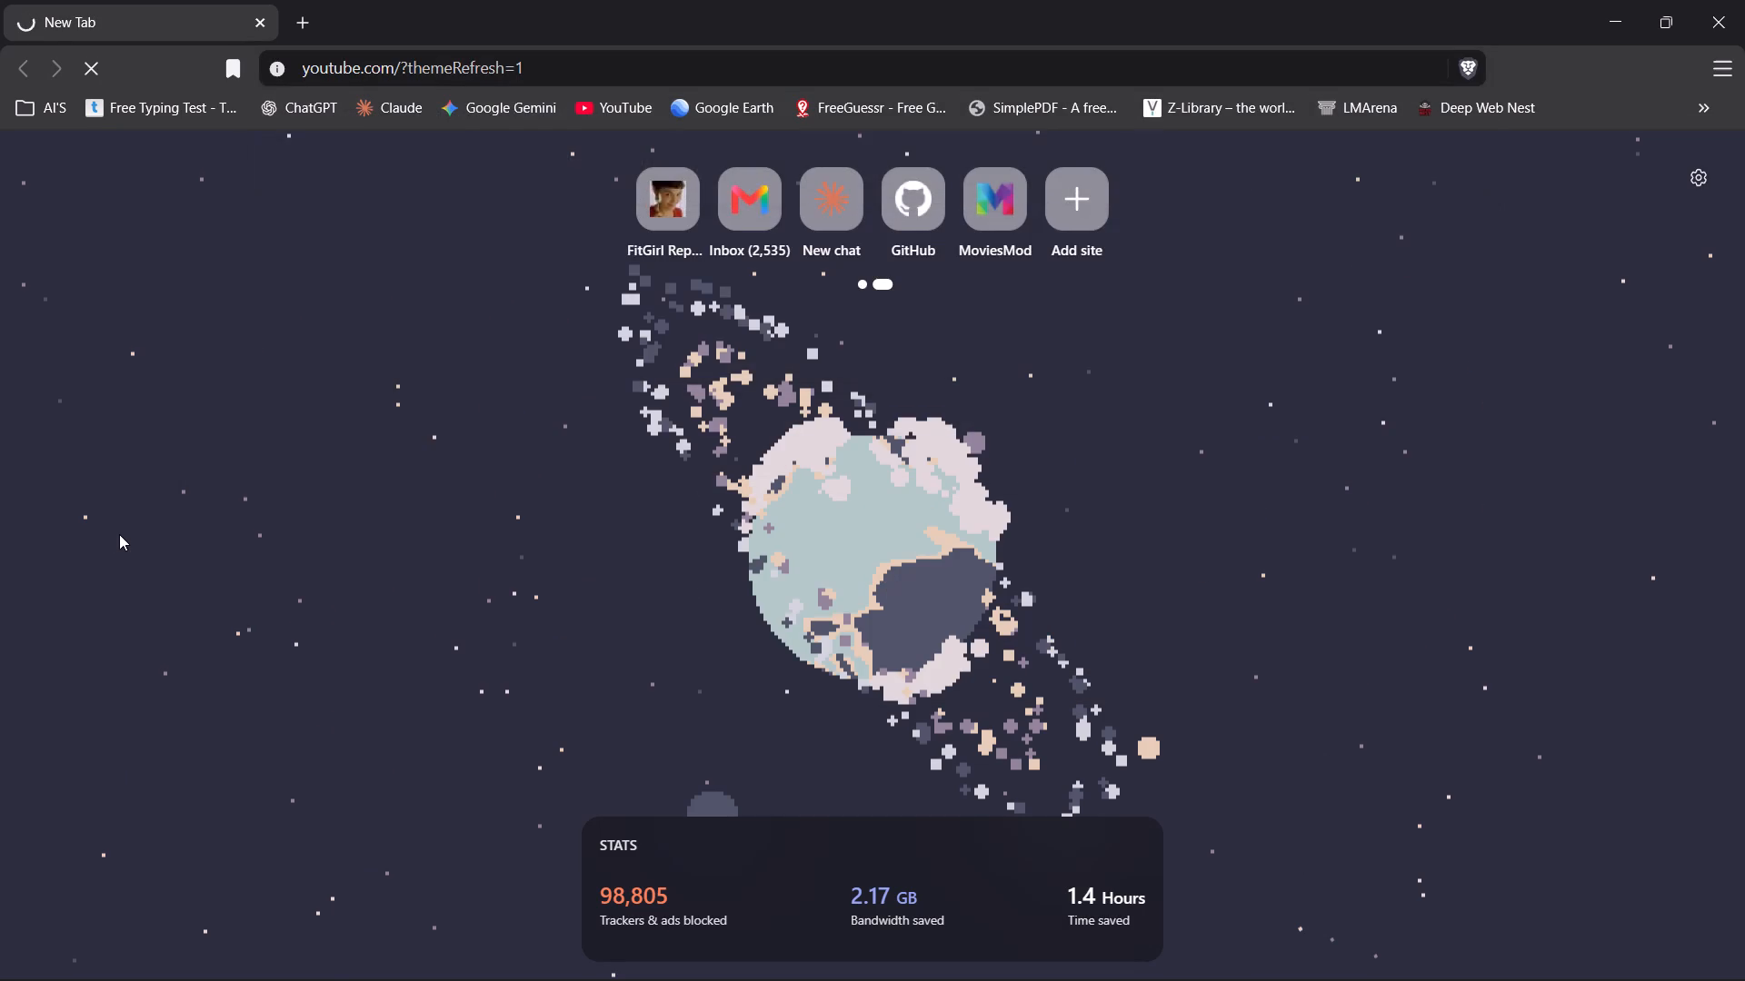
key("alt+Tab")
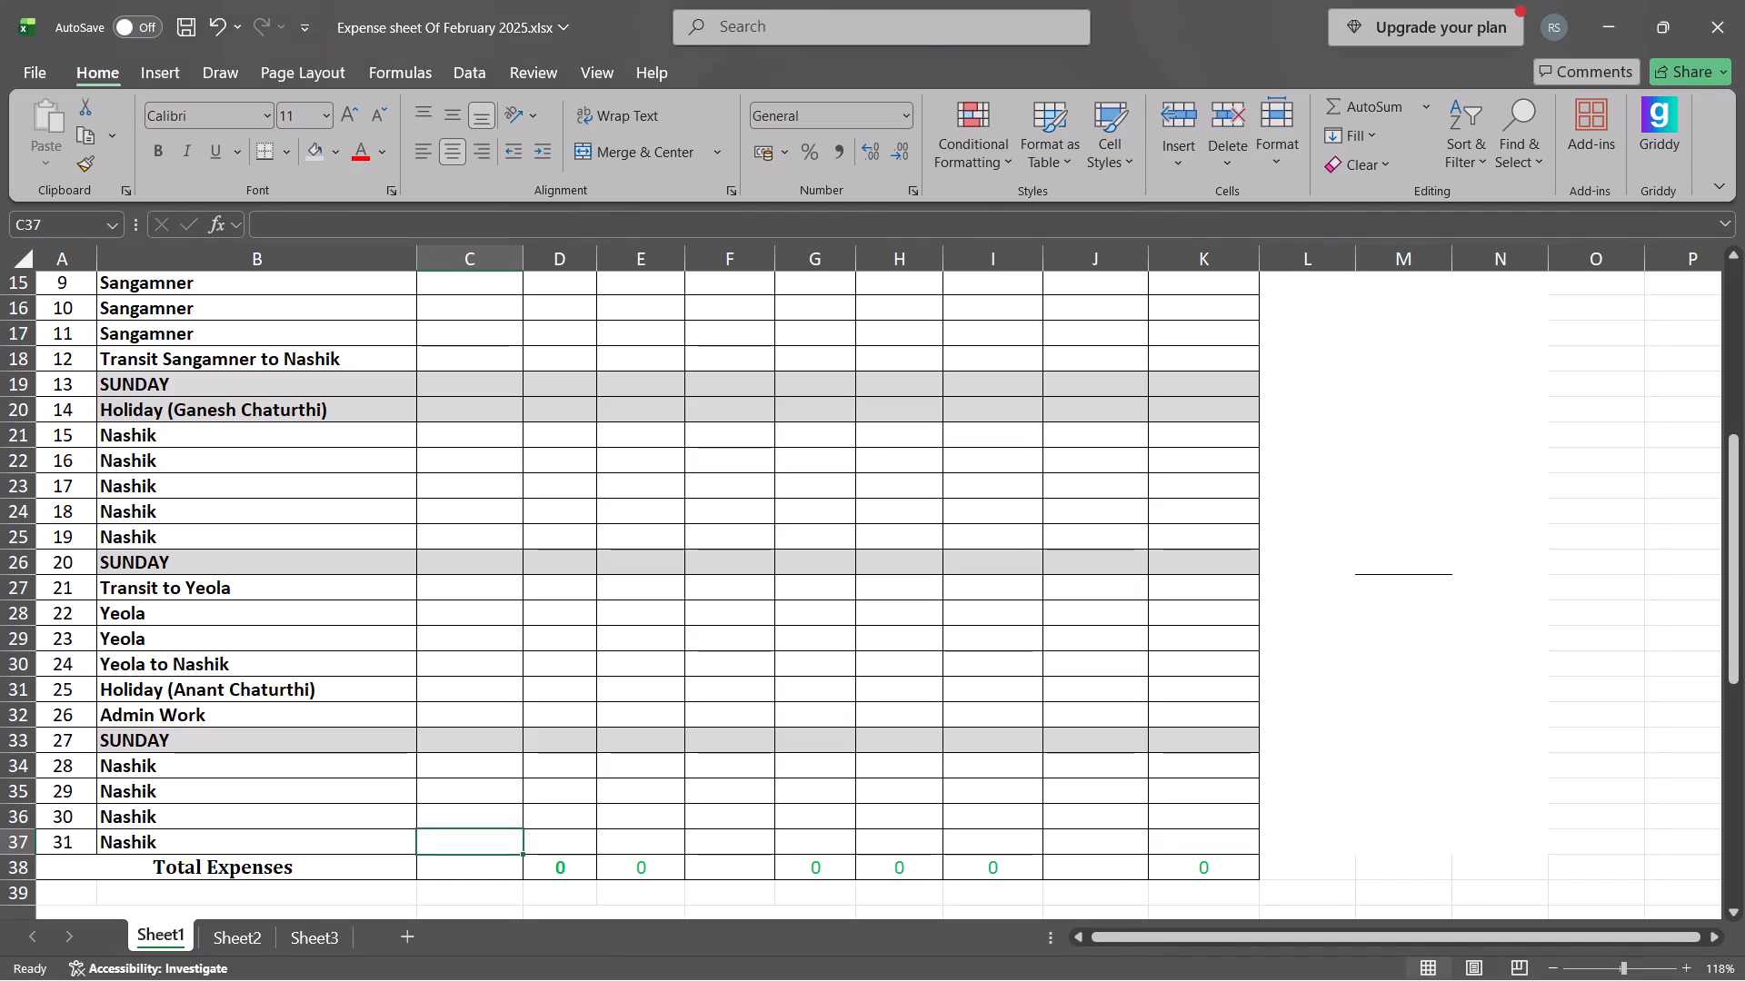
Clear the date number 31 and its area covered from the row above Total Expenses.
left_click_drag(156, 835, 81, 836)
key("Delete")
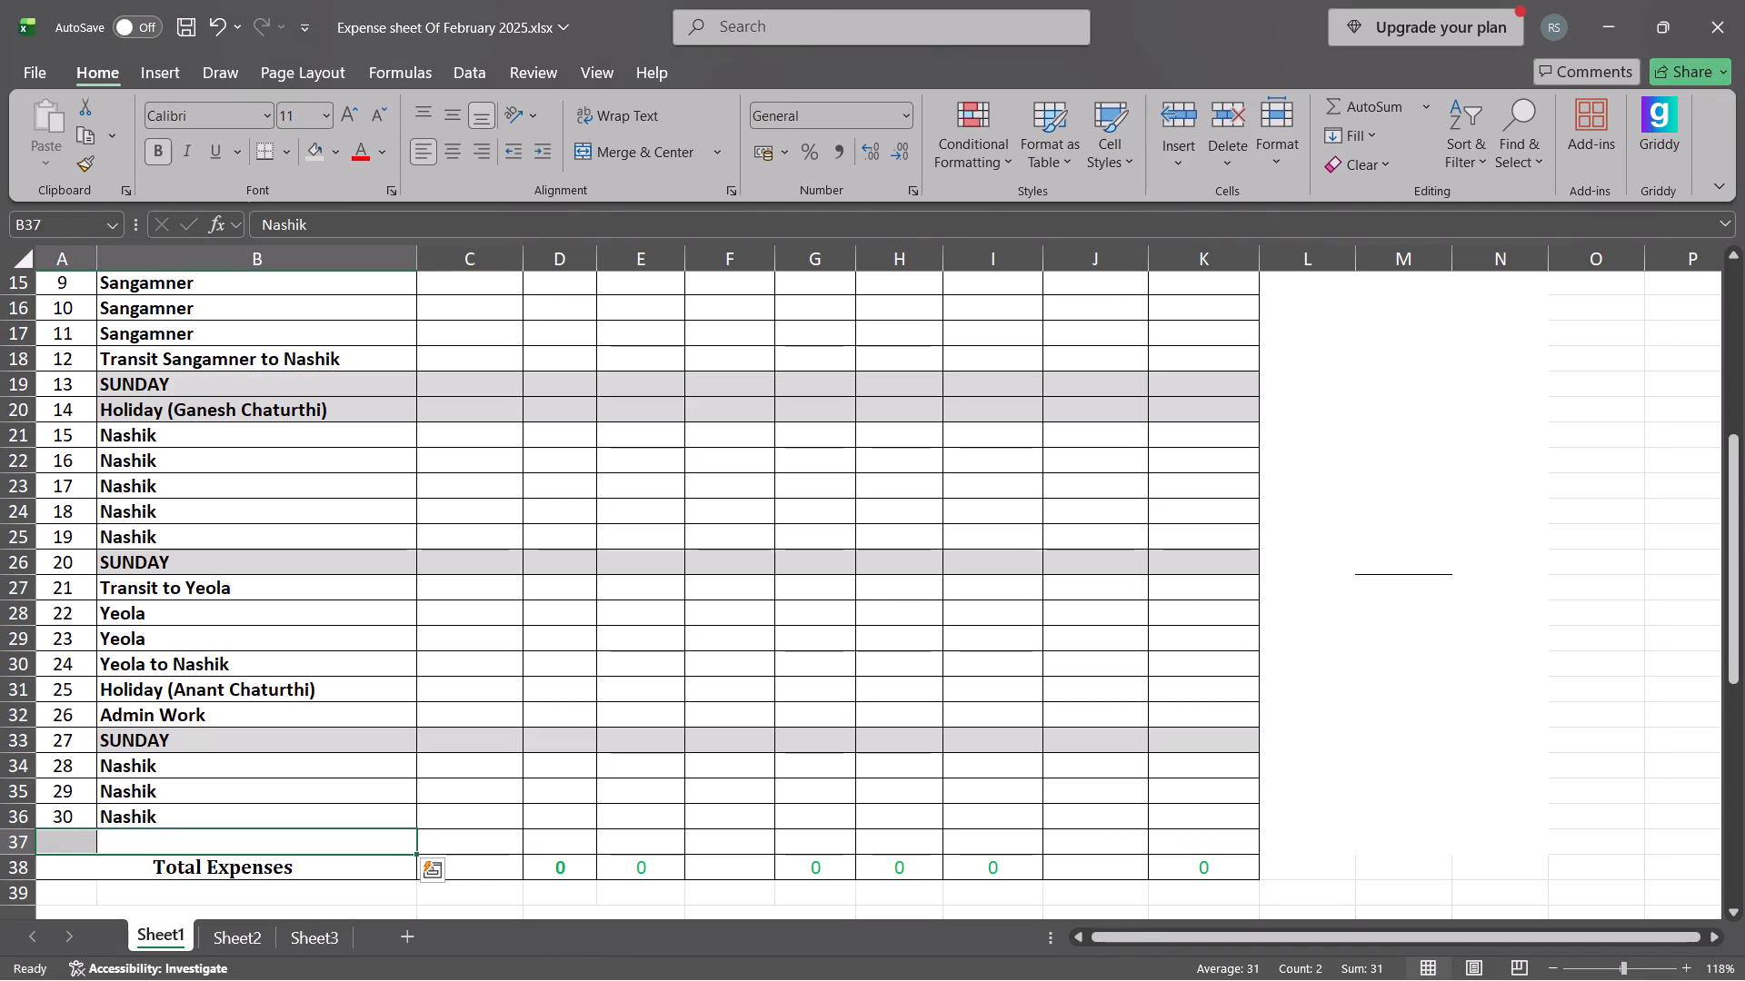
left_click(506, 752)
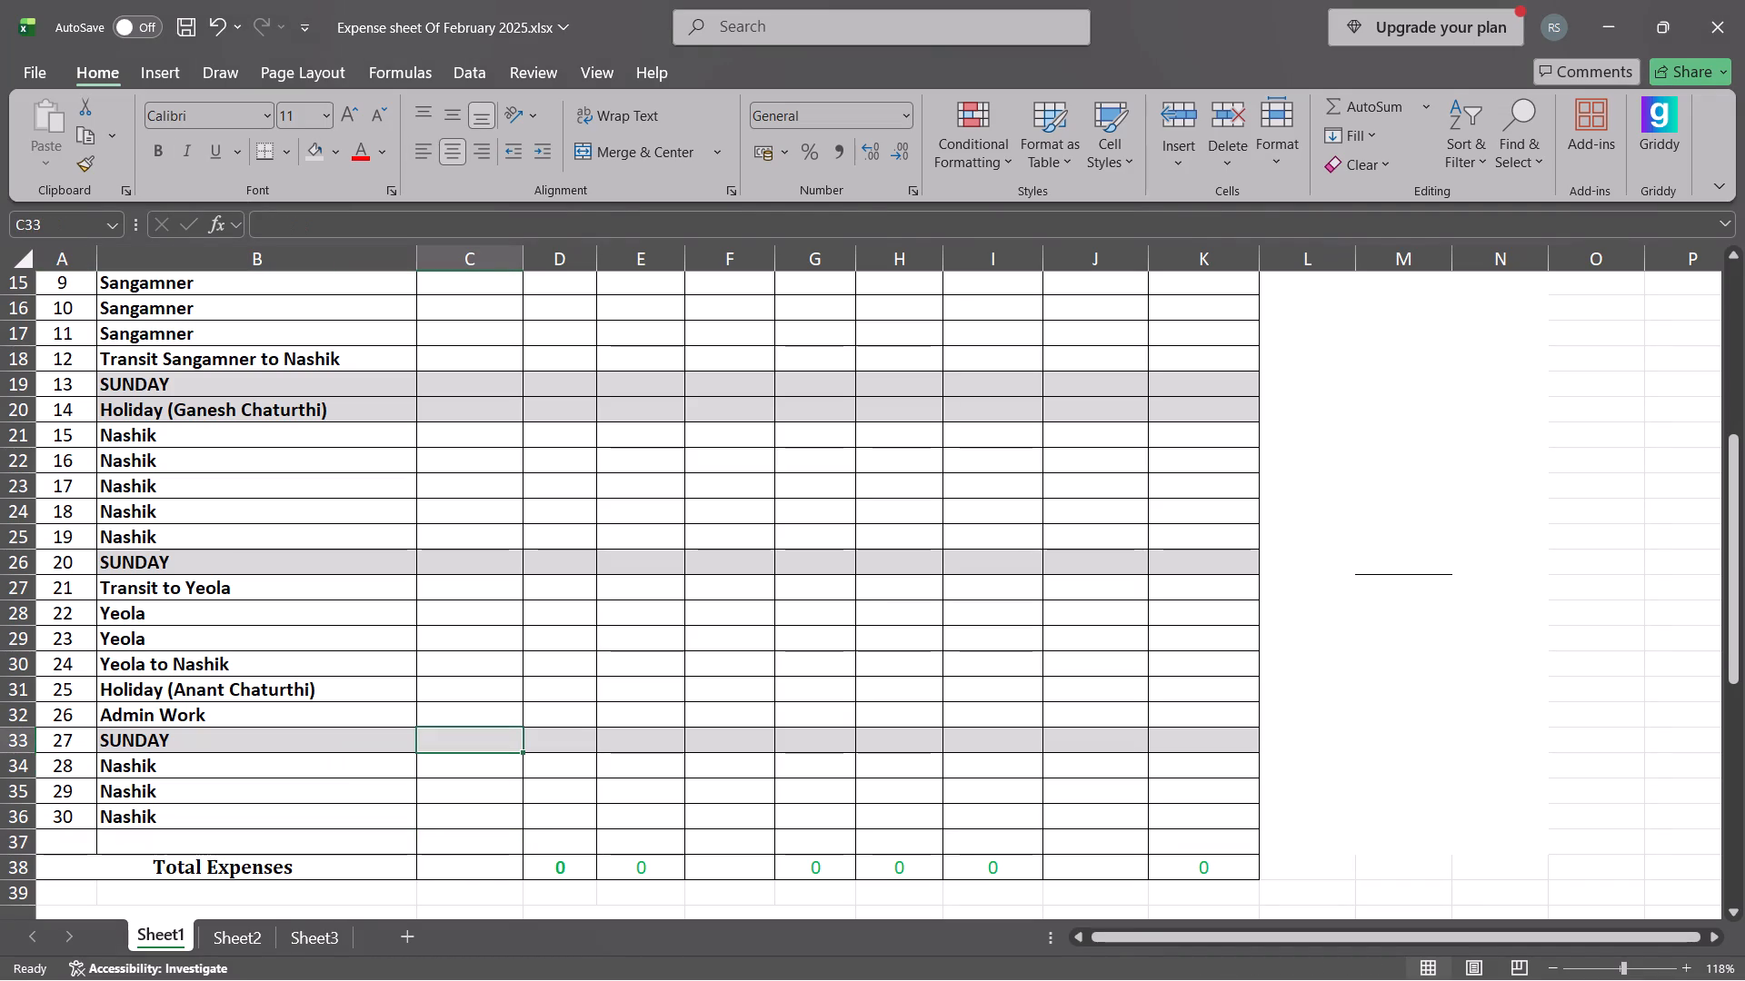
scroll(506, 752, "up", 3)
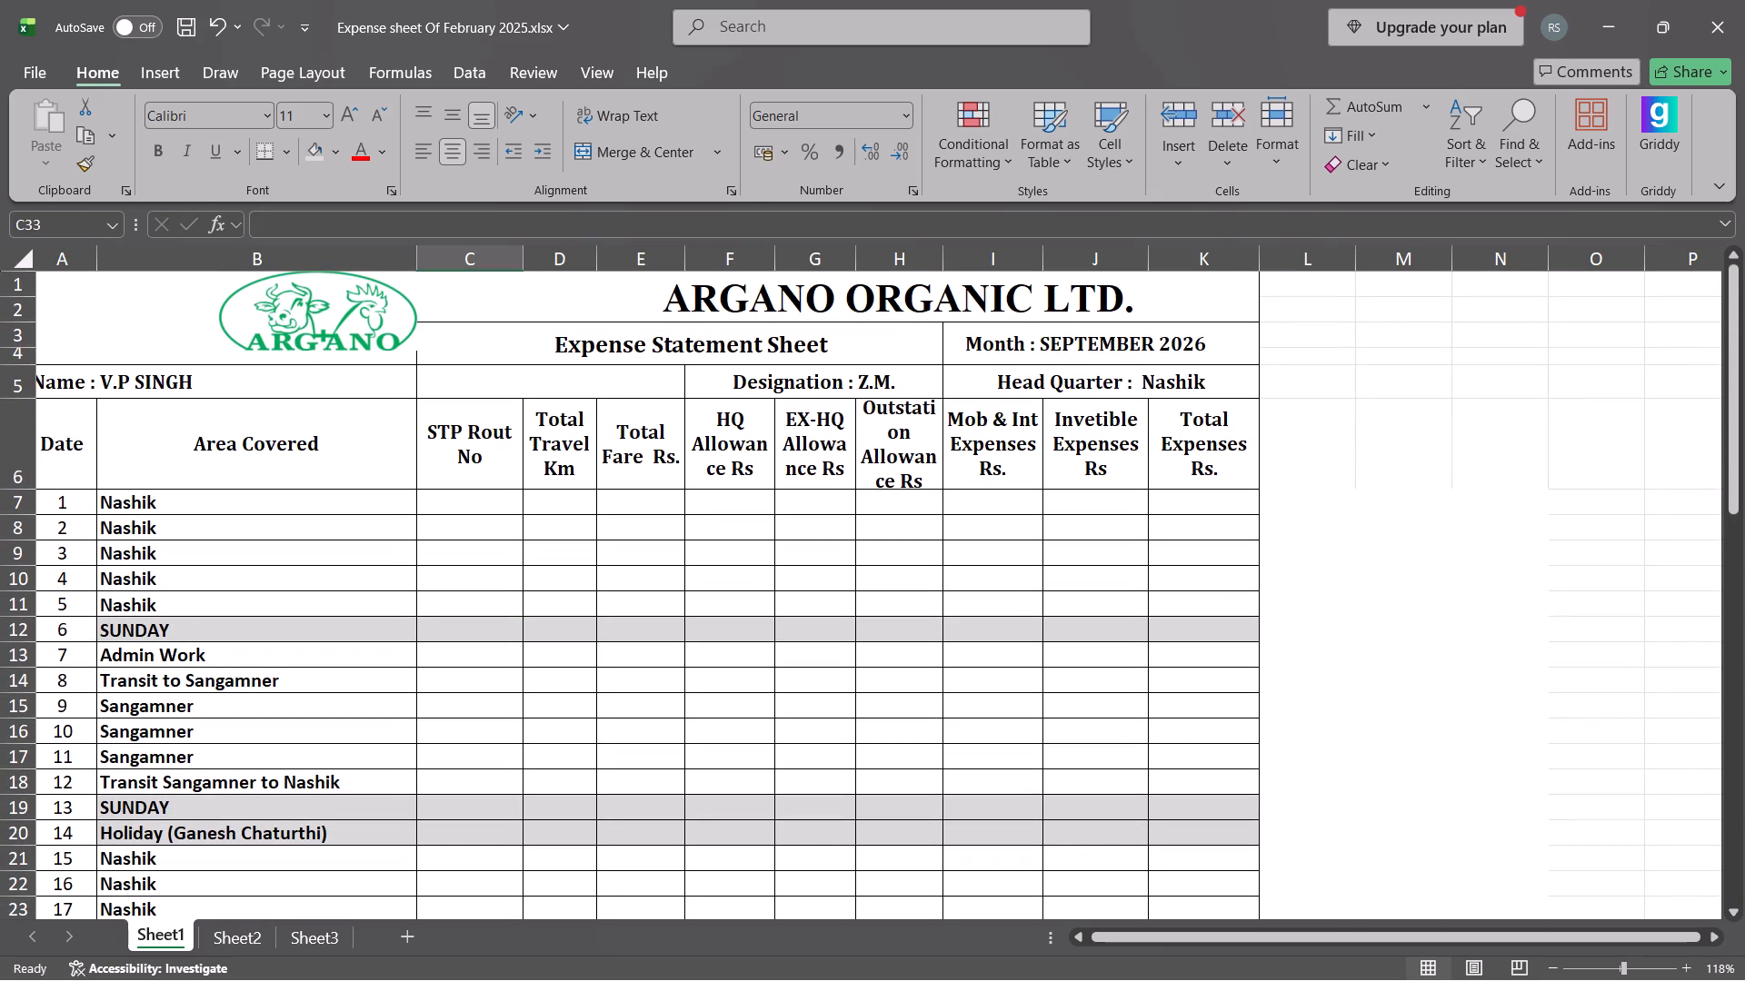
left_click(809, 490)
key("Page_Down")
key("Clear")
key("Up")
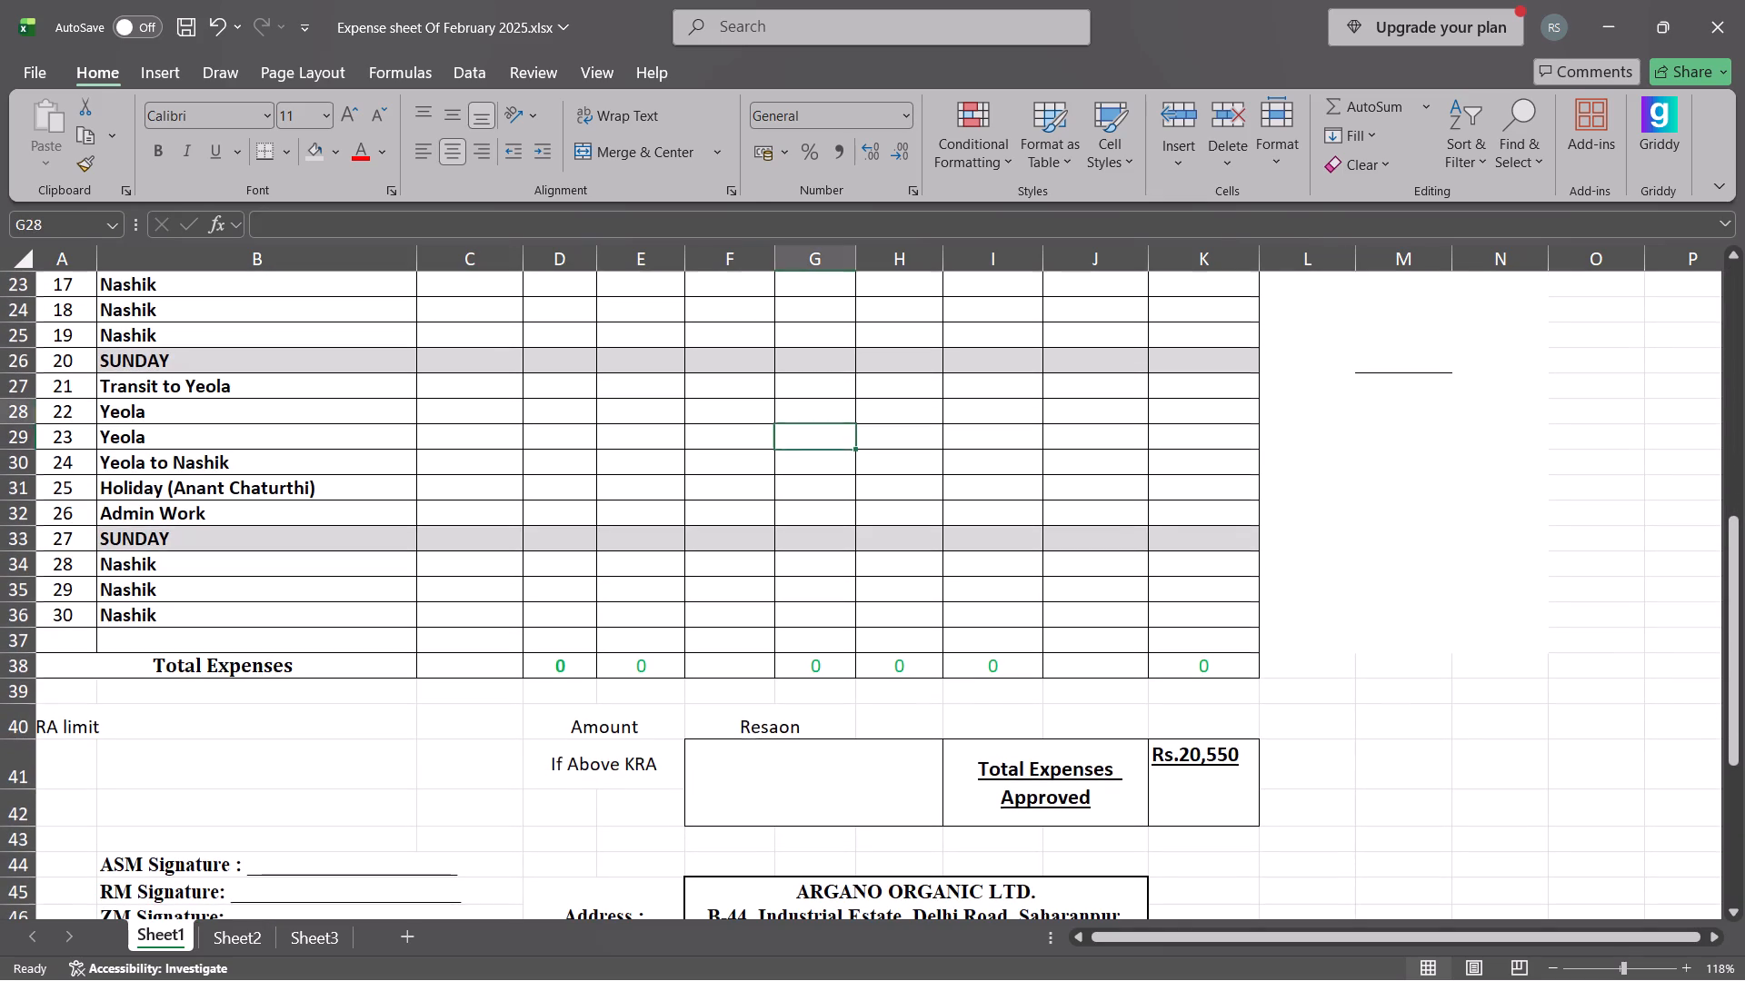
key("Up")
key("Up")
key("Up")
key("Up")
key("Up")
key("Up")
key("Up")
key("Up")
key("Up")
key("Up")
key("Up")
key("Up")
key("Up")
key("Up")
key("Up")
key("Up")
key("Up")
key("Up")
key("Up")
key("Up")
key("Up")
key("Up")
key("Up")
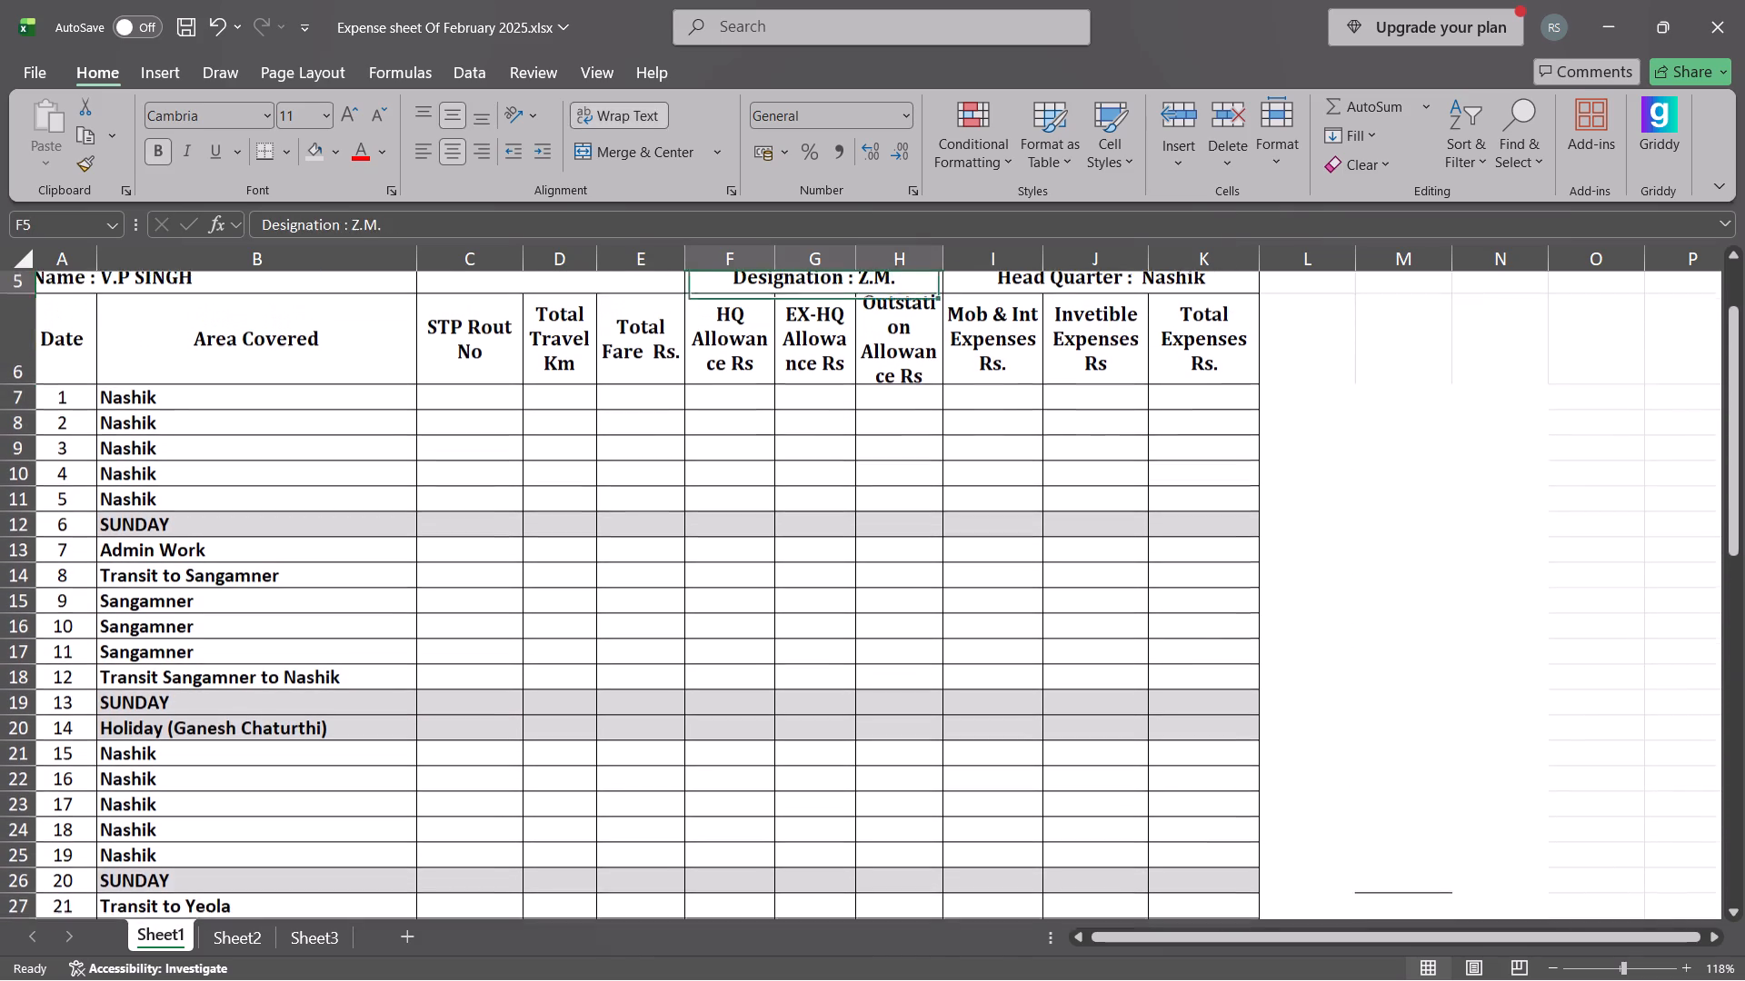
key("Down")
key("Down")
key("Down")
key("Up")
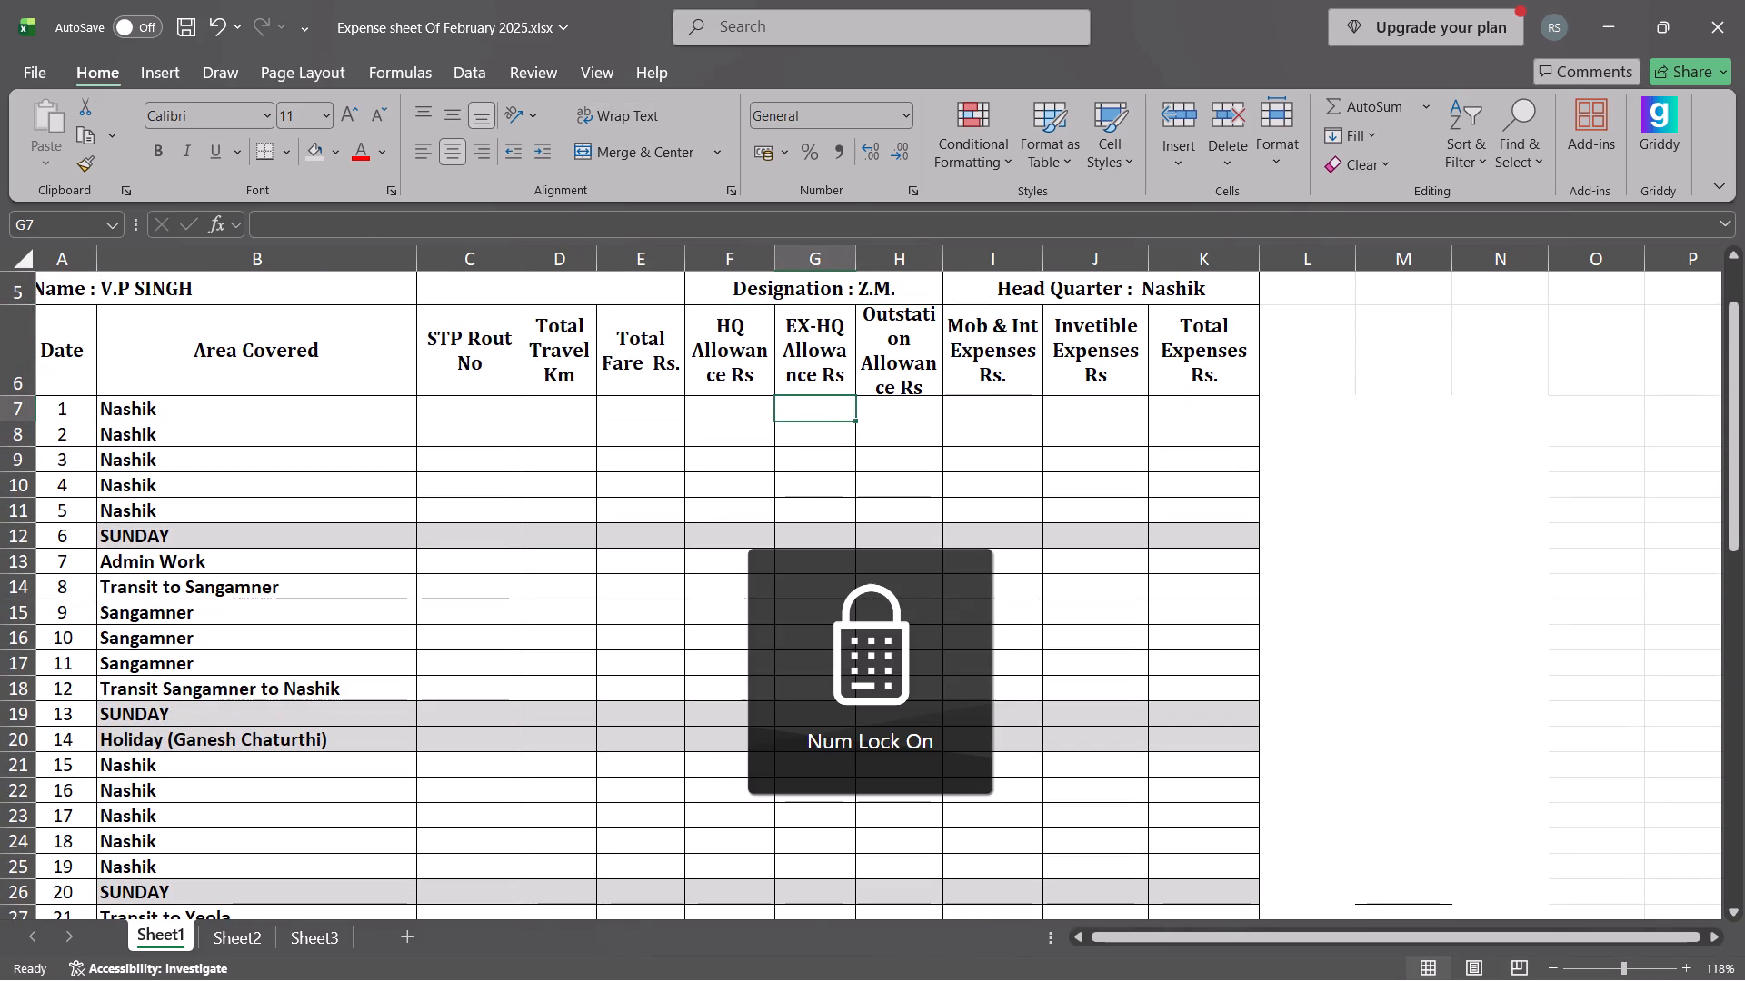
Enter 350 as the EX-HQ allowance for each of dates 1 to 5.
type("350")
key("Down")
type("350")
key("Down")
type("350")
key("Down")
type("350")
key("Down")
type("350")
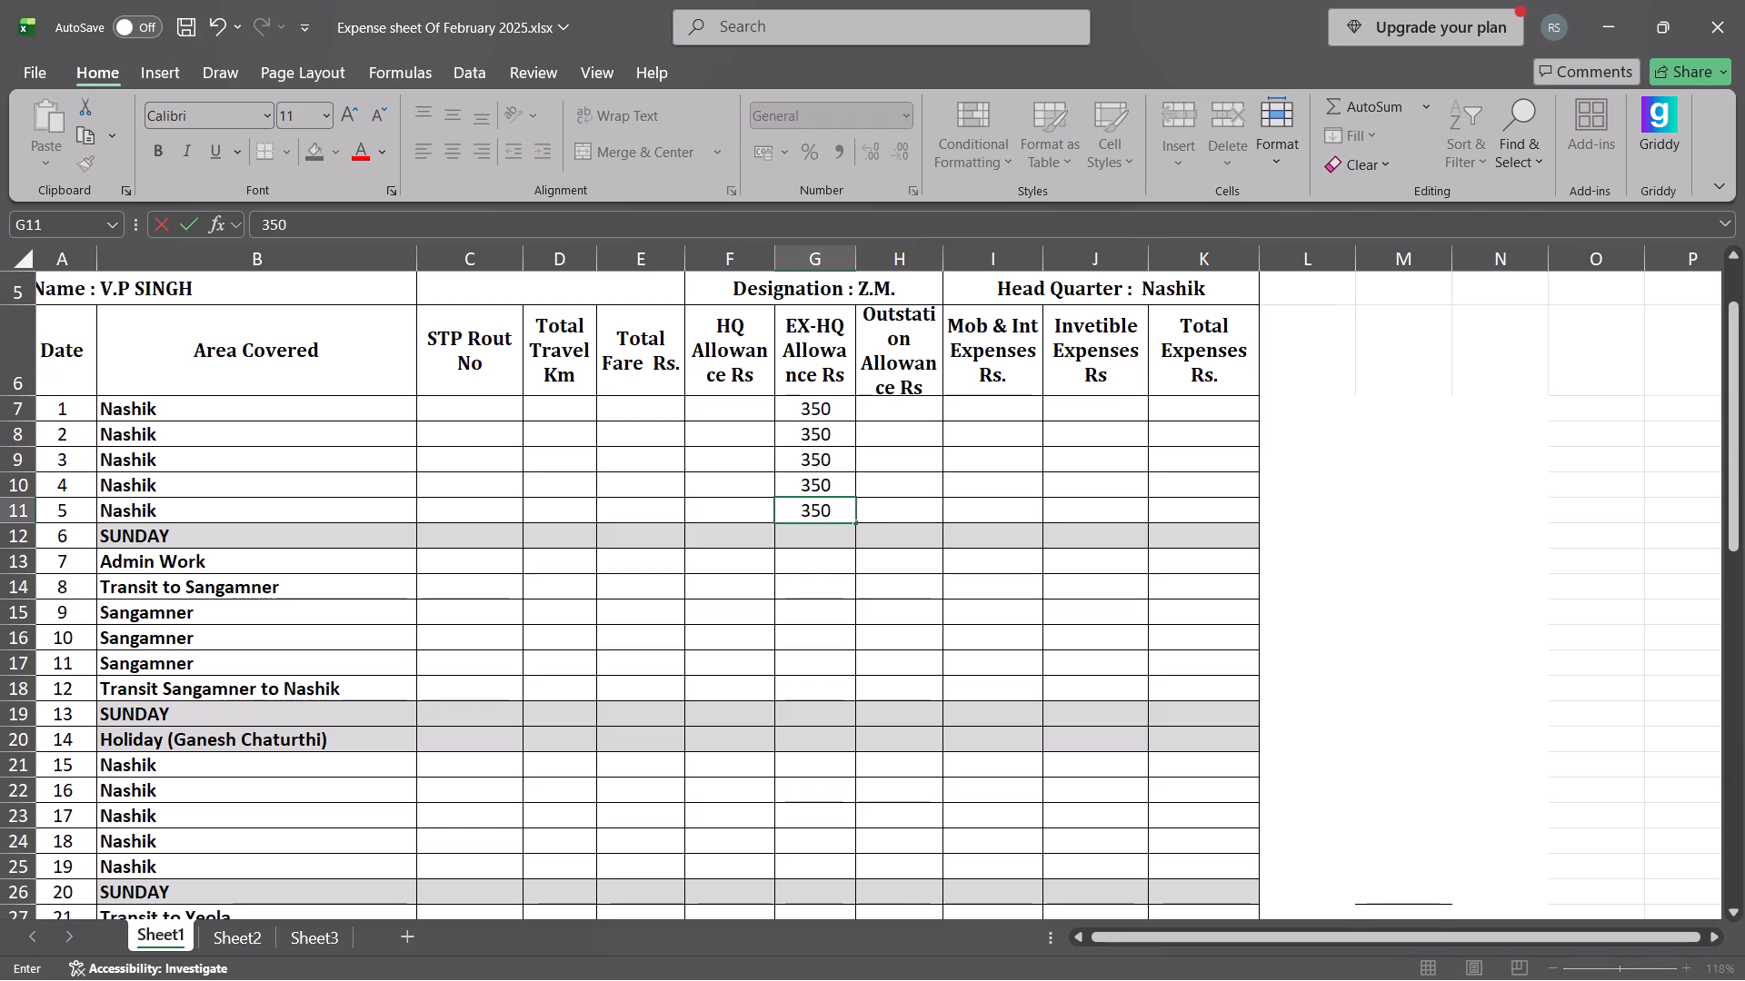
Enter 350 under Mob & Int Expenses for date 1.
key("Left")
key("Up")
key("Up")
key("Up")
key("Right")
key("Right")
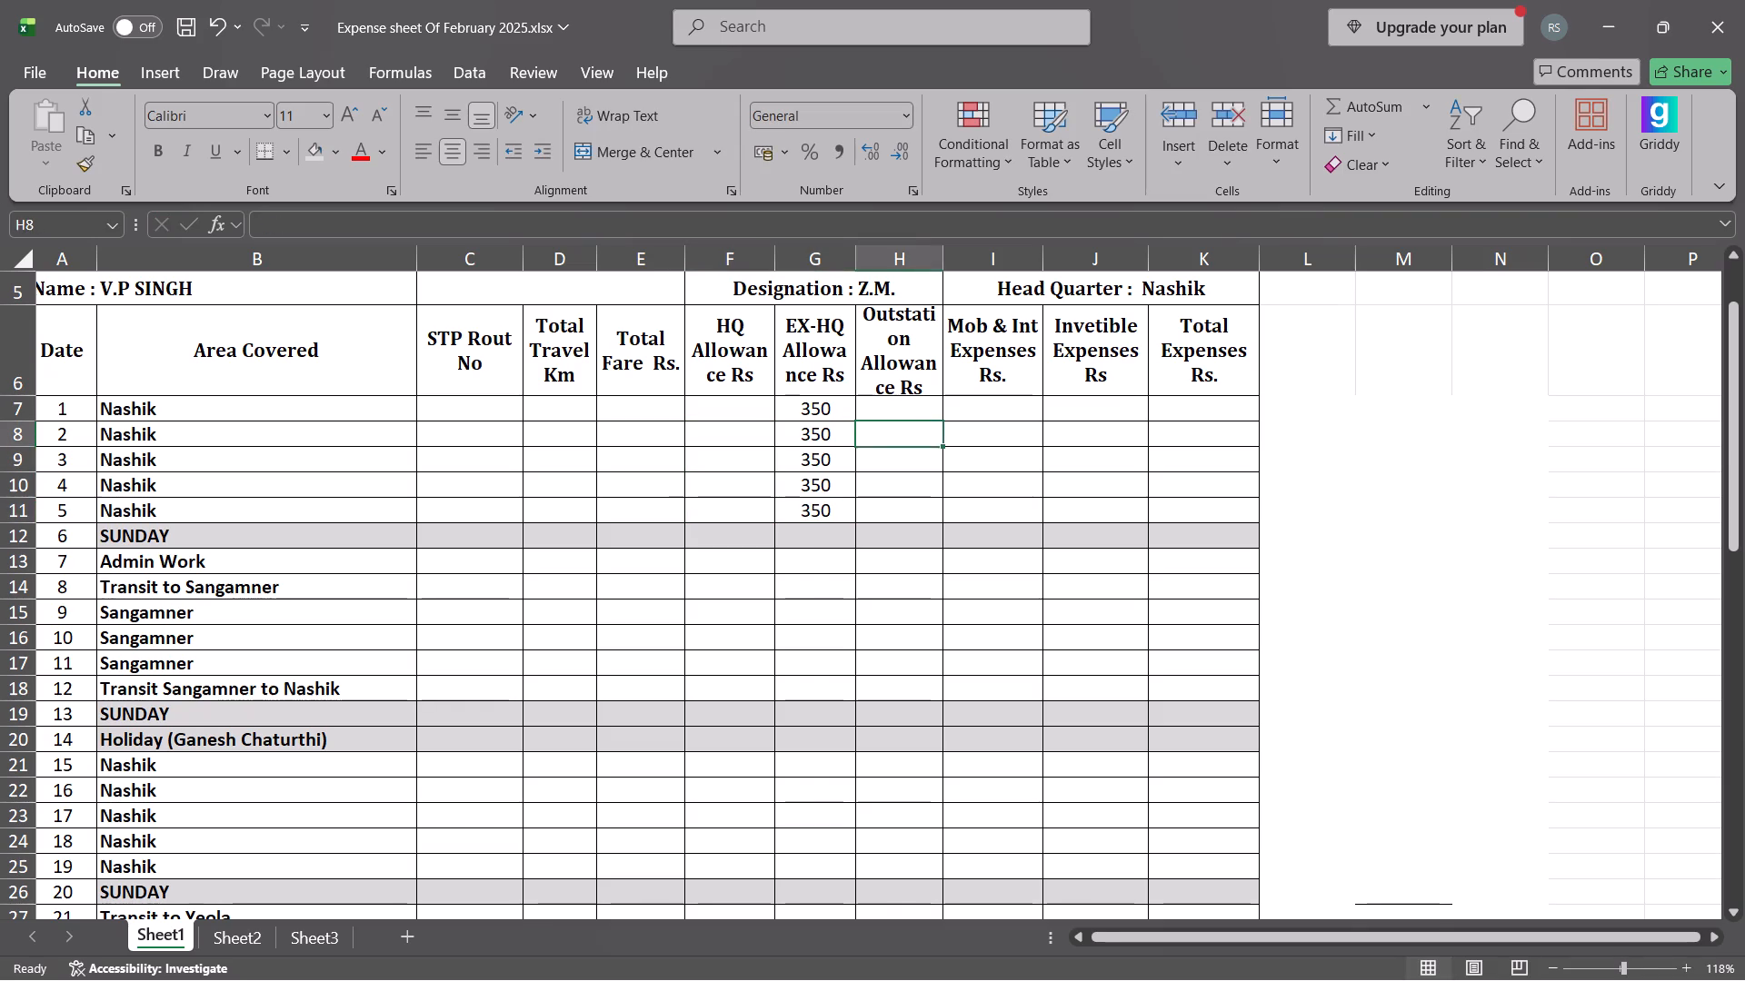
key("Right")
key("Up")
type("350")
key("Down")
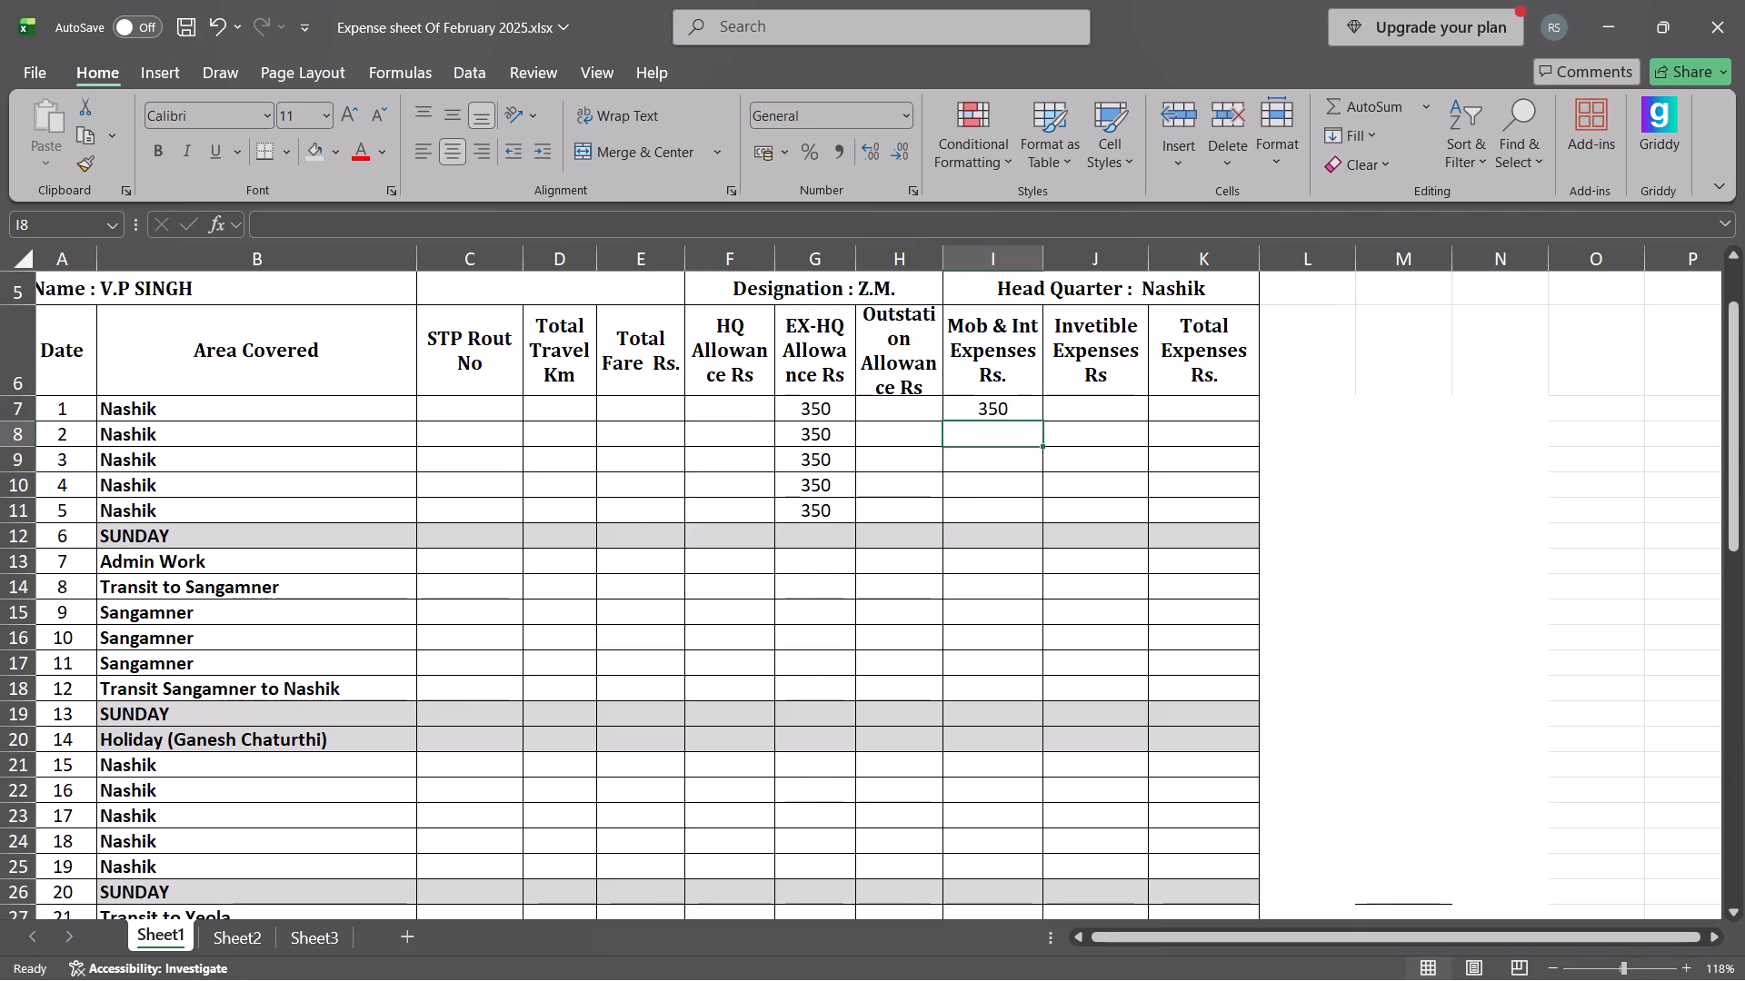
Enter 350 as the EX-HQ allowance for the Admin Work day on date 7.
key("Left")
key("Left")
key("Left")
key("Down")
key("Down")
key("Down")
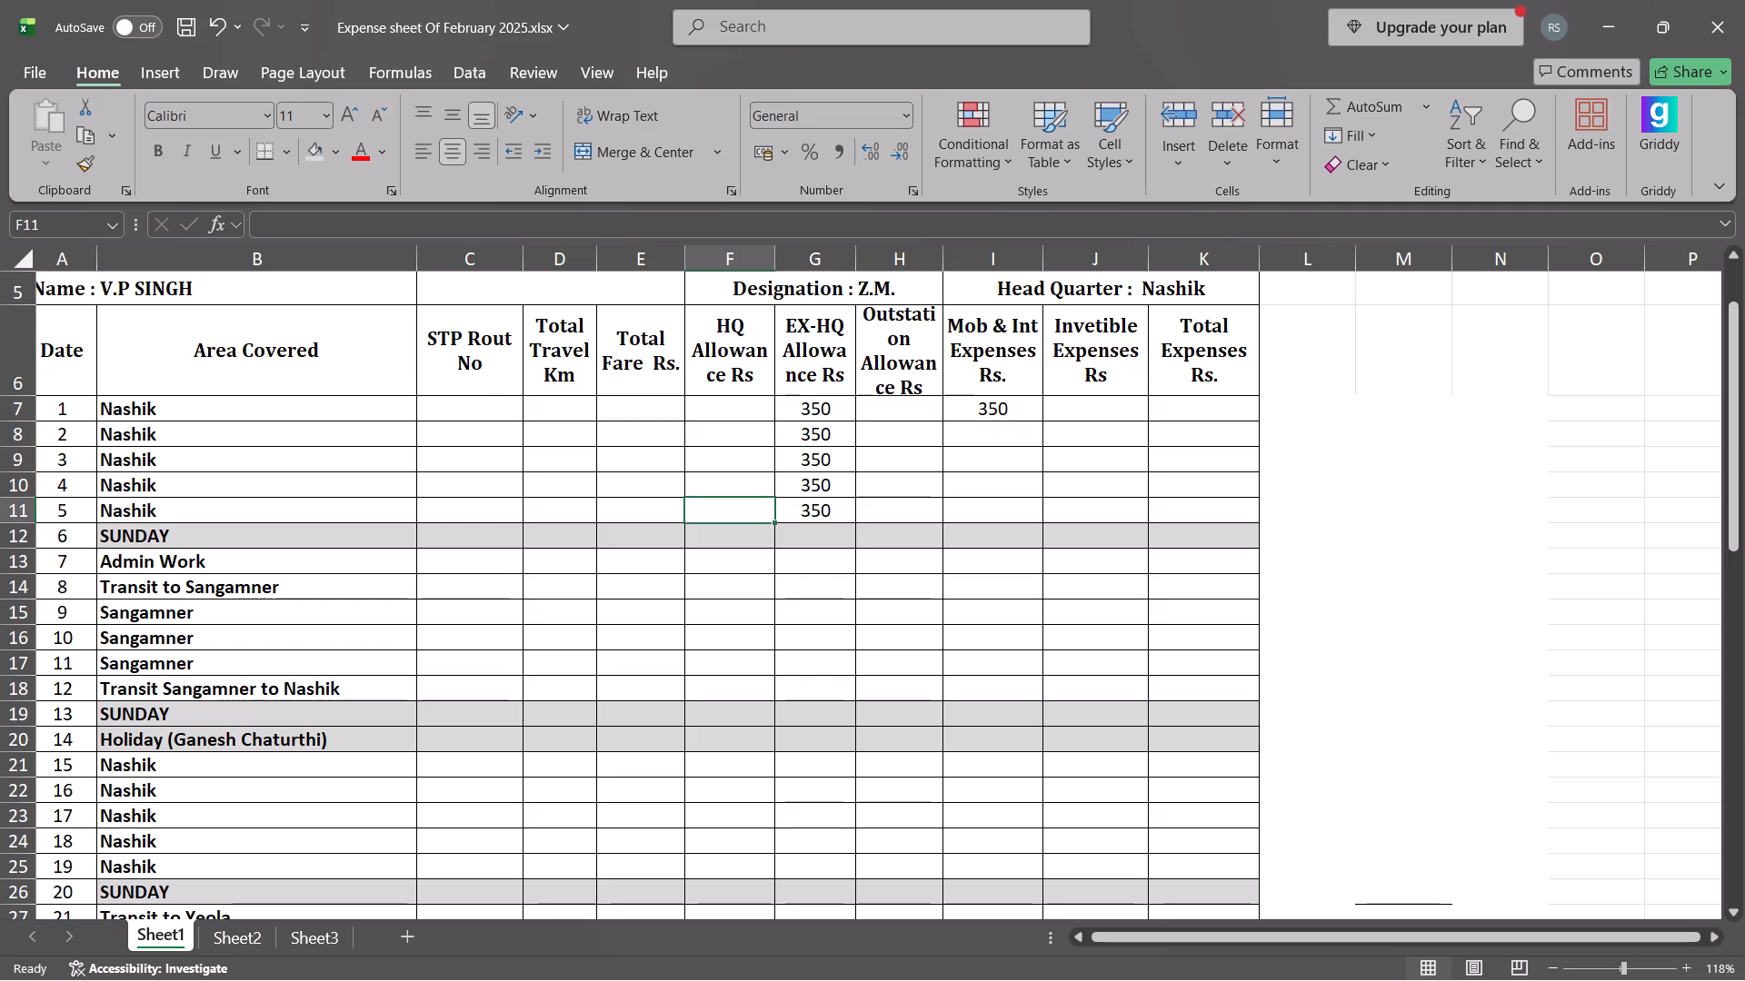
key("Right")
key("Down")
key("Right")
key("Down")
key("Left")
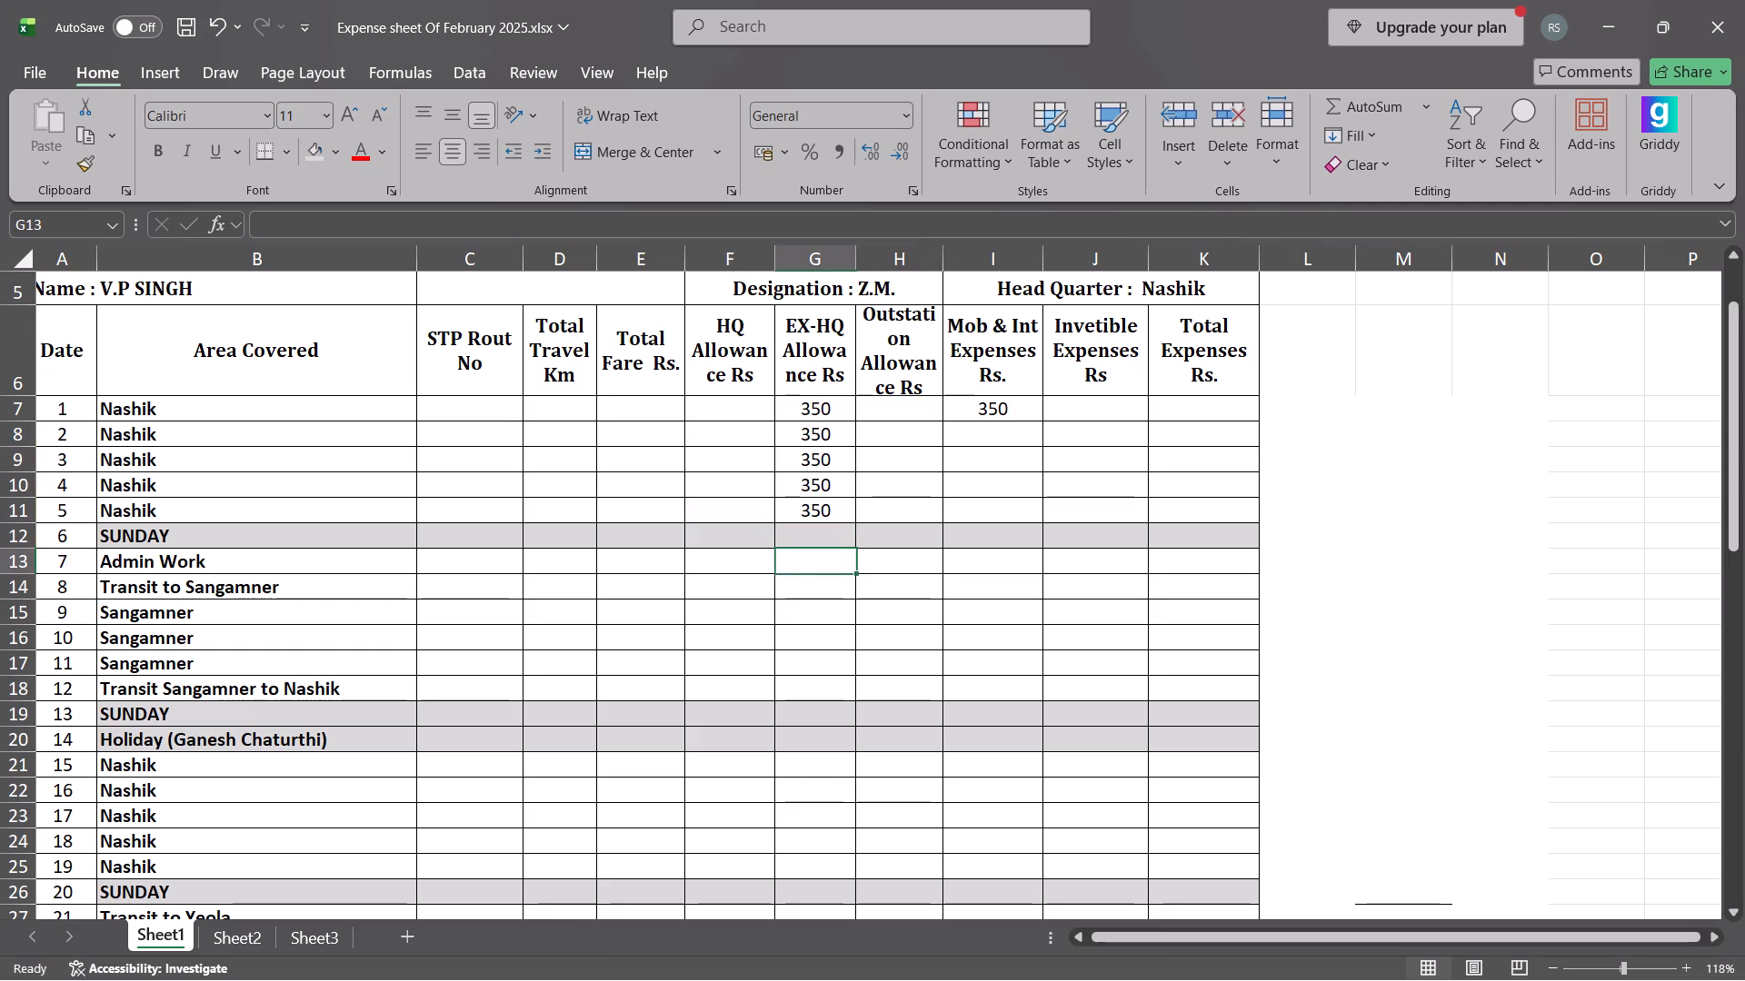
type("350")
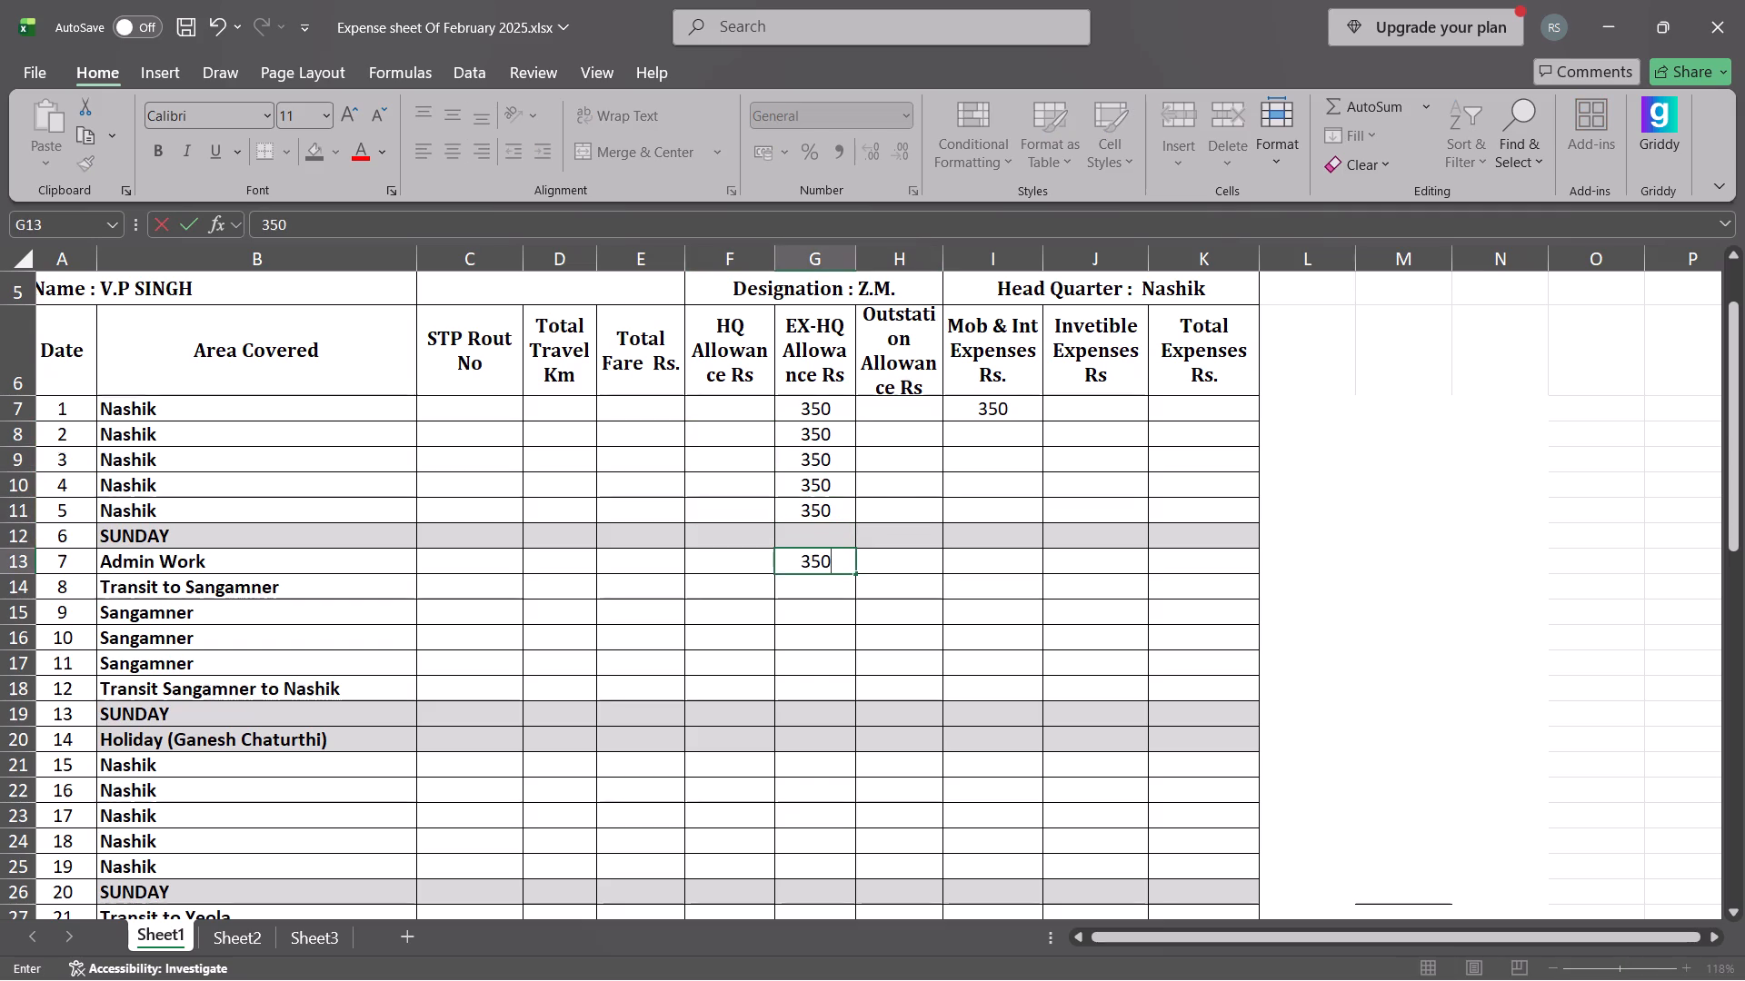
Enter 1400 as the outstation allowance for each of dates 8 to 12.
key("Left")
key("Down")
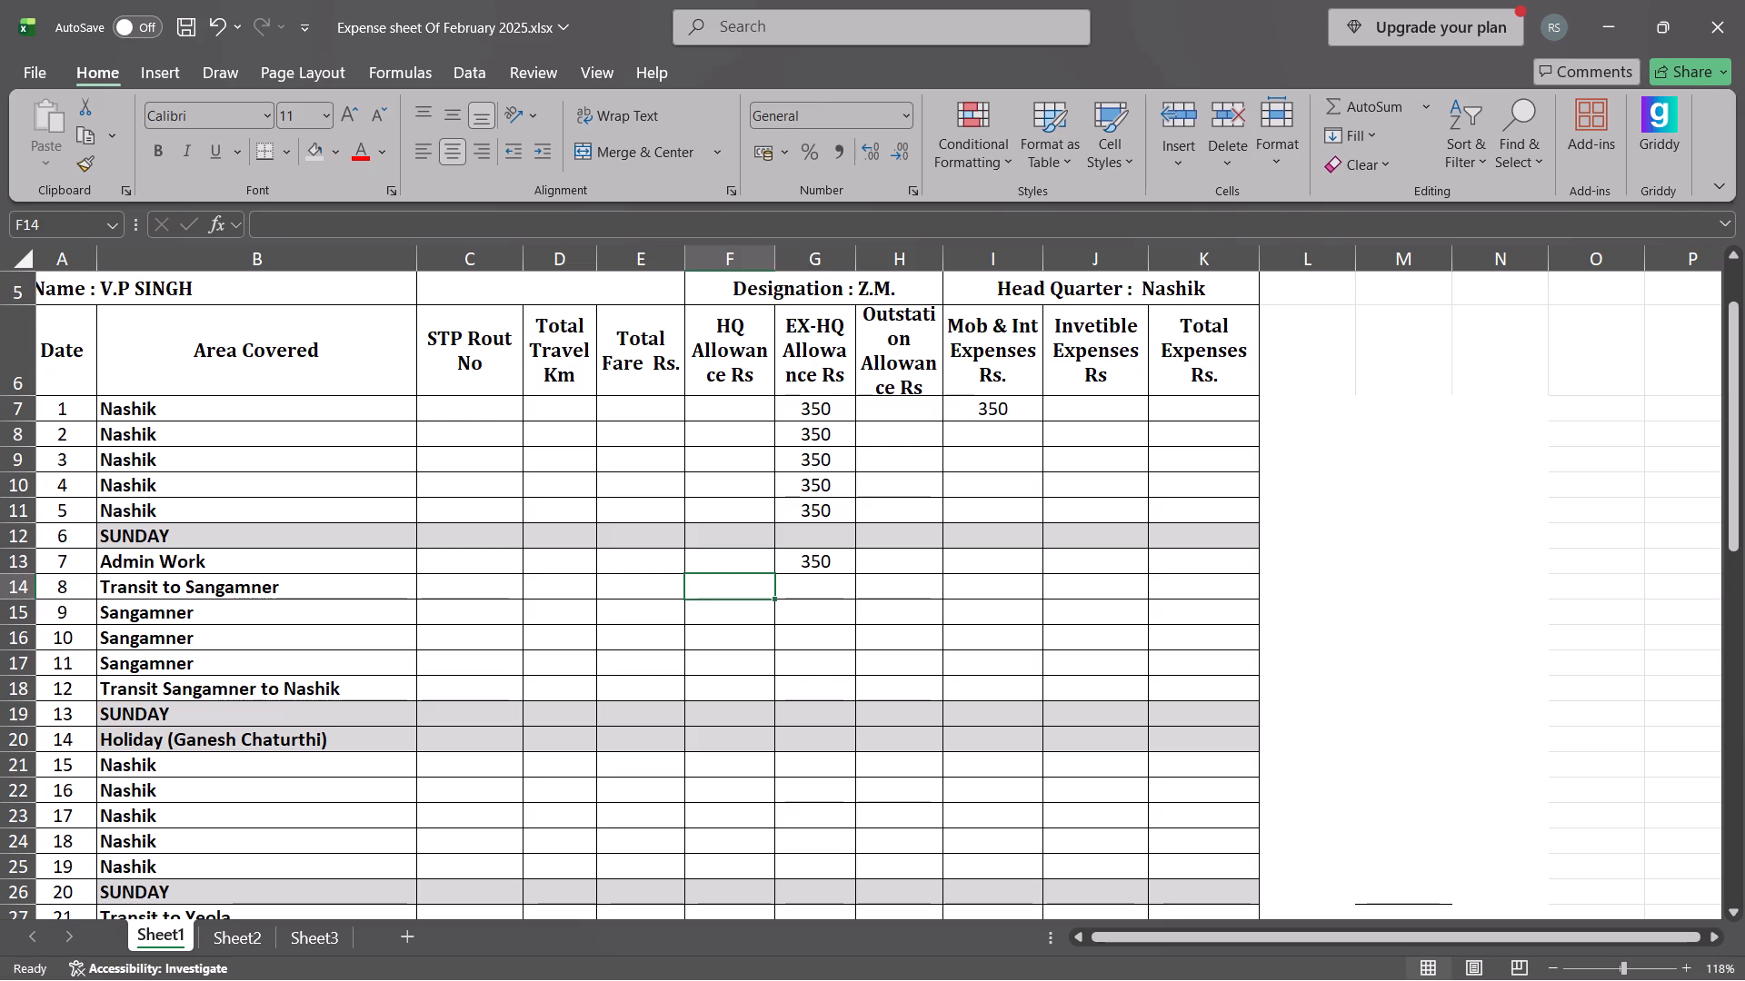
key("4")
key("BackSpace")
key("Right")
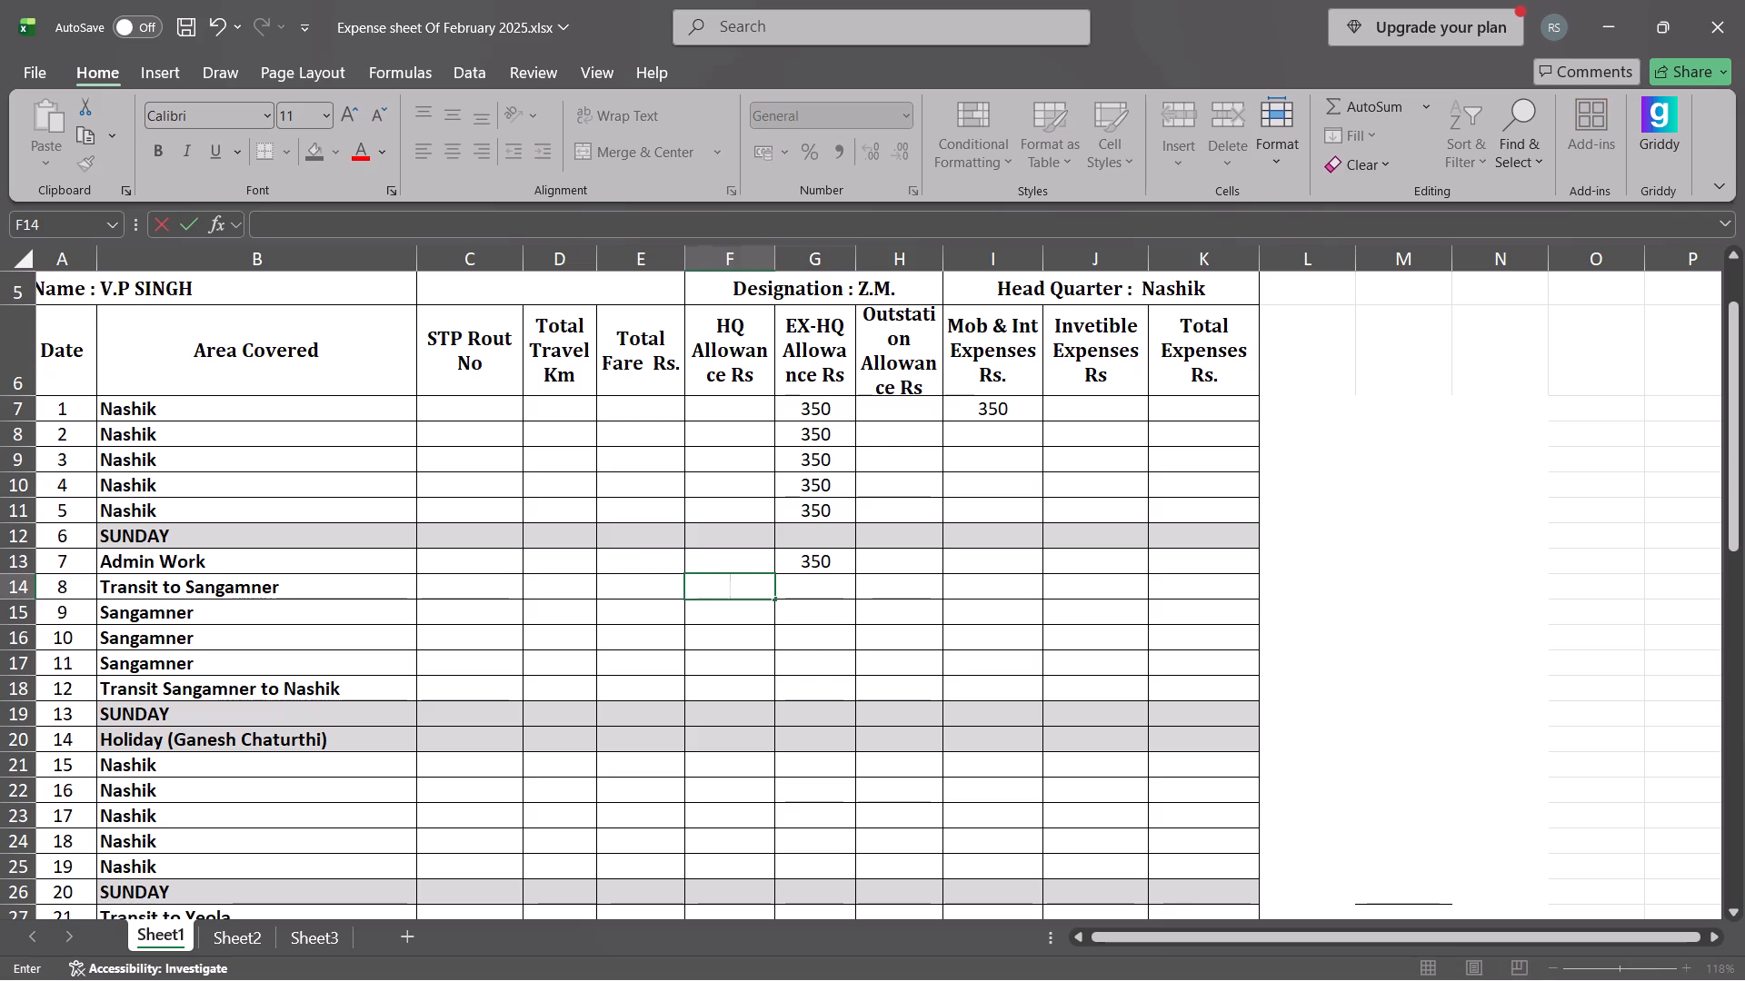
key("Right")
type("1400")
key("Down")
type("1400")
key("Left")
key("Down")
key("Right")
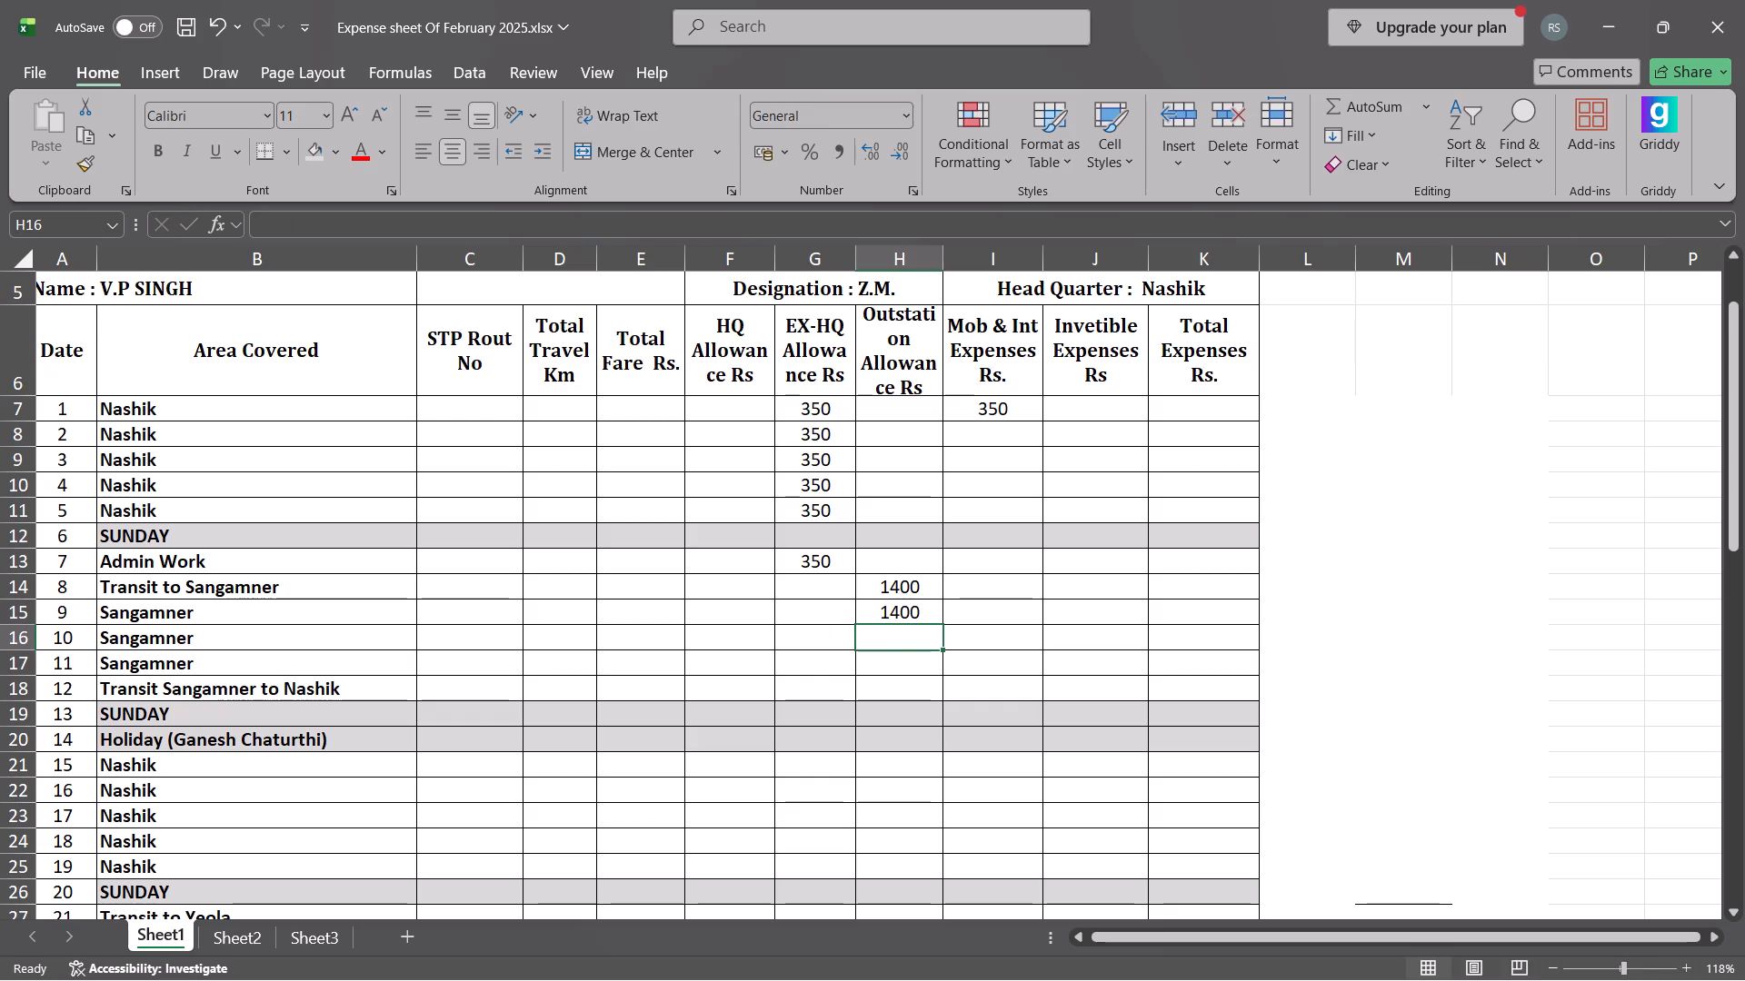
type("1400")
key("Down")
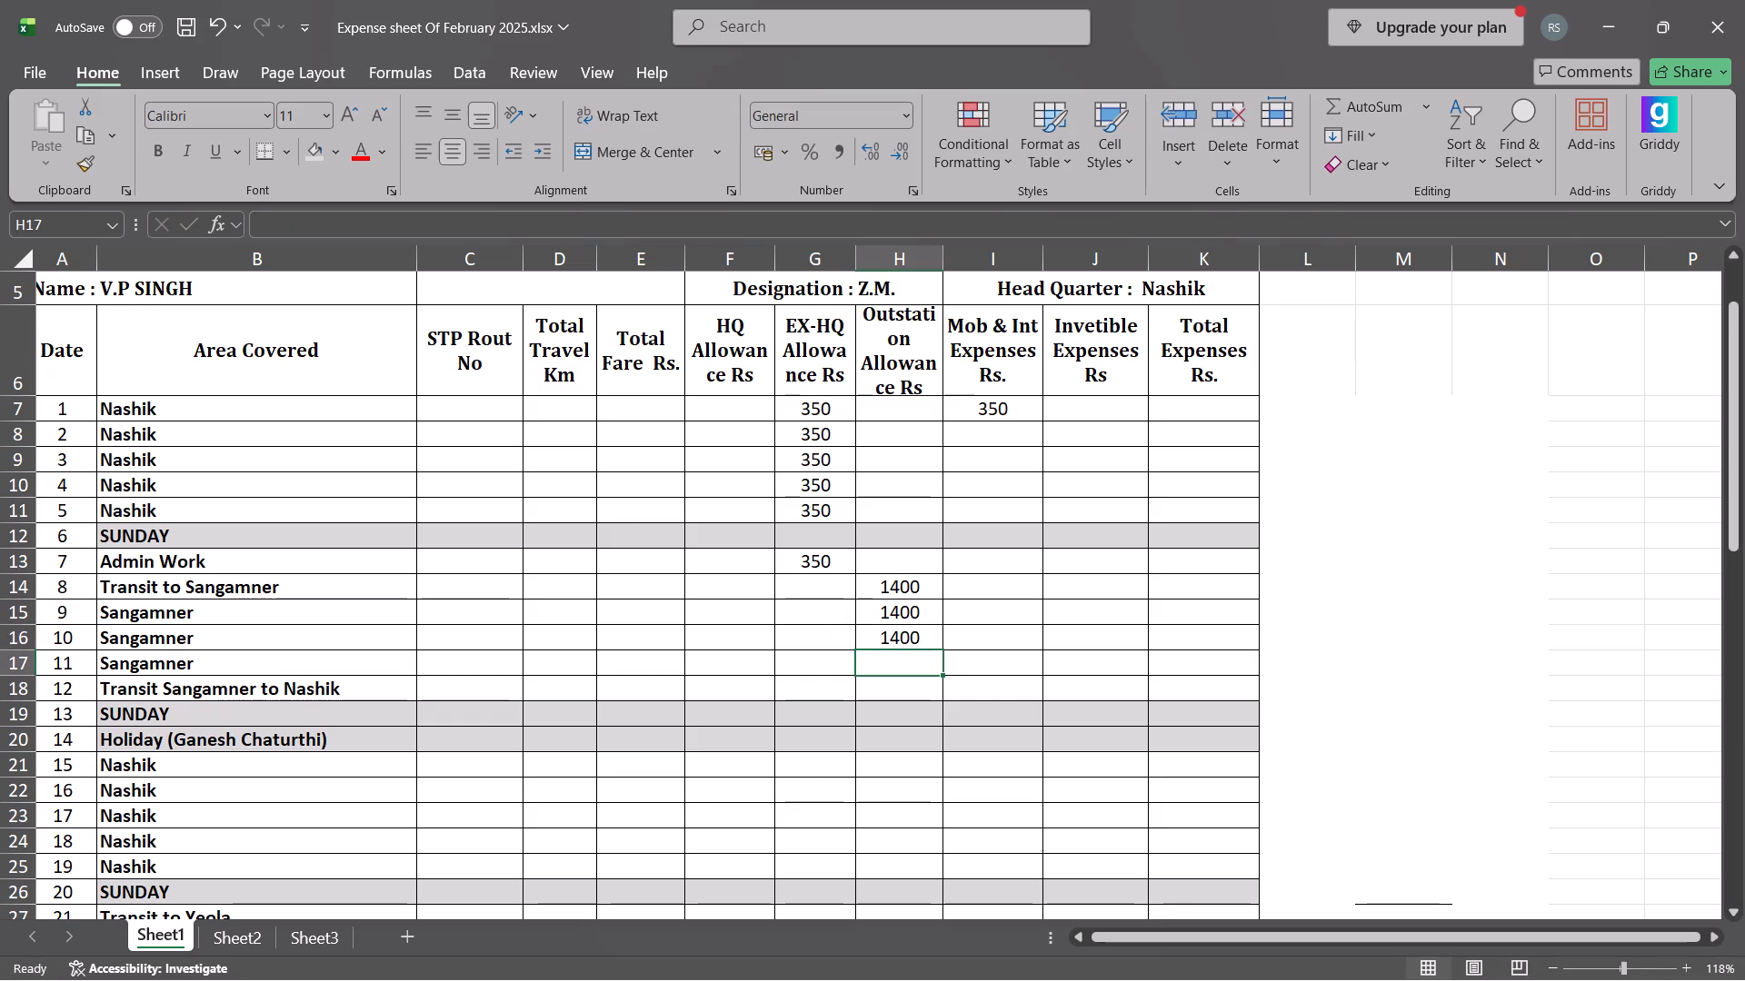
type("1400")
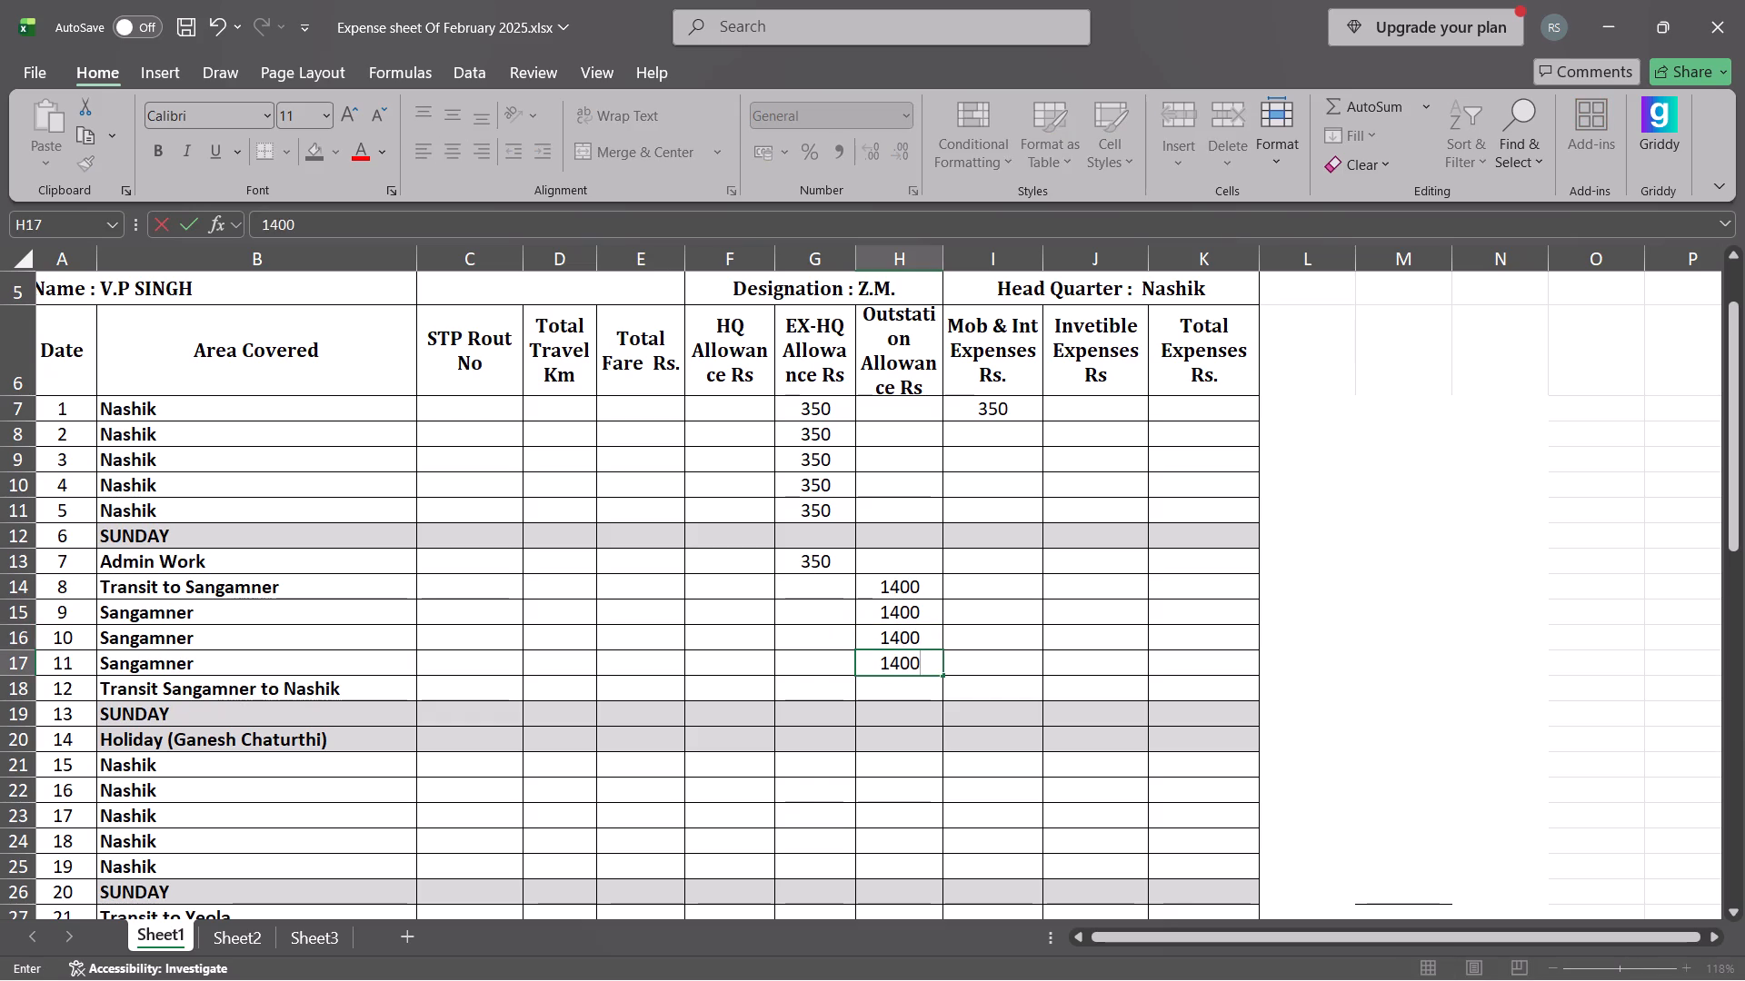
key("Down")
type("1400")
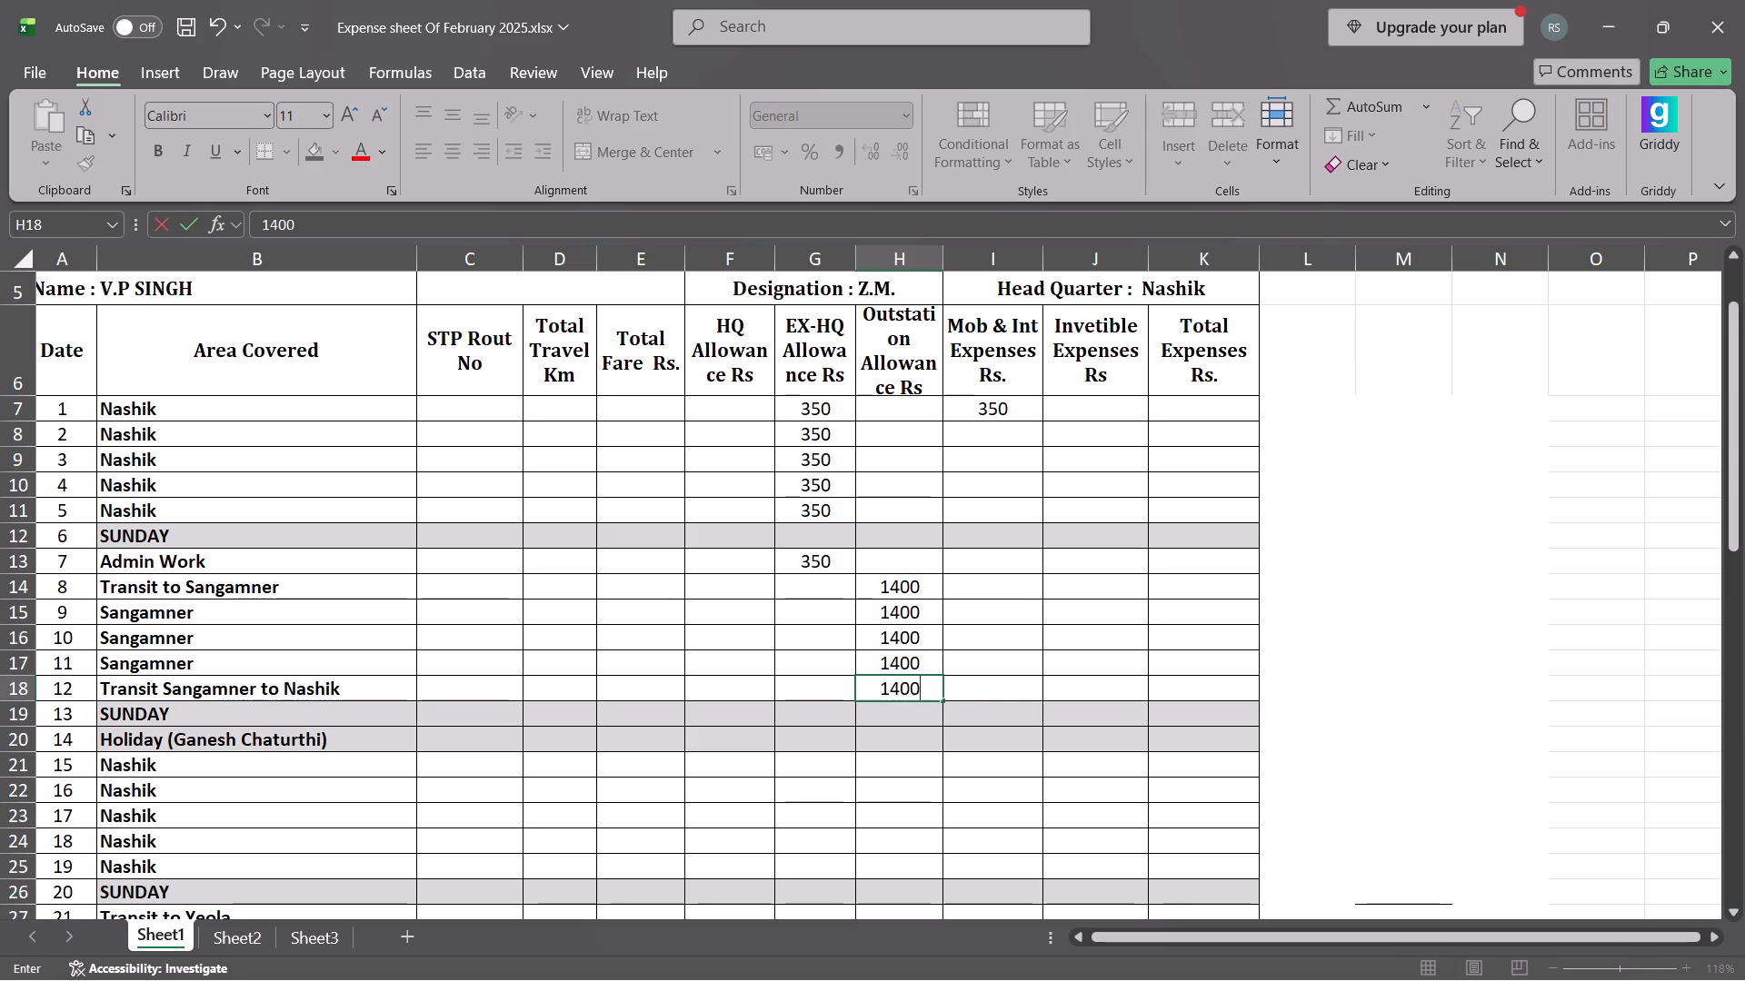
Enter 130 as the total travel km for the Sangamner transit days, dates 8 and 12.
key("Left")
key("Up")
key("Up")
key("Up")
key("Up")
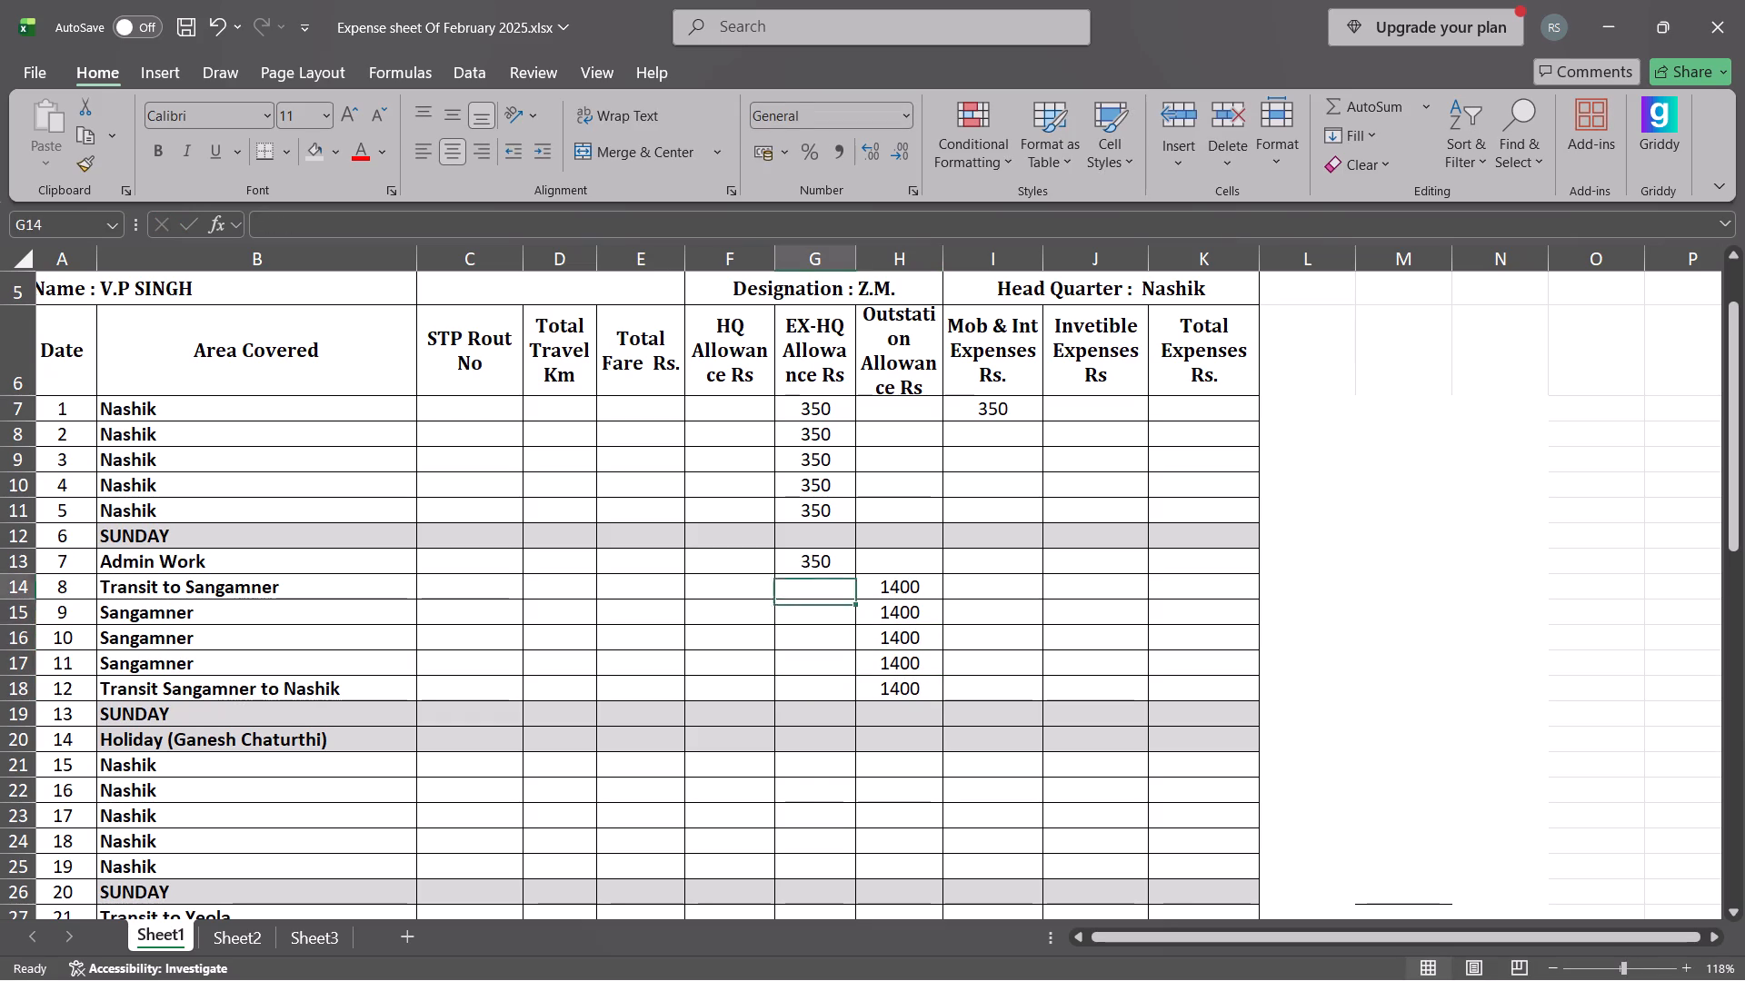
key("Left")
key("Left")
key("Left")
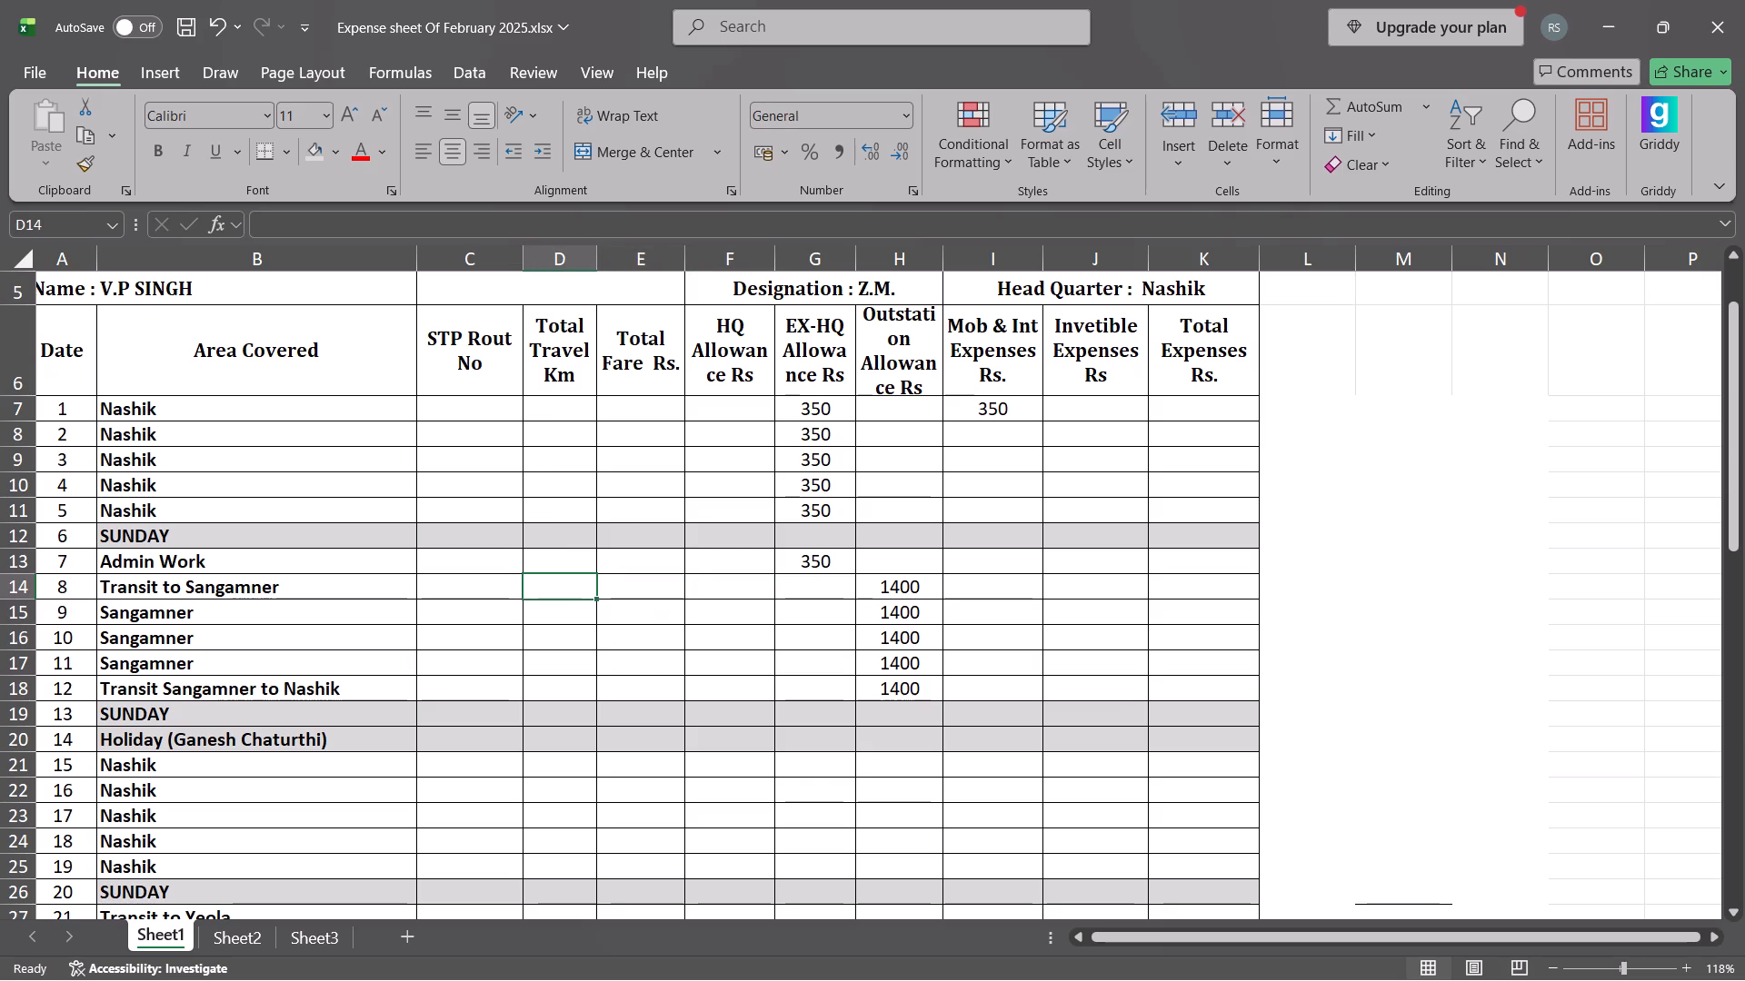
type("12")
key("BackSpace")
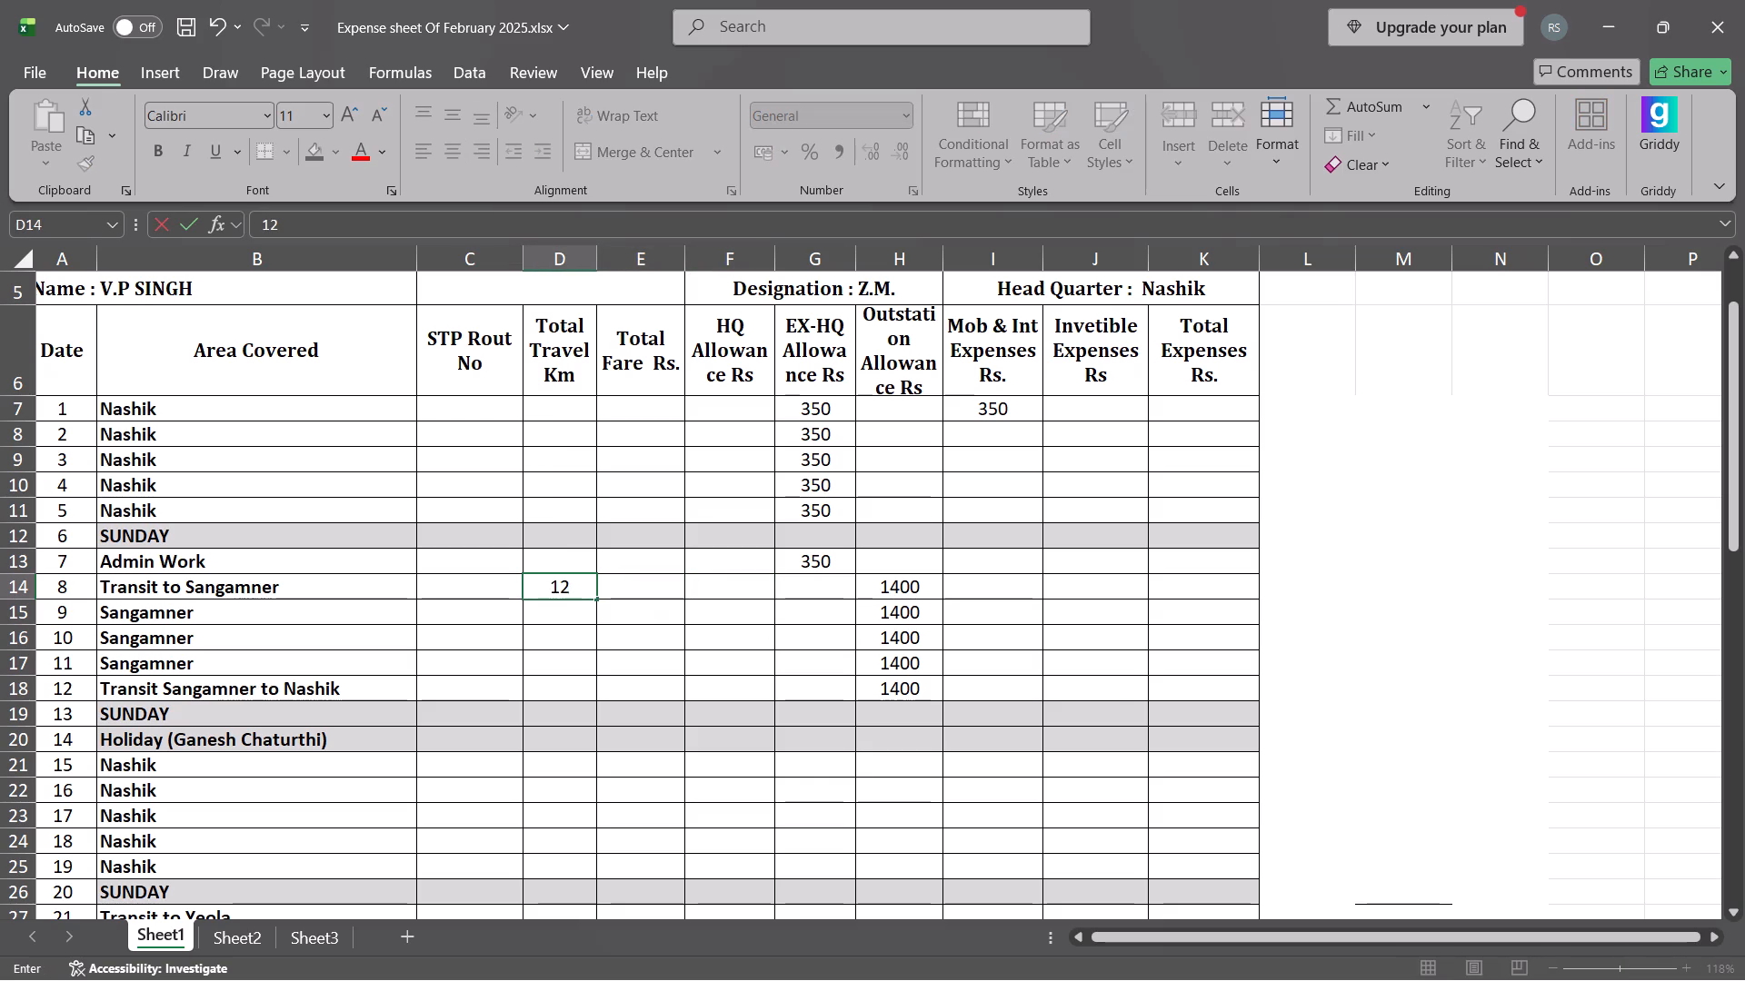
type("30")
key("Down")
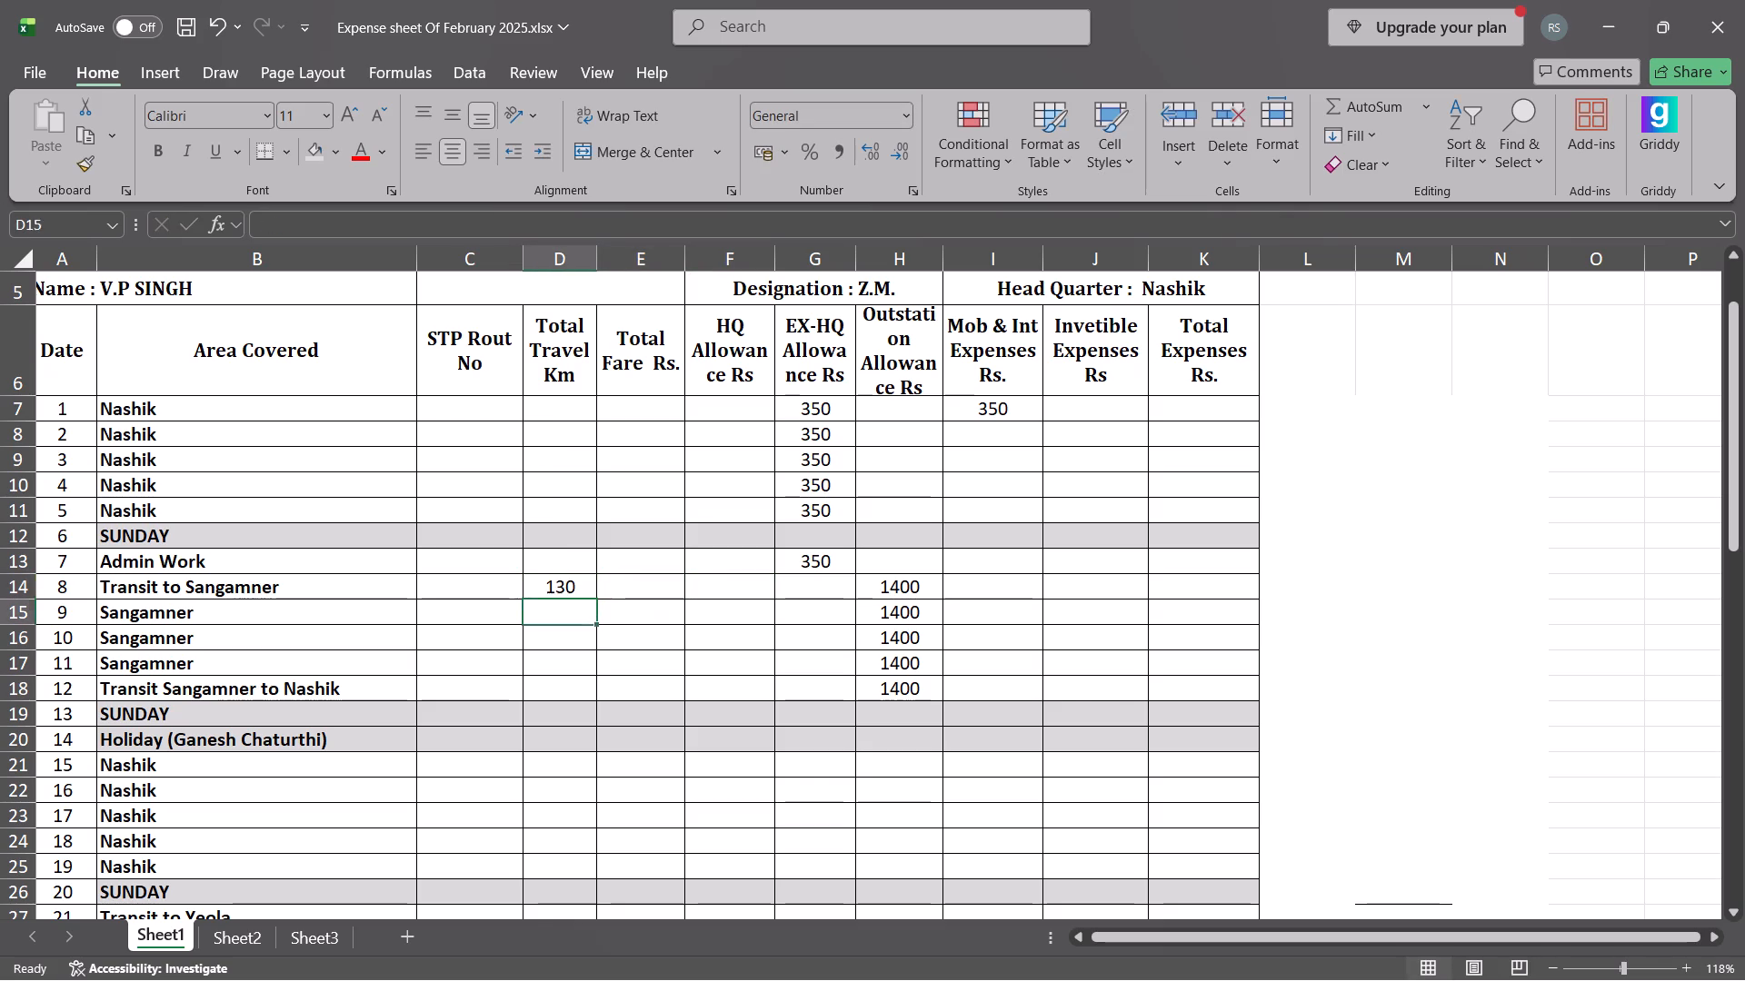
key("Down")
key("Down")
key("Down")
type("130")
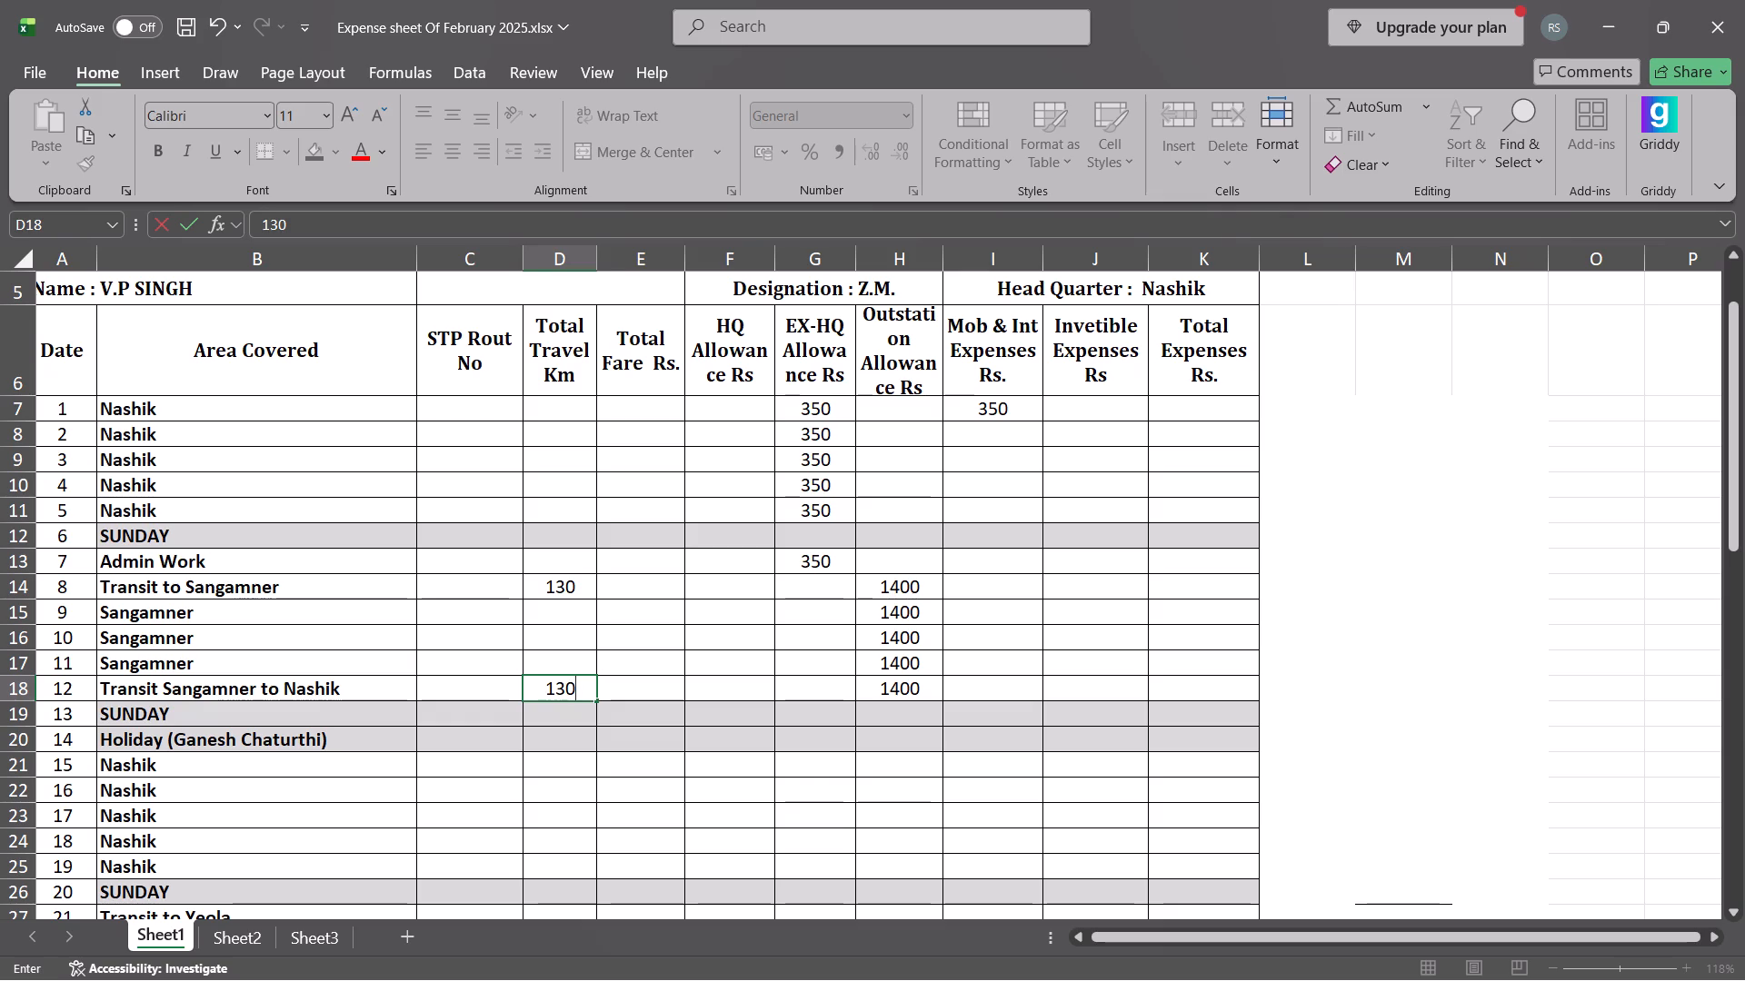
Enter 325 as the total fare for the transit to Sangamner on date 8.
key("Right")
key("Up")
key("Up")
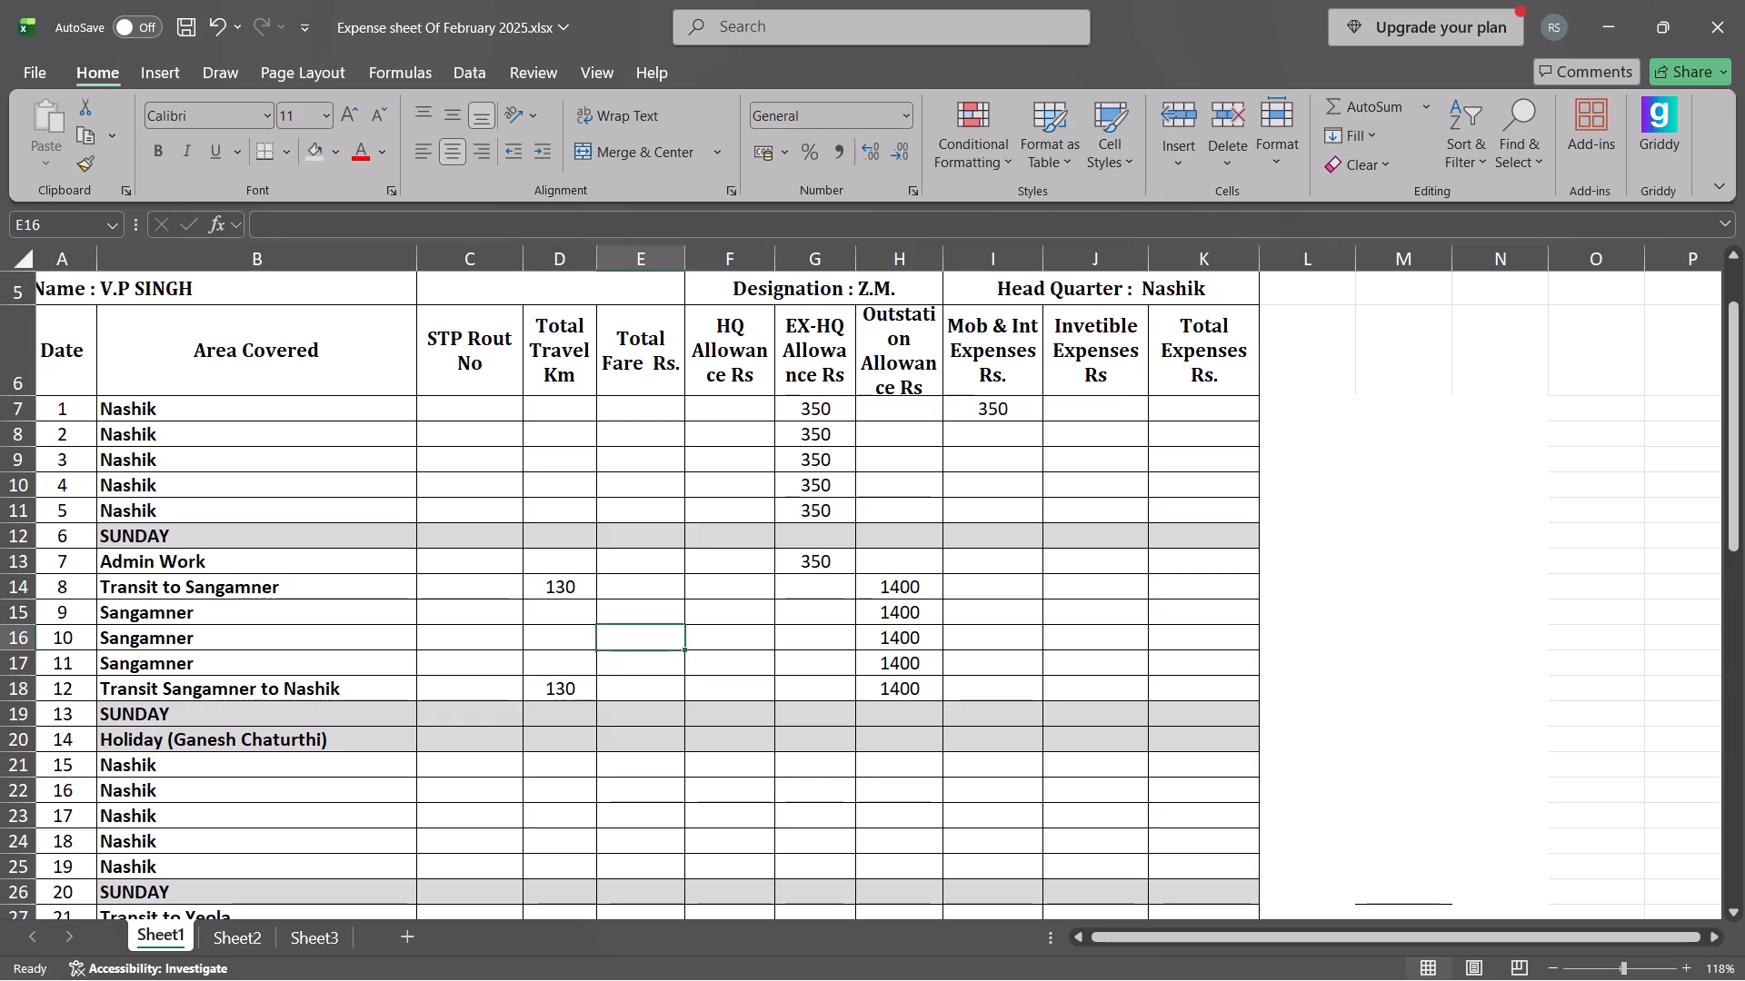
key("Up")
key("Up")
type("350")
key("BackSpace")
key("BackSpace")
type("32")
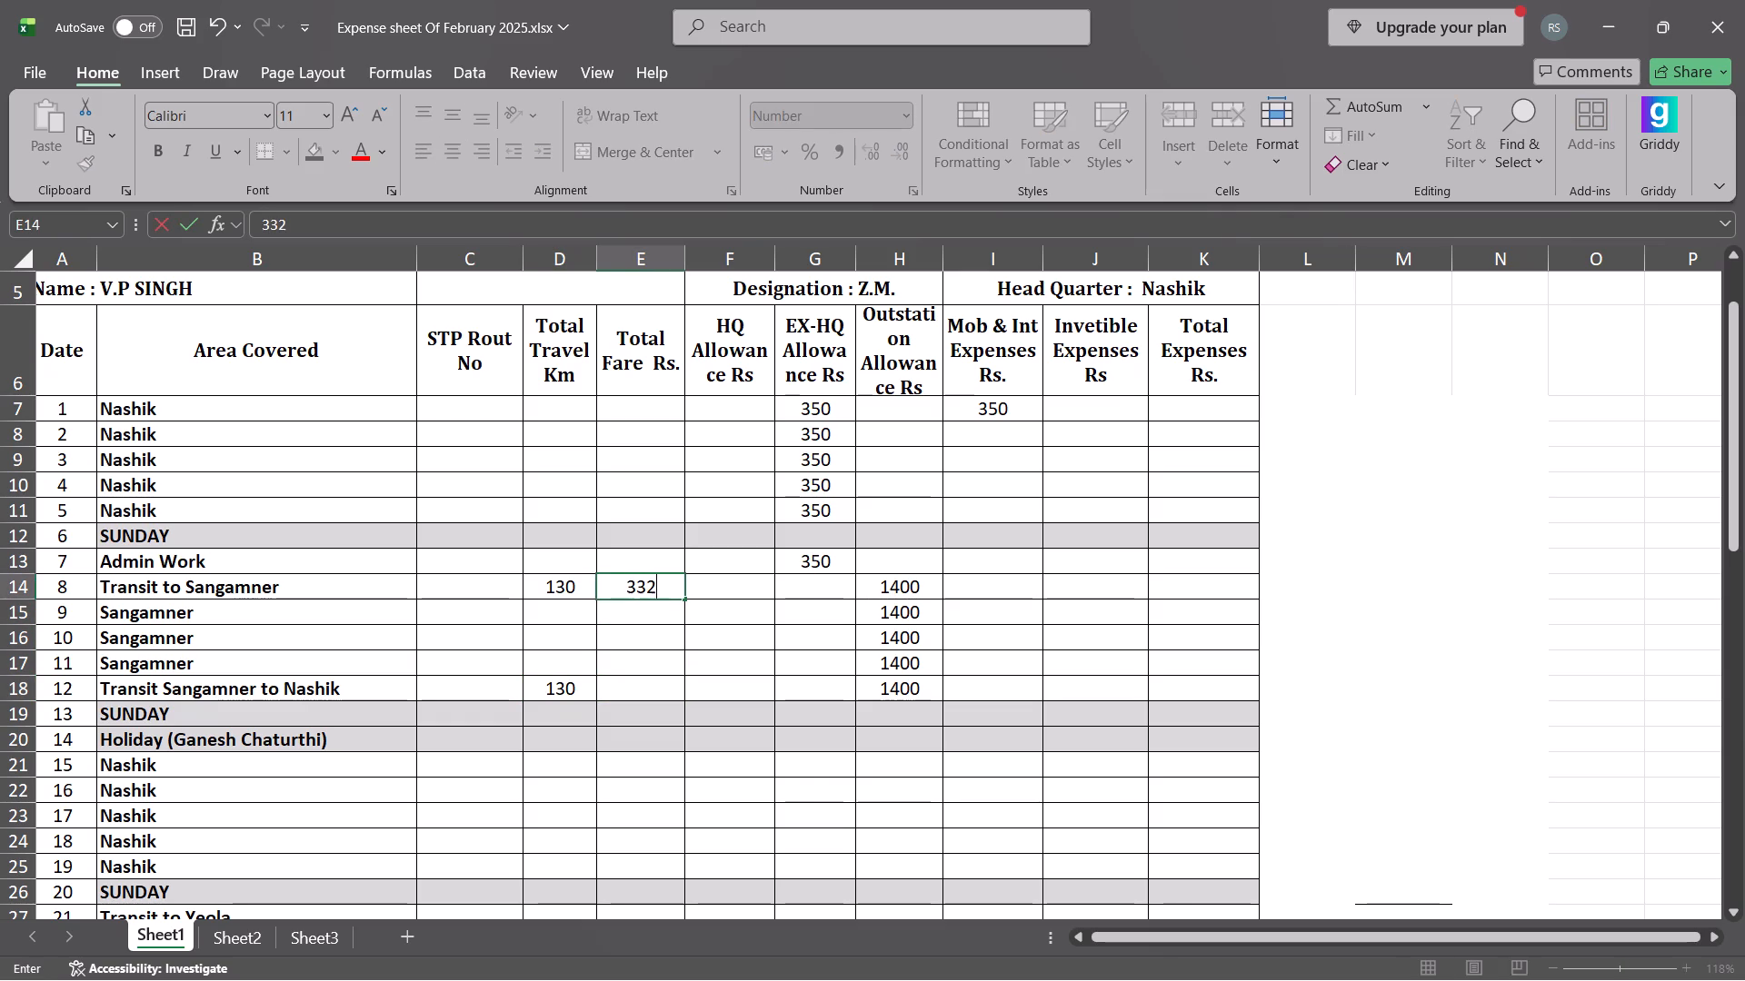
key("BackSpace")
key("BackSpace")
type("25")
key("Down")
key("Down")
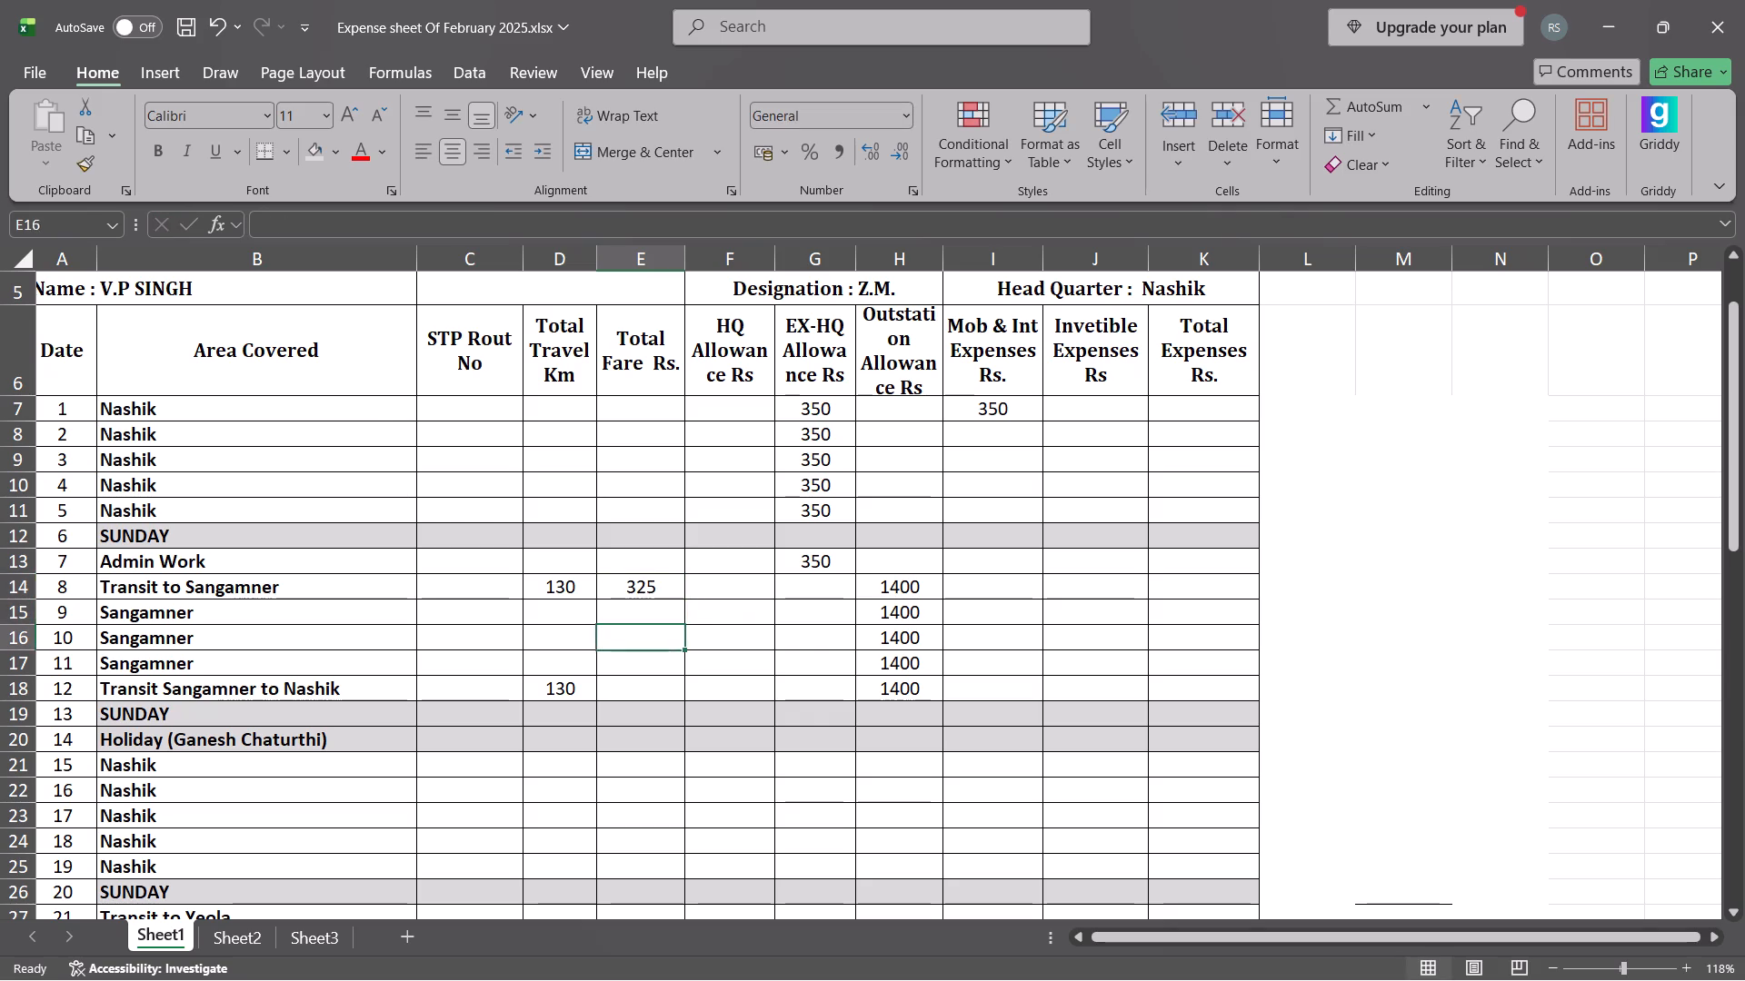
Enter 325 as the total fare for the transit from Sangamner to Nashik on date 12.
key("Down")
key("Down")
type("02\\")
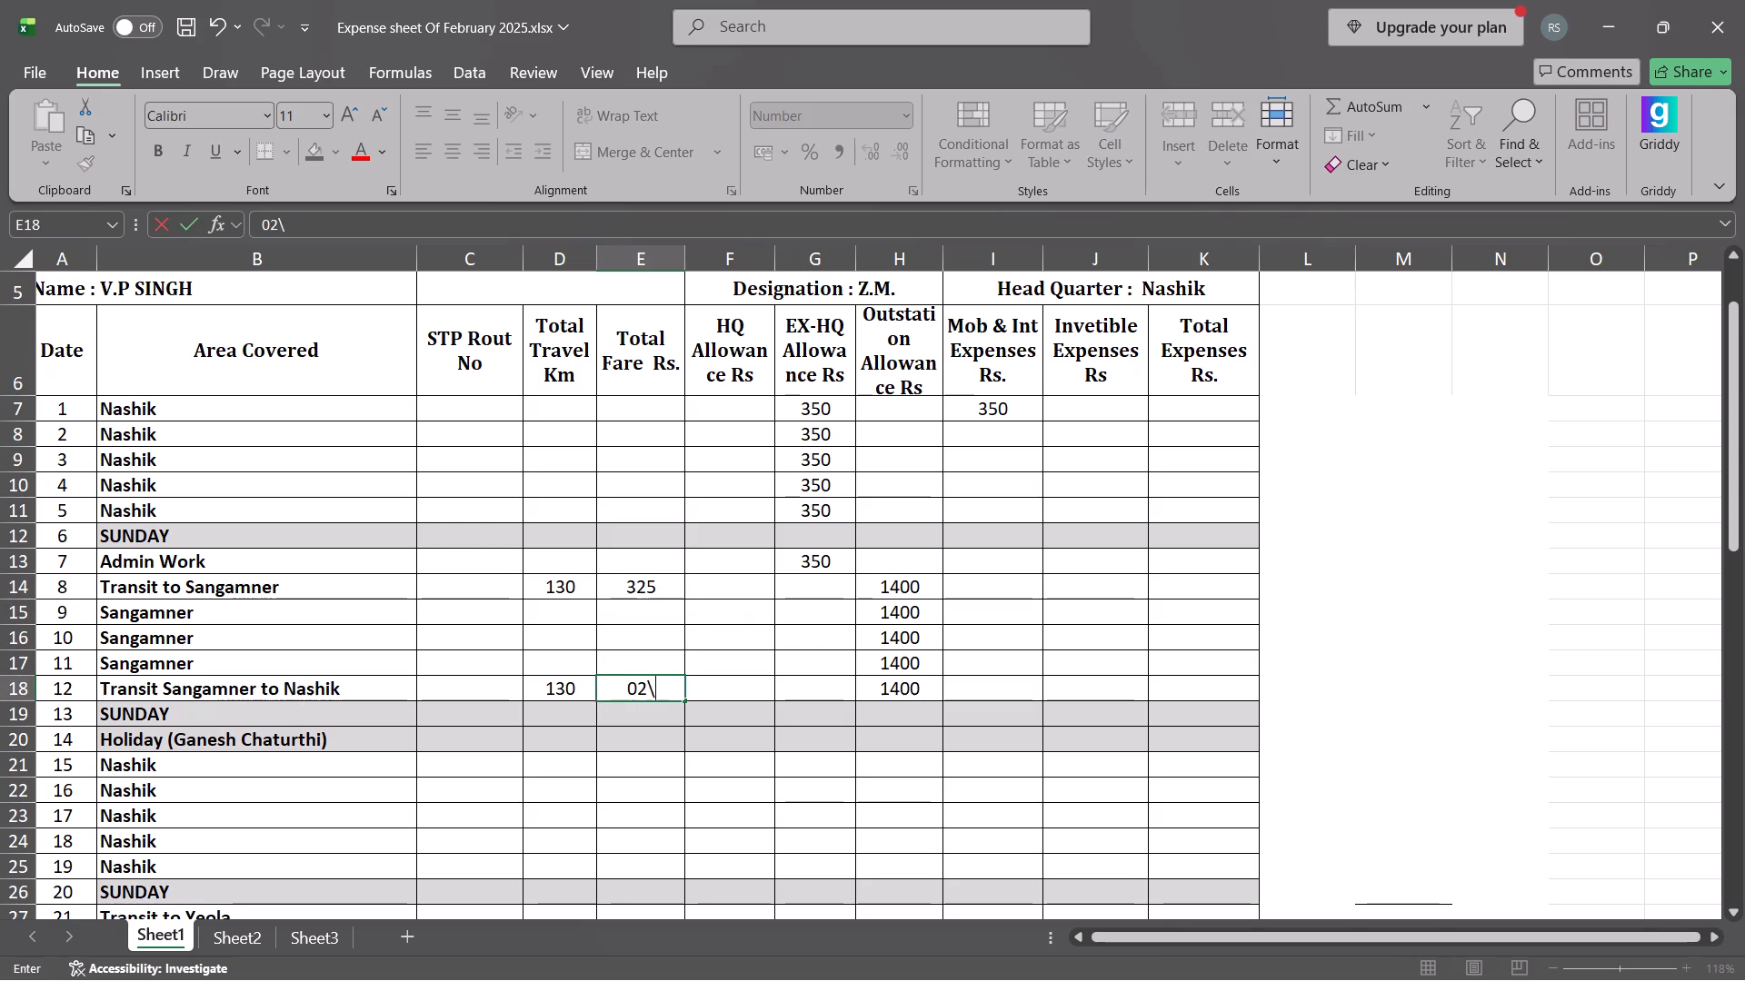
key("BackSpace")
key("BackSpace")
key("BackSpace")
type("325")
key("Down")
Enter 350 as the EX-HQ allowance for each Nashik day from date 15 to 19.
key("Down")
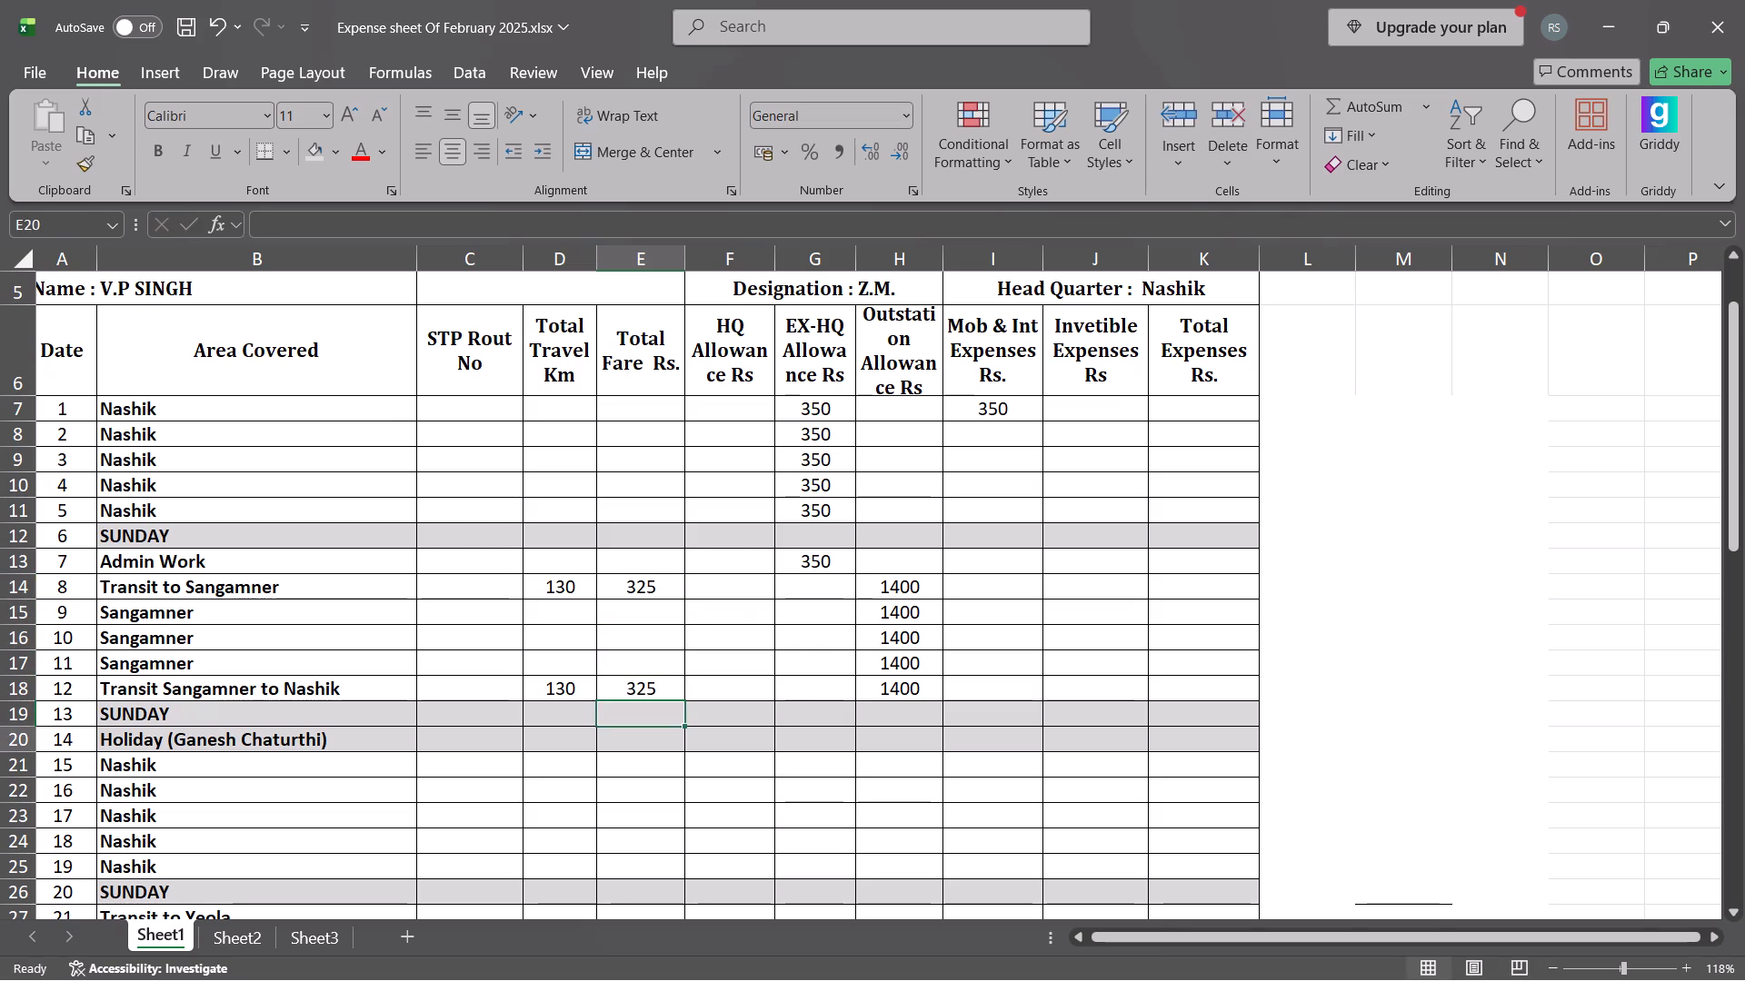
key("Right")
key("Right")
key("Down")
type("350")
key("Down")
type("350")
key("Down")
type("350")
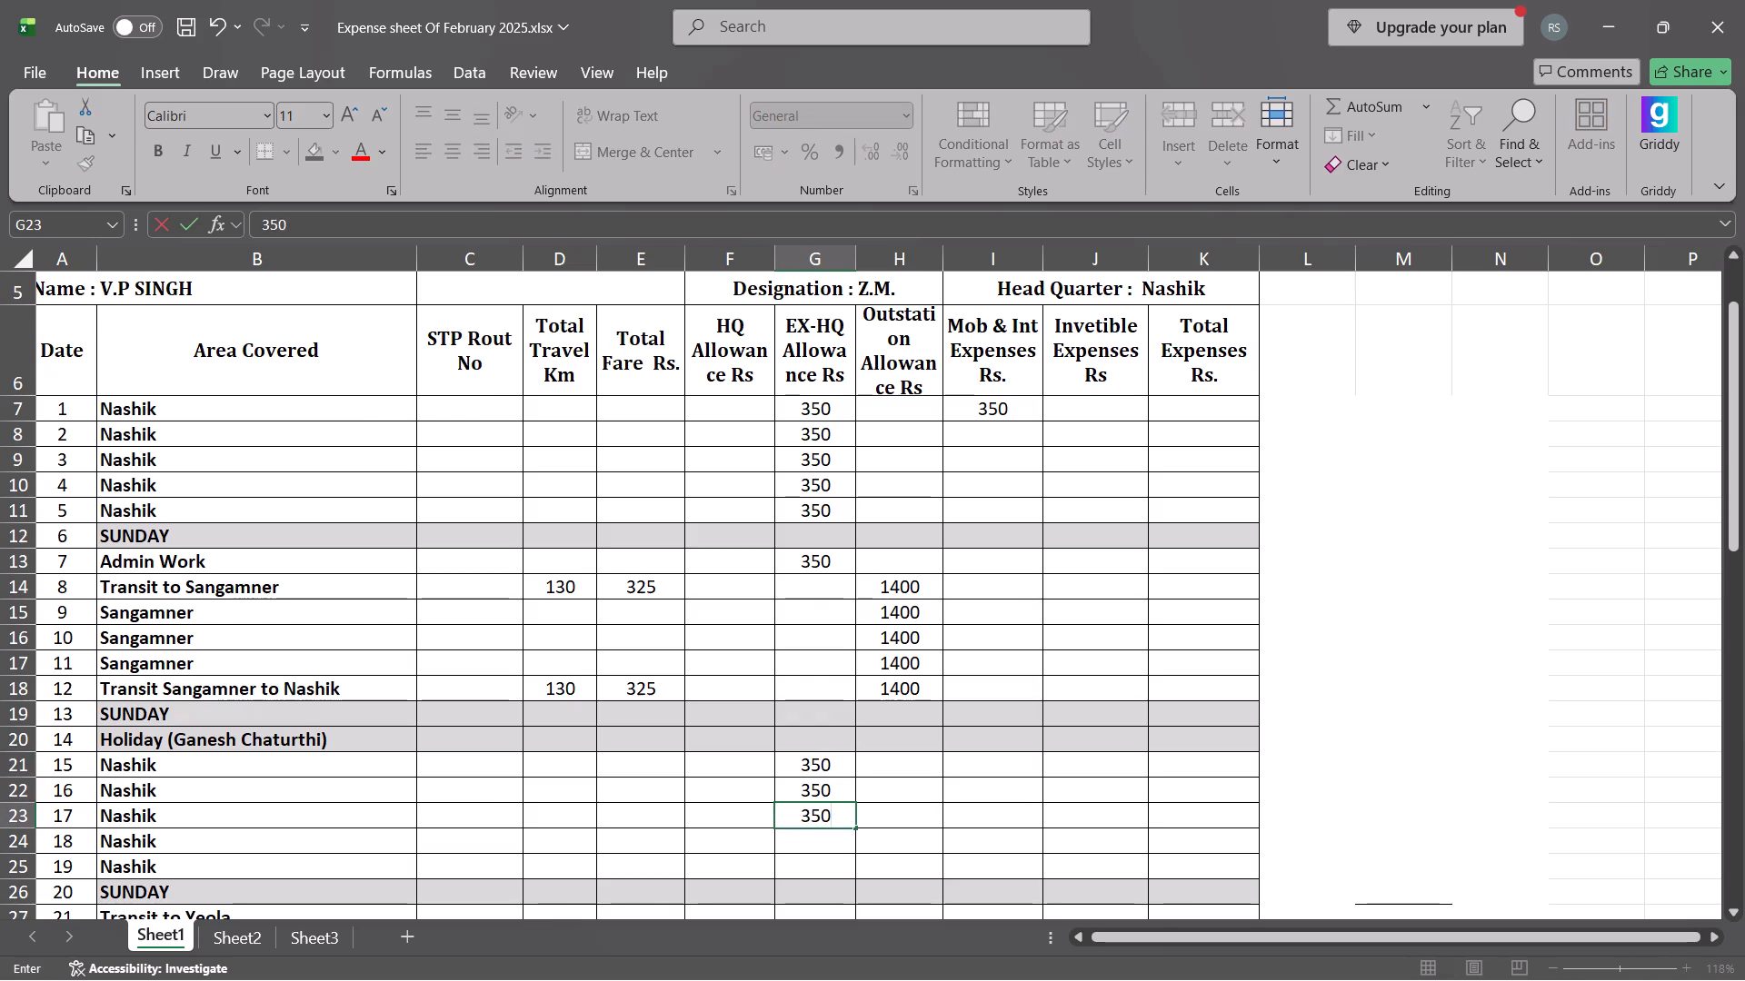
key("Down")
type("350")
key("Down")
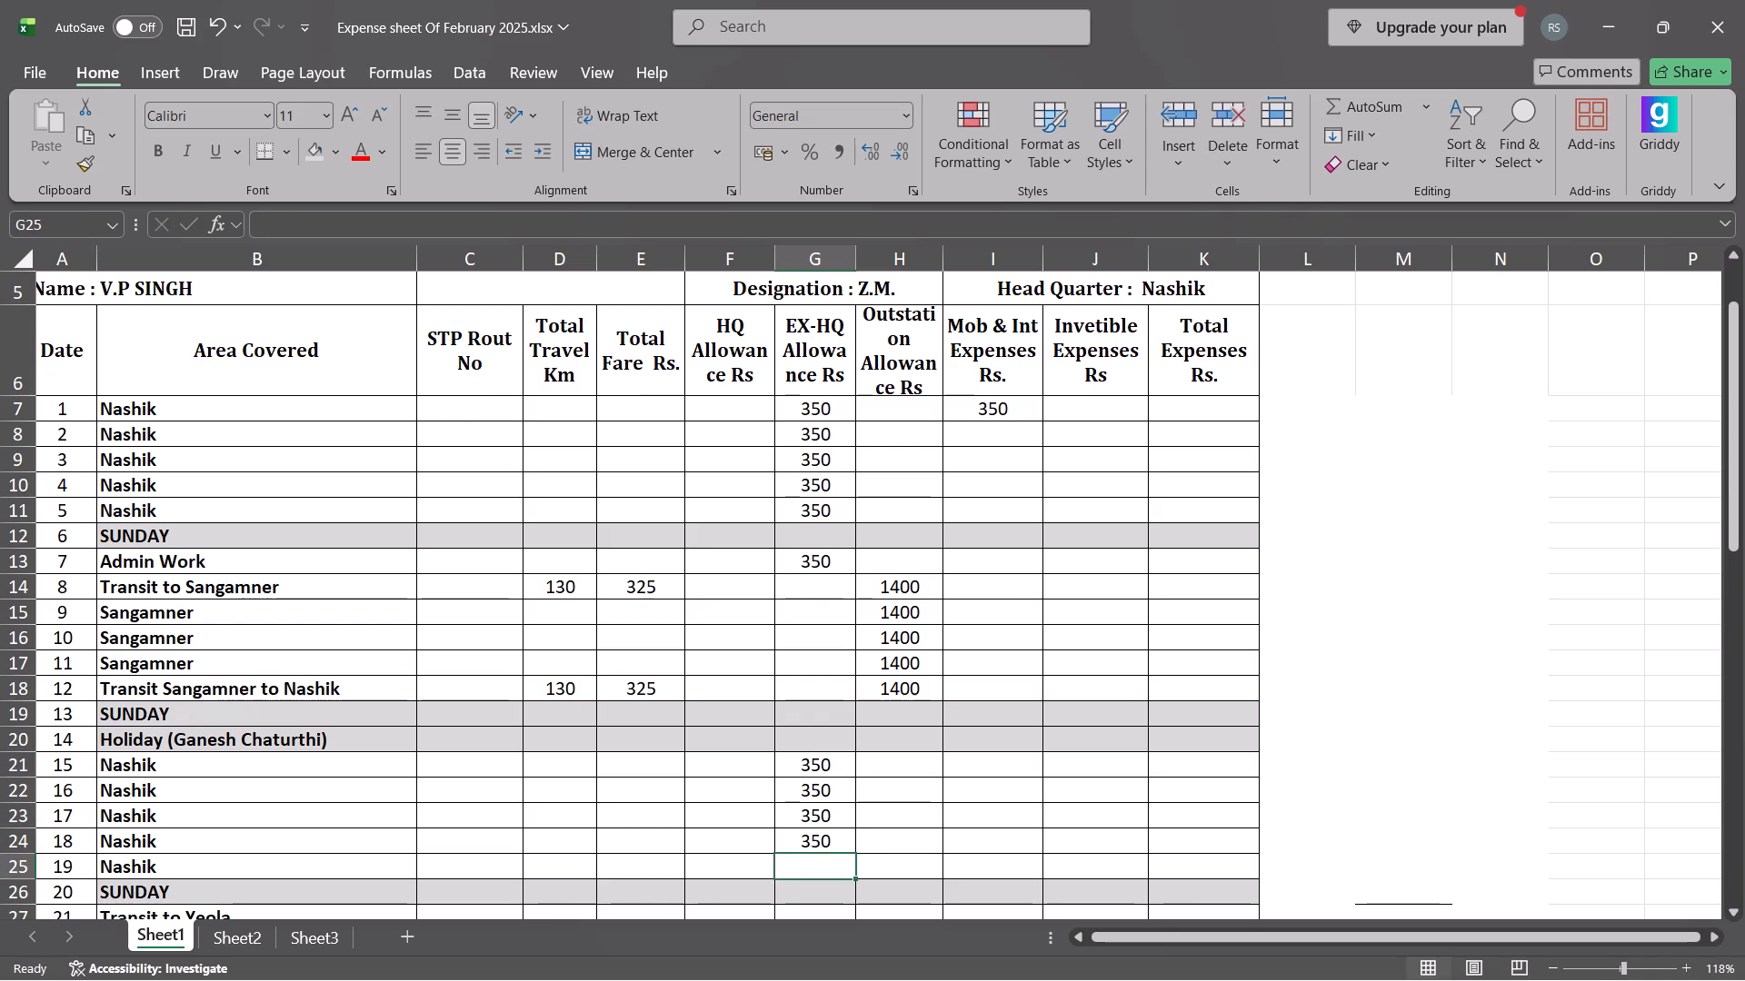
type("350")
key("Down")
Enter 120 total travel km and a total fare of 300 for the transit to Yeola on date 21.
key("Down")
key("Down")
key("Down")
key("Down")
key("Down")
key("Down")
key("Down")
key("Down")
key("Down")
key("Down")
key("Down")
key("Down")
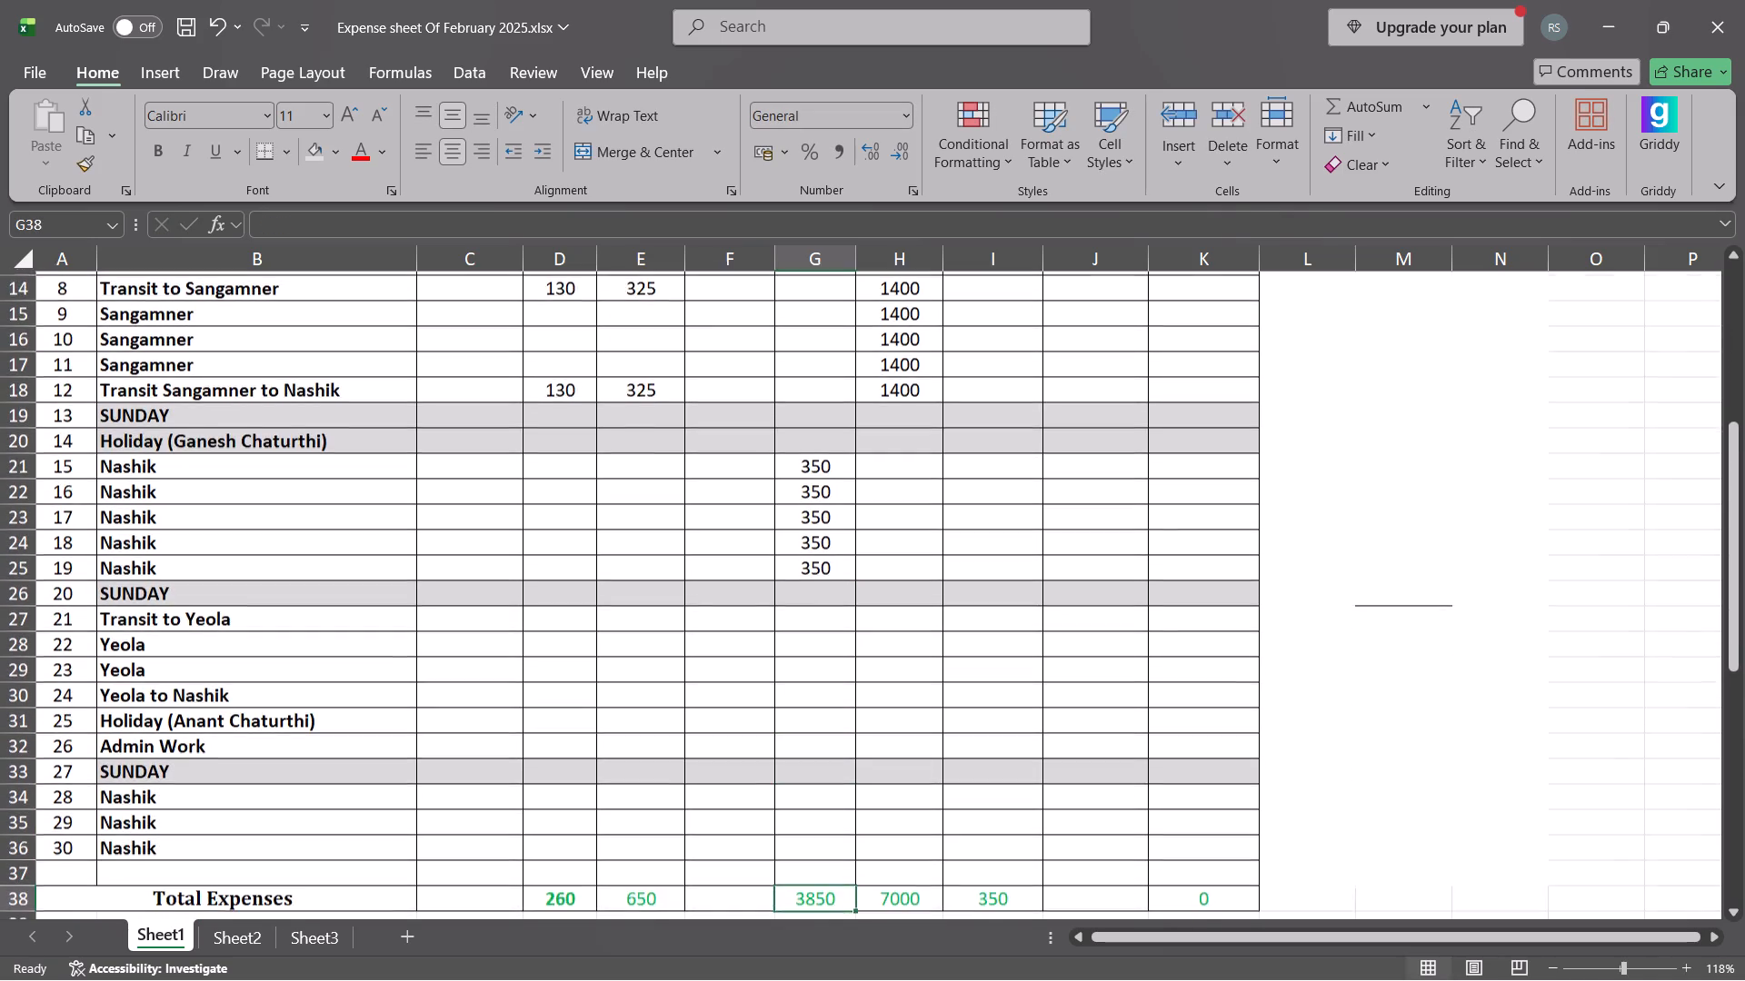
key("Down")
key("Down")
key("Up")
key("Up")
key("Up")
key("Up")
key("Up")
key("Up")
key("Up")
key("Up")
key("Up")
key("Up")
key("Up")
key("Up")
key("Up")
key("Left")
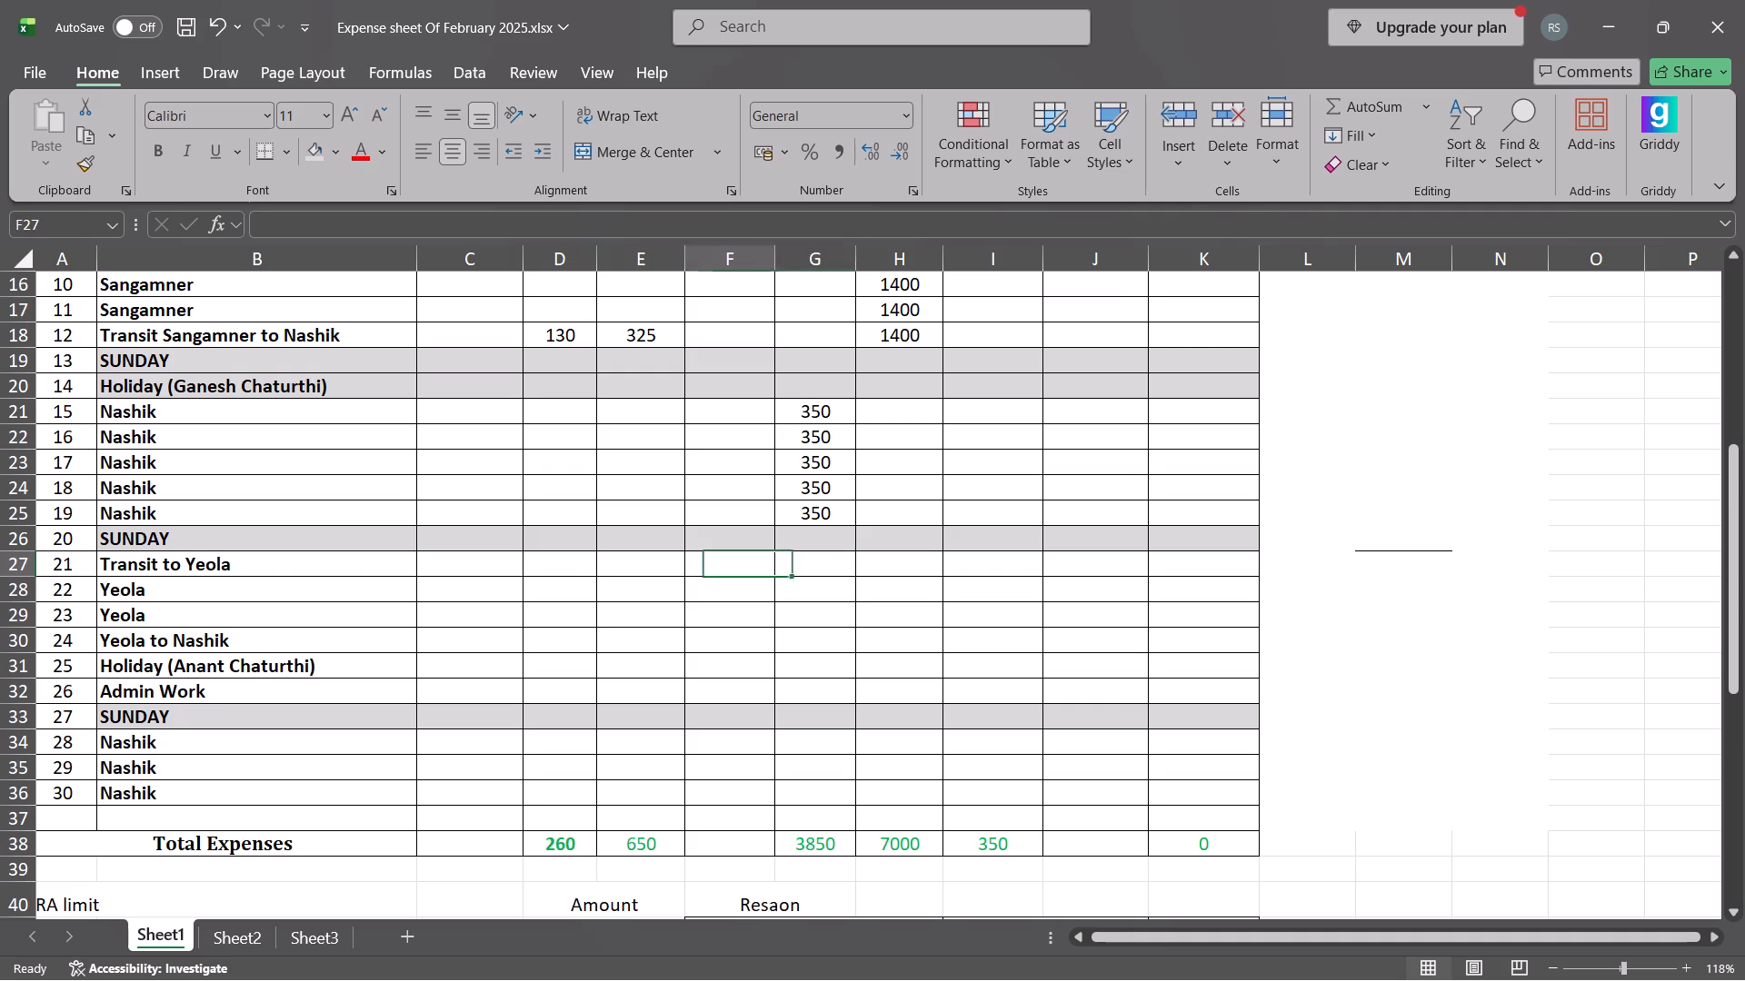
key("Left")
key("Left")
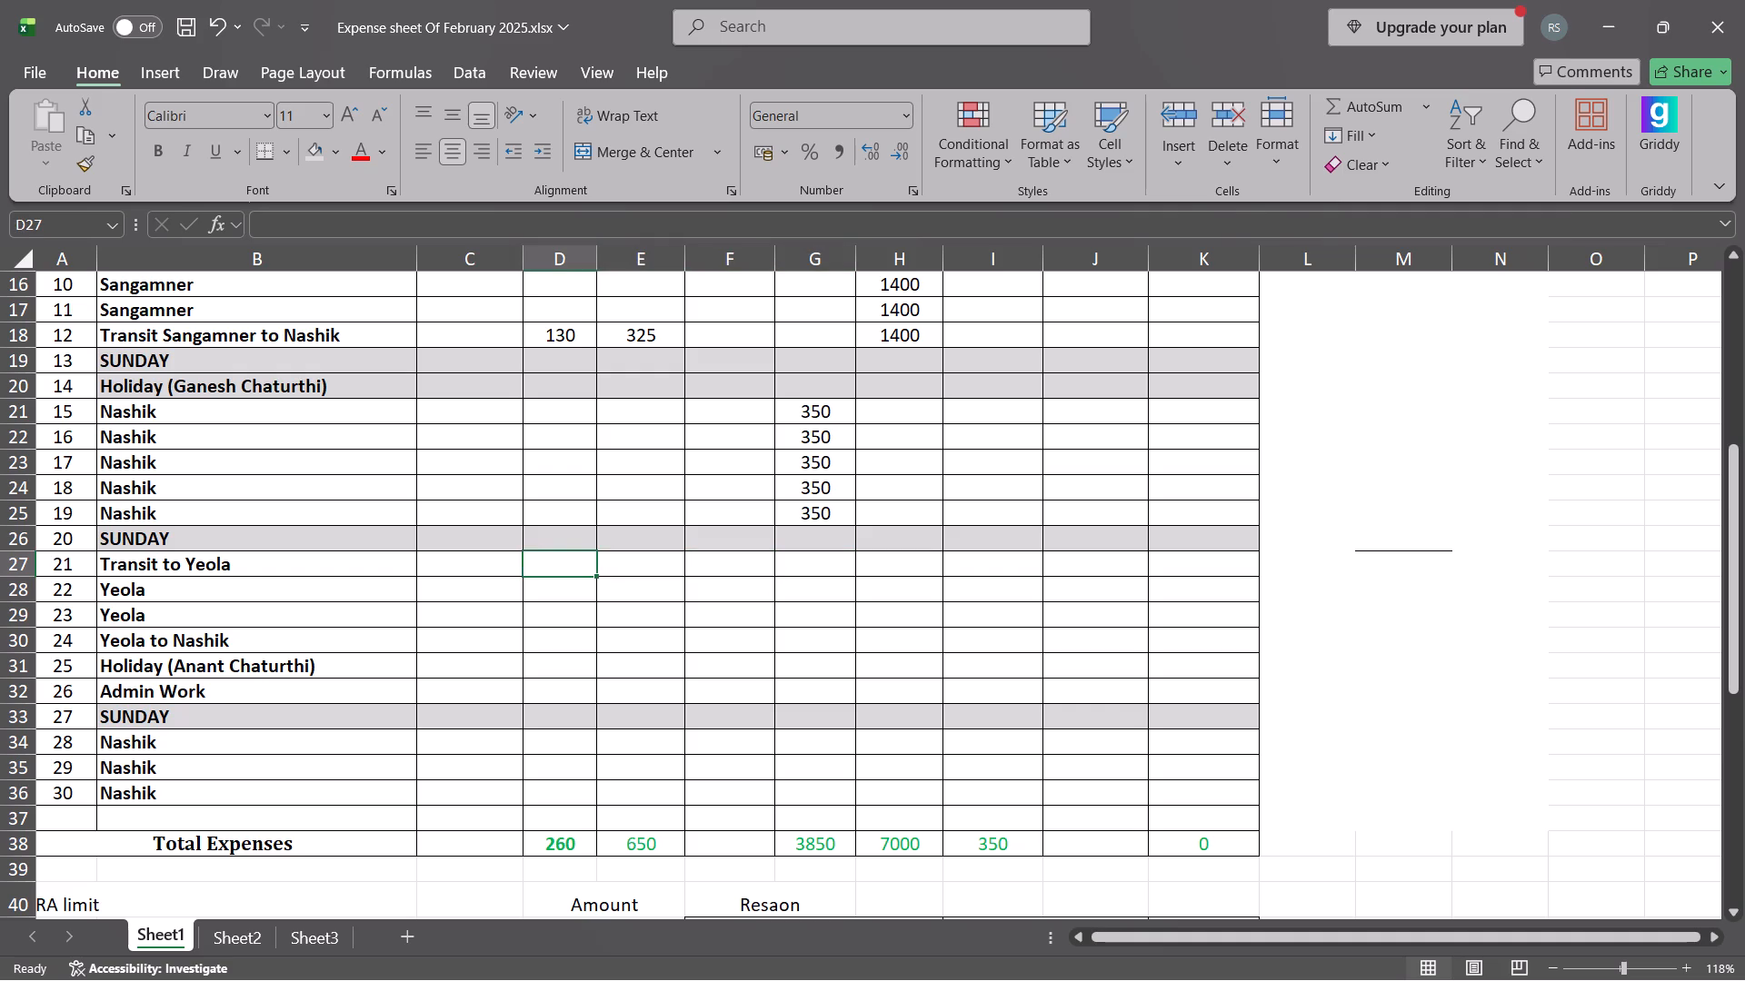
type("120")
key("Right")
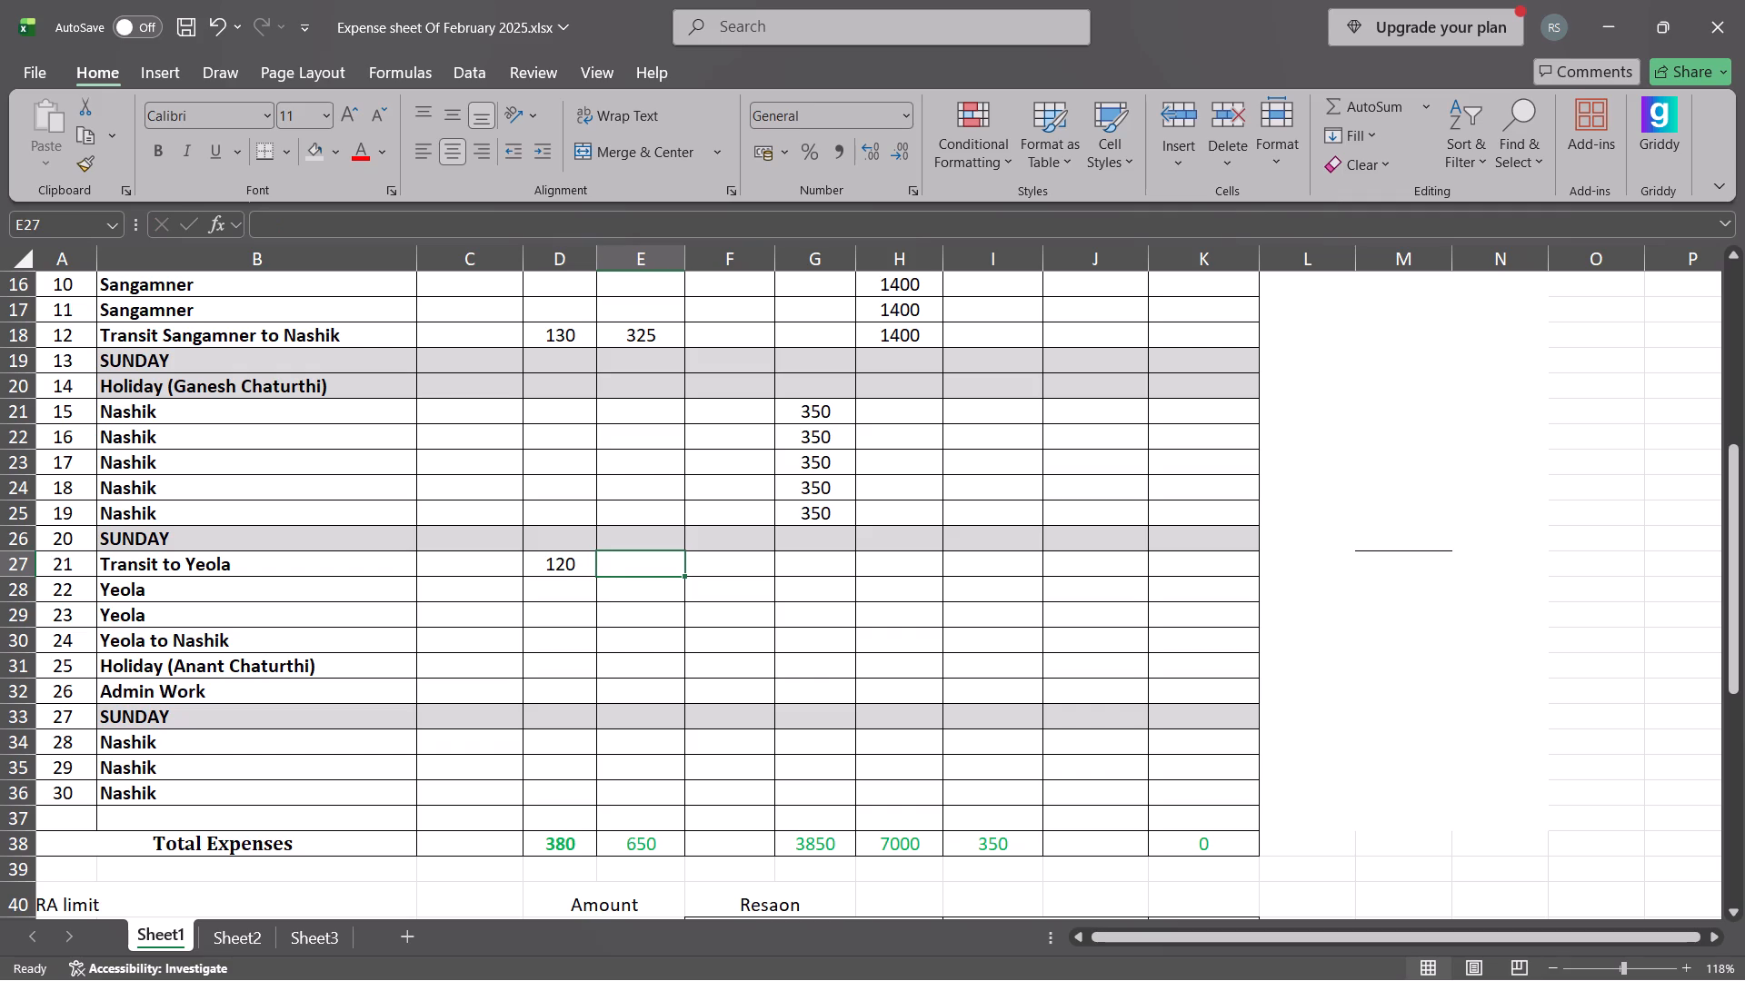
type("300")
key("Down")
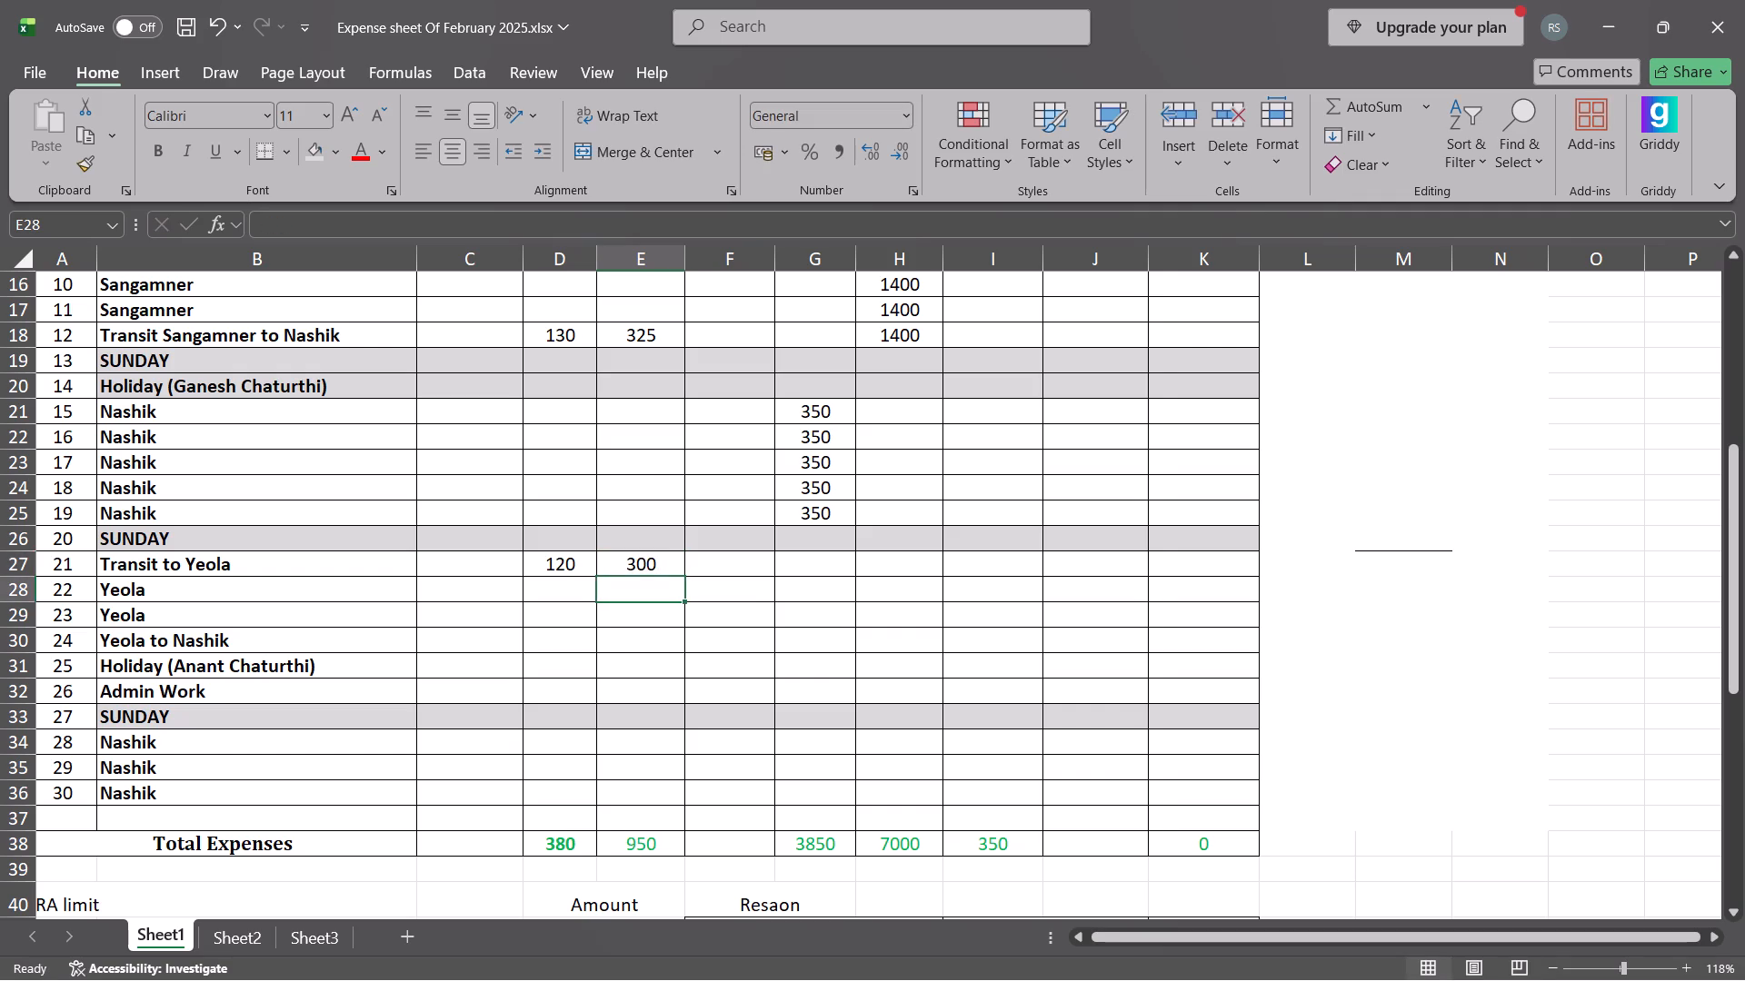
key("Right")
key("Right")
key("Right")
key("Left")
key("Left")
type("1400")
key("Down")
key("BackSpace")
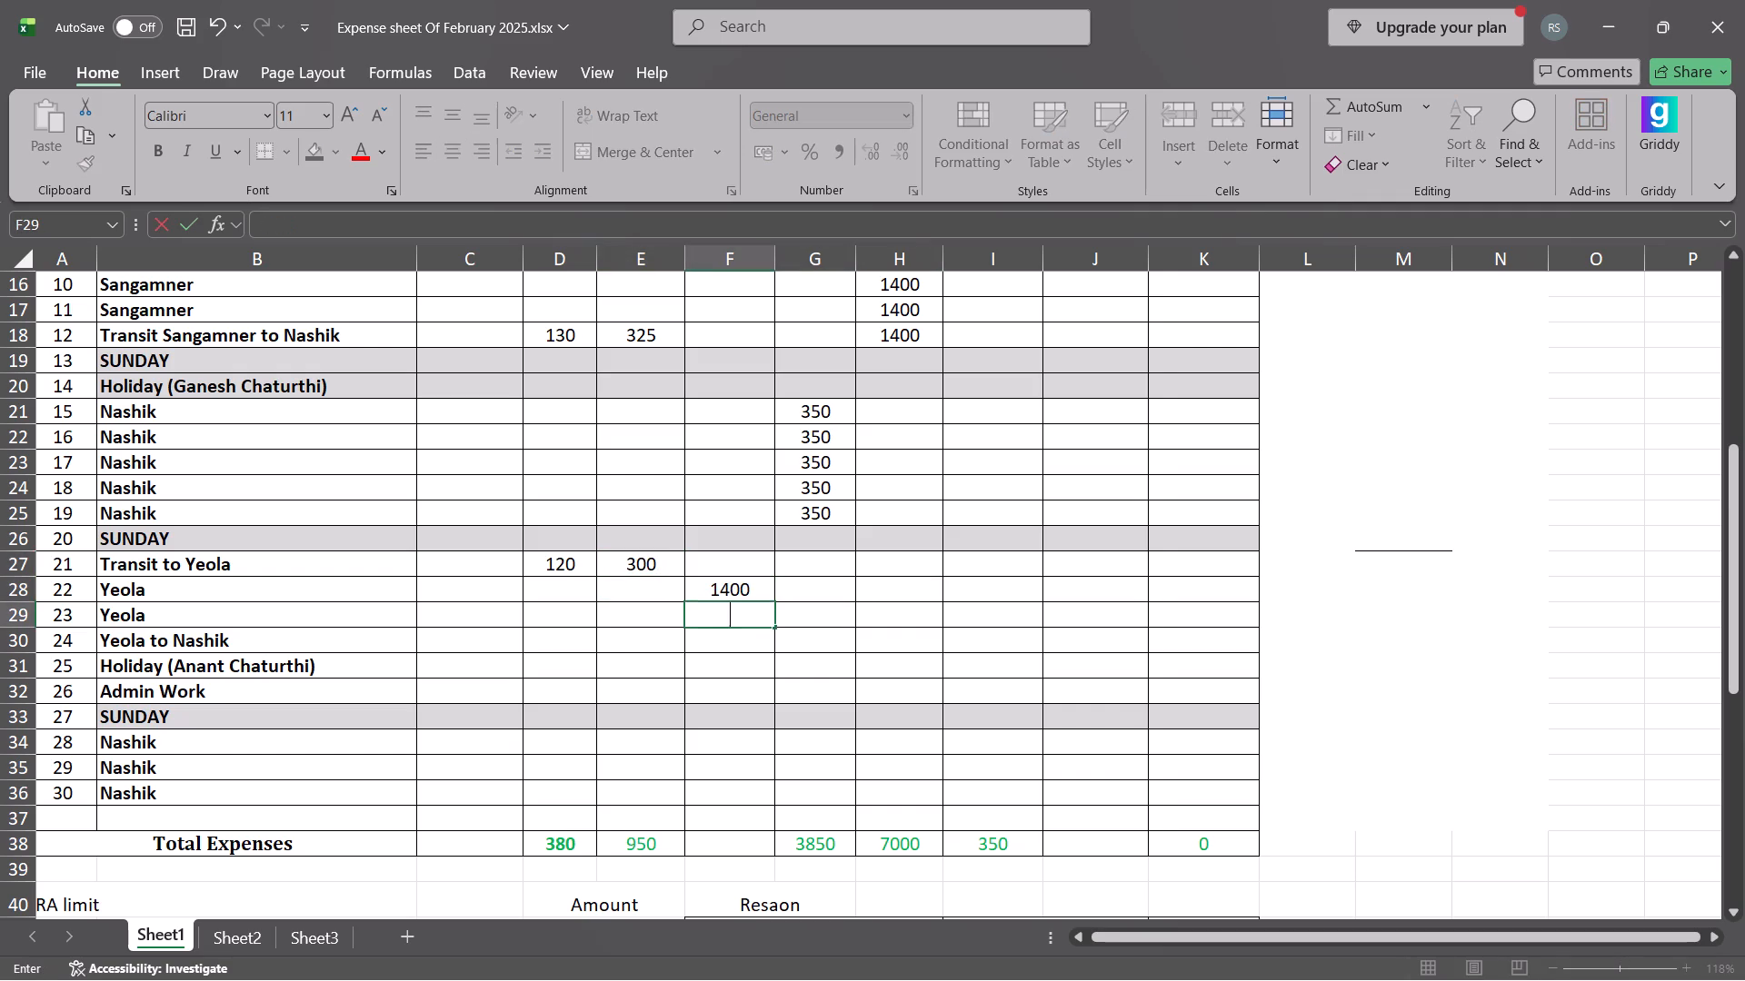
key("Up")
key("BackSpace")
Enter 1400 as the outstation allowance for each of the Yeola dates 21 to 24.
key("Right")
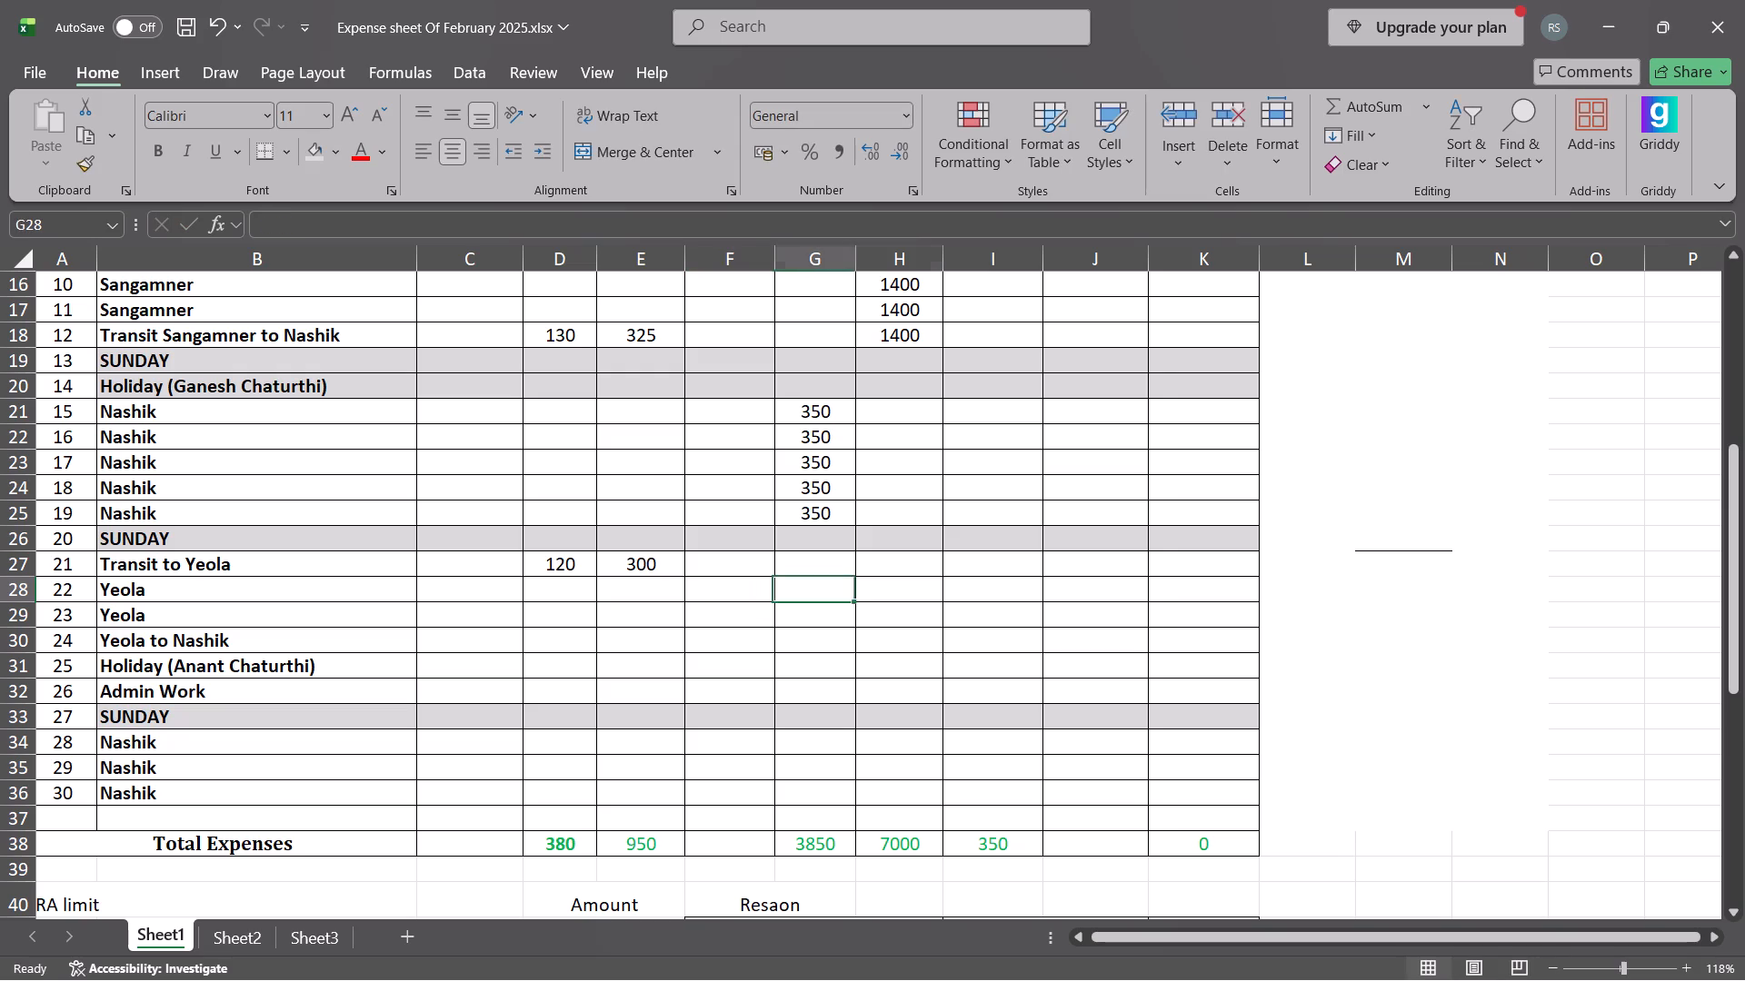
key("Right")
key("Right")
key("Left")
type("1400")
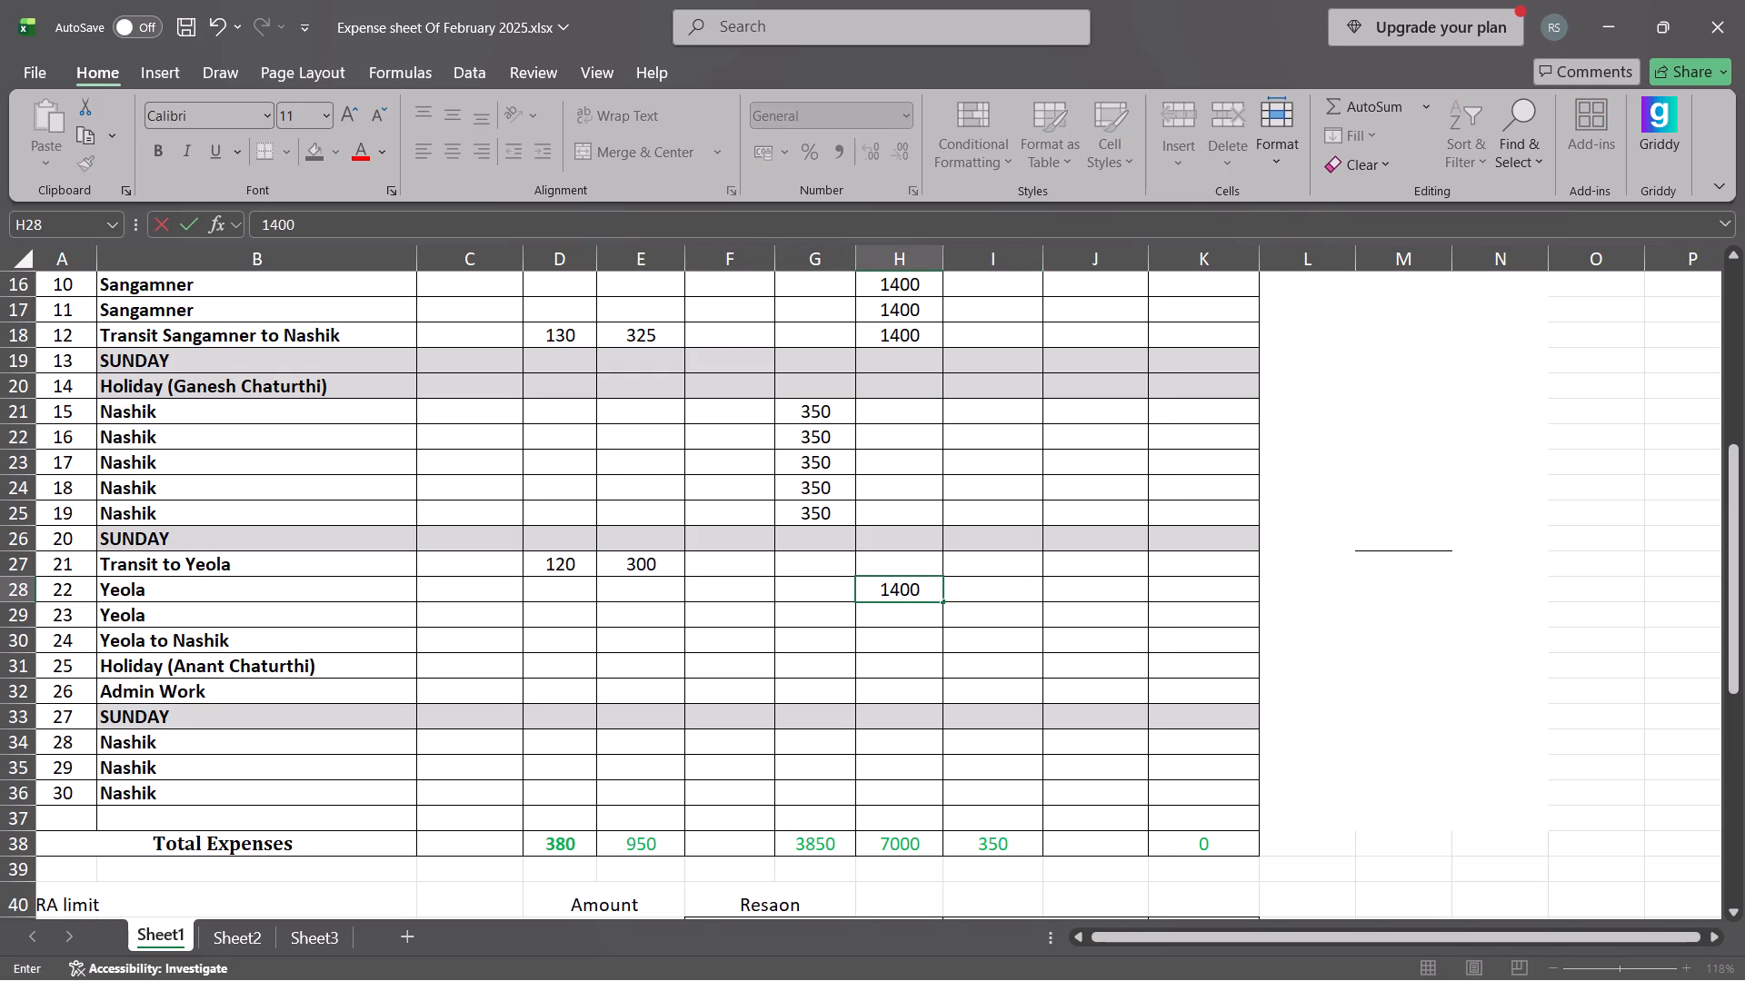
key("Down")
type("1400")
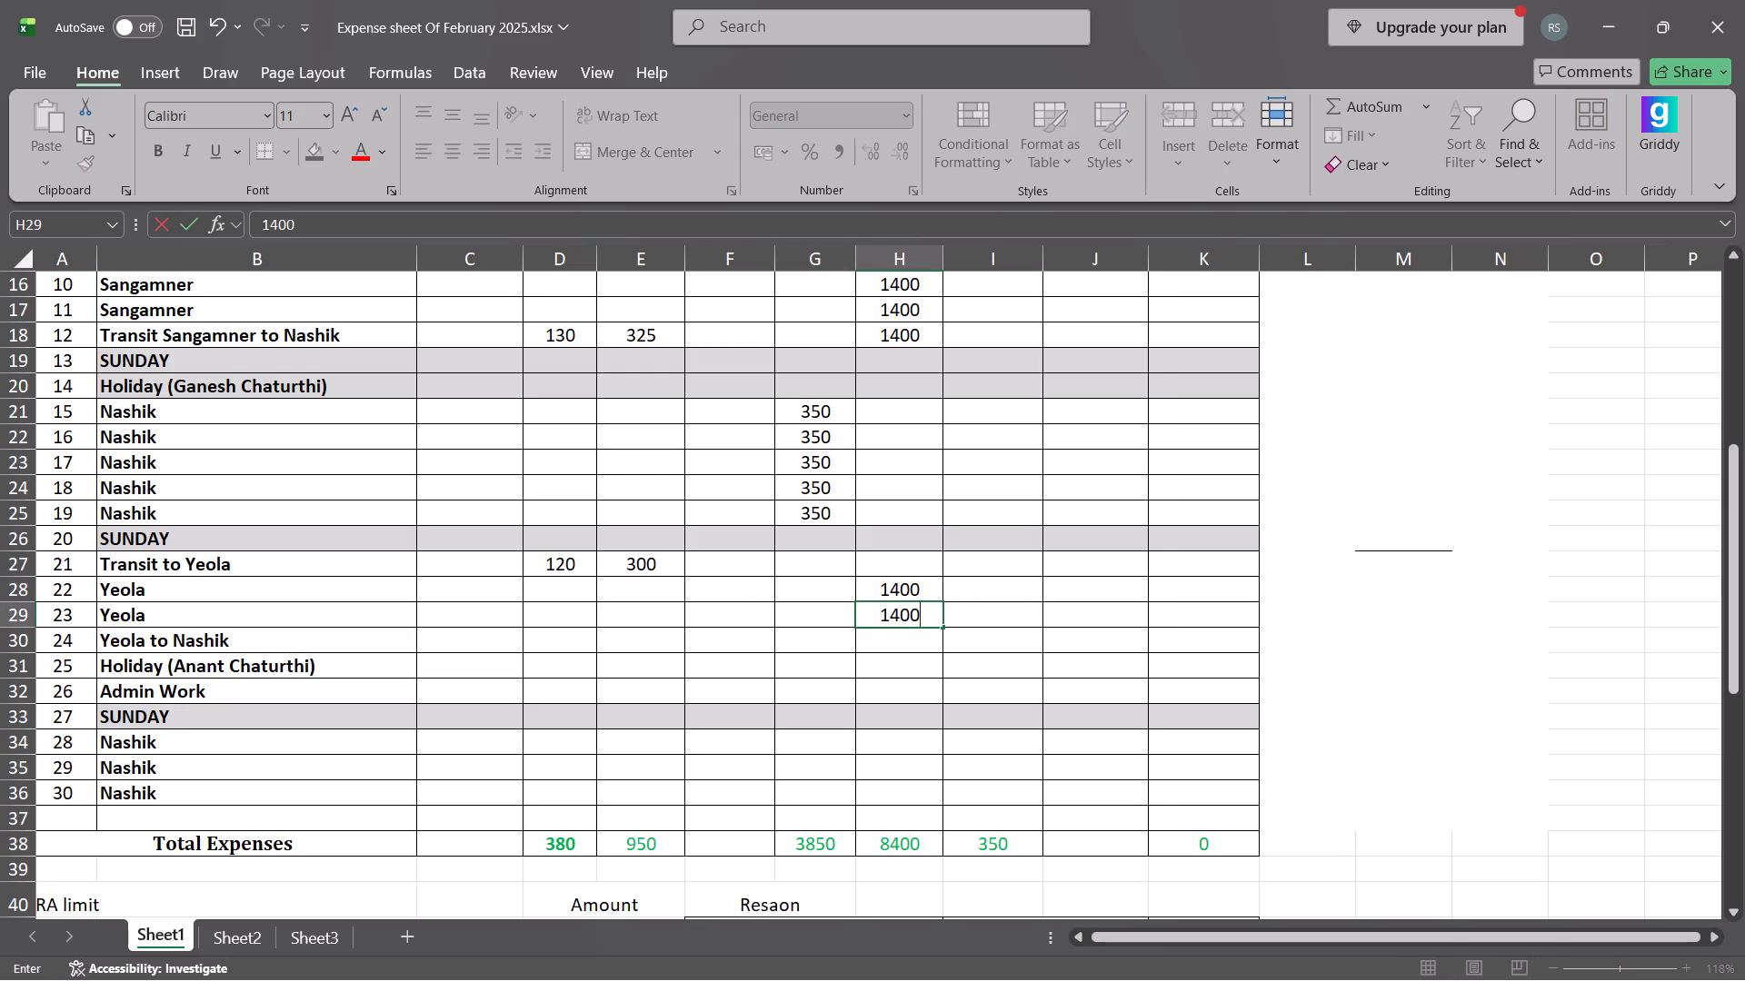
key("Up")
key("Up")
type("1400")
key("Down")
key("Down")
key("Down")
type("1400")
key("Down")
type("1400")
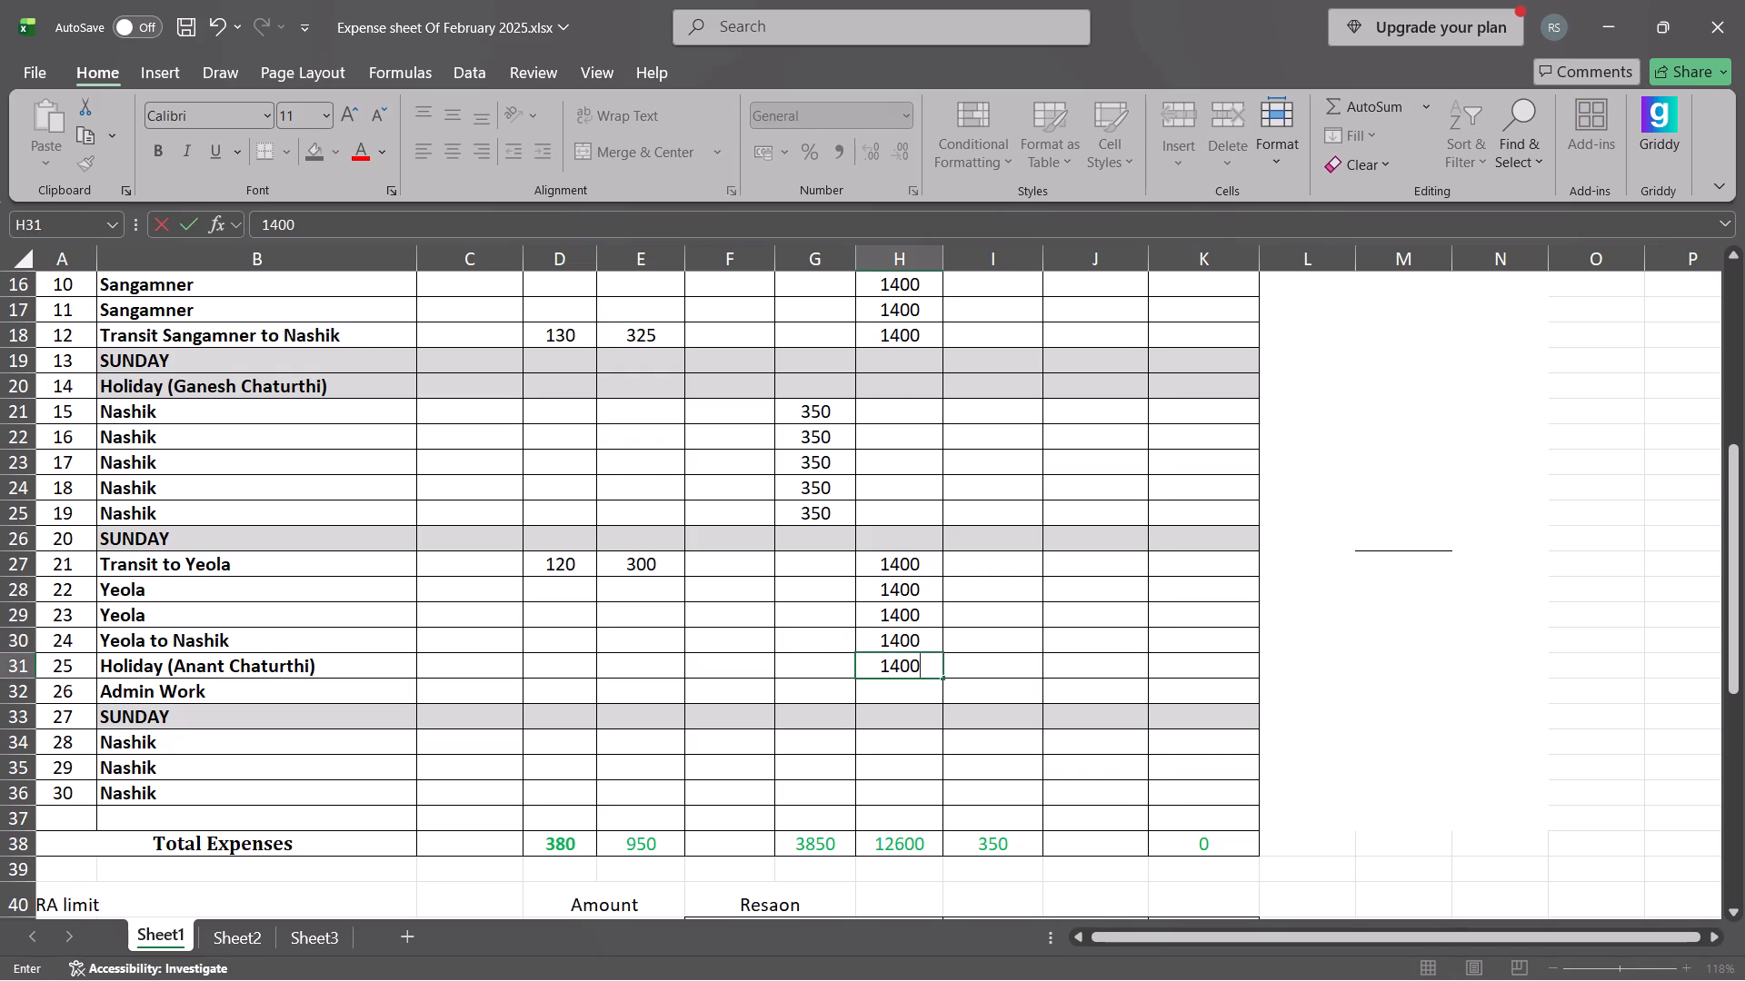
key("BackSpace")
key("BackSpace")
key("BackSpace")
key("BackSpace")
Enter 120 total travel km and a total fare of 300 for the Yeola to Nashik trip on date 24.
key("Left")
key("Left")
key("Left")
key("Left")
key("Up")
type("120")
key("Right")
type("300")
key("Down")
Enter 350 as the EX-HQ allowance for the Admin Work day on date 26.
key("Down")
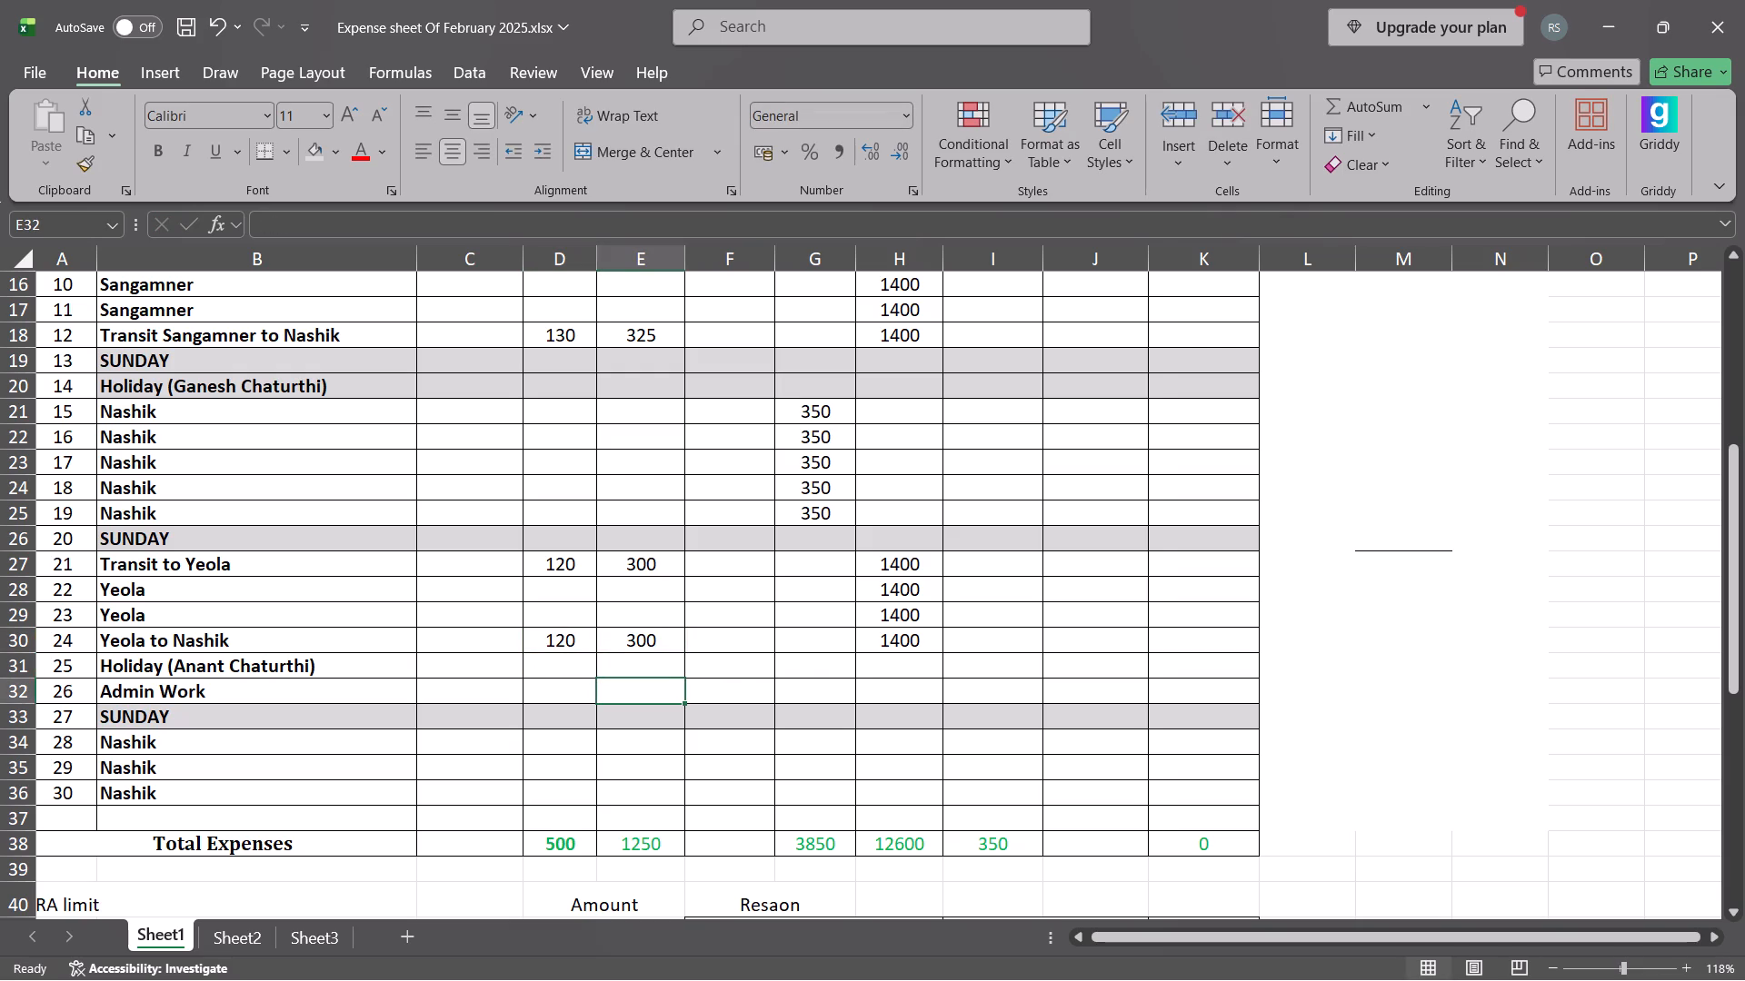
key("Right")
key("Right")
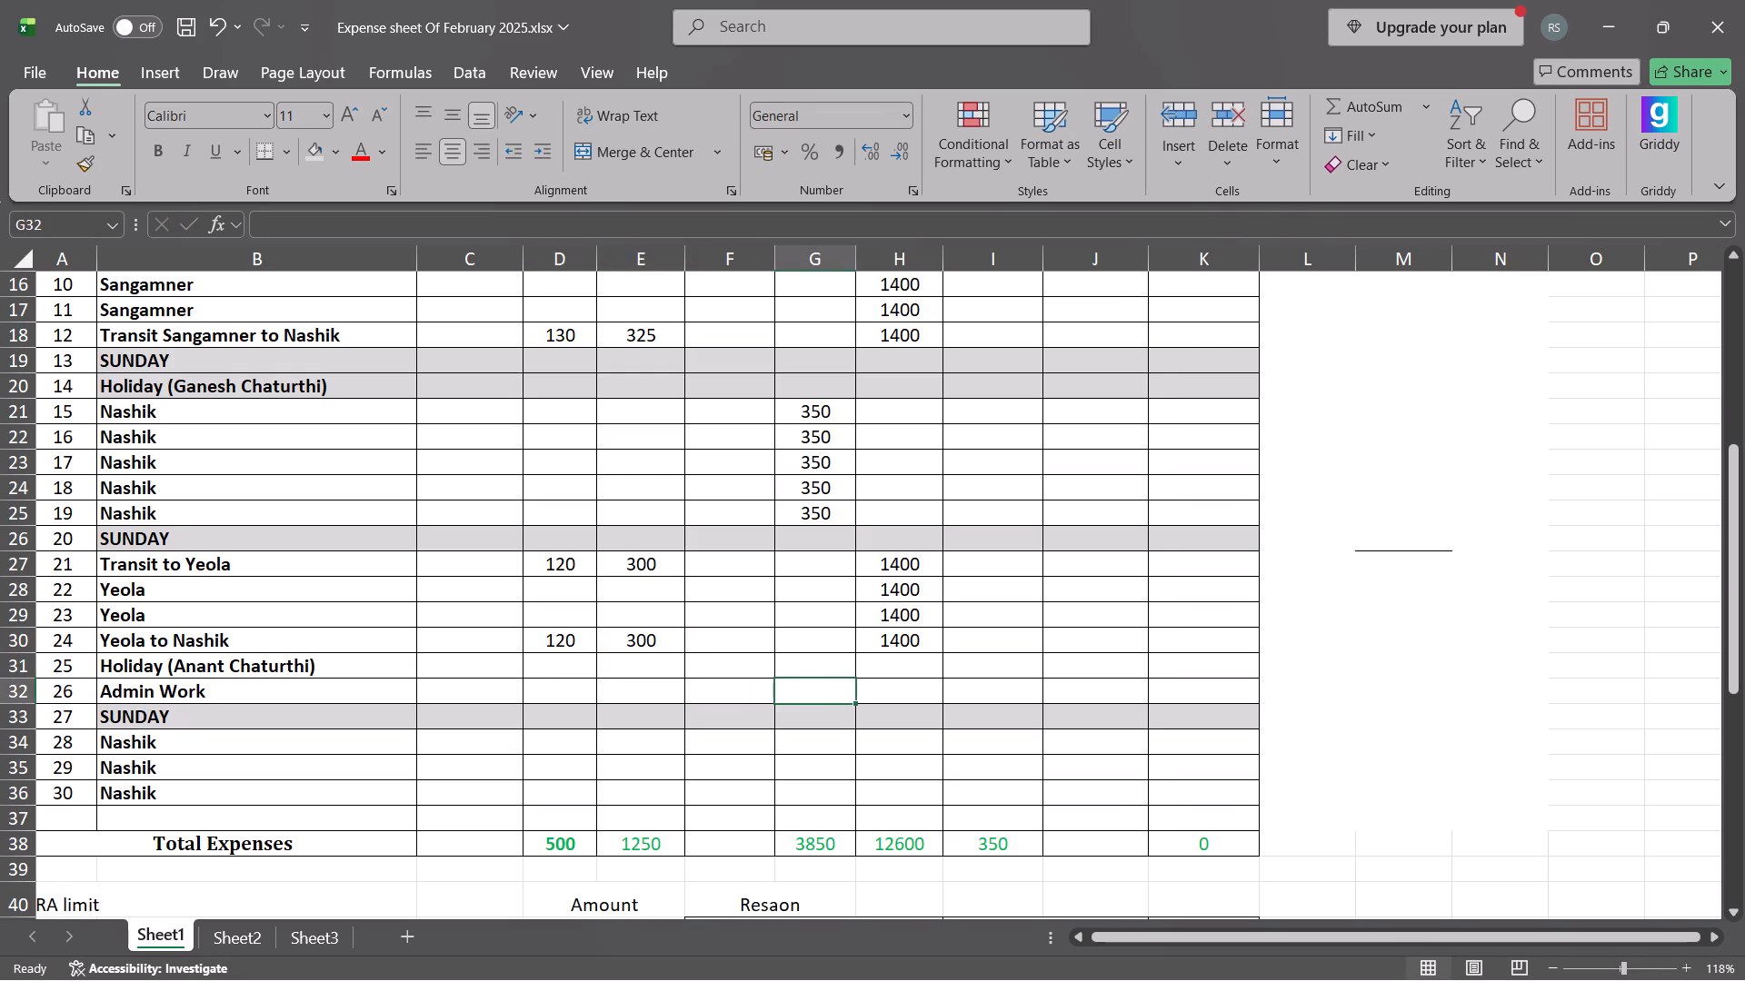
type("350")
key("Down")
key("Down")
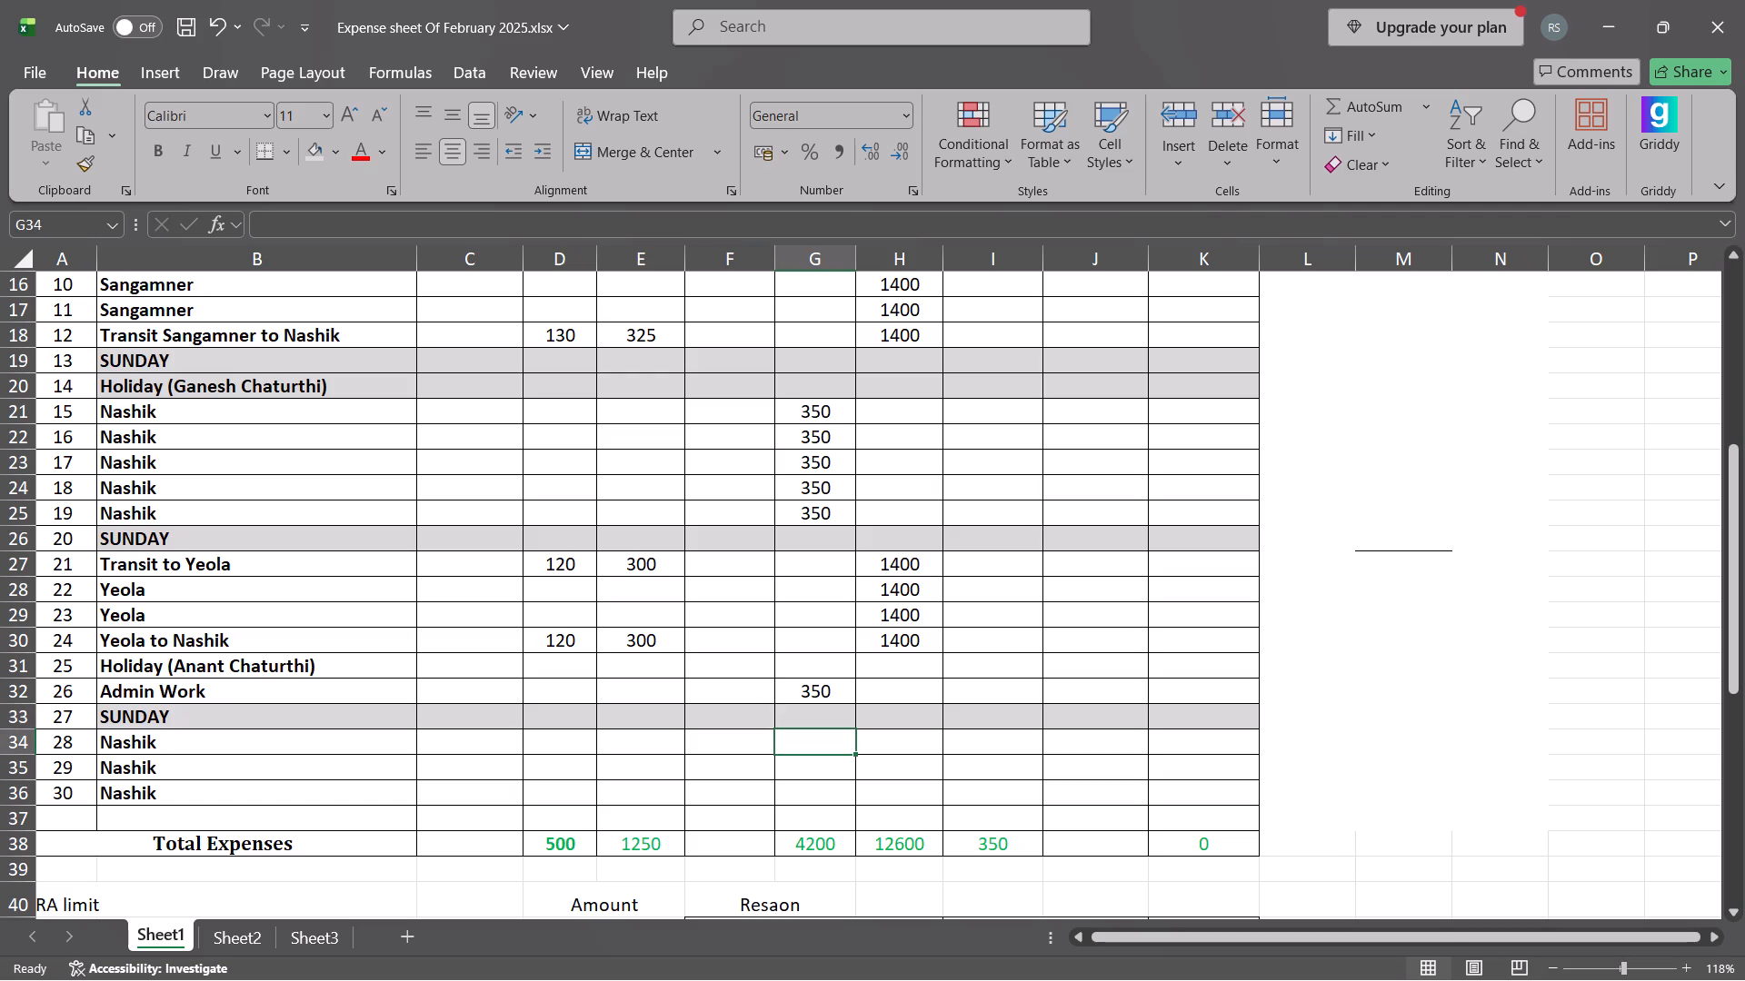
Shade the Anant Chaturthi holiday row on date 25 grey from Area Covered through Total Expenses, like the Sunday rows.
left_click_drag(188, 659, 770, 729)
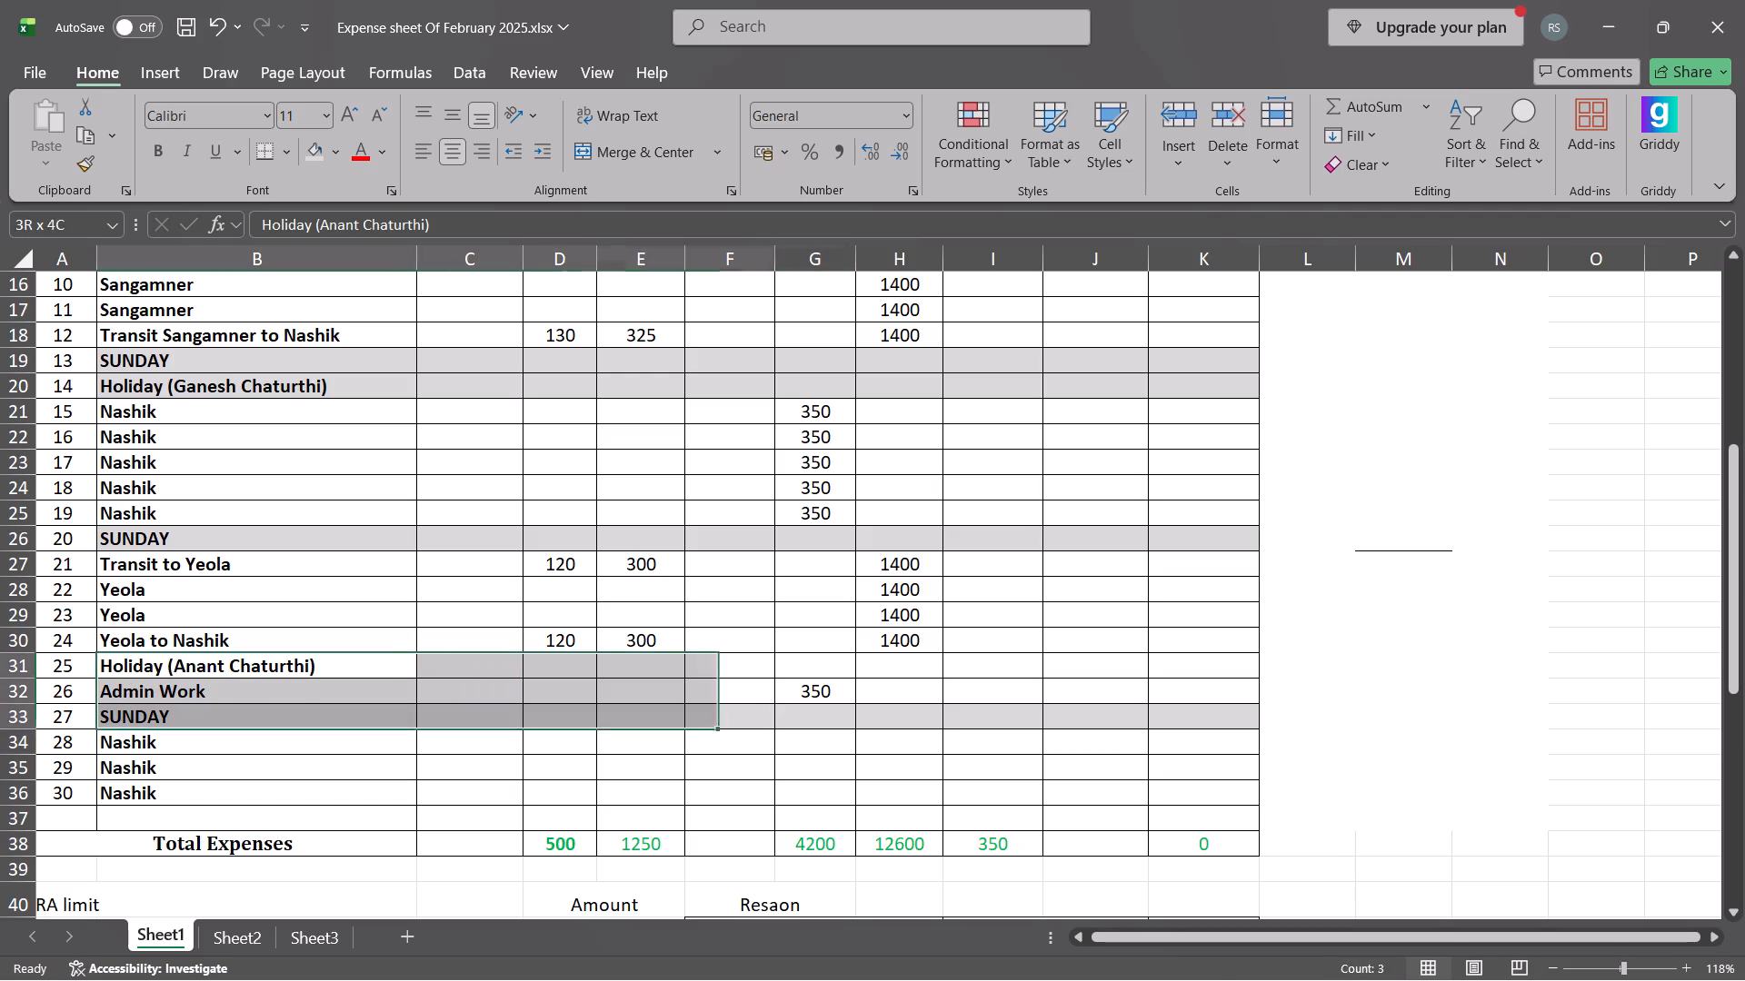
left_click_drag(770, 729, 1188, 669)
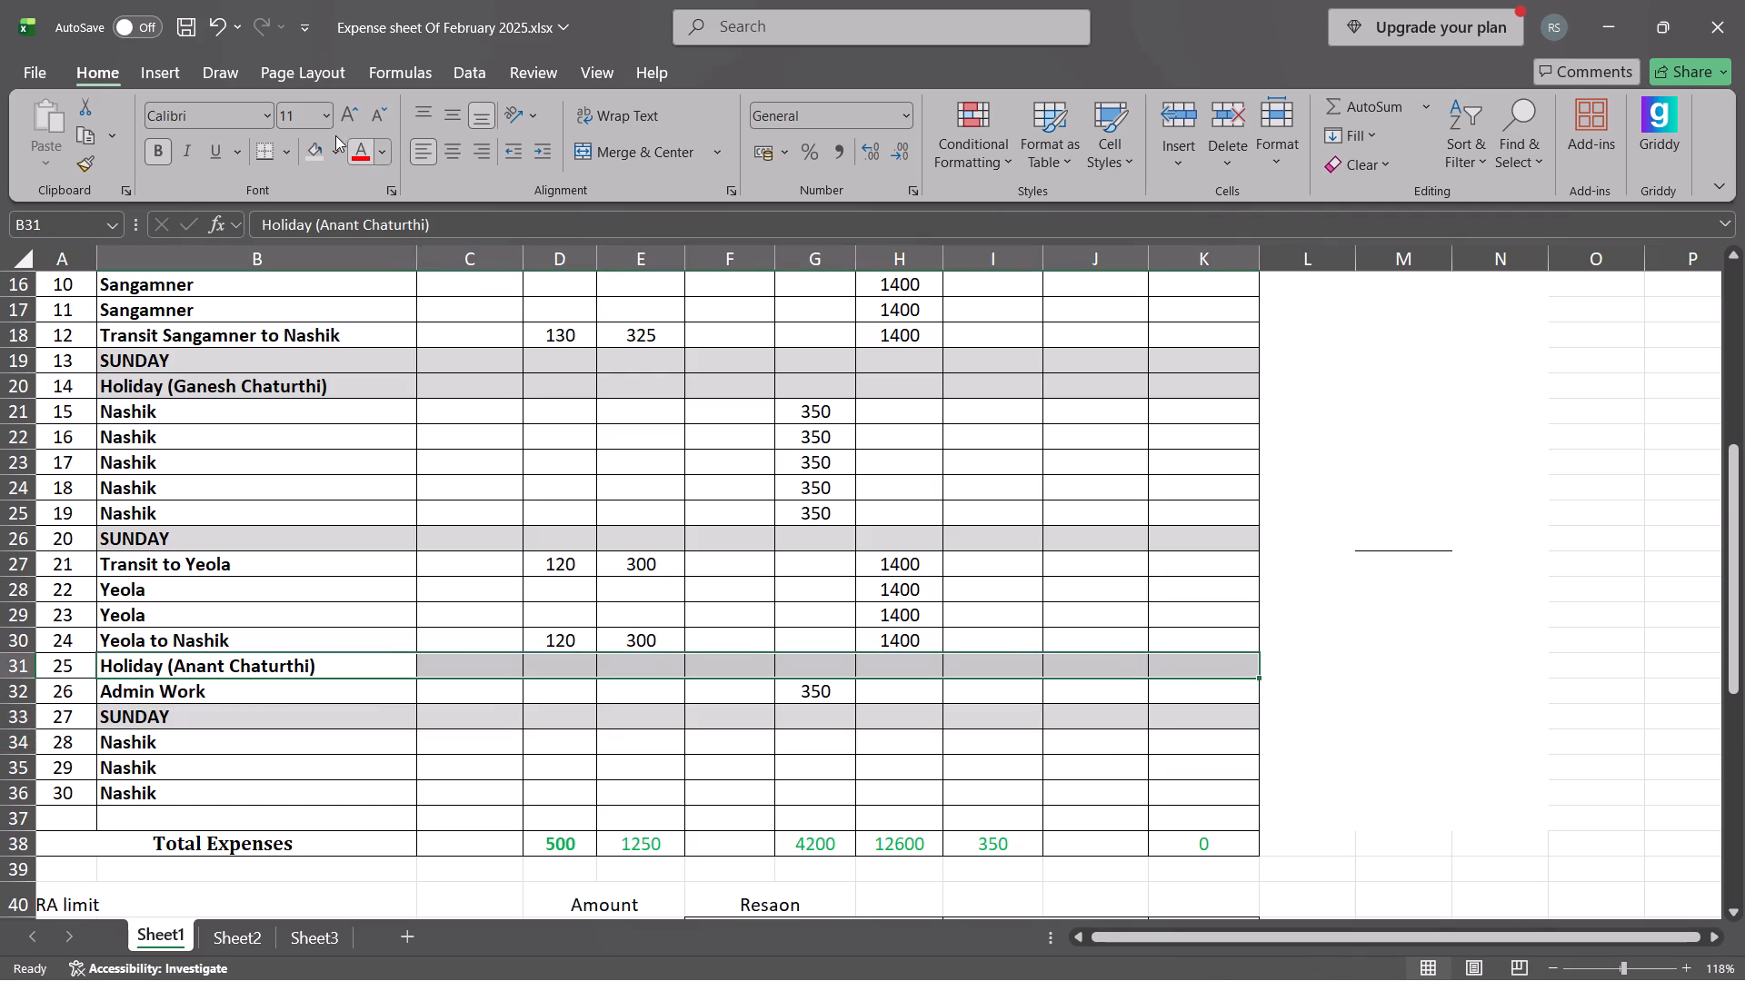
left_click(308, 154)
left_click(736, 583)
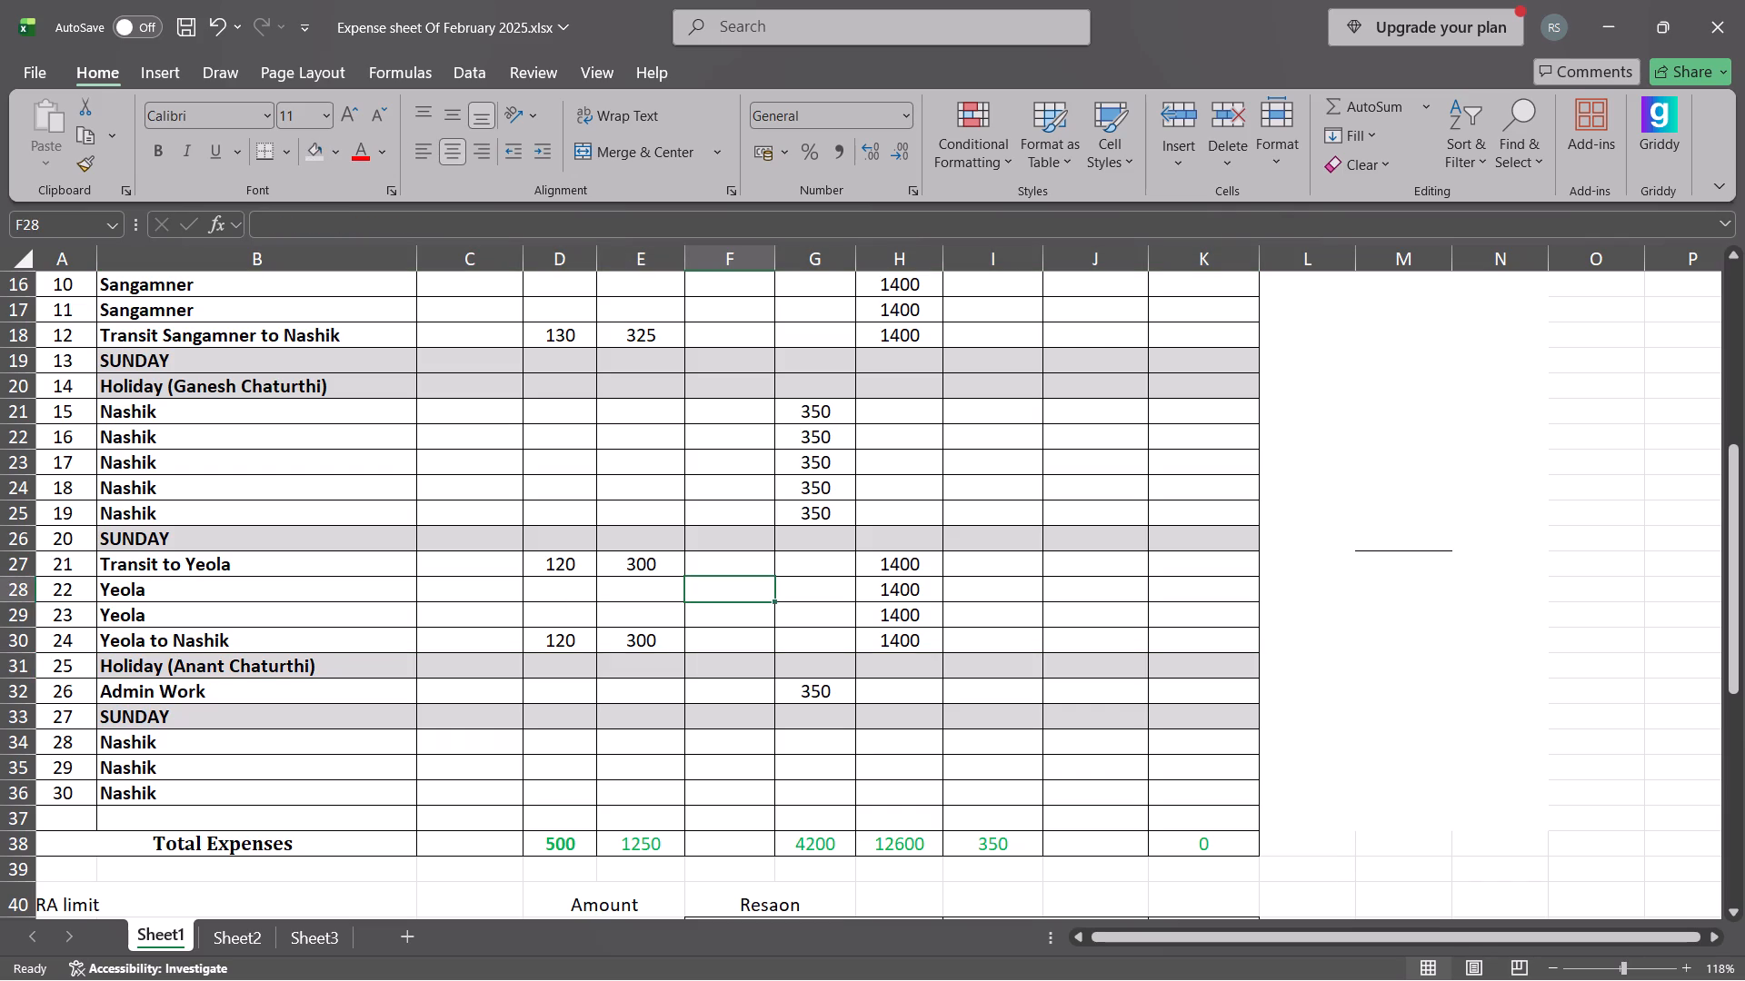
Enter 350 as the EX-HQ allowance for each Nashik day from date 28 to 30.
left_click(803, 747)
type("350")
key("Down")
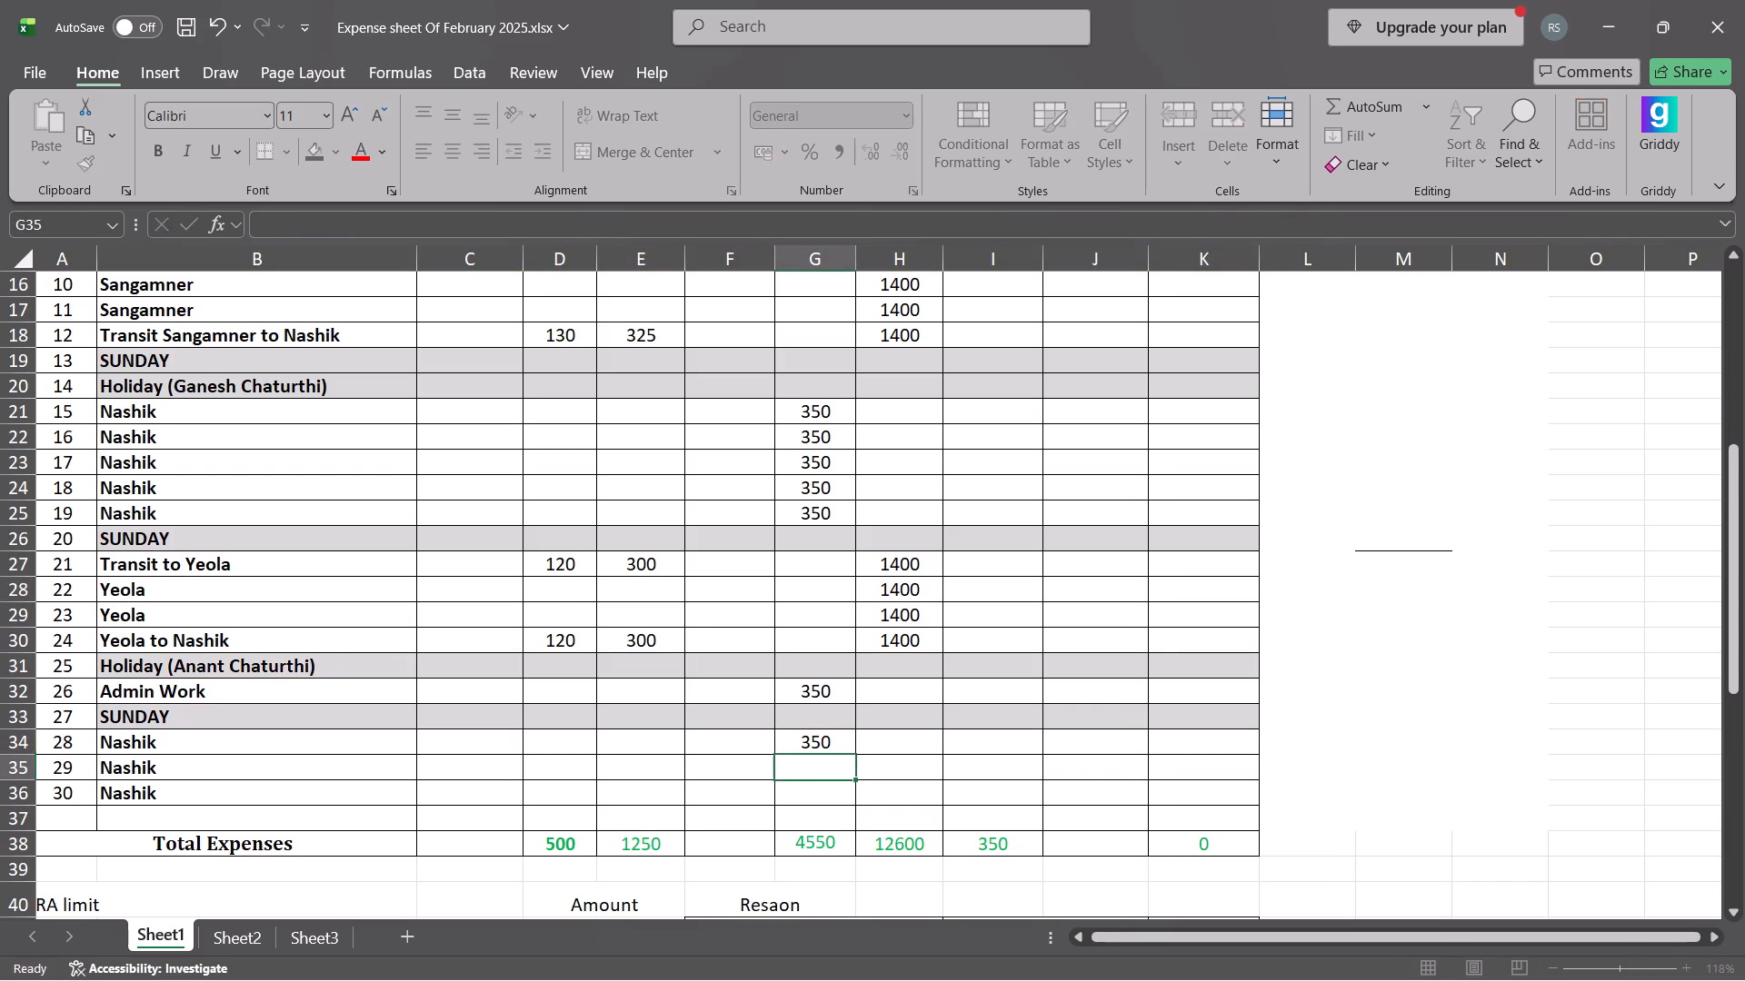
type("530")
key("BackSpace")
key("BackSpace")
key("BackSpace")
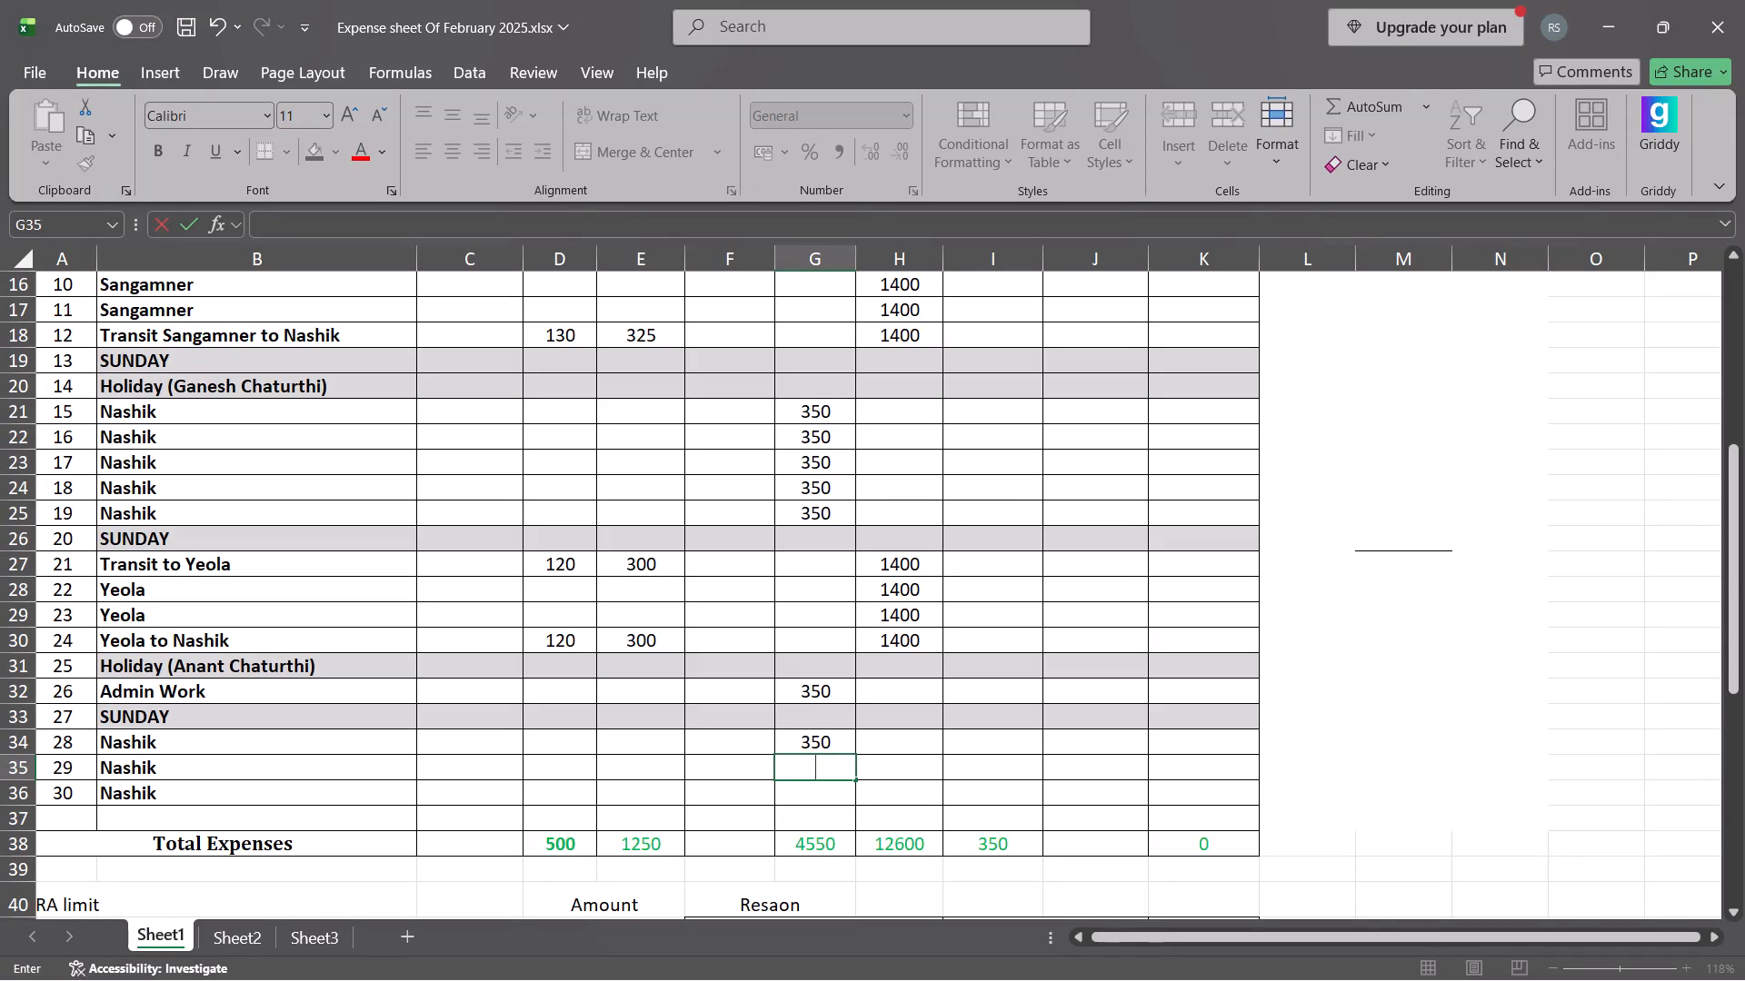
type("350")
key("Down")
type("350")
key("Left")
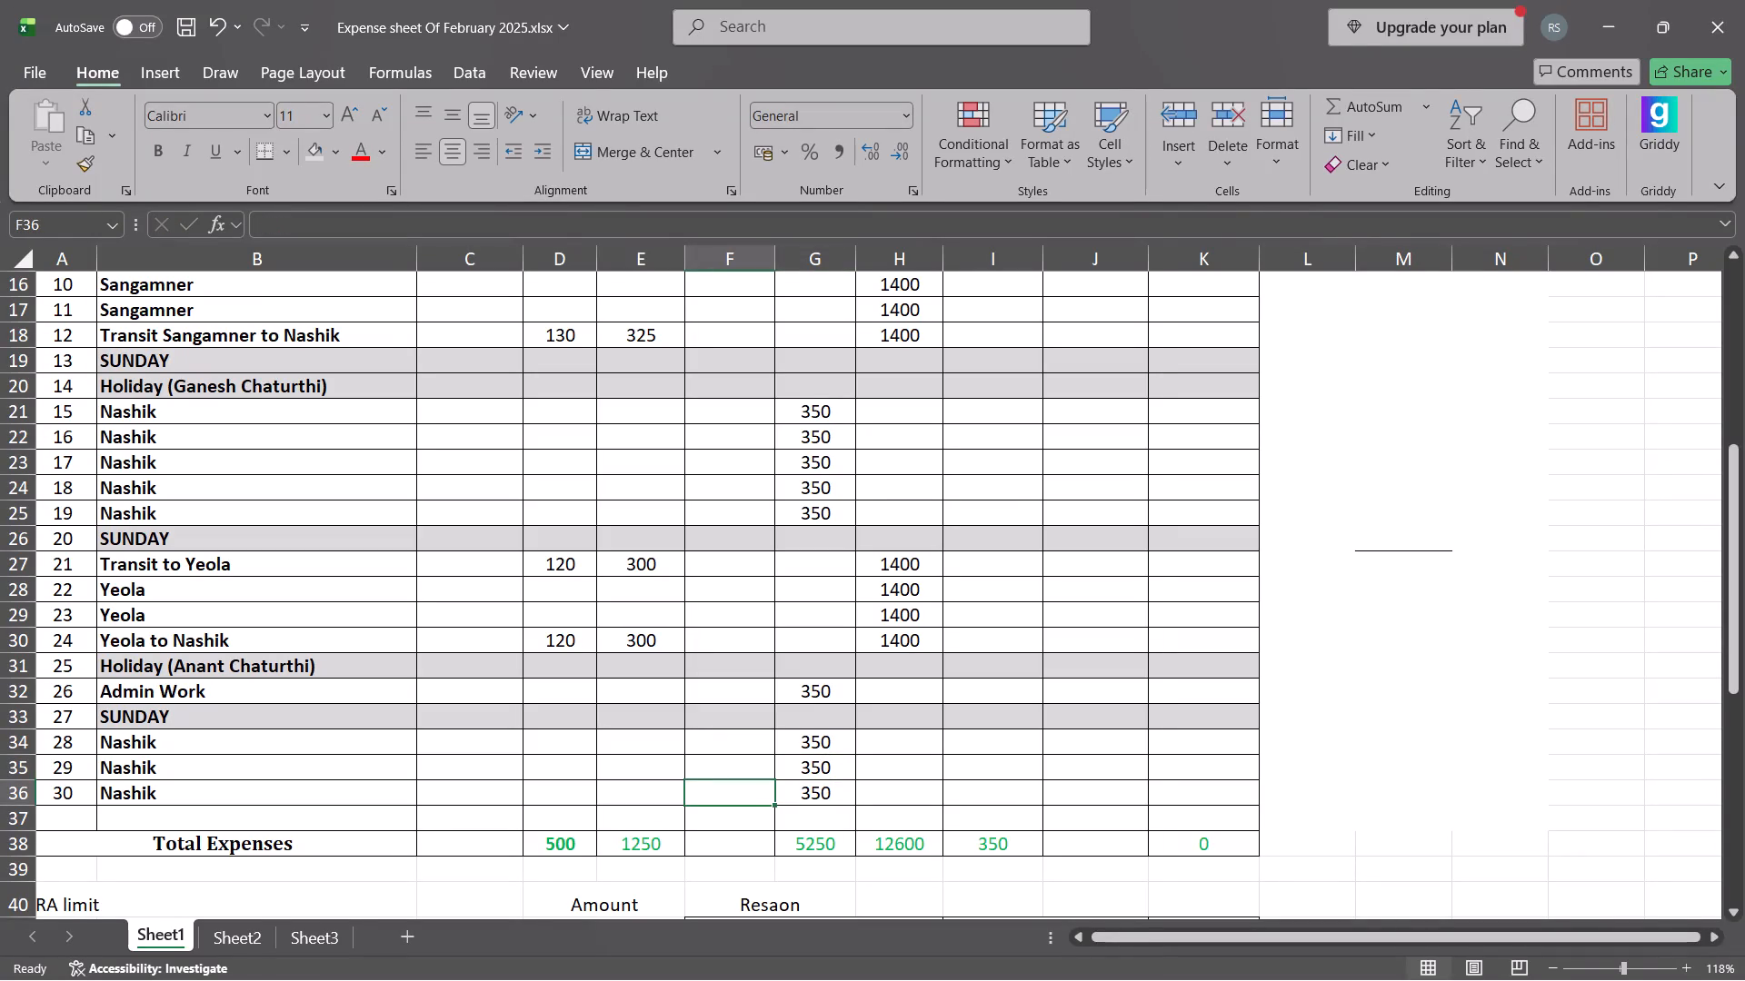
Clear the Total Expenses row from the STP Rout No column through the Total Expenses Rs. column.
scroll(803, 747, "up", 3)
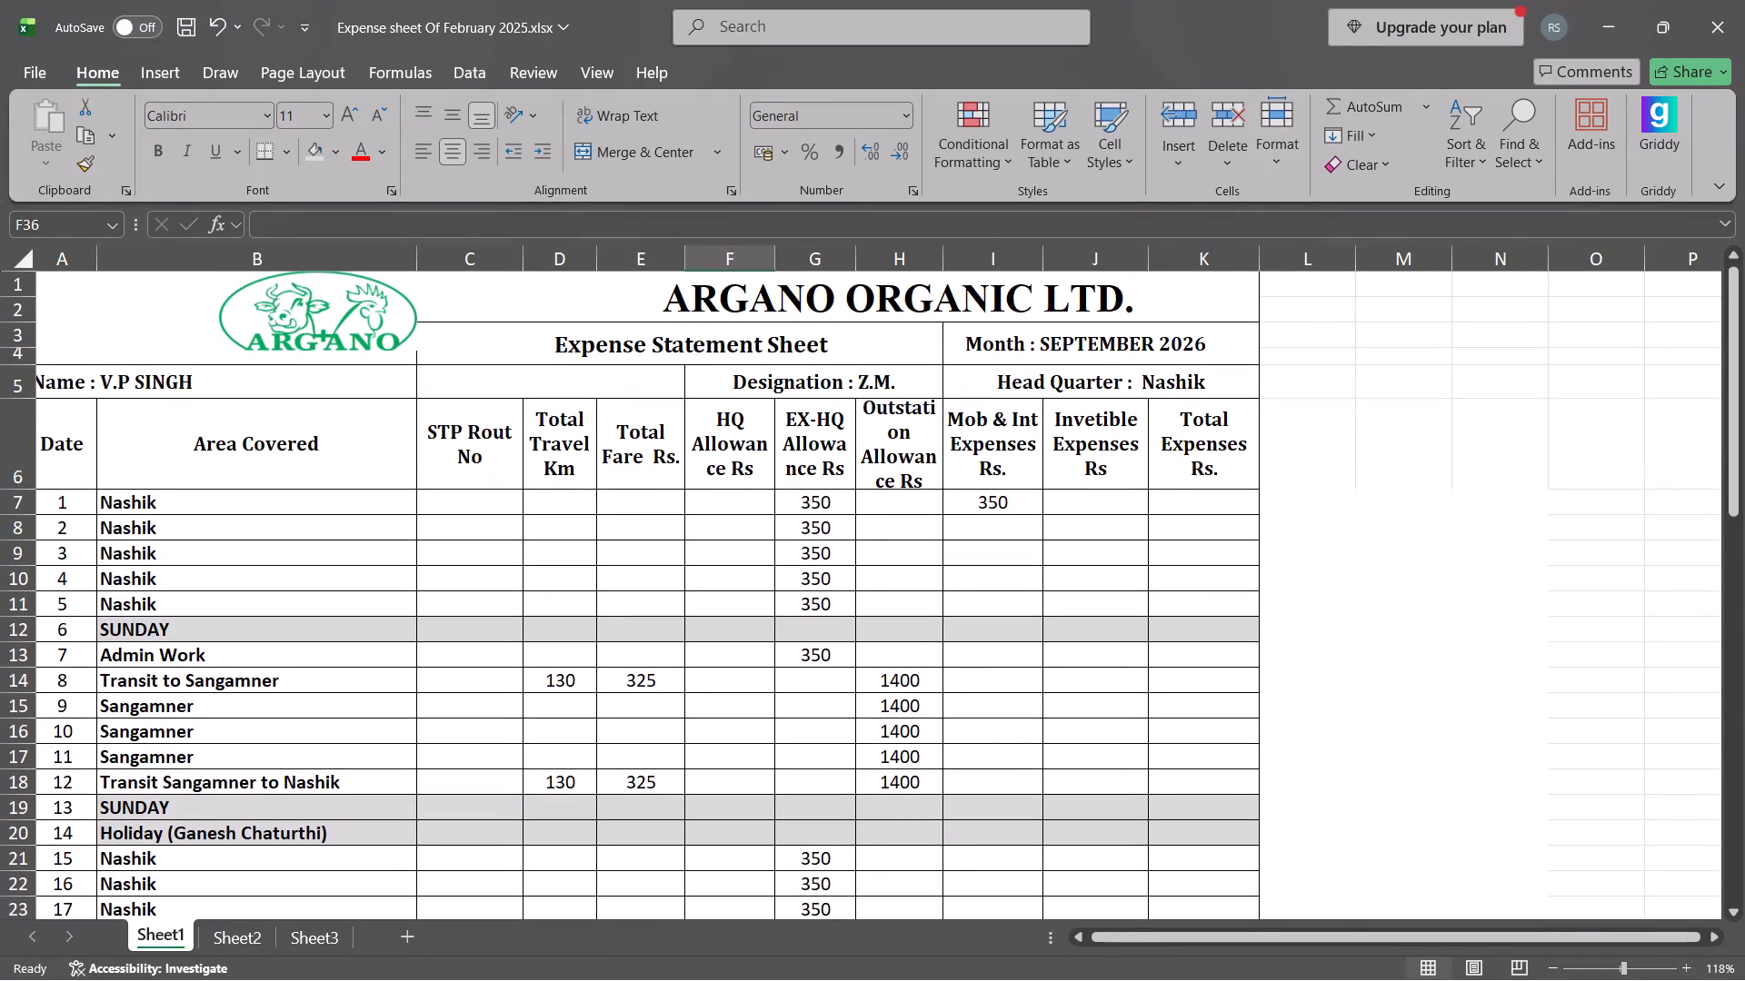
scroll(803, 747, "down", 4)
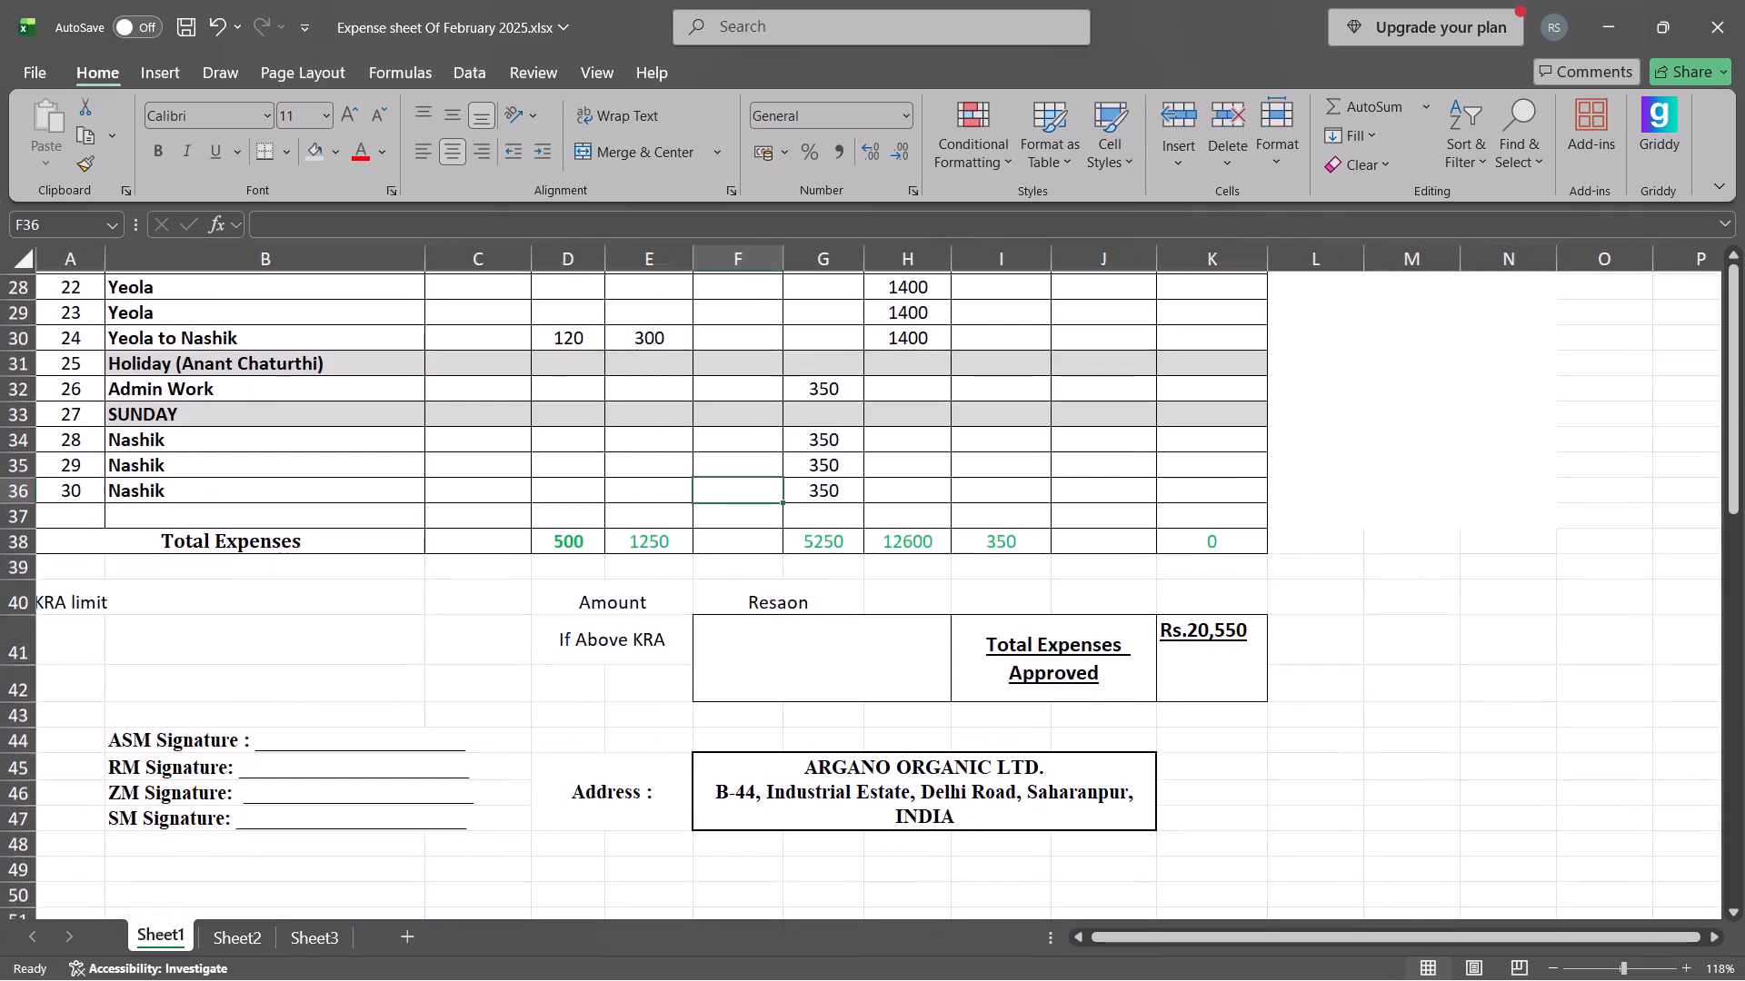
scroll(803, 747, "down", 1)
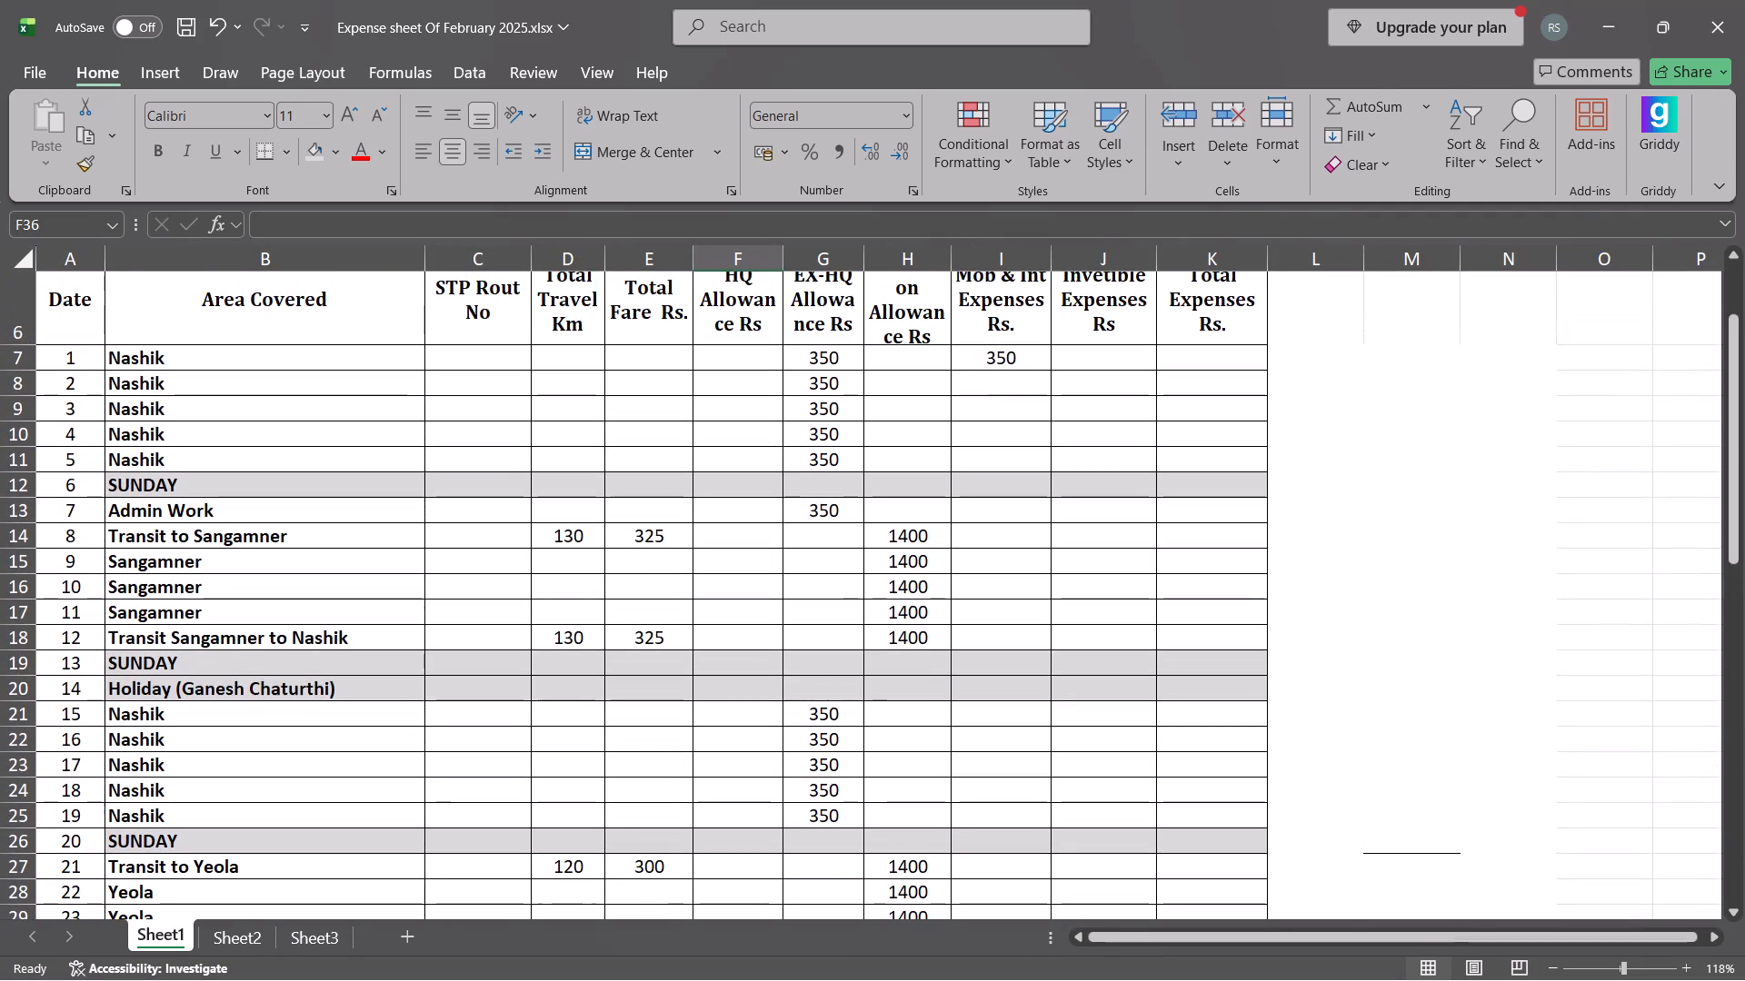
scroll(669, 525, "down", 4)
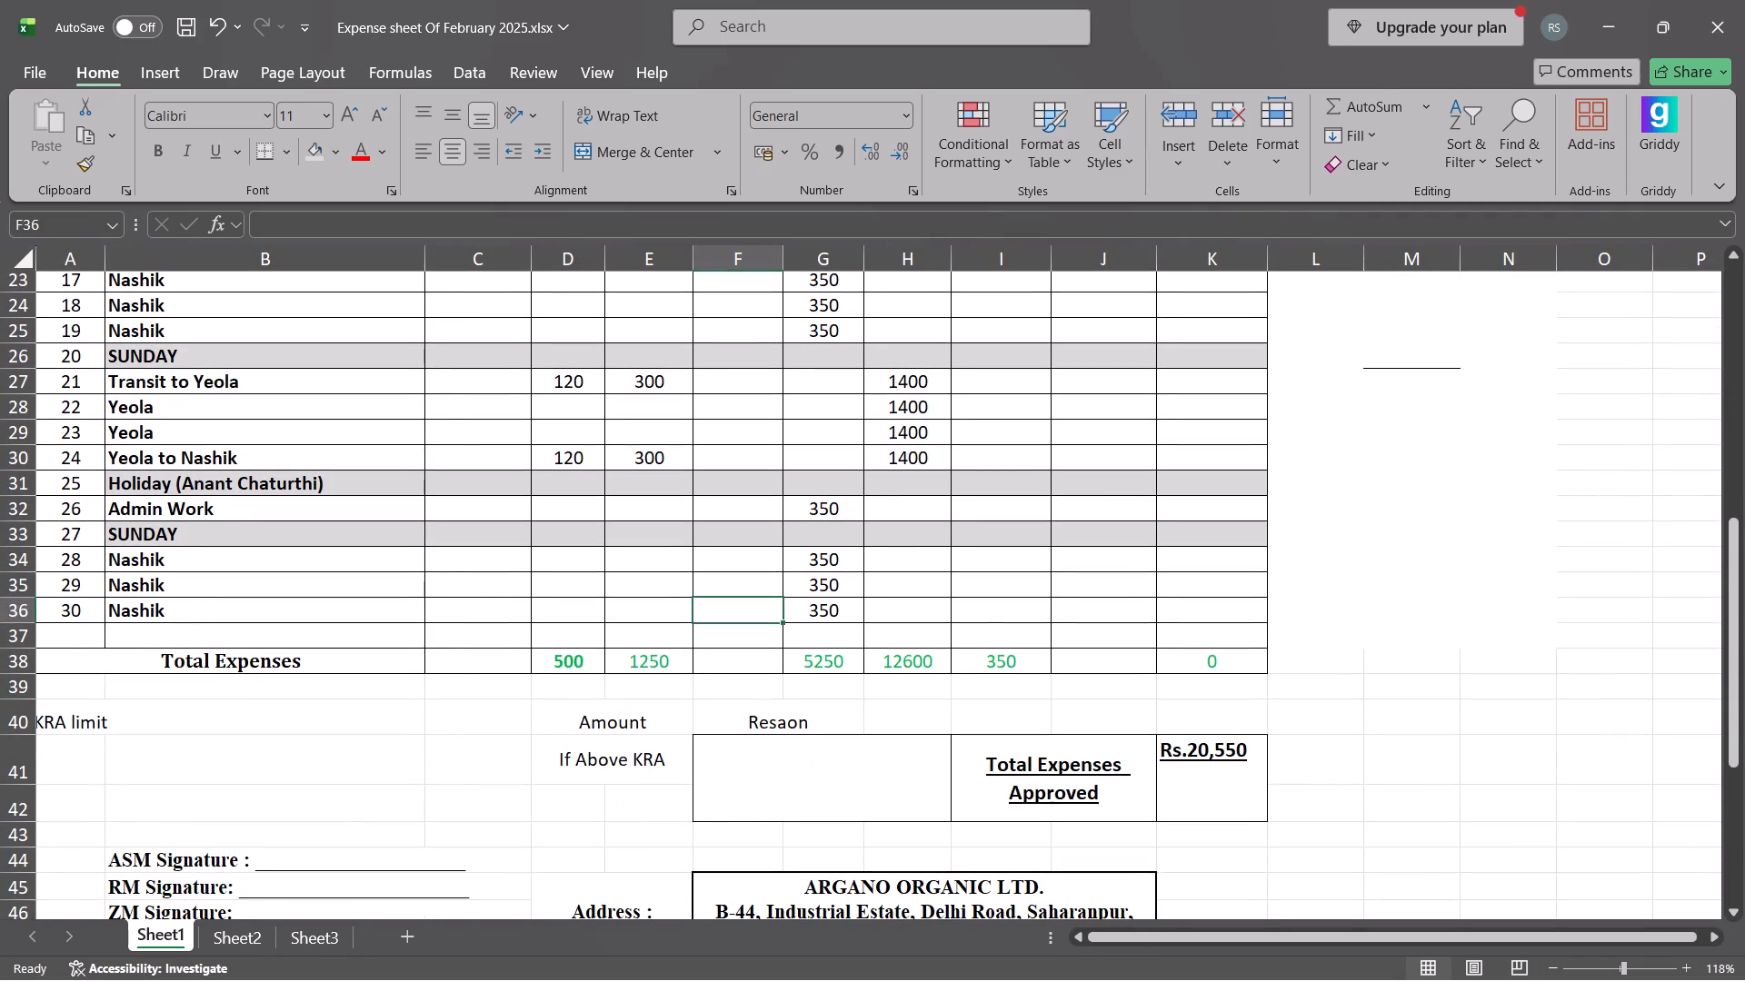
left_click_drag(523, 668, 1173, 653)
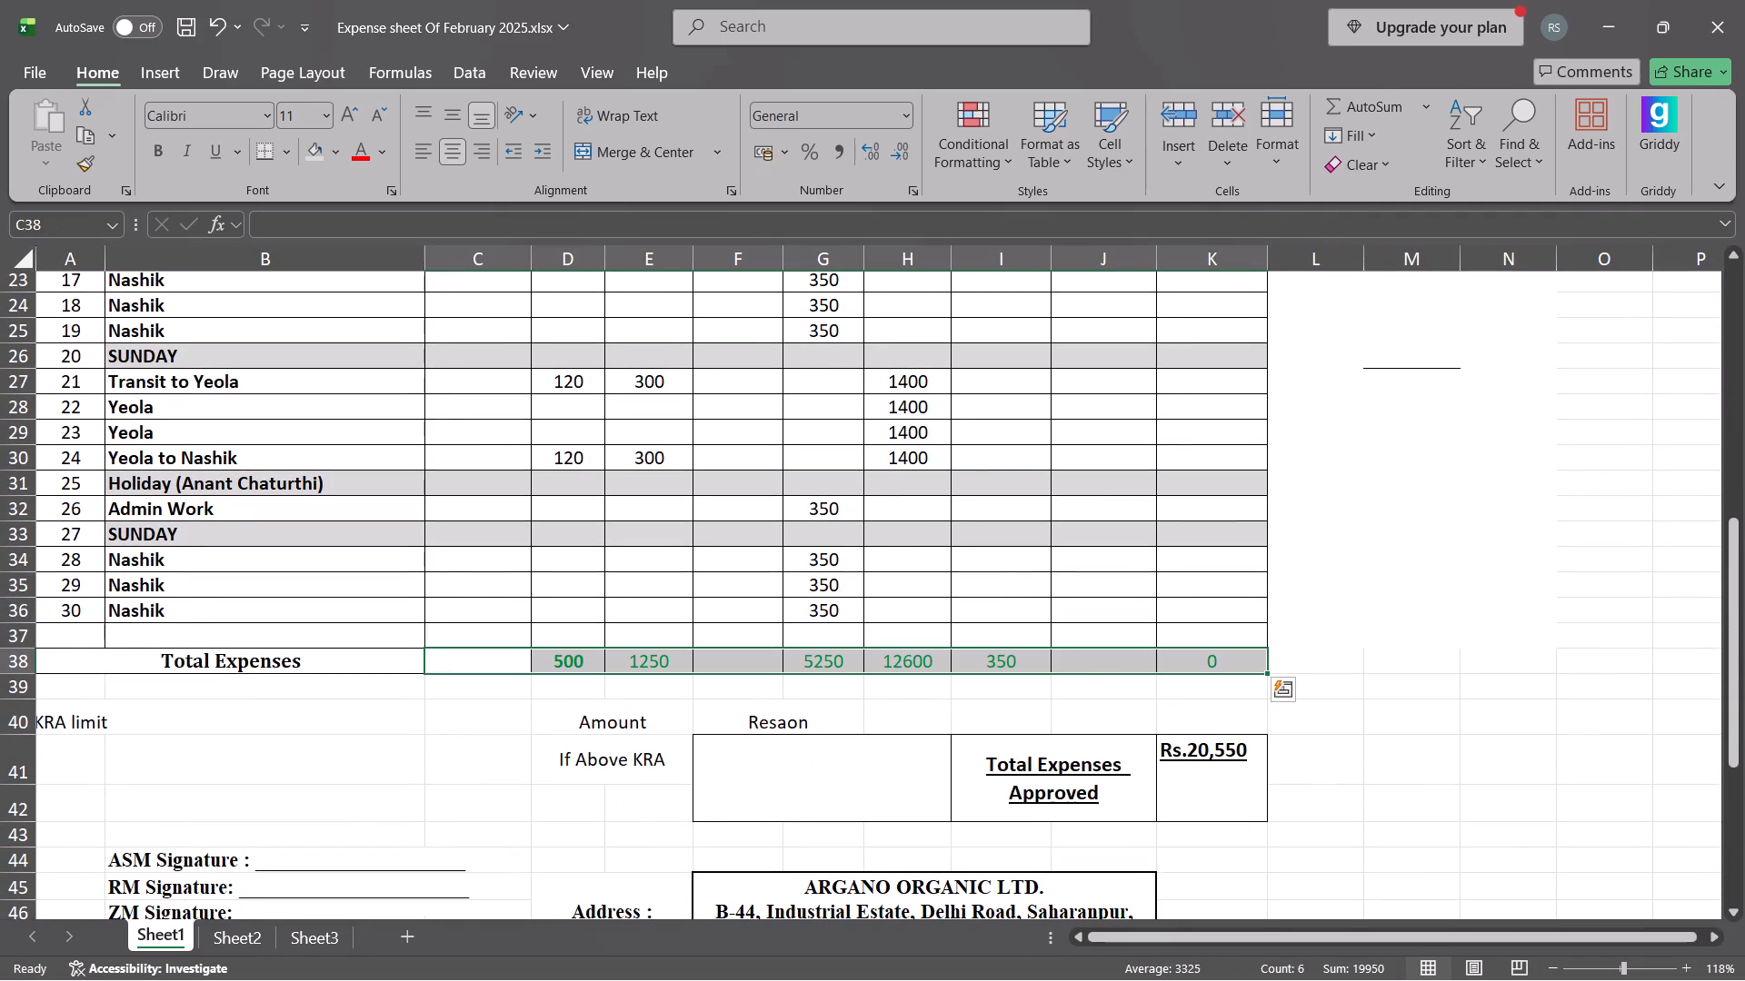
key("Delete")
AutoSum the Total Fare to Total Expenses Rs. columns from date 1 through the blank row beneath date 30.
scroll(1173, 653, "up", 7)
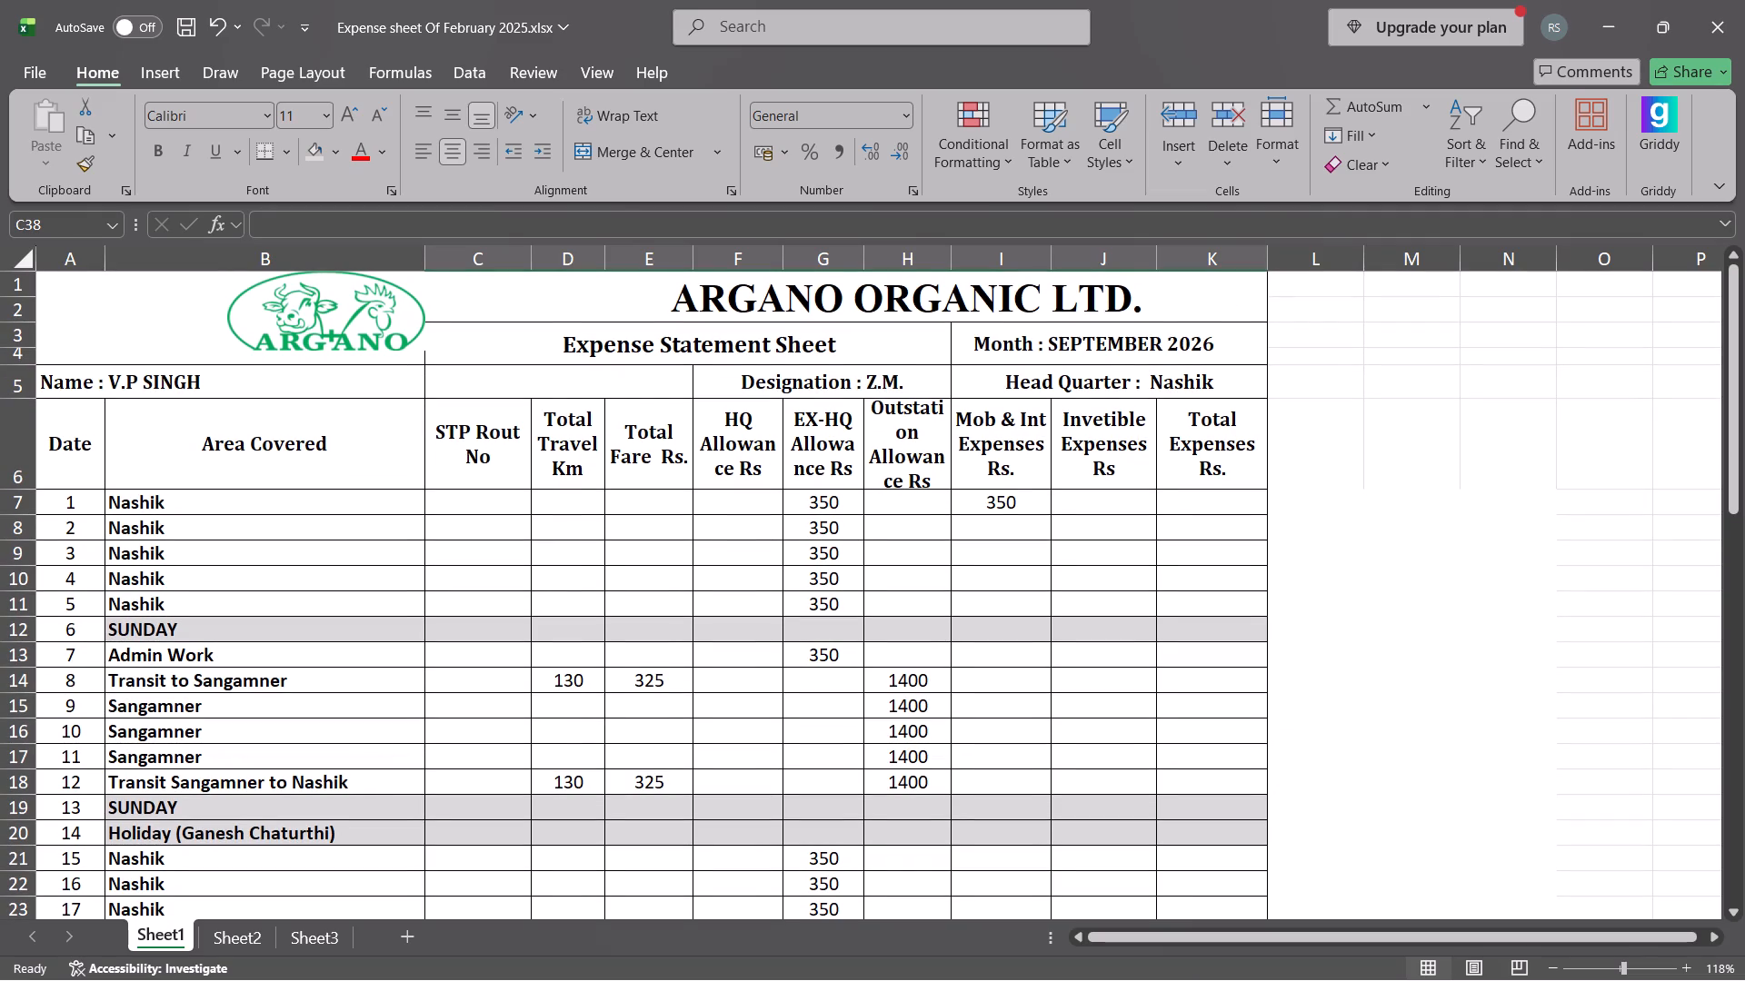
left_click_drag(641, 497, 1144, 980)
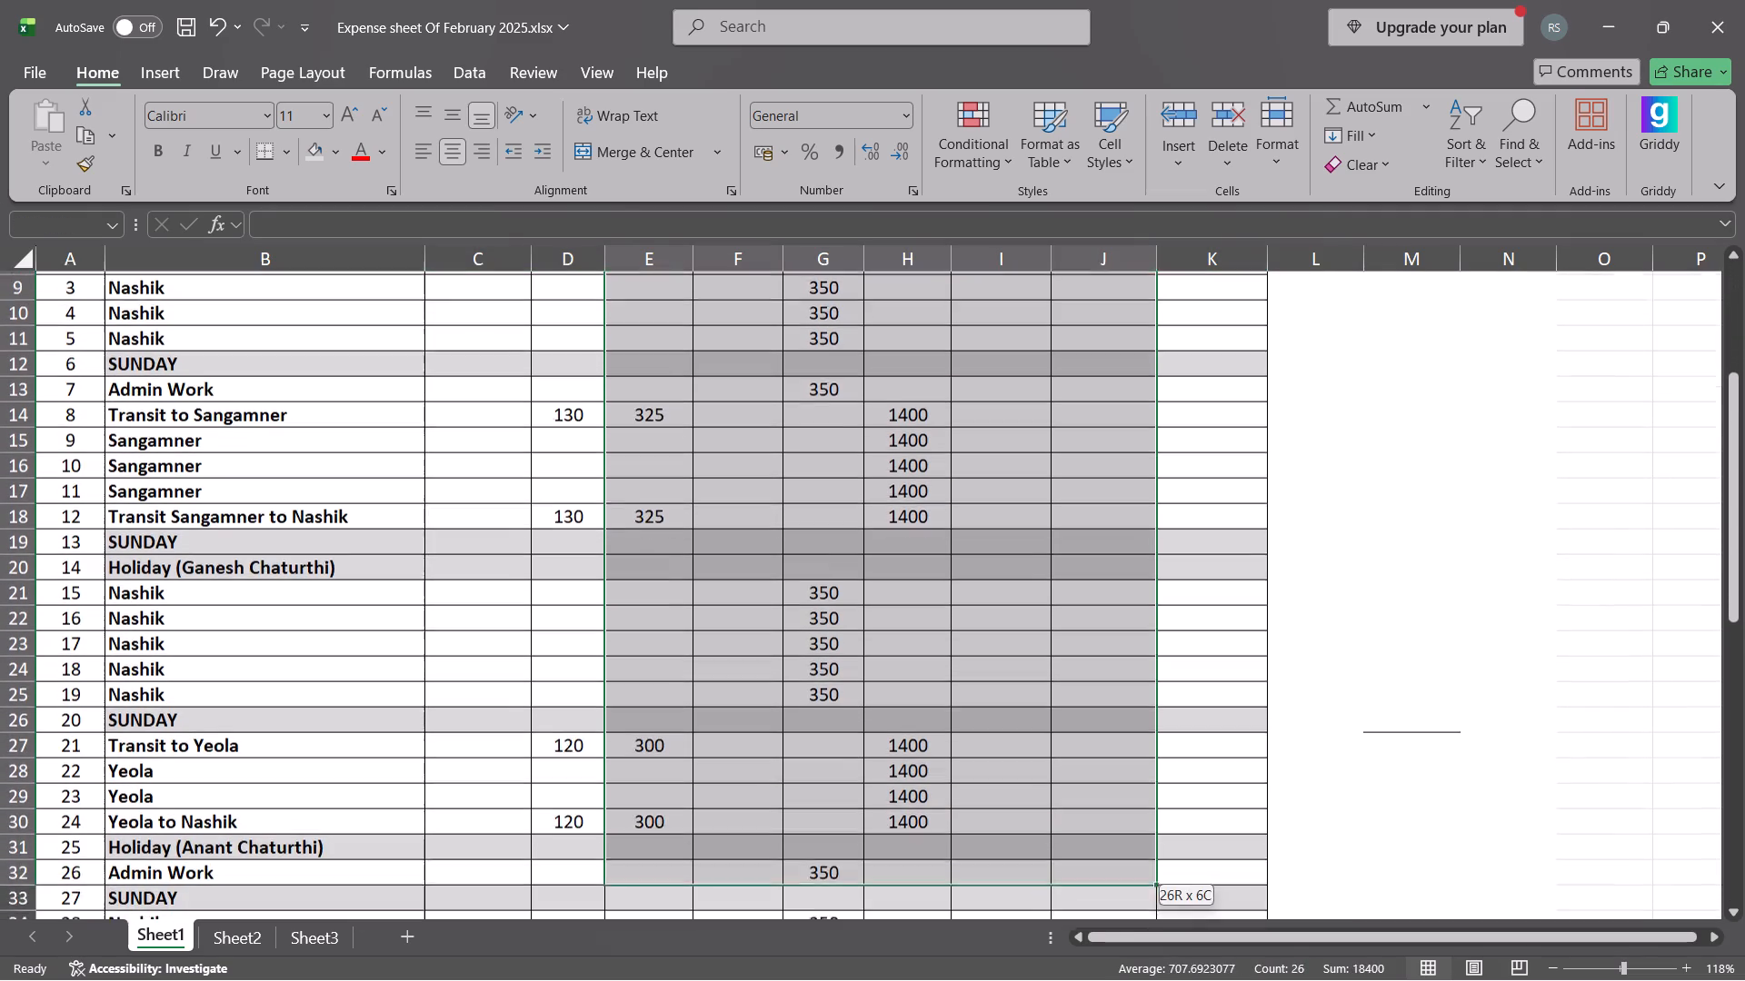
left_click_drag(1144, 980, 1191, 943)
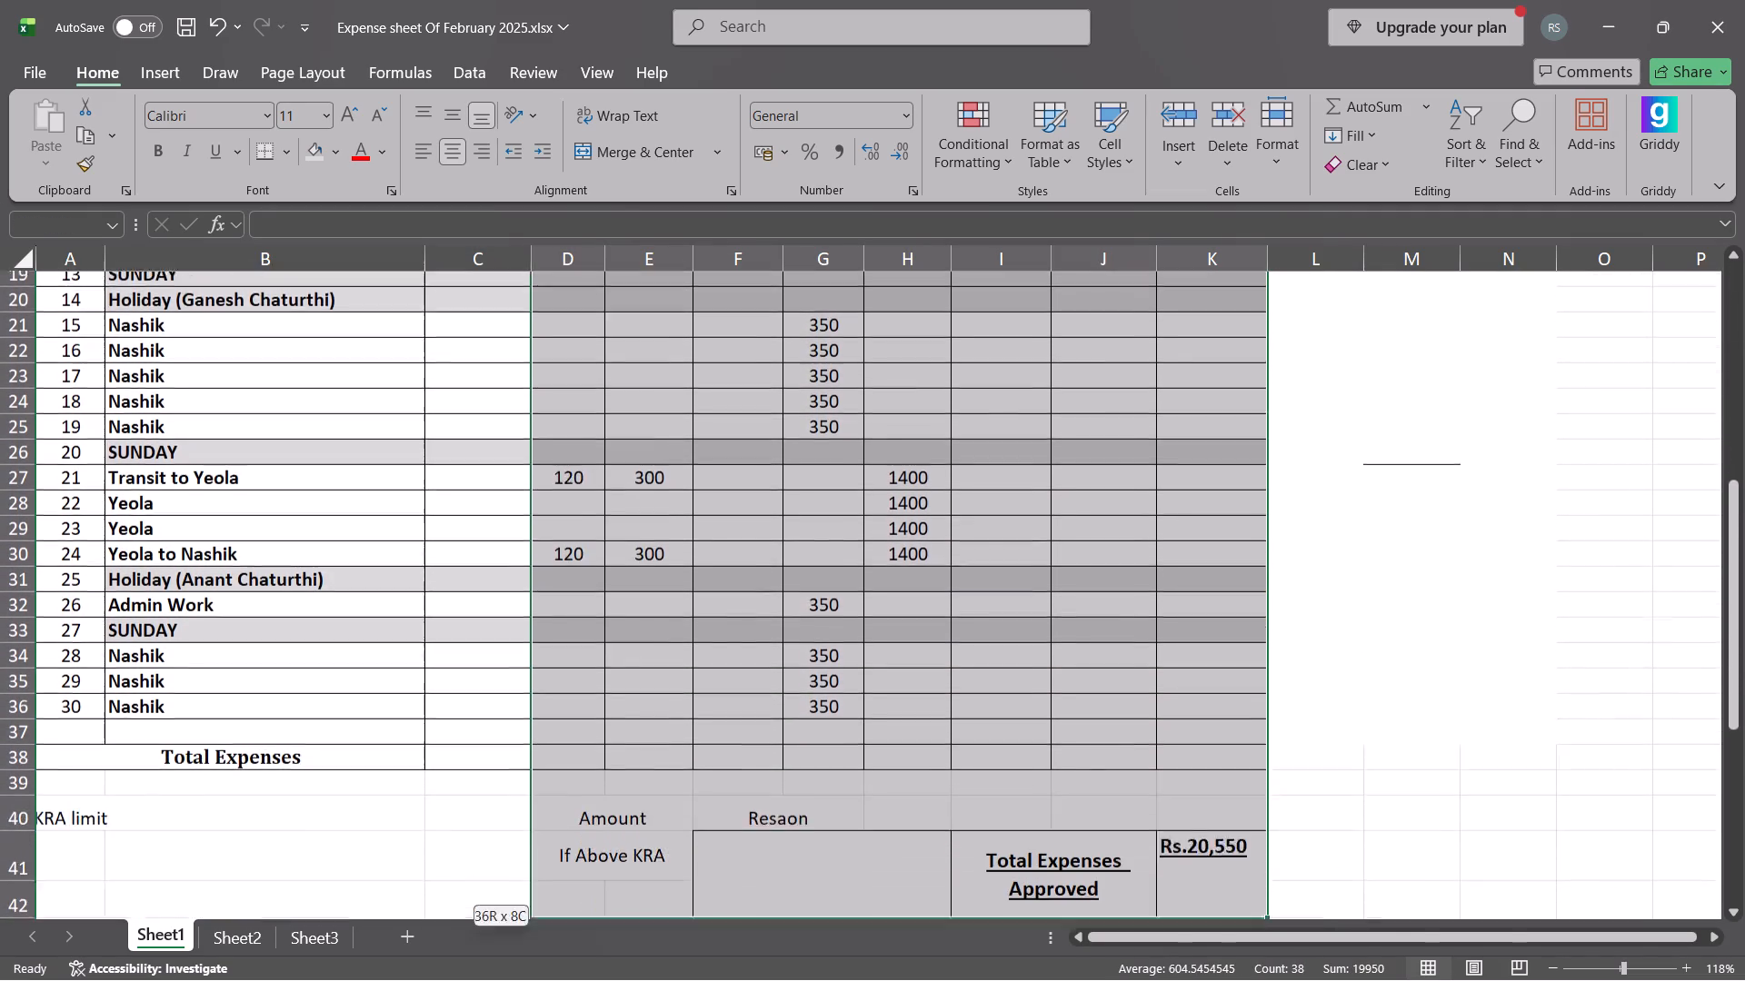
left_click_drag(1191, 943, 1168, 652)
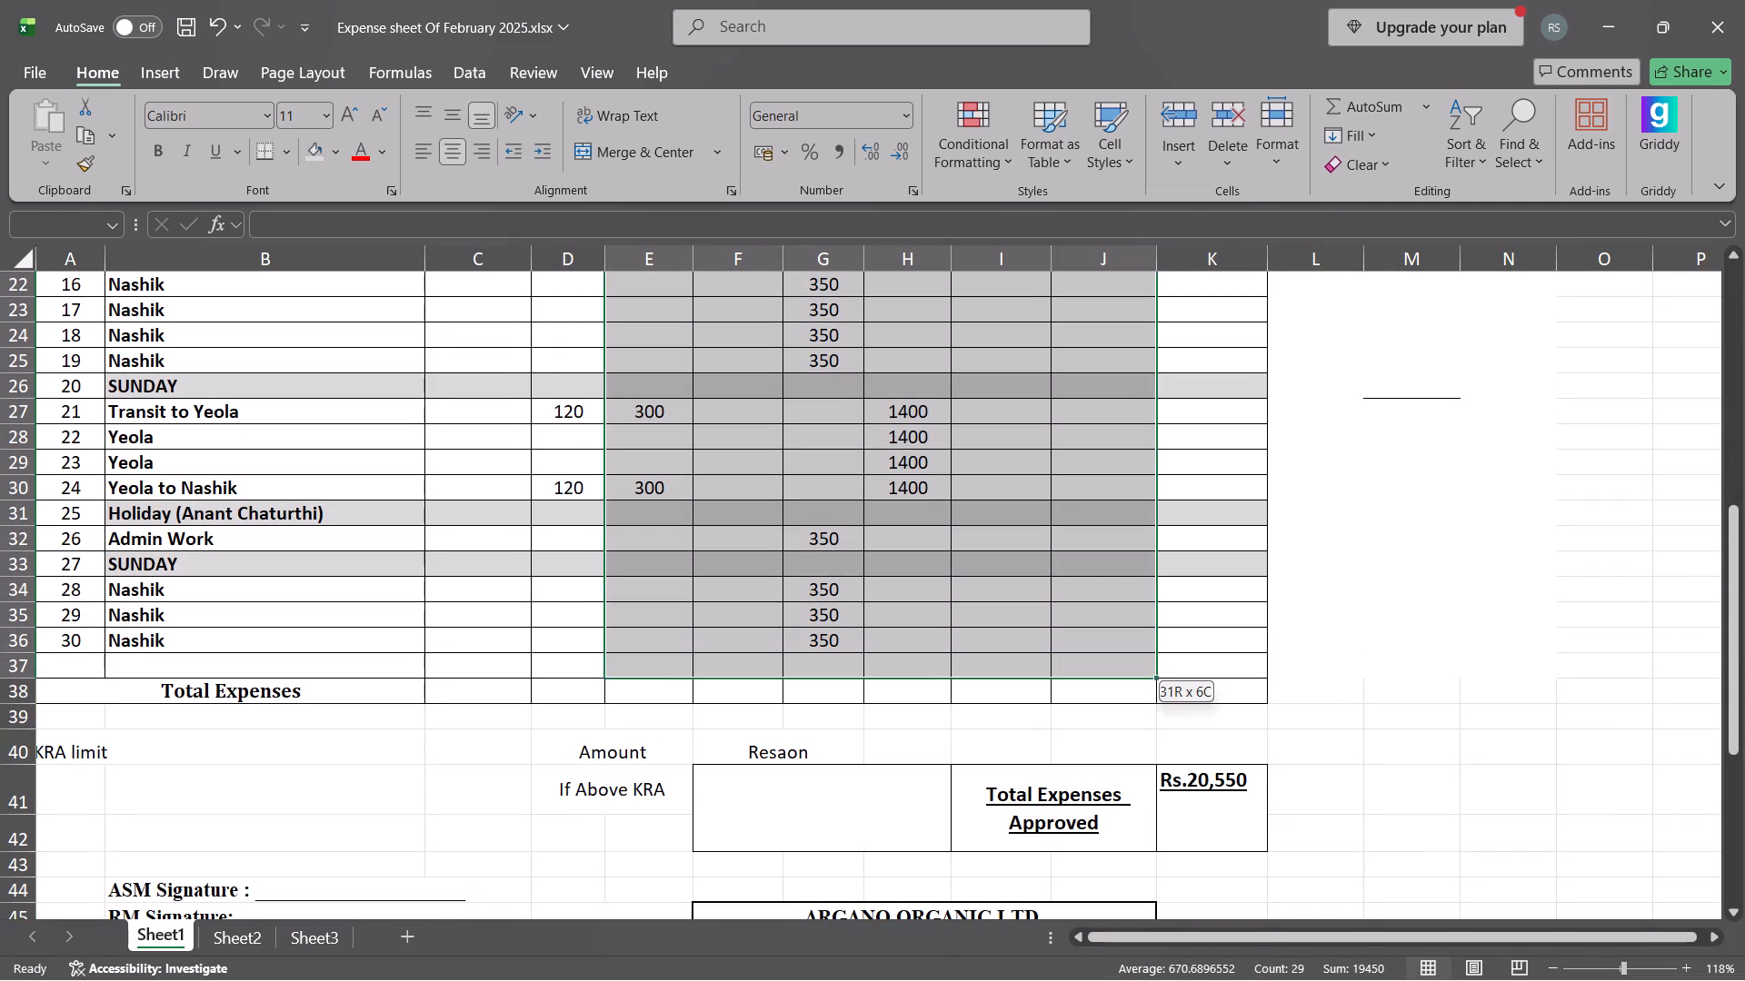
left_click_drag(1168, 652, 1202, 659)
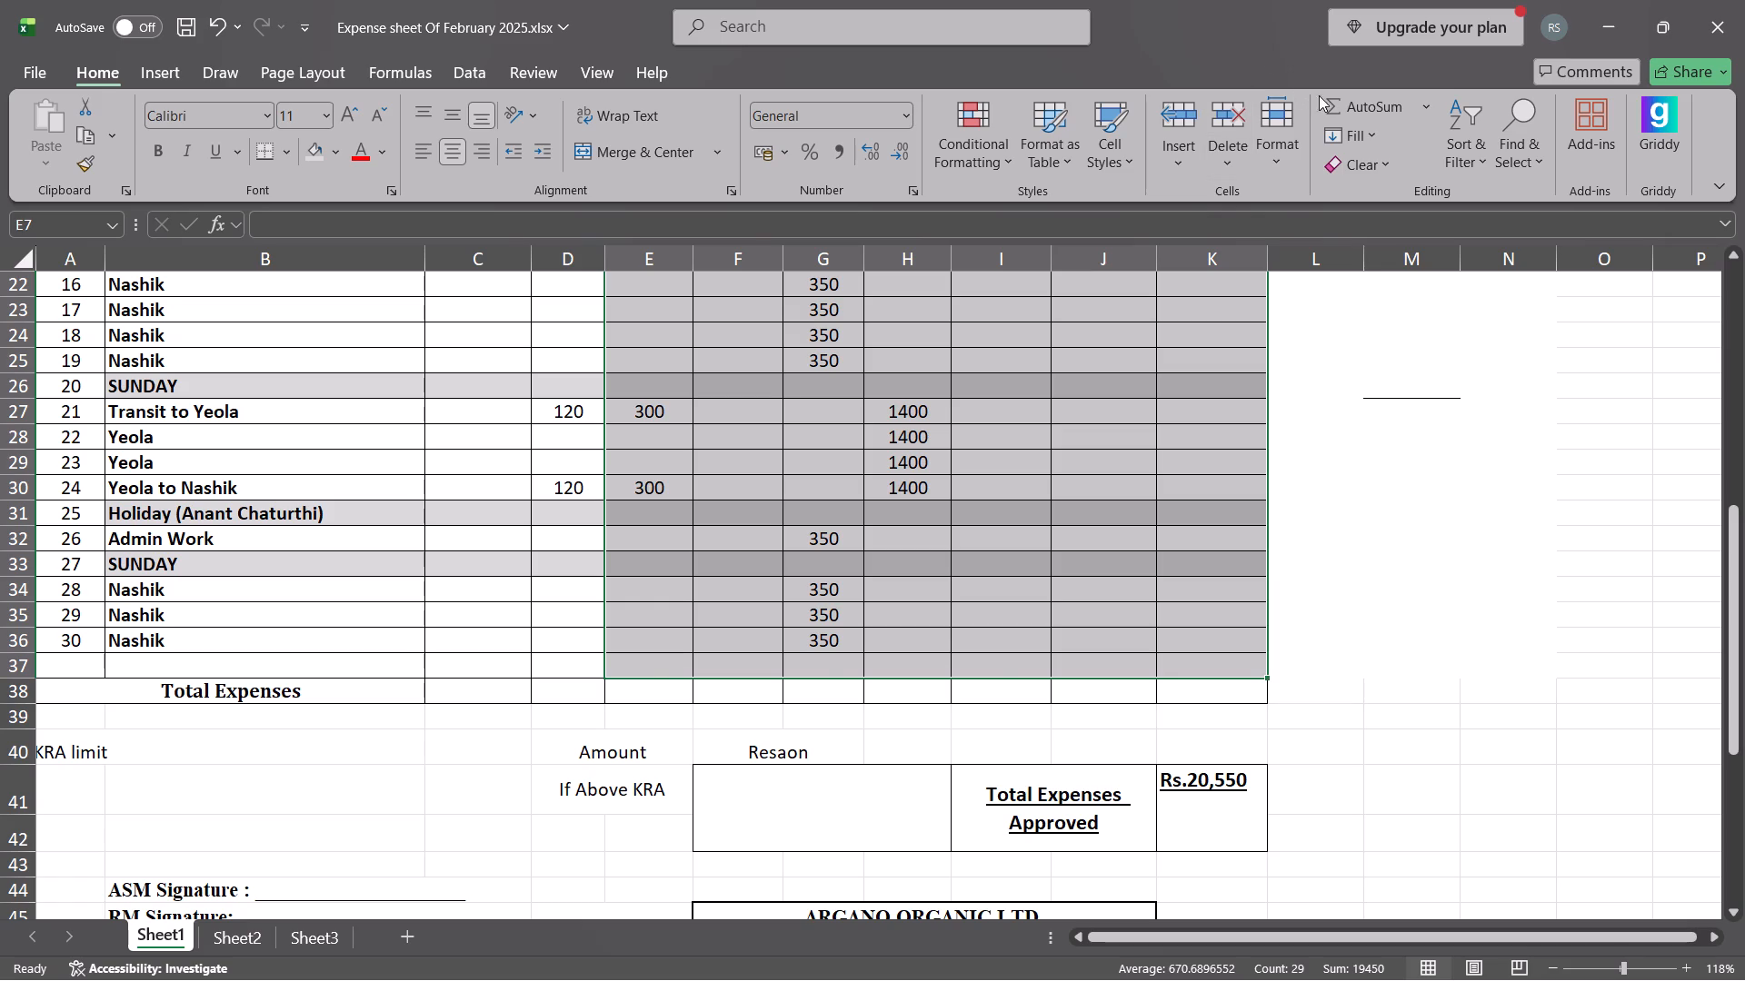
left_click(1349, 102)
scroll(1372, 445, "down", 3)
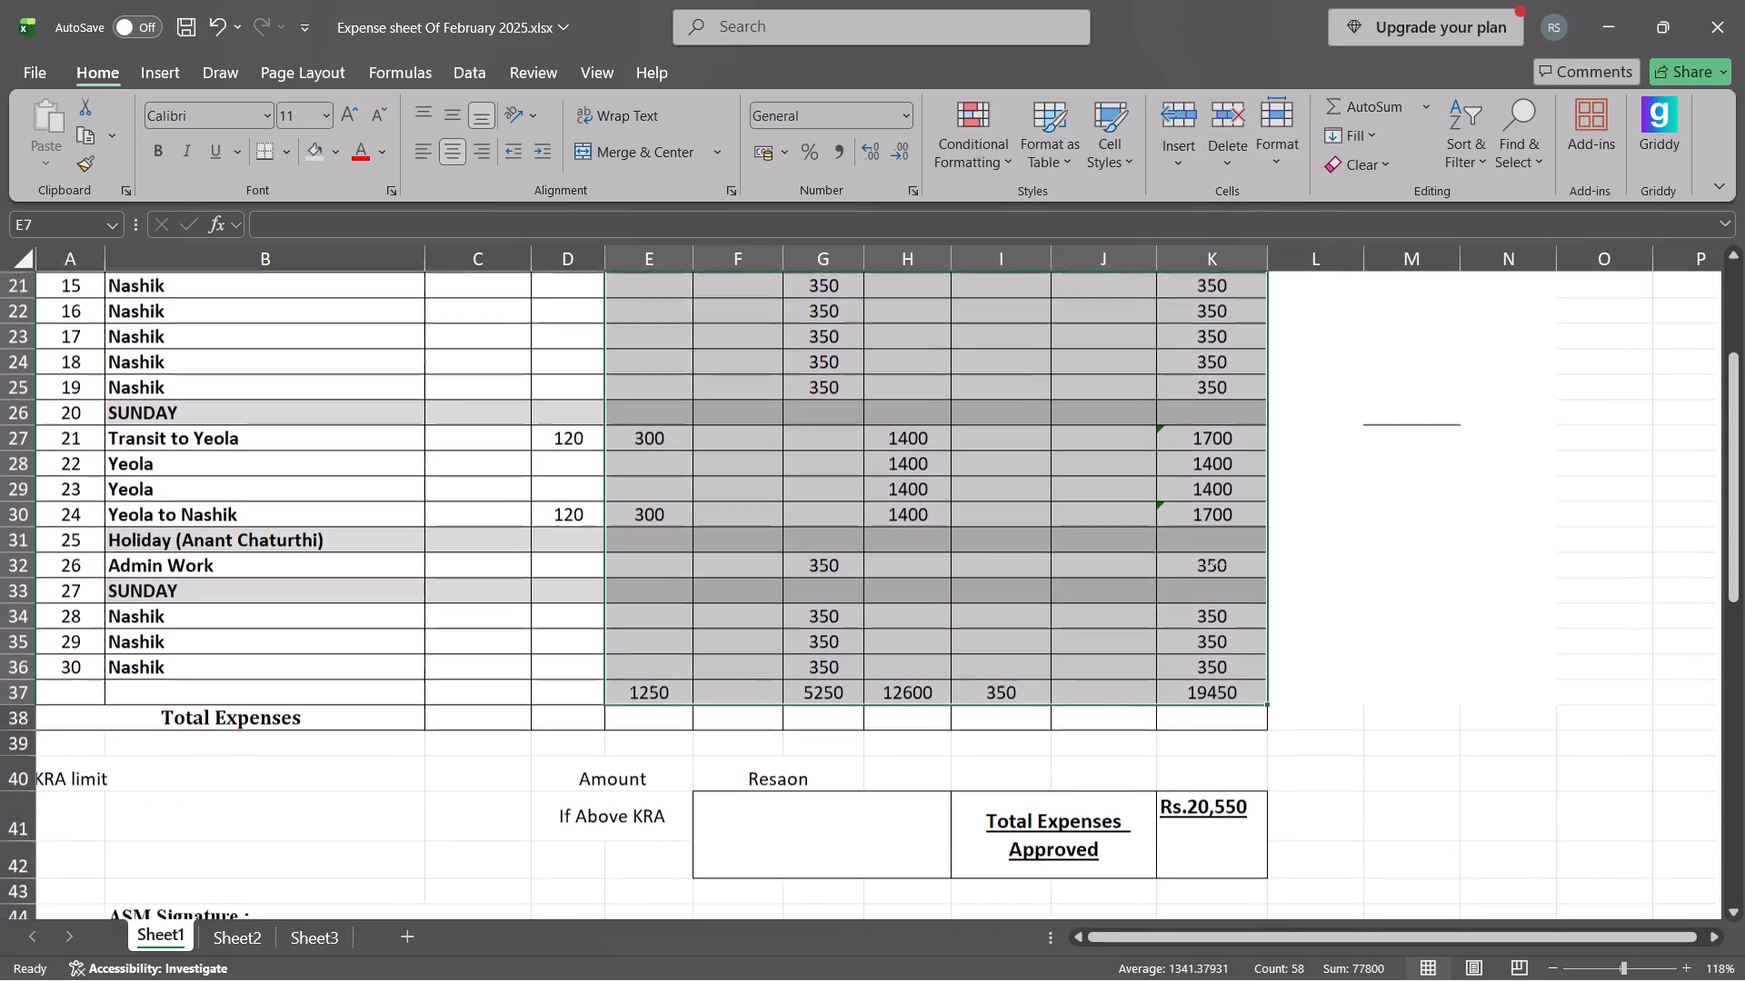
left_click(1396, 538)
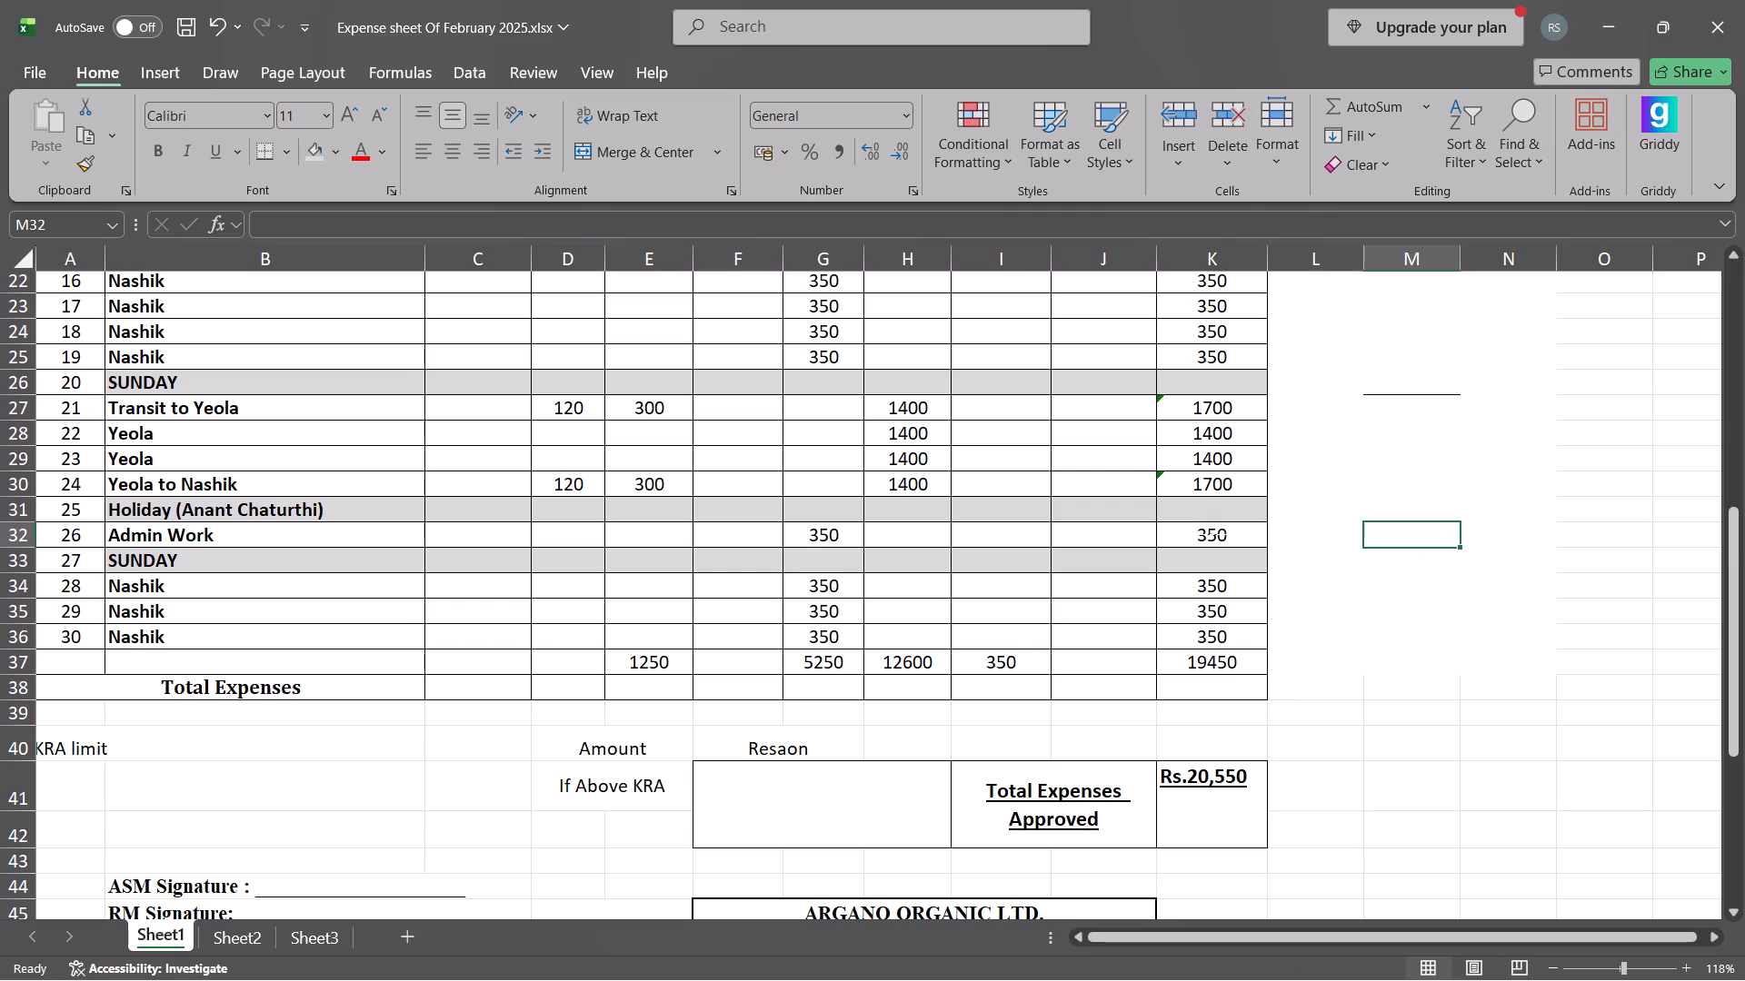
Clear the column sums in the blank row between date 30 and the Total Expenses row.
left_click_drag(583, 662, 801, 668)
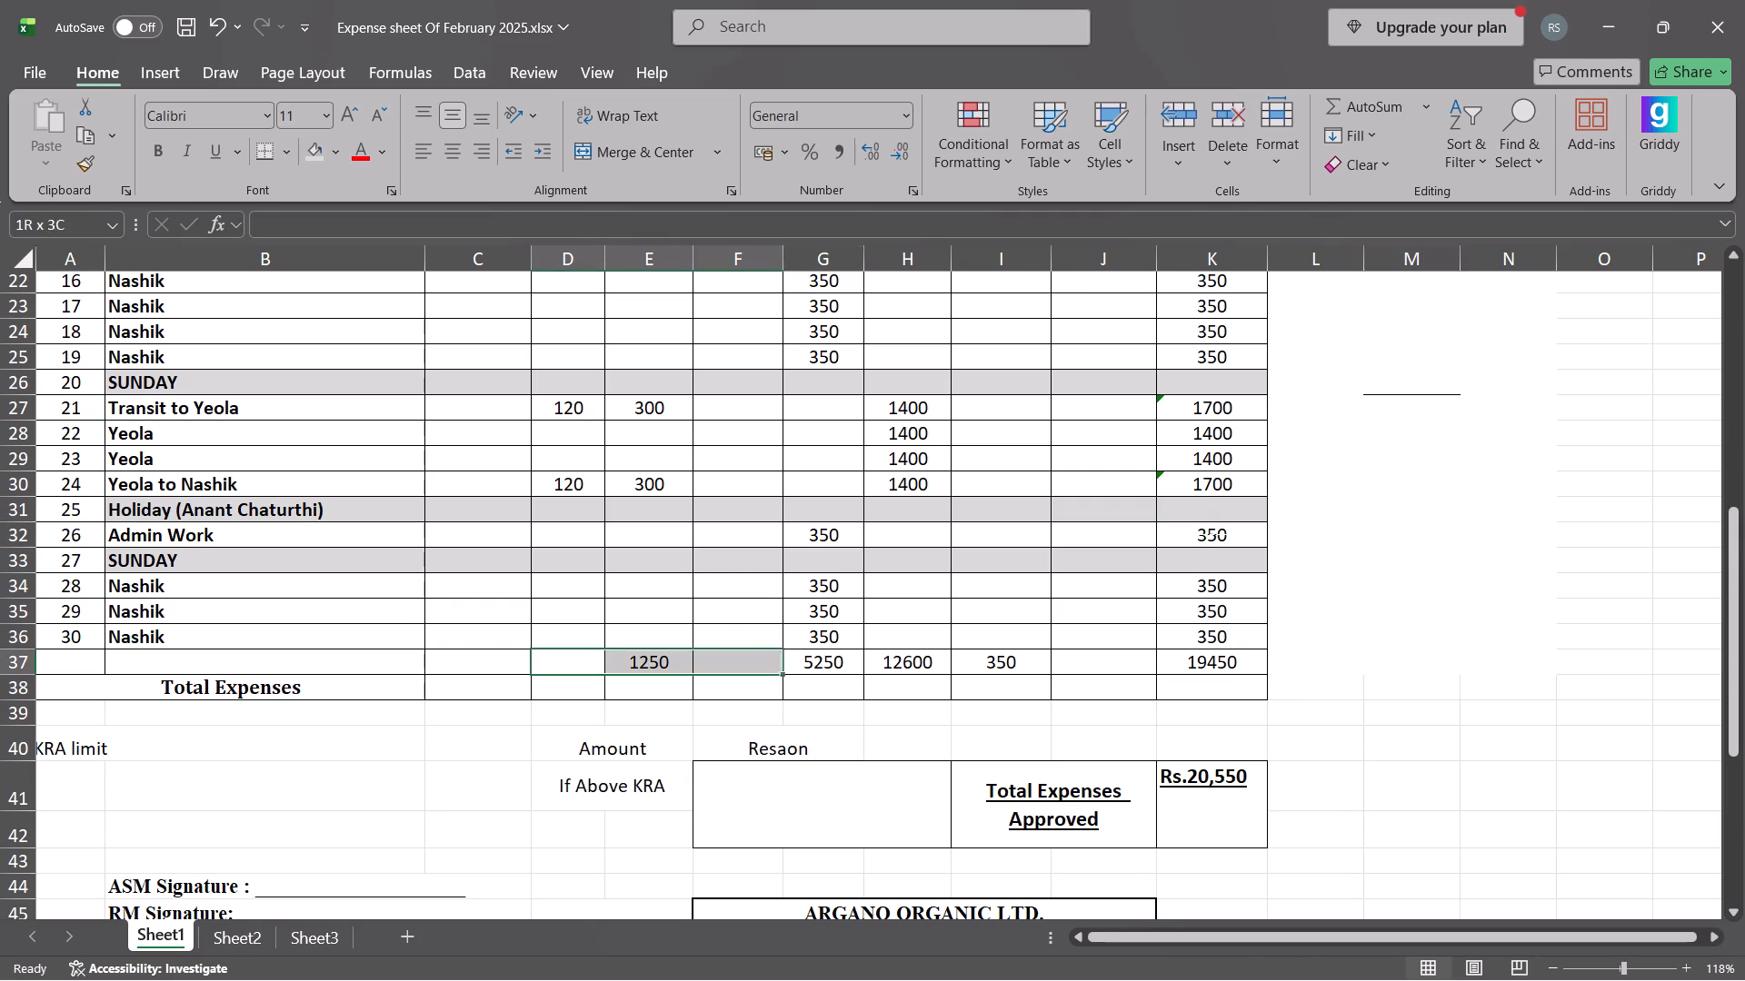
left_click_drag(801, 668, 1164, 665)
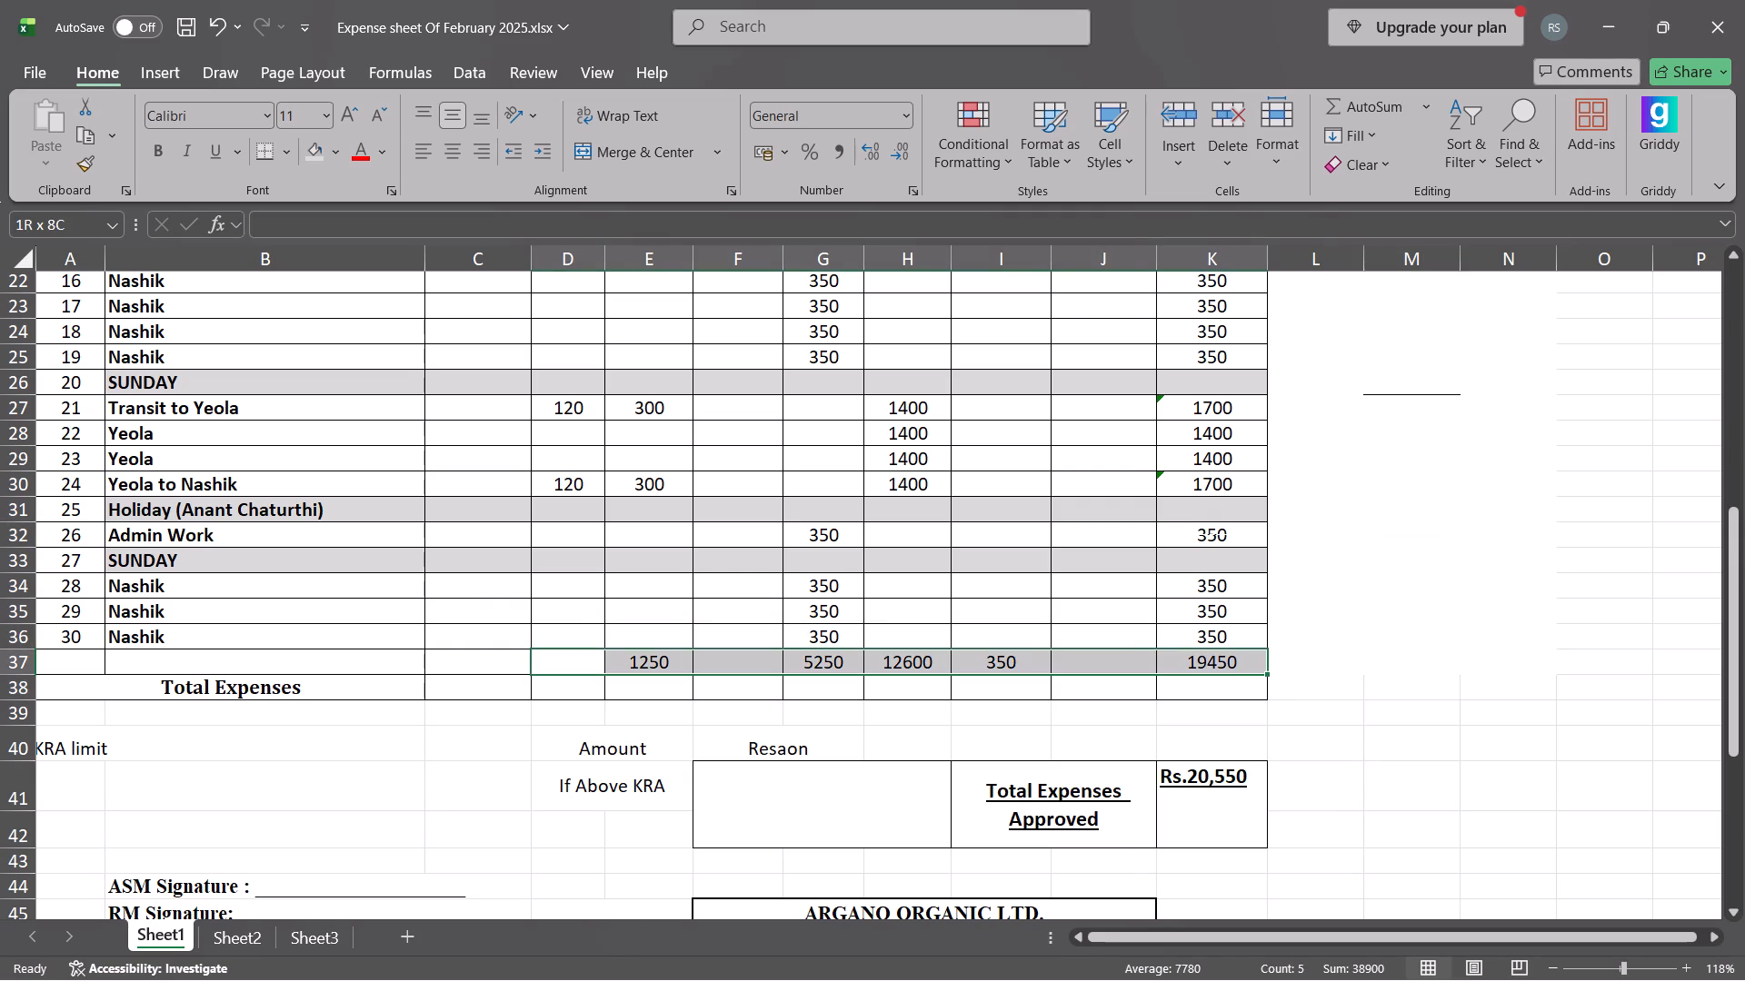
left_click_drag(1164, 665, 1168, 664)
key("Delete")
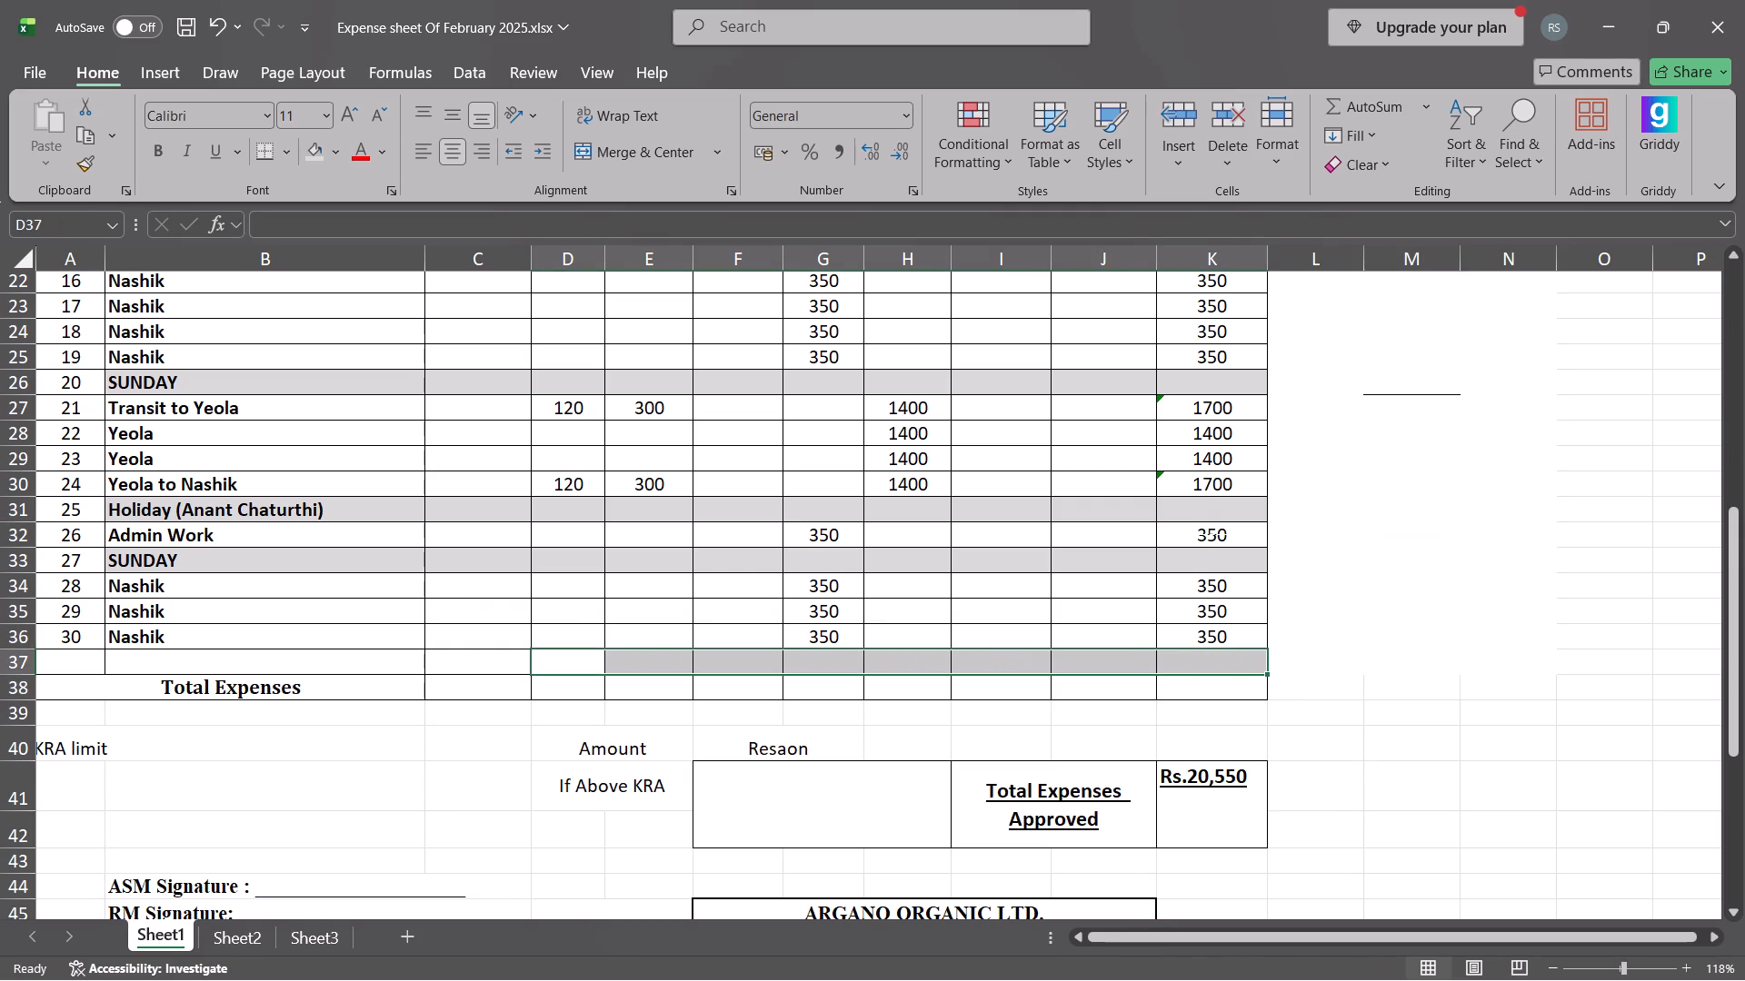
left_click(1464, 615)
AutoSum the Total Fare to Total Expenses Rs. columns from date 1 down into the Total Expenses row.
scroll(1464, 615, "up", 2)
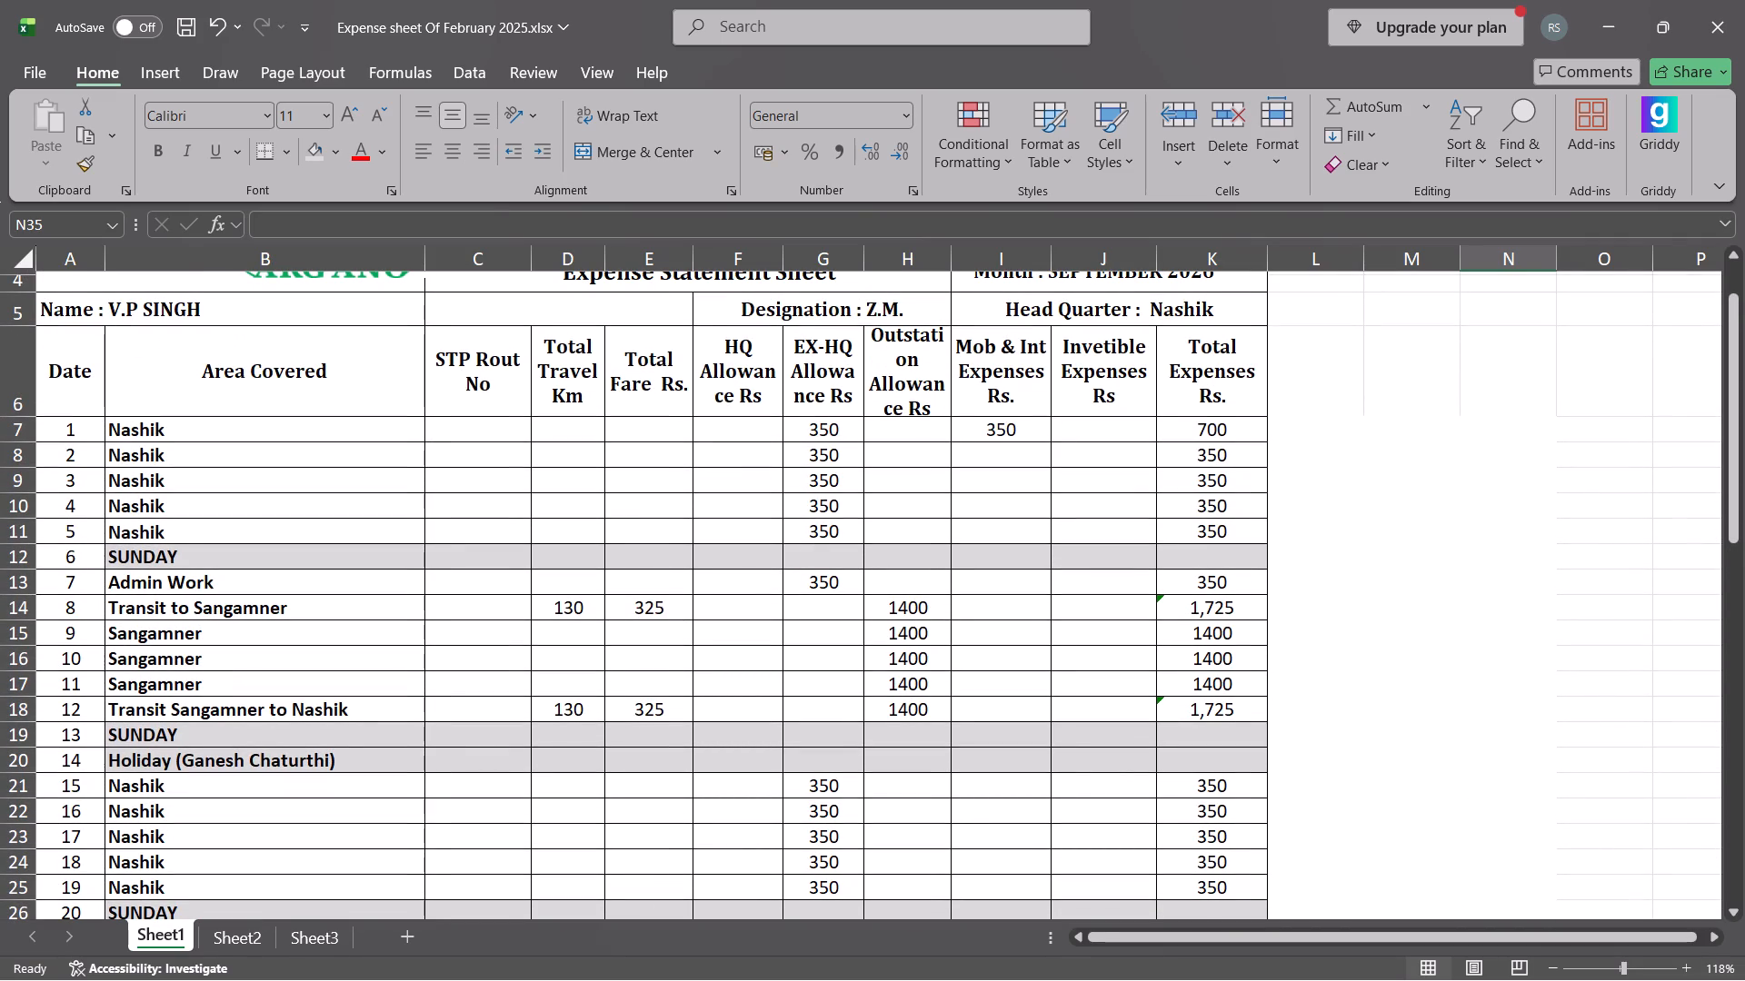
left_click(651, 433)
left_click(832, 445)
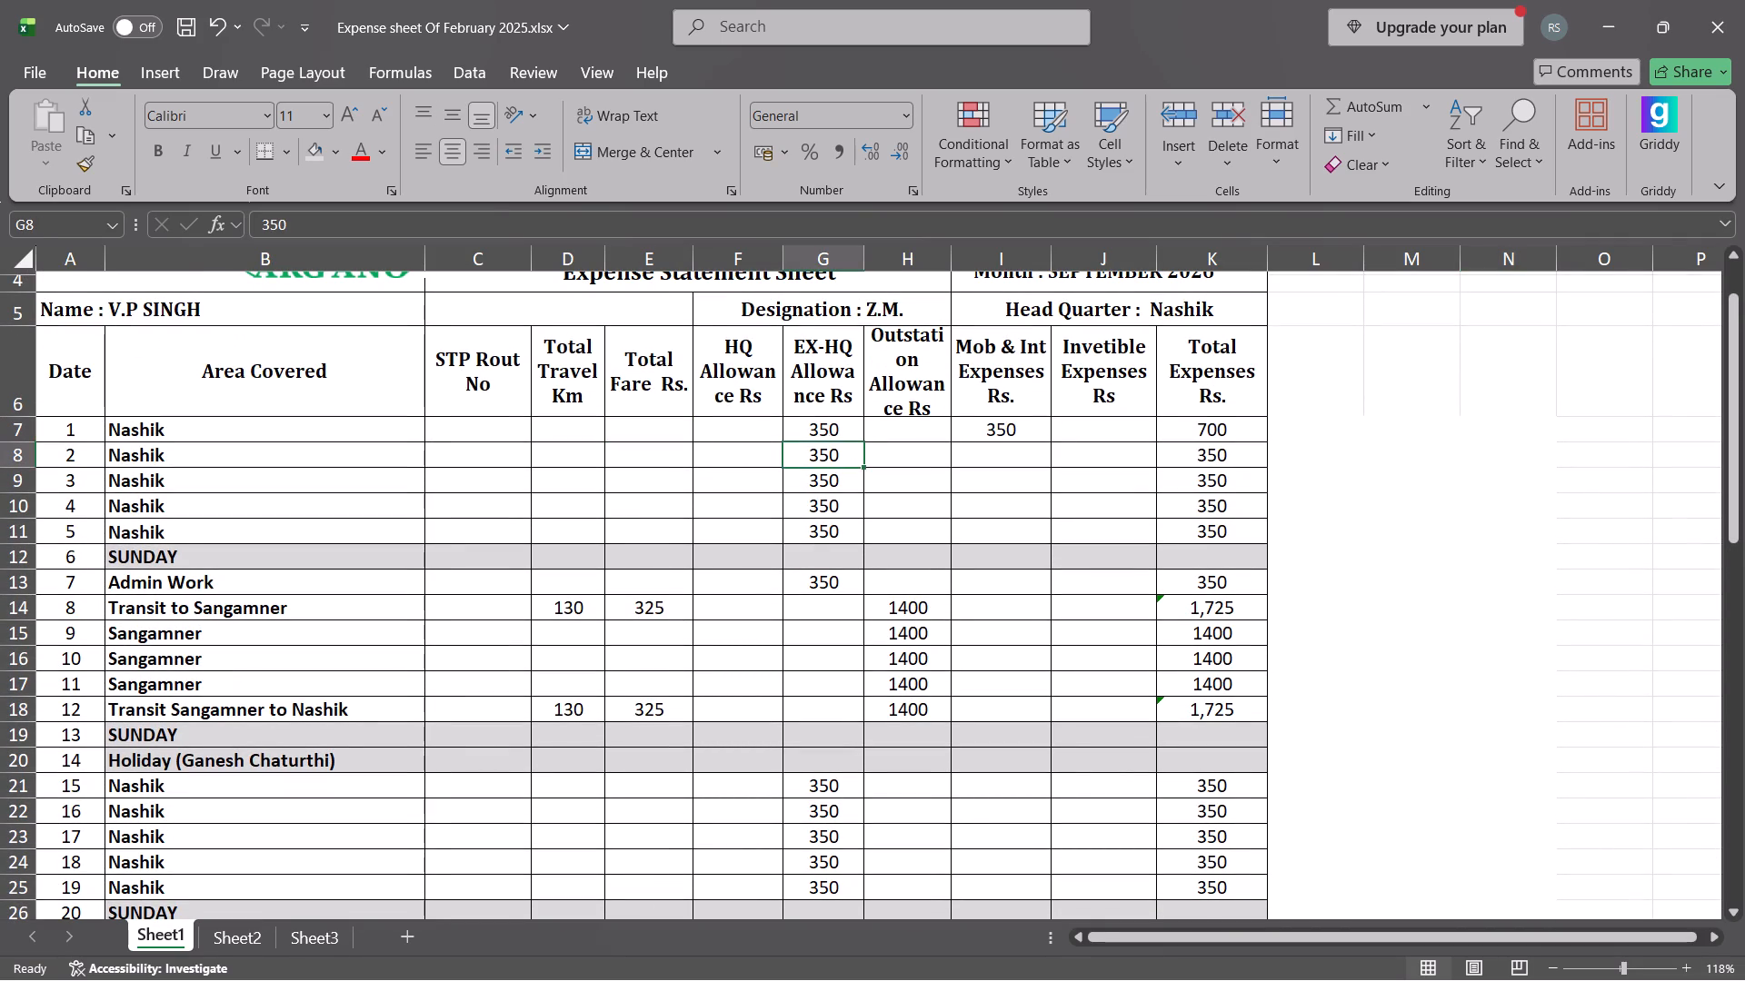
left_click_drag(632, 436, 781, 464)
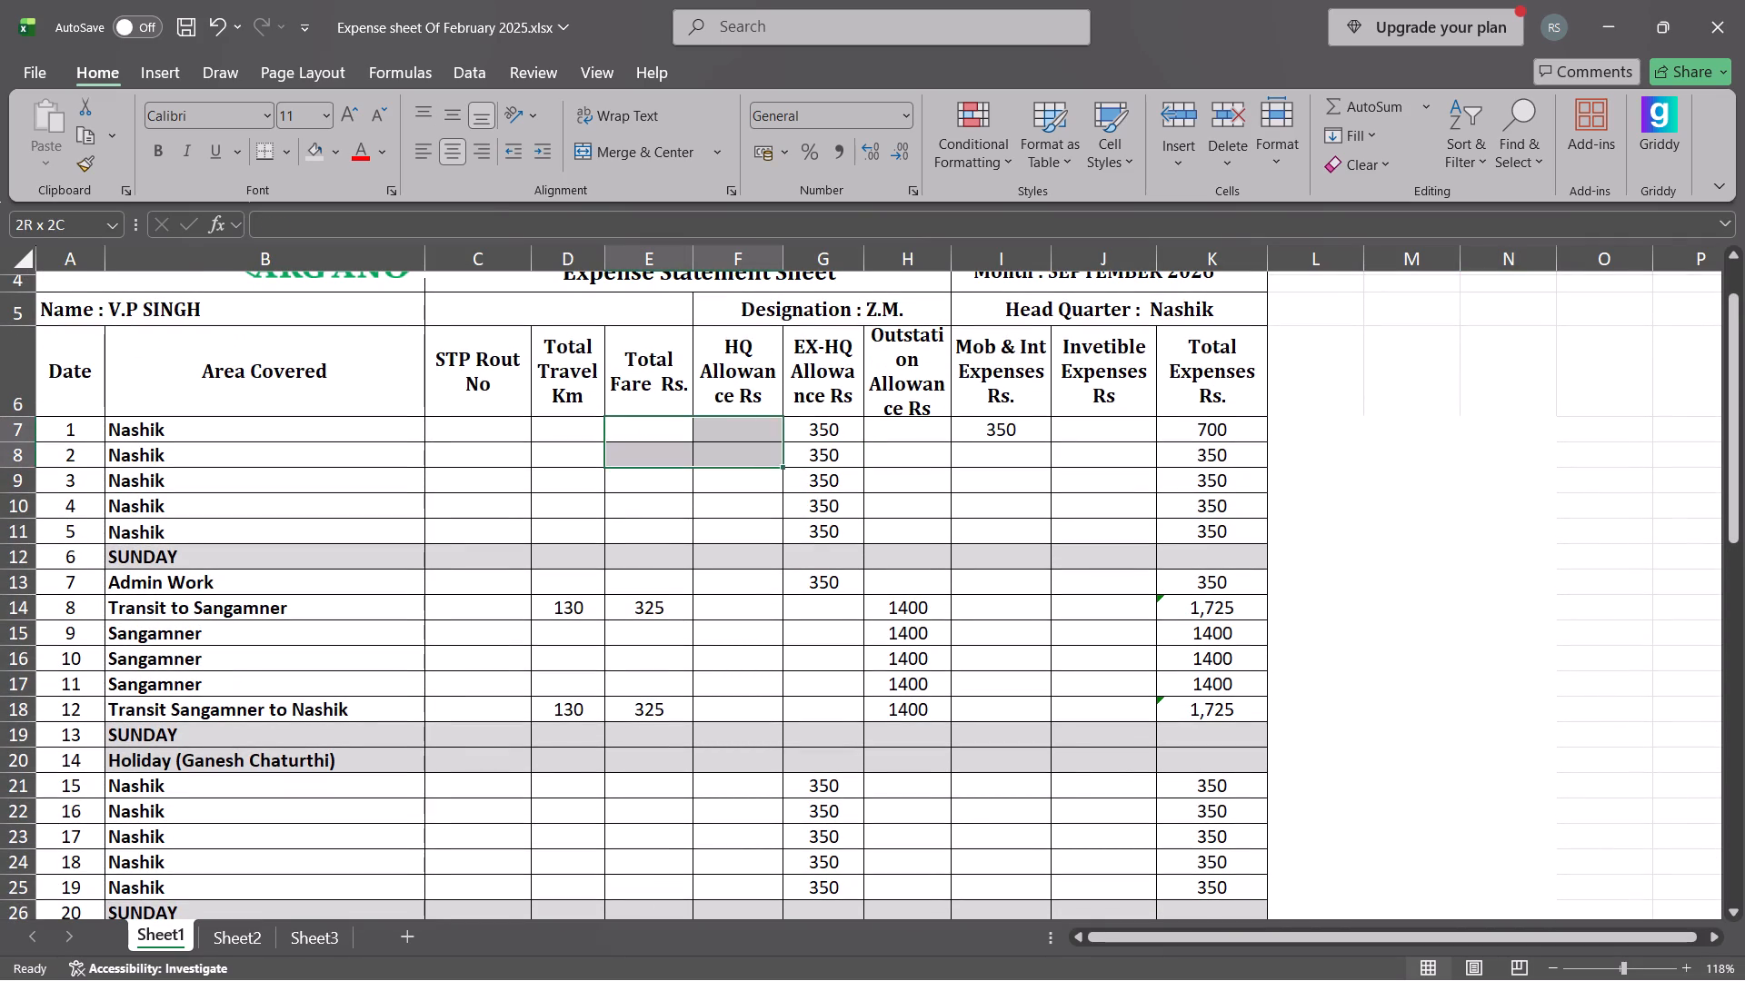
left_click_drag(781, 464, 1174, 980)
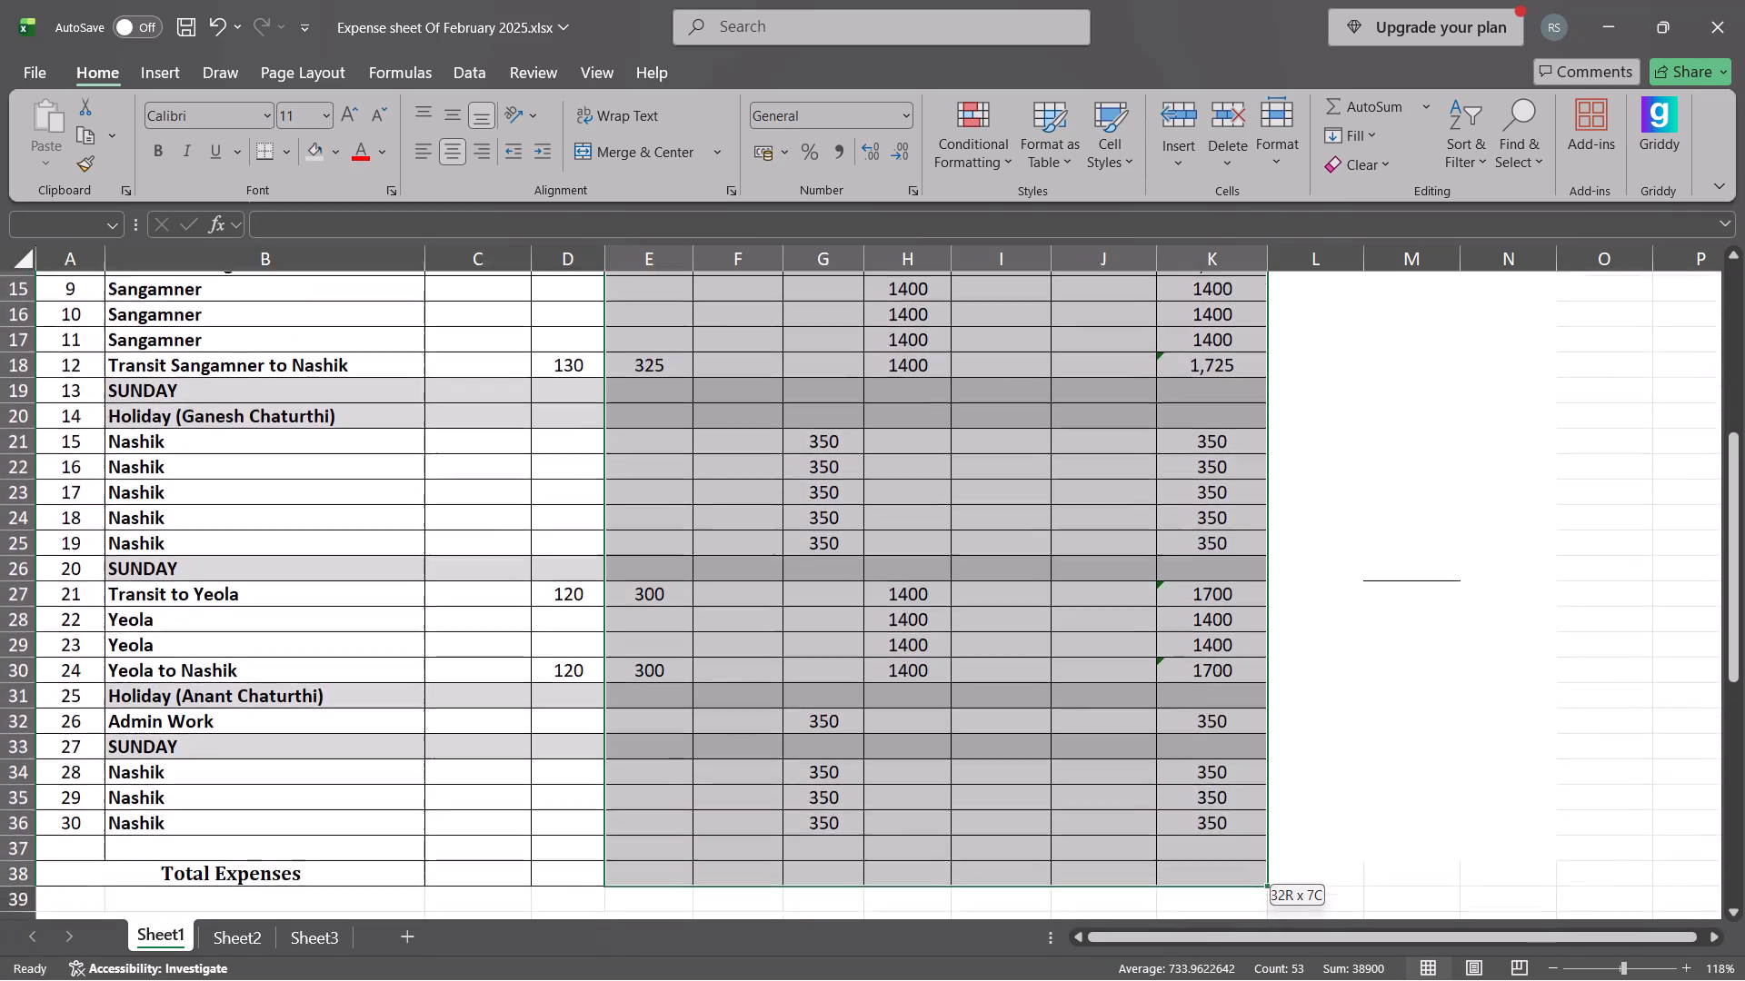
left_click_drag(1174, 980, 1241, 617)
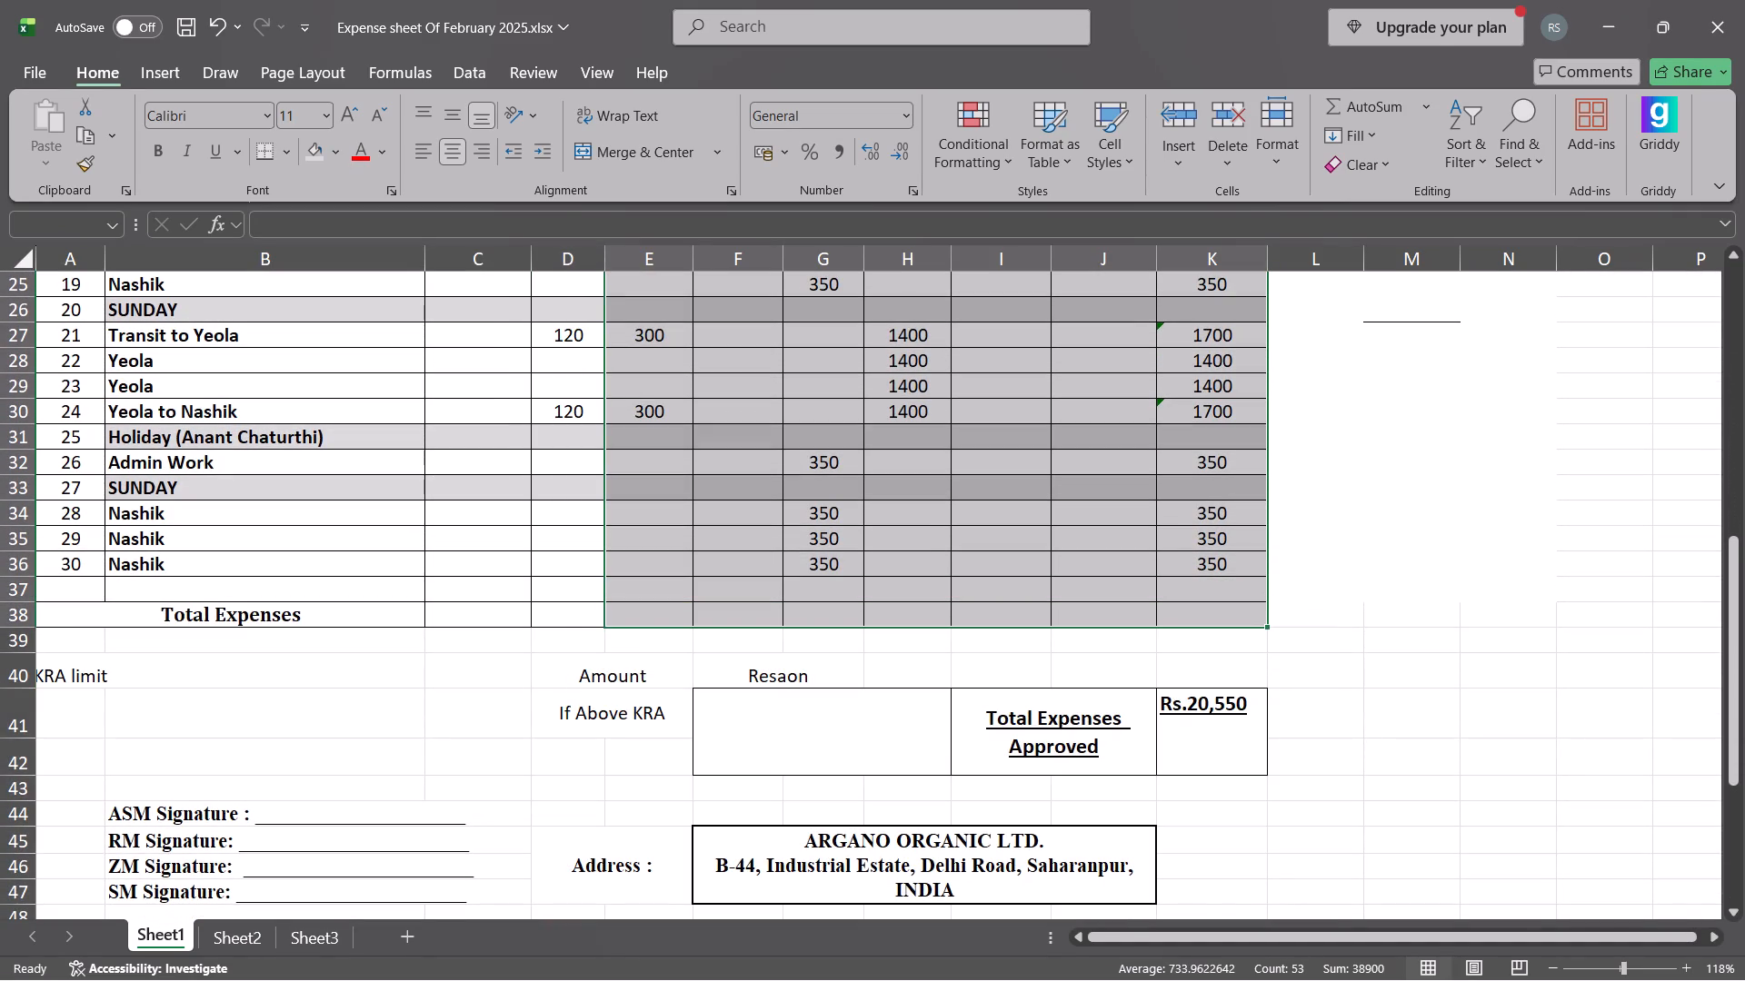
left_click(1360, 96)
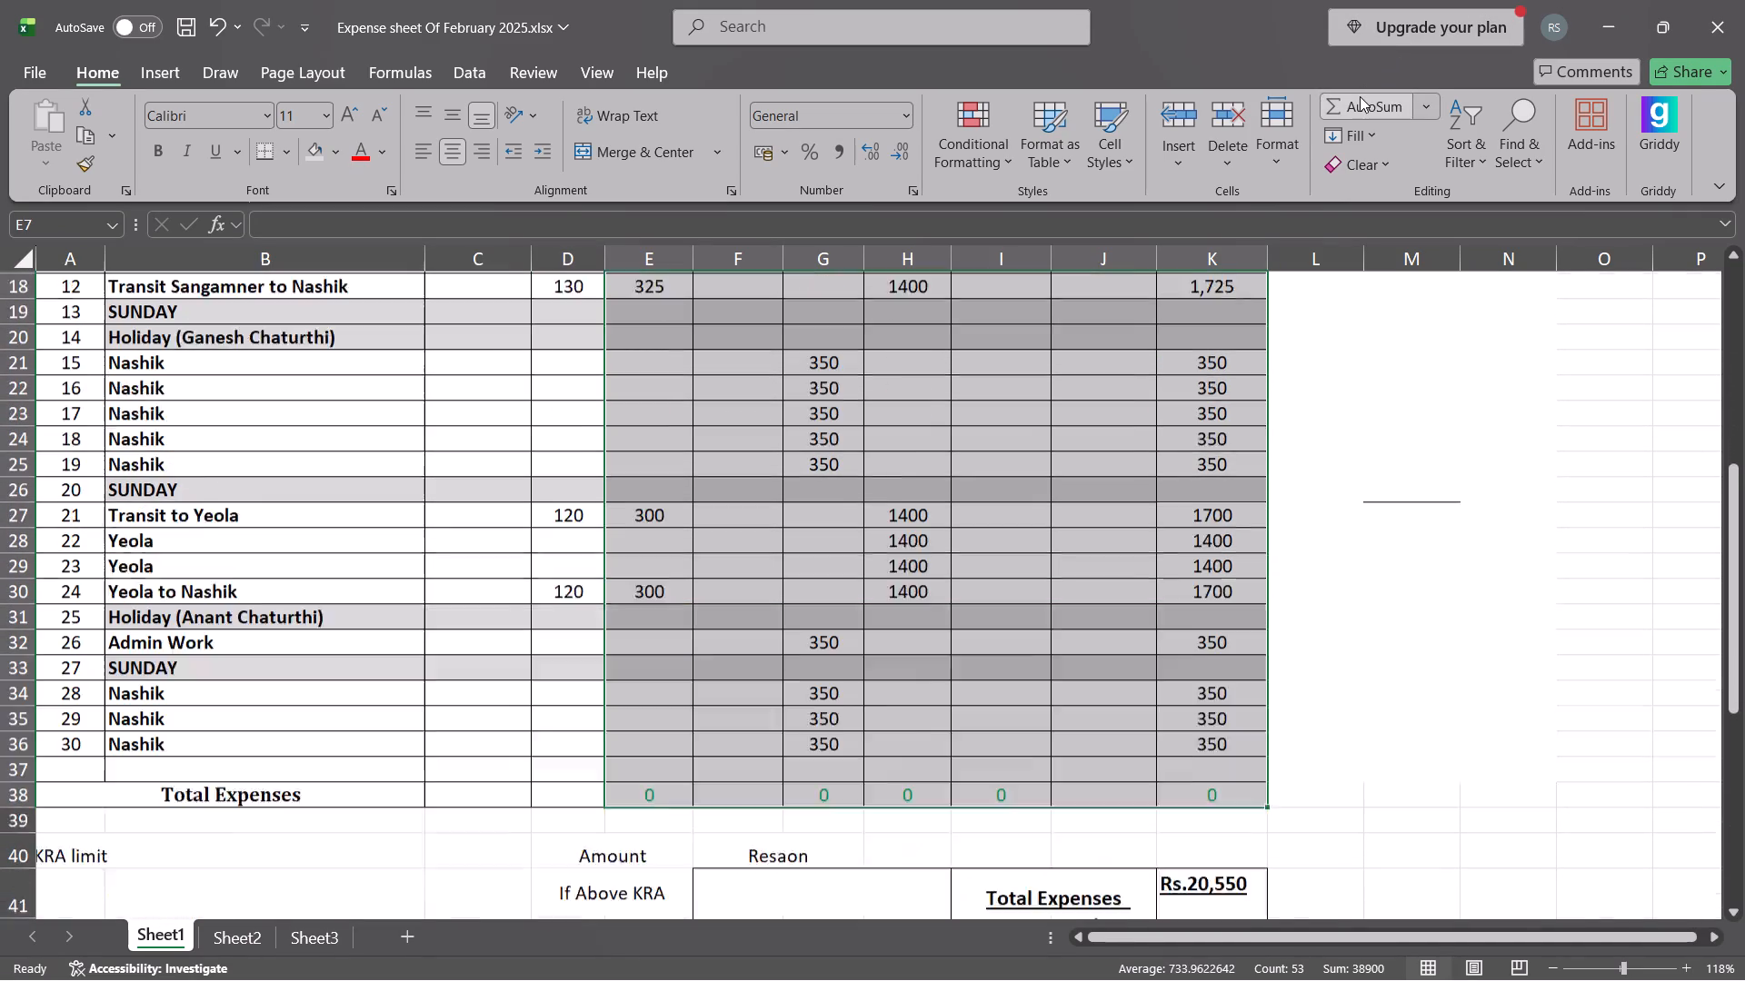
scroll(1385, 575, "down", 3)
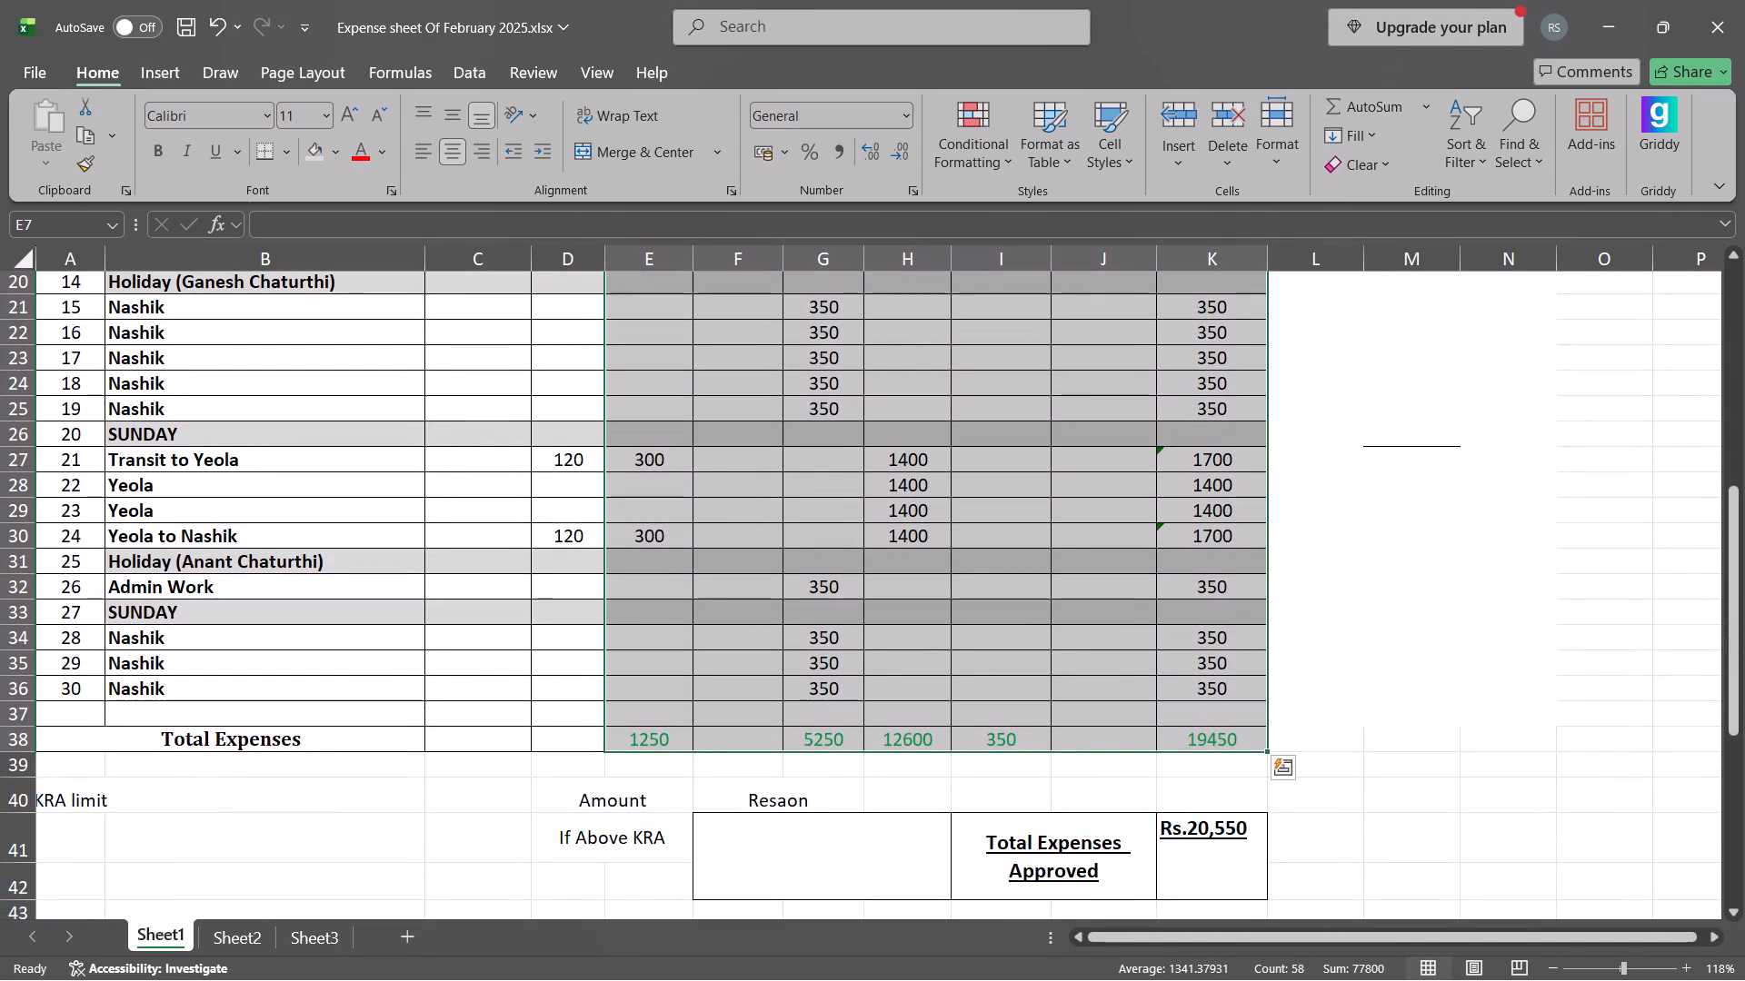
left_click(1011, 699)
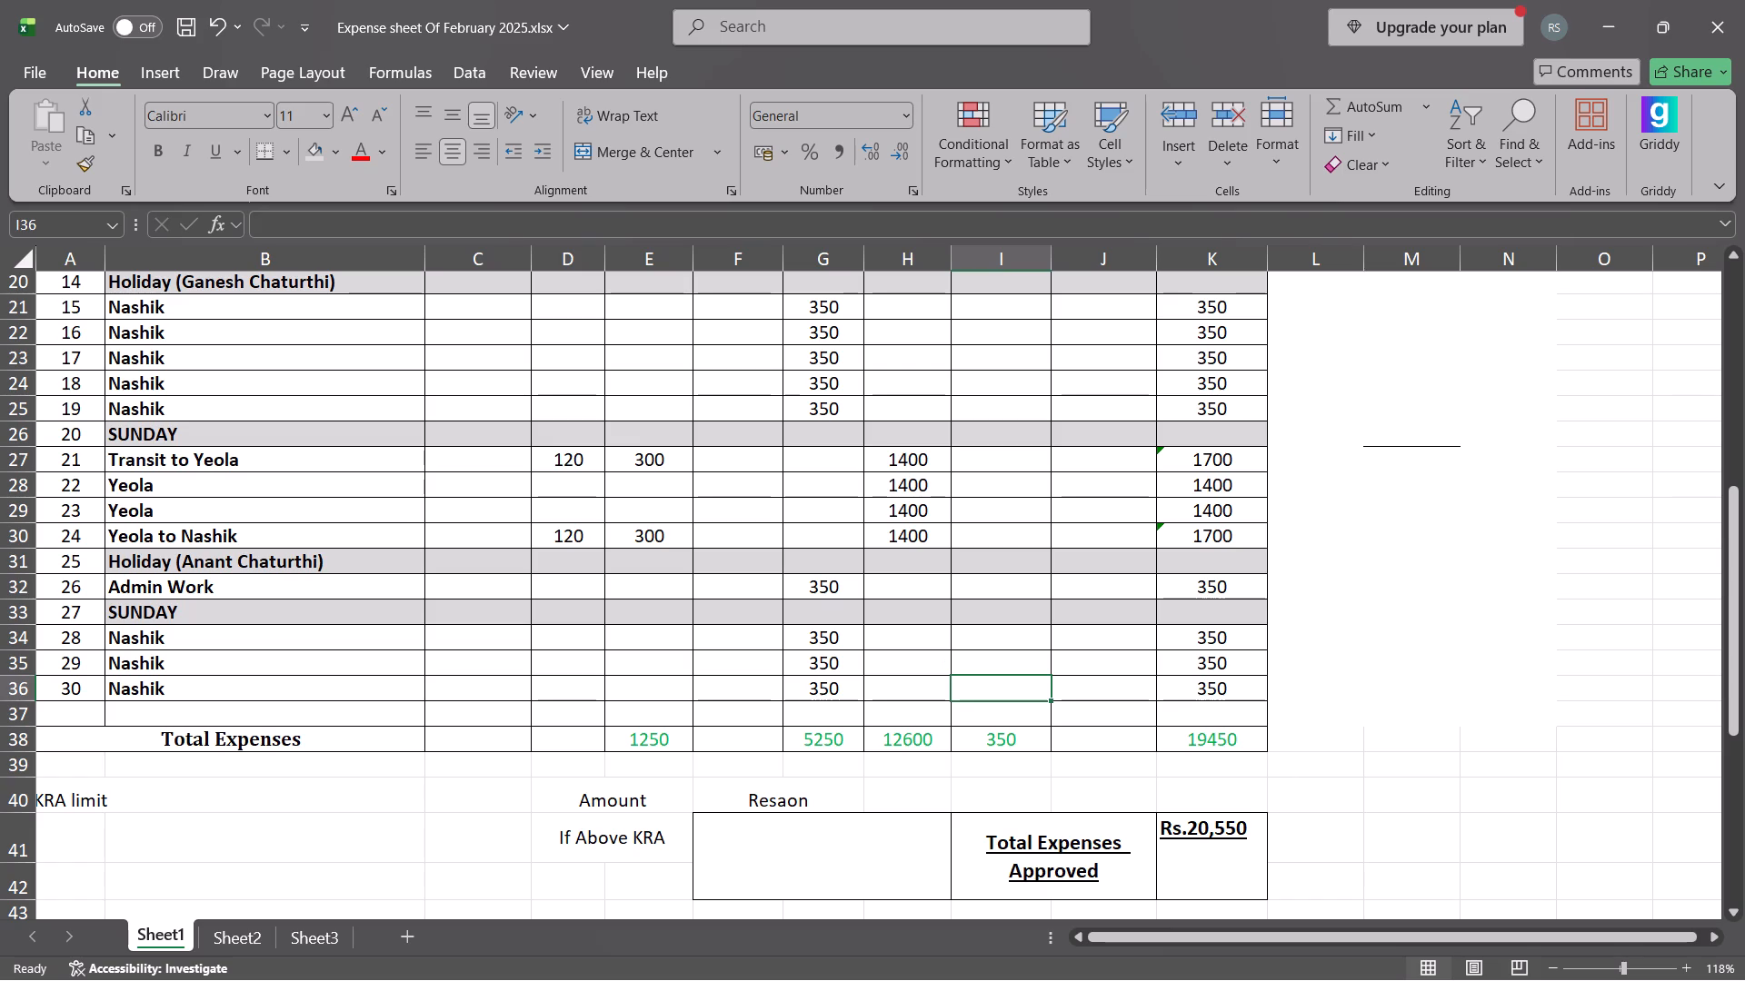
Replace the Admin Work entry on date 7 with Transit to Sangamner.
scroll(1011, 699, "up", 3)
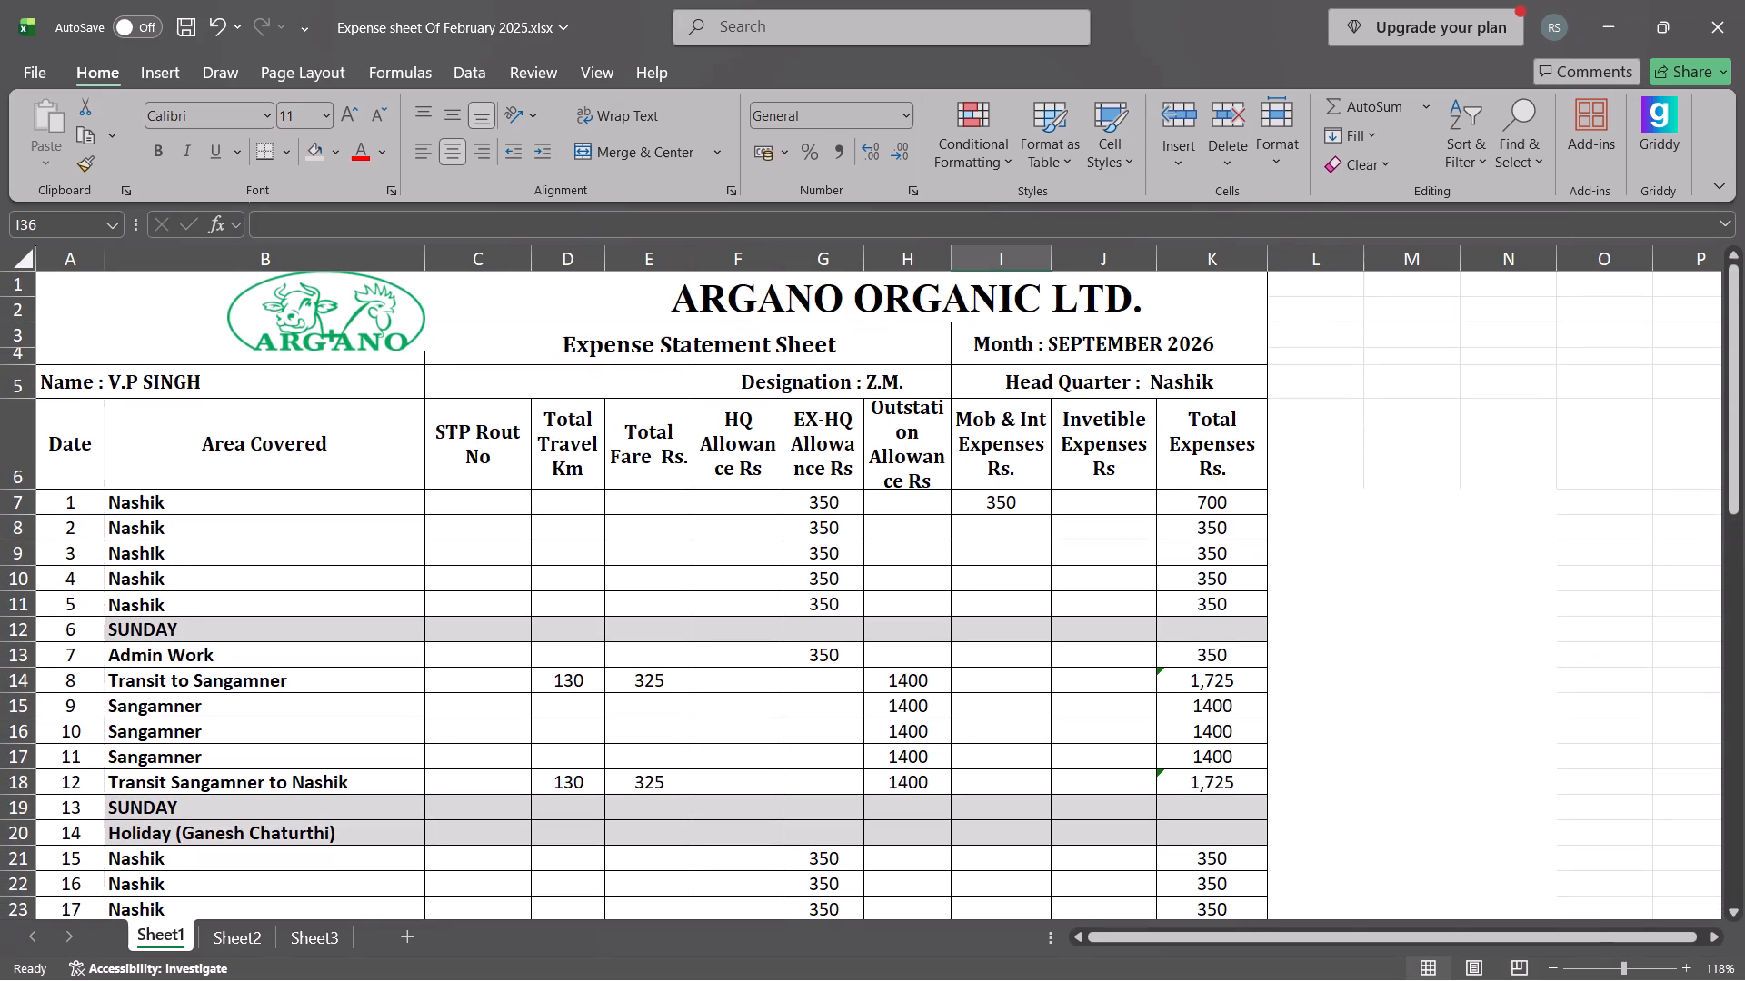
double_click(321, 659)
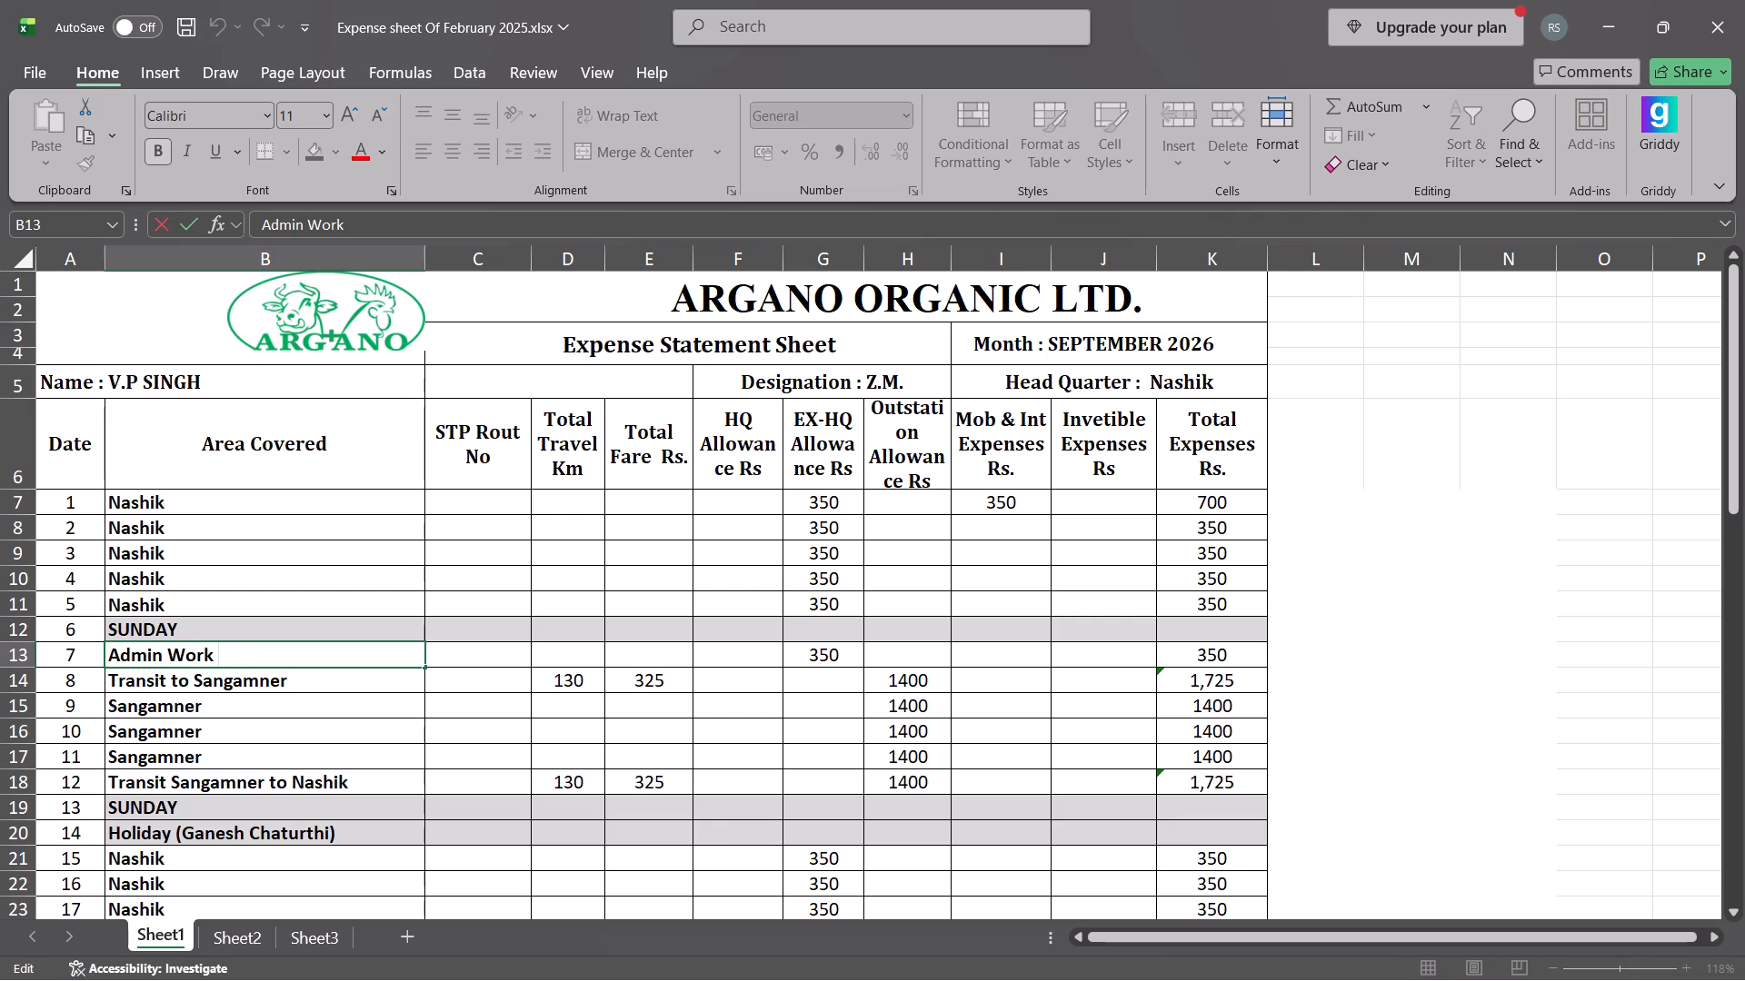
key("BackSpace")
key("BackSpace")
key("BackSpace")
key("BackSpace")
key("BackSpace")
key("BackSpace")
key("BackSpace")
key("BackSpace")
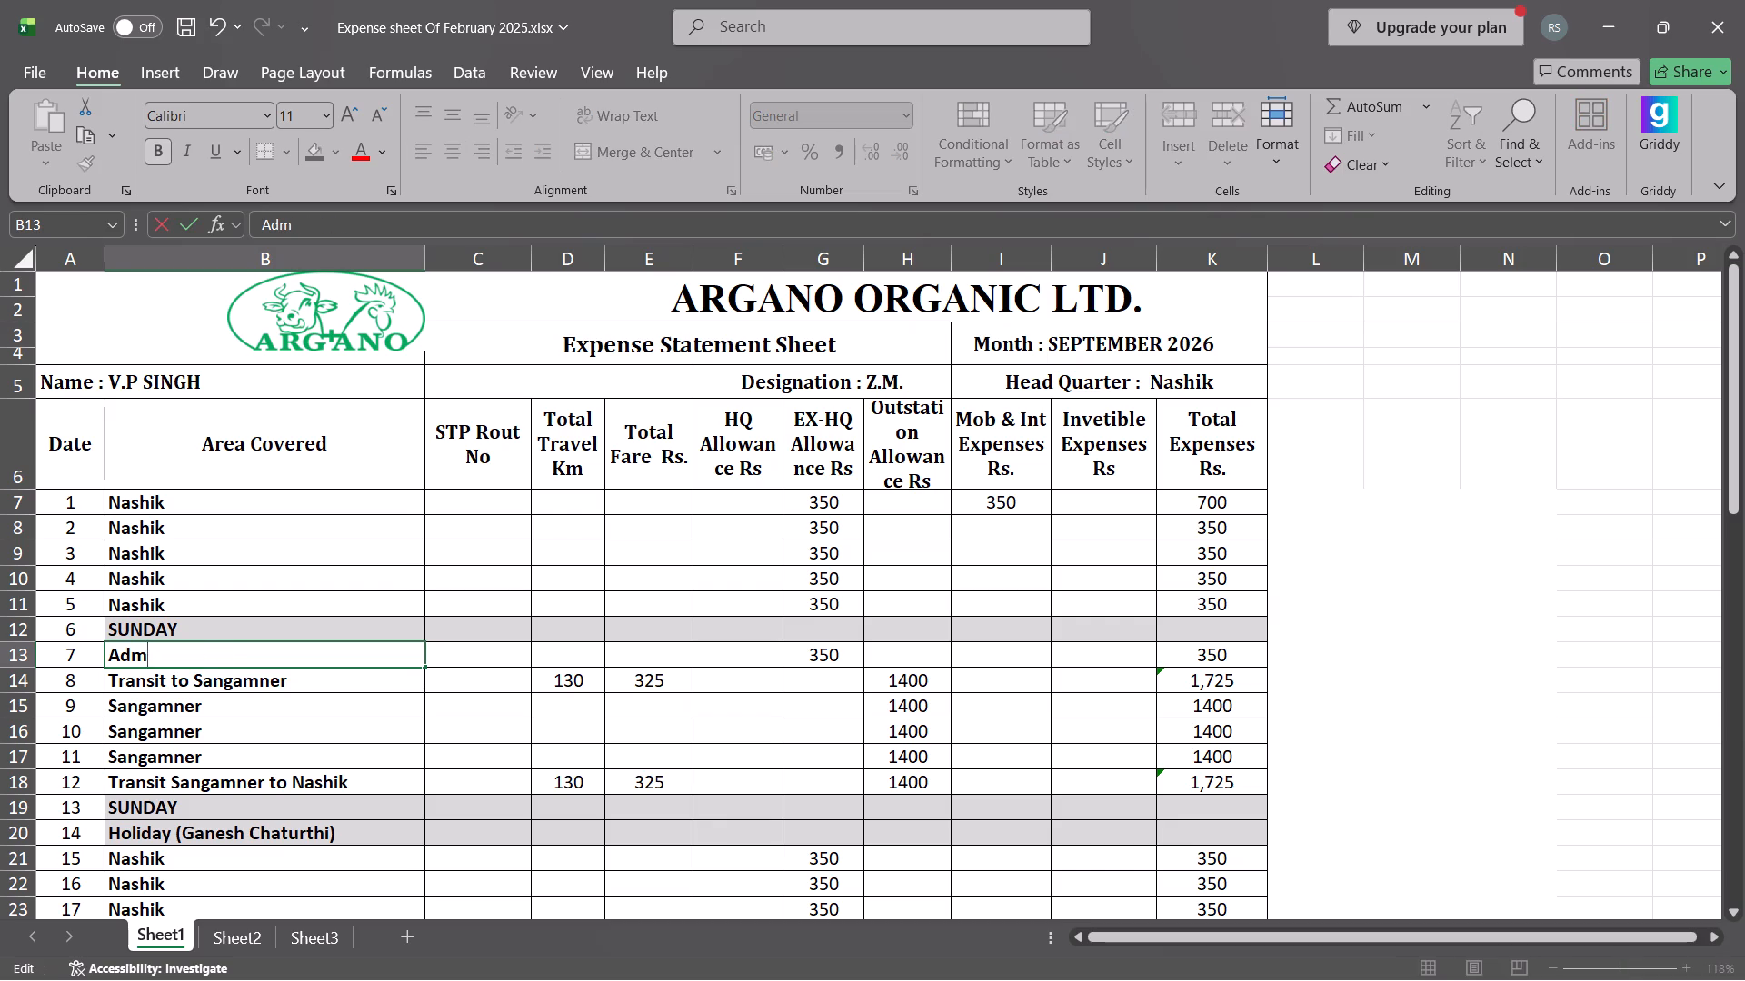
key("BackSpace")
key("BackSpace")
key("BackSpace")
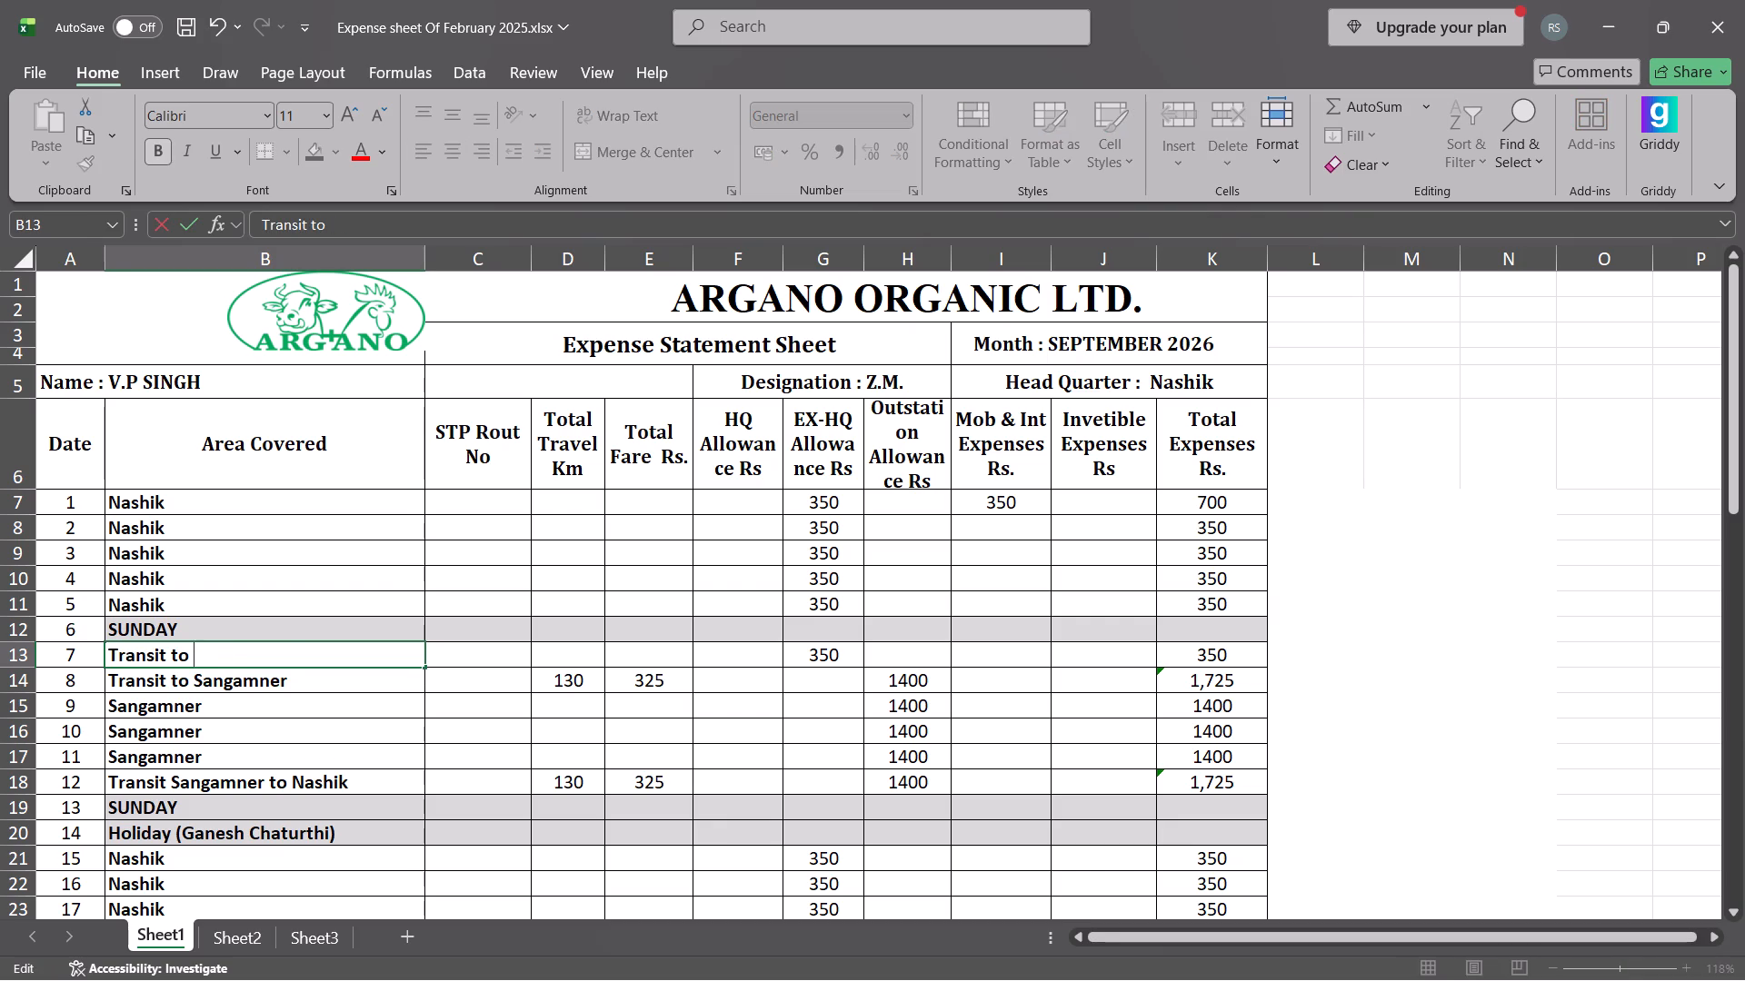
key("s")
key("Right")
key("Down")
key("Down")
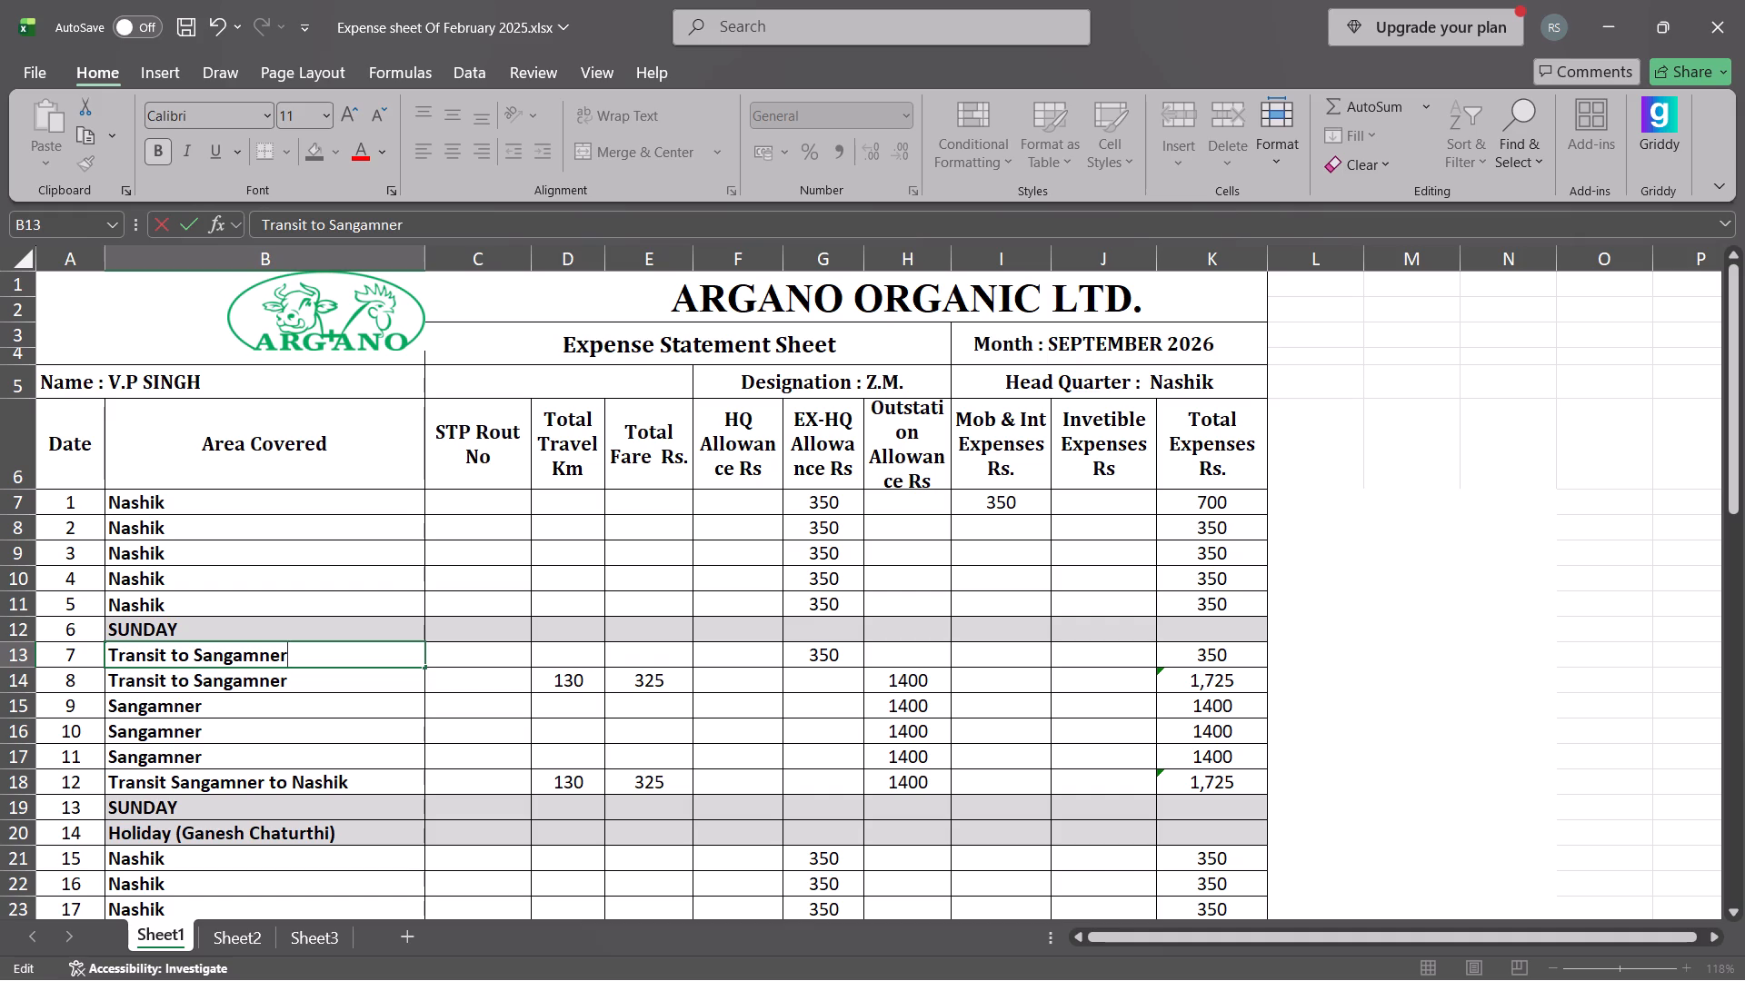
Change the Area Covered on date 8 to Sangamner.
double_click(324, 674)
key("ctrl+a")
key("BackSpace")
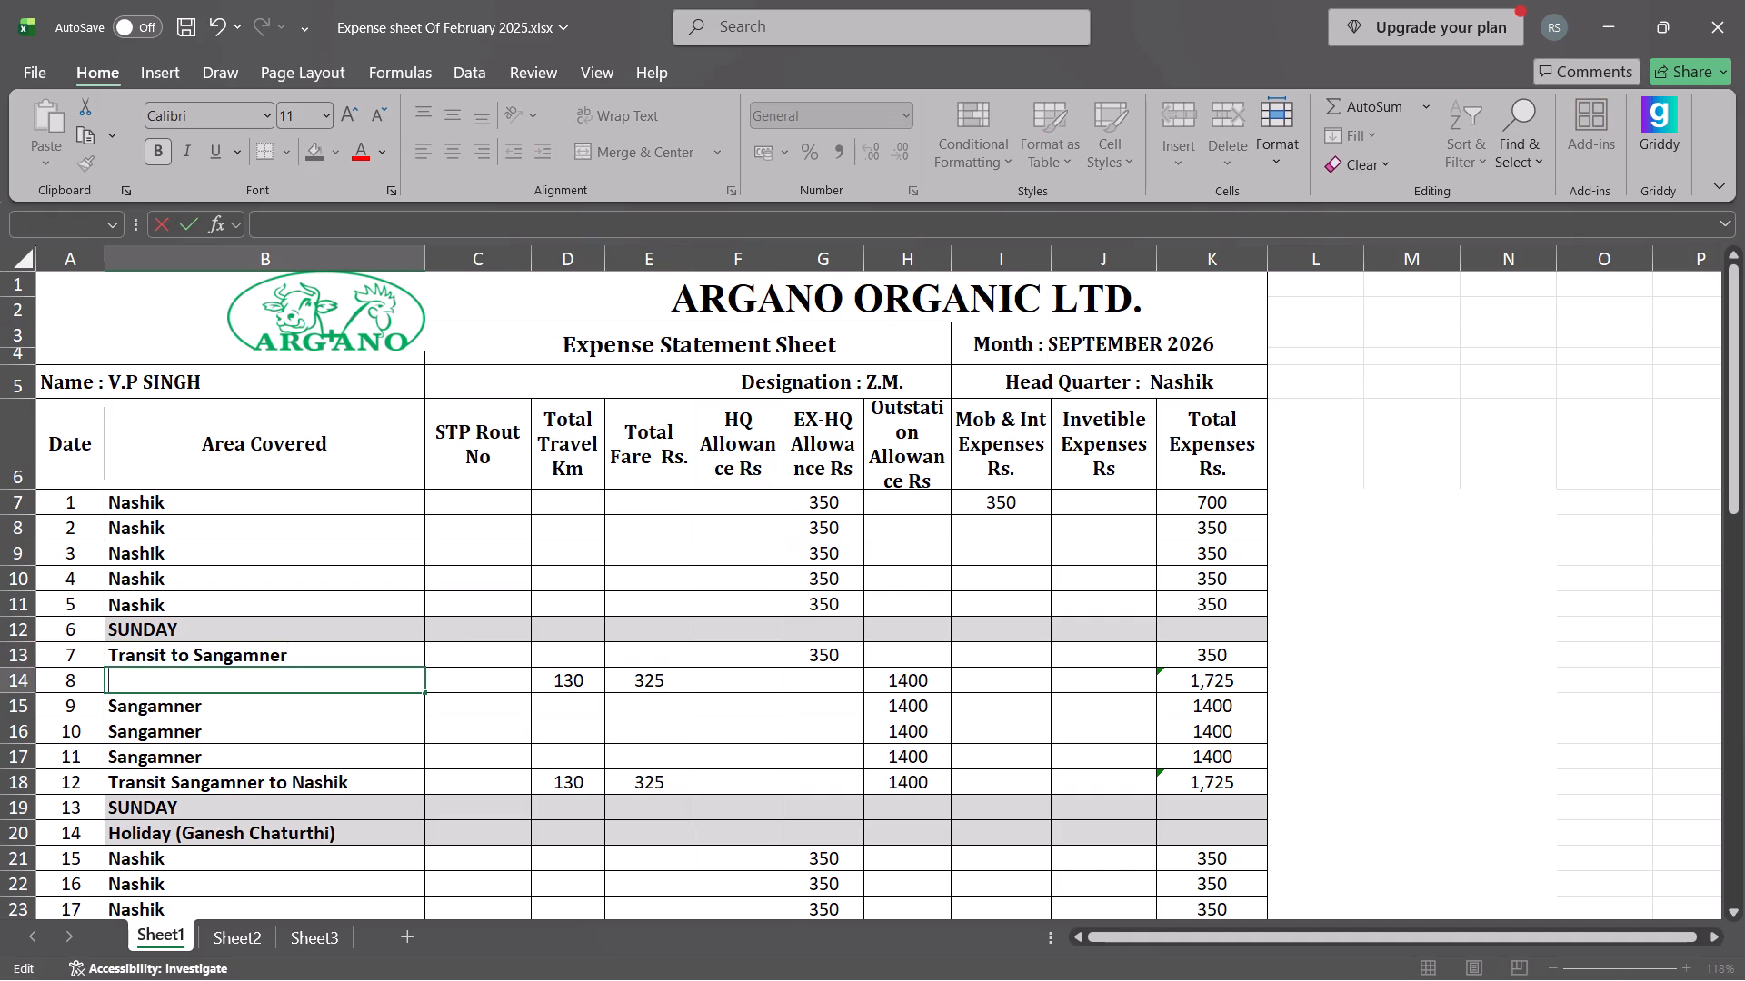
key("s")
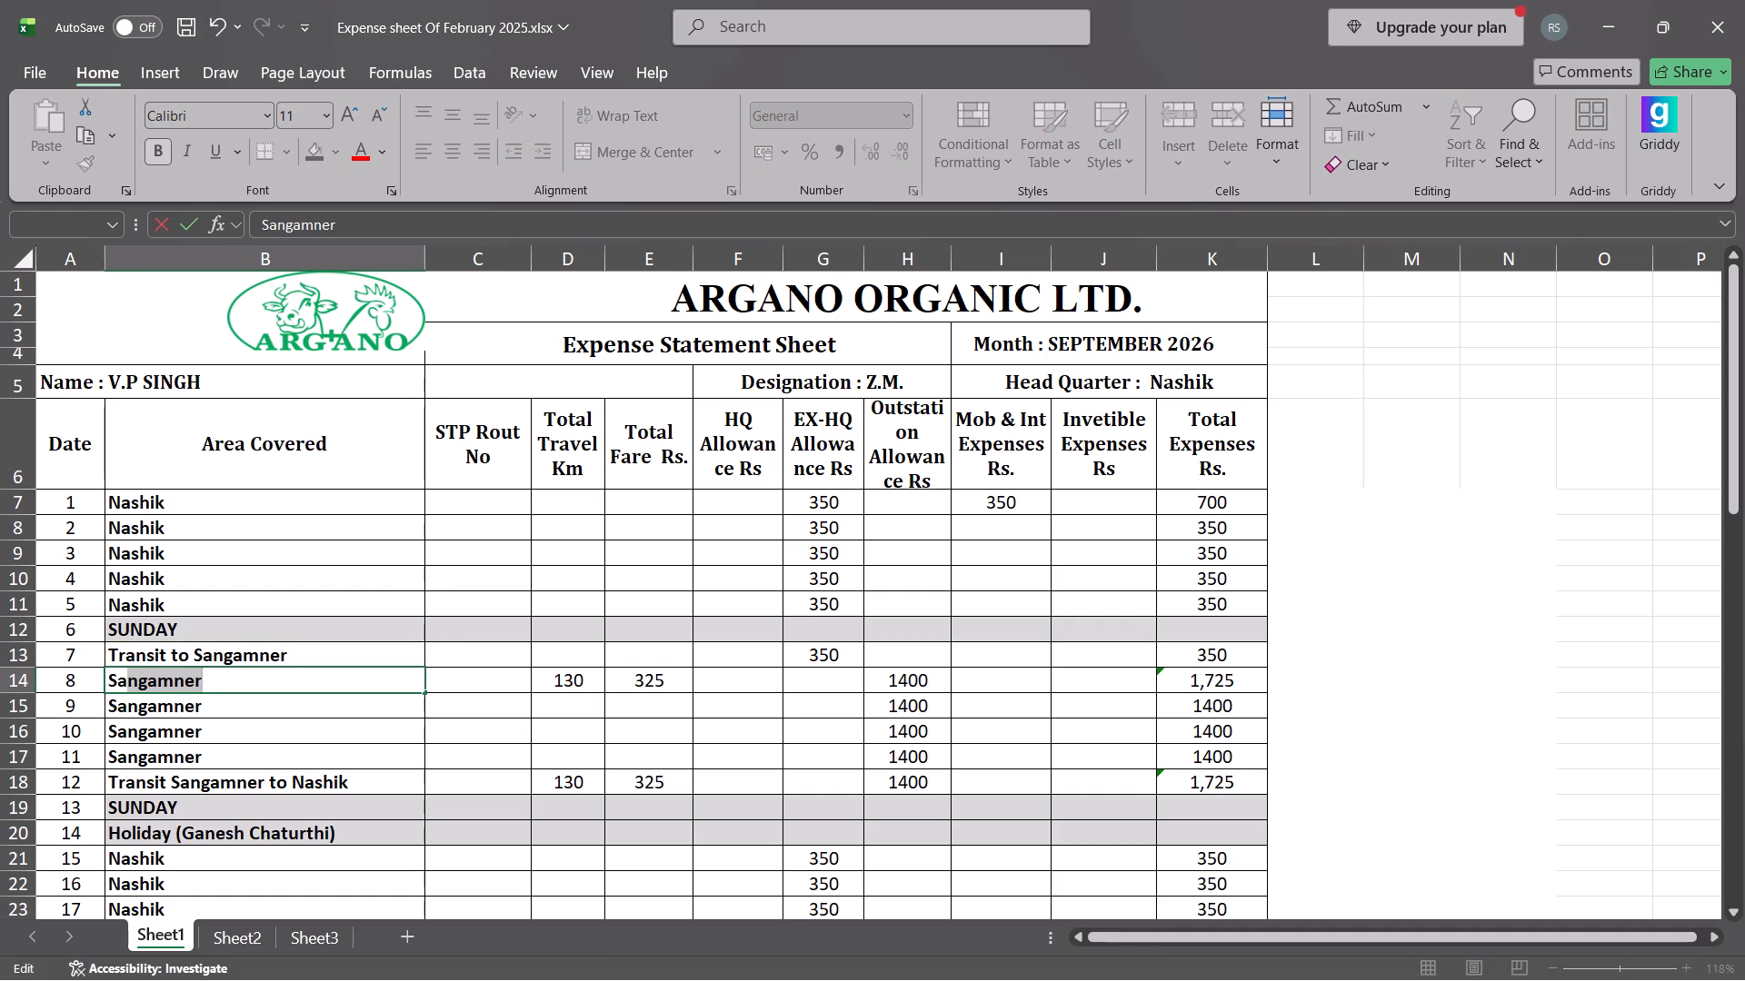
key("Right")
Enter 130 as the Total Travel Km and 325 as the Total Fare for date 7.
left_click_drag(547, 687, 572, 660)
left_click(572, 660)
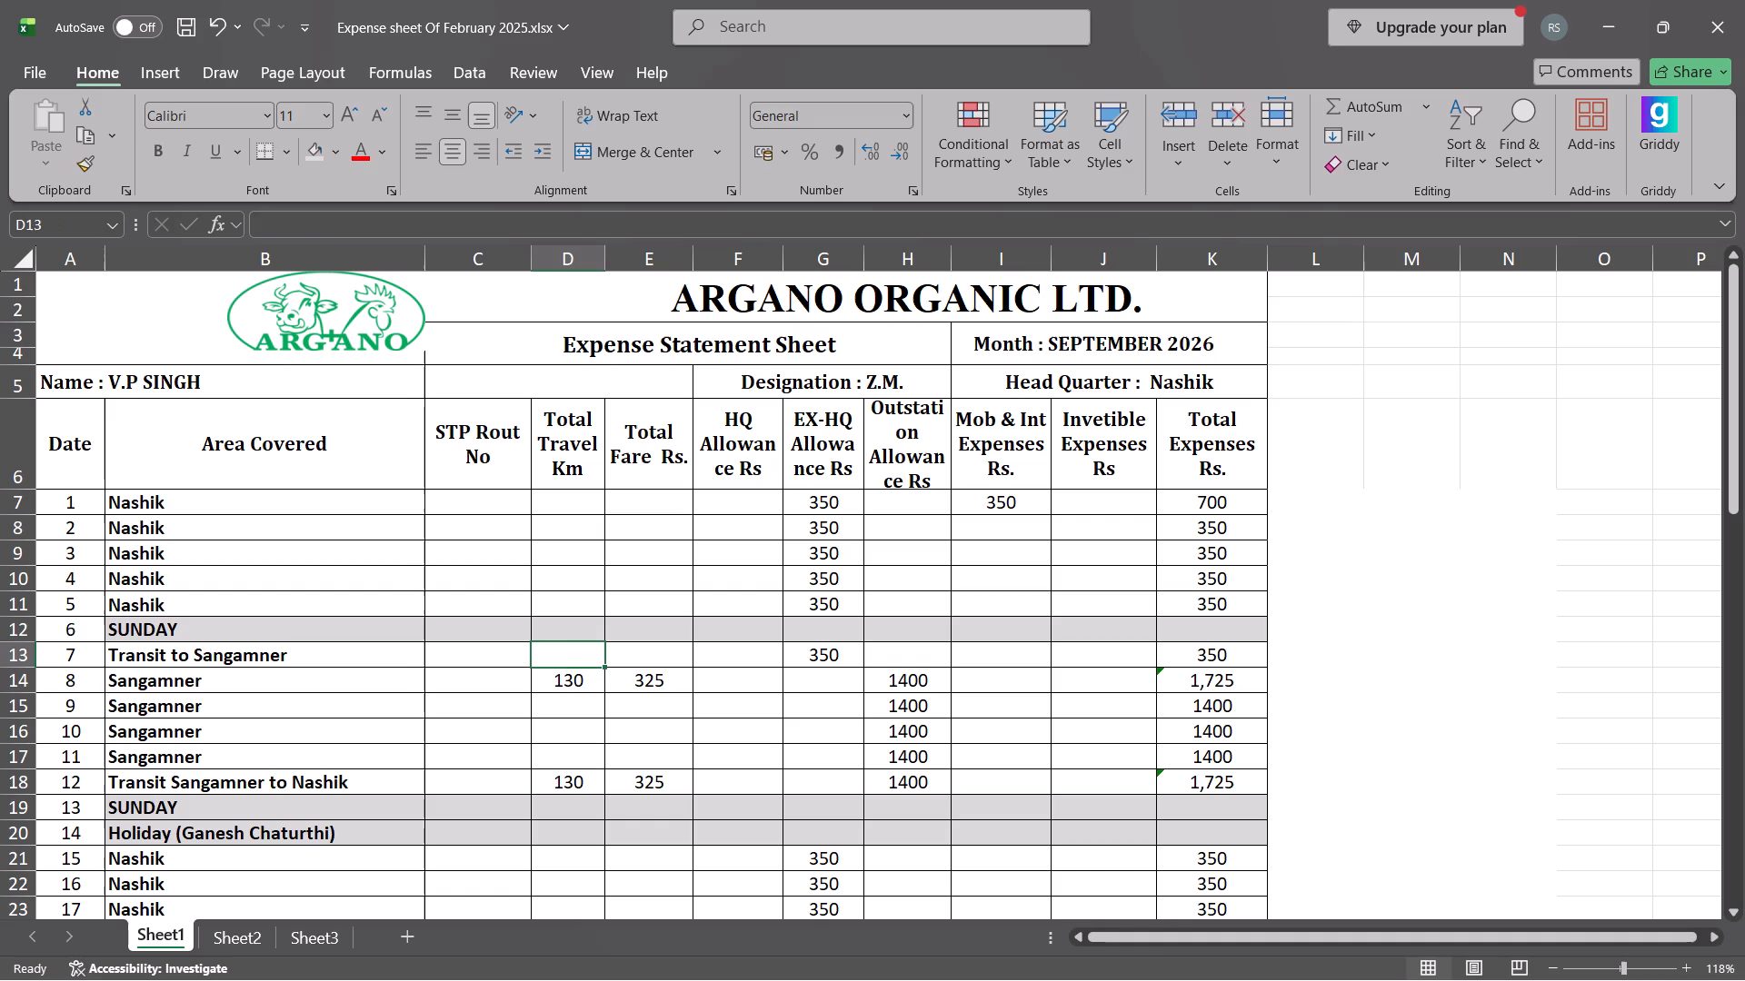
type("130")
key("Right")
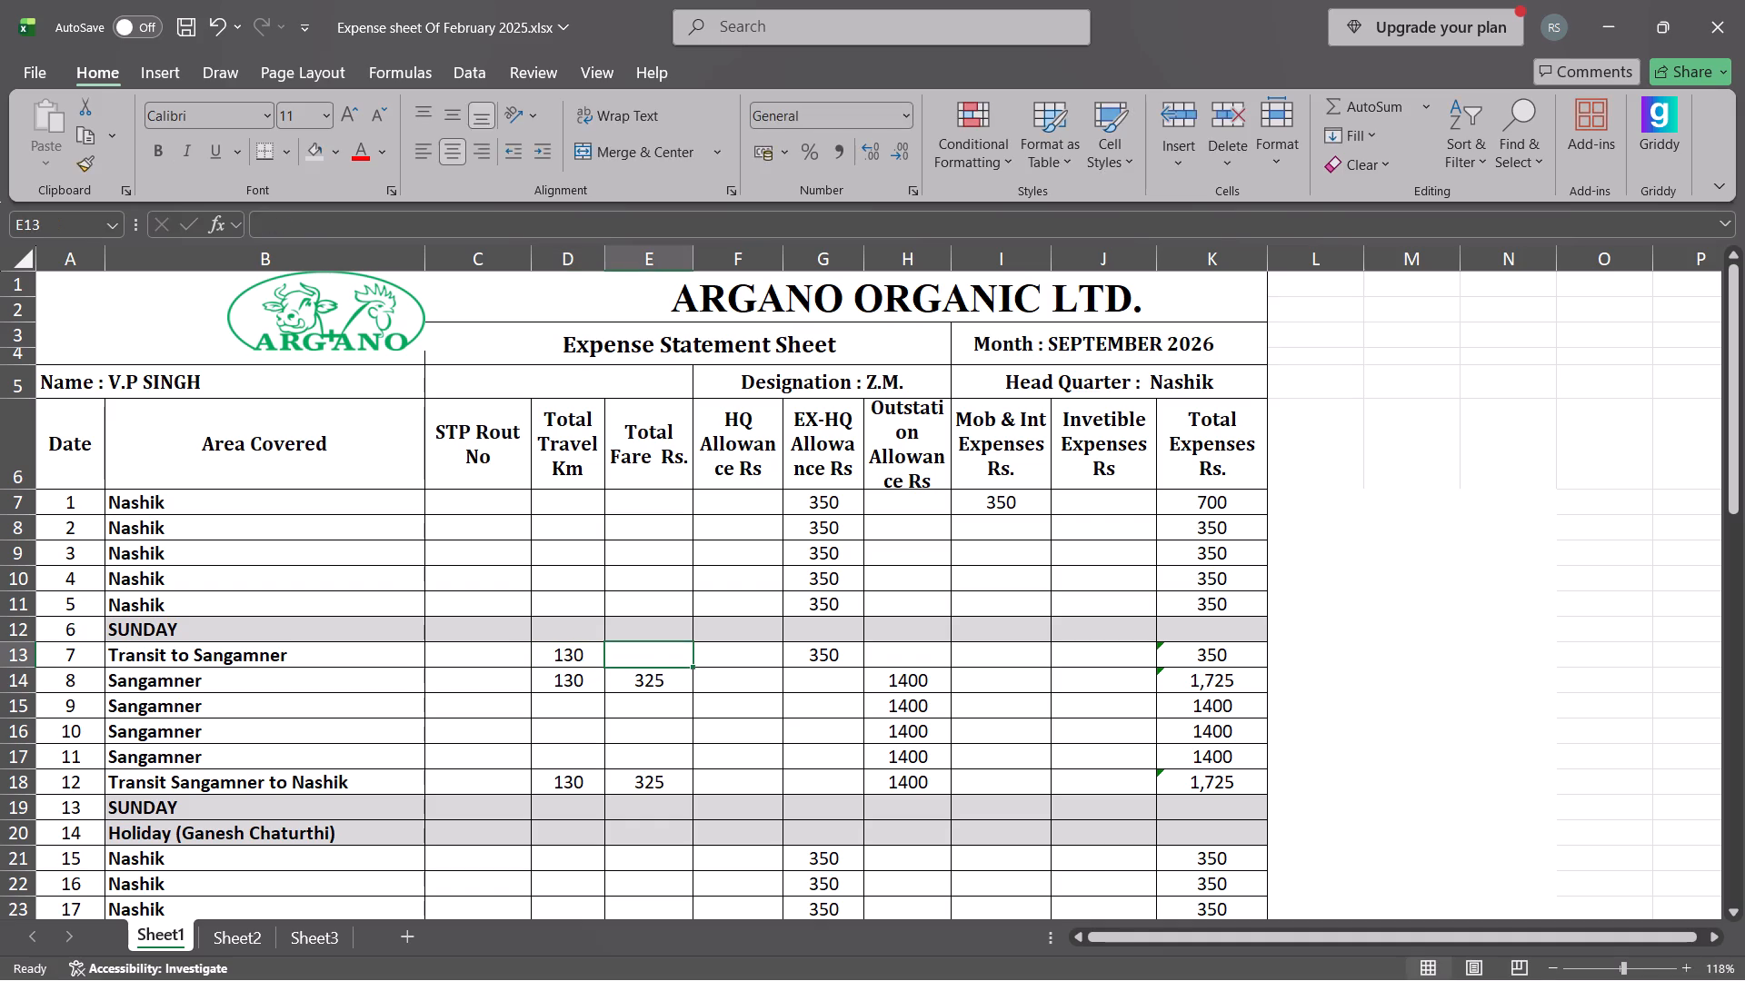
type("325")
key("Down")
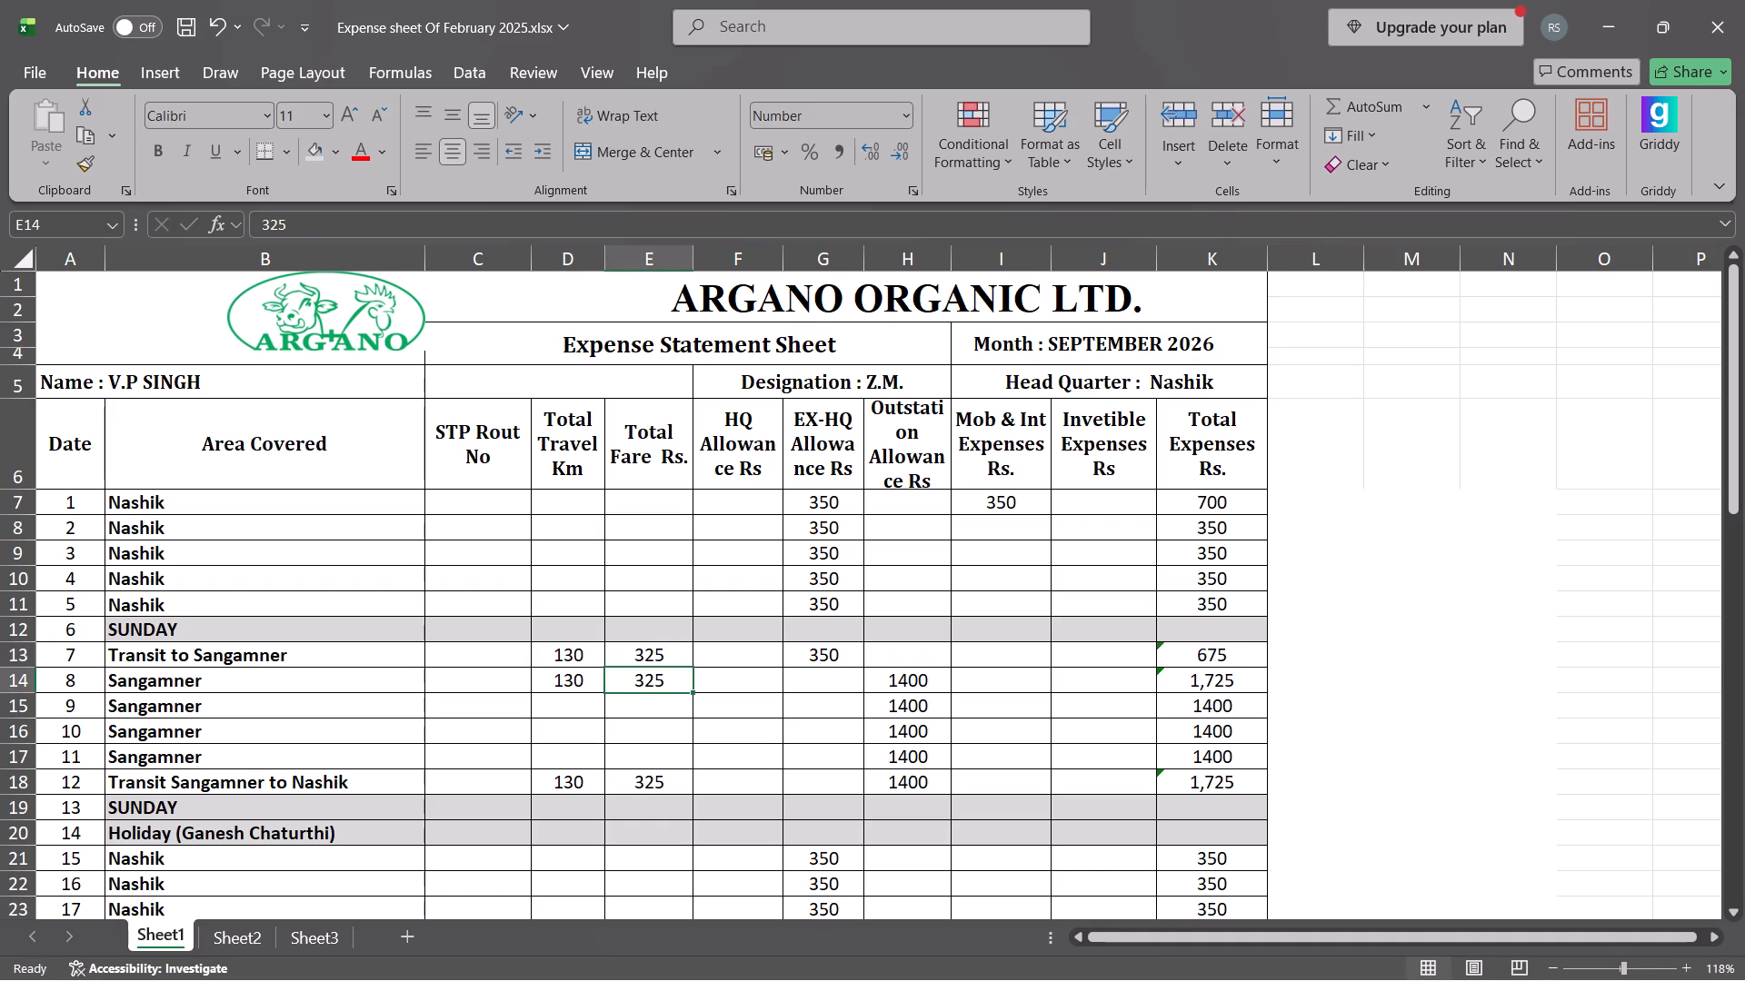
Clear the travel kilometres and the fare from the Sangamner day on date 8.
key("BackSpace")
key("Left")
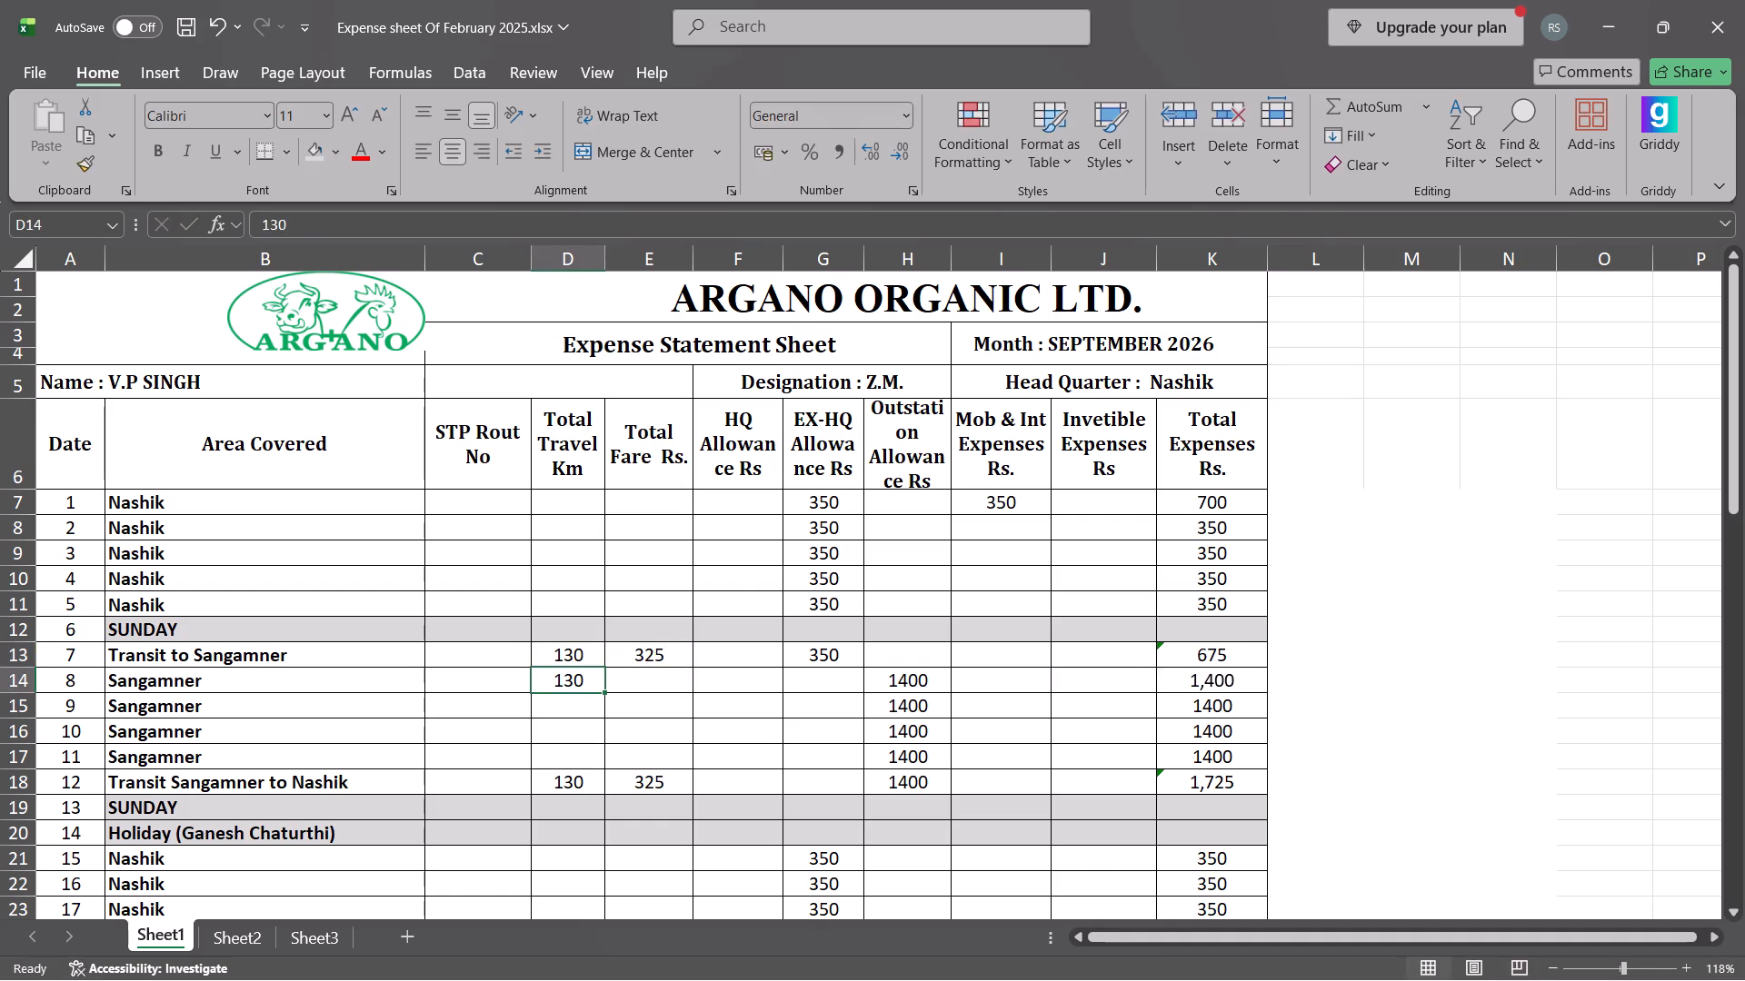
key("BackSpace")
key("Right")
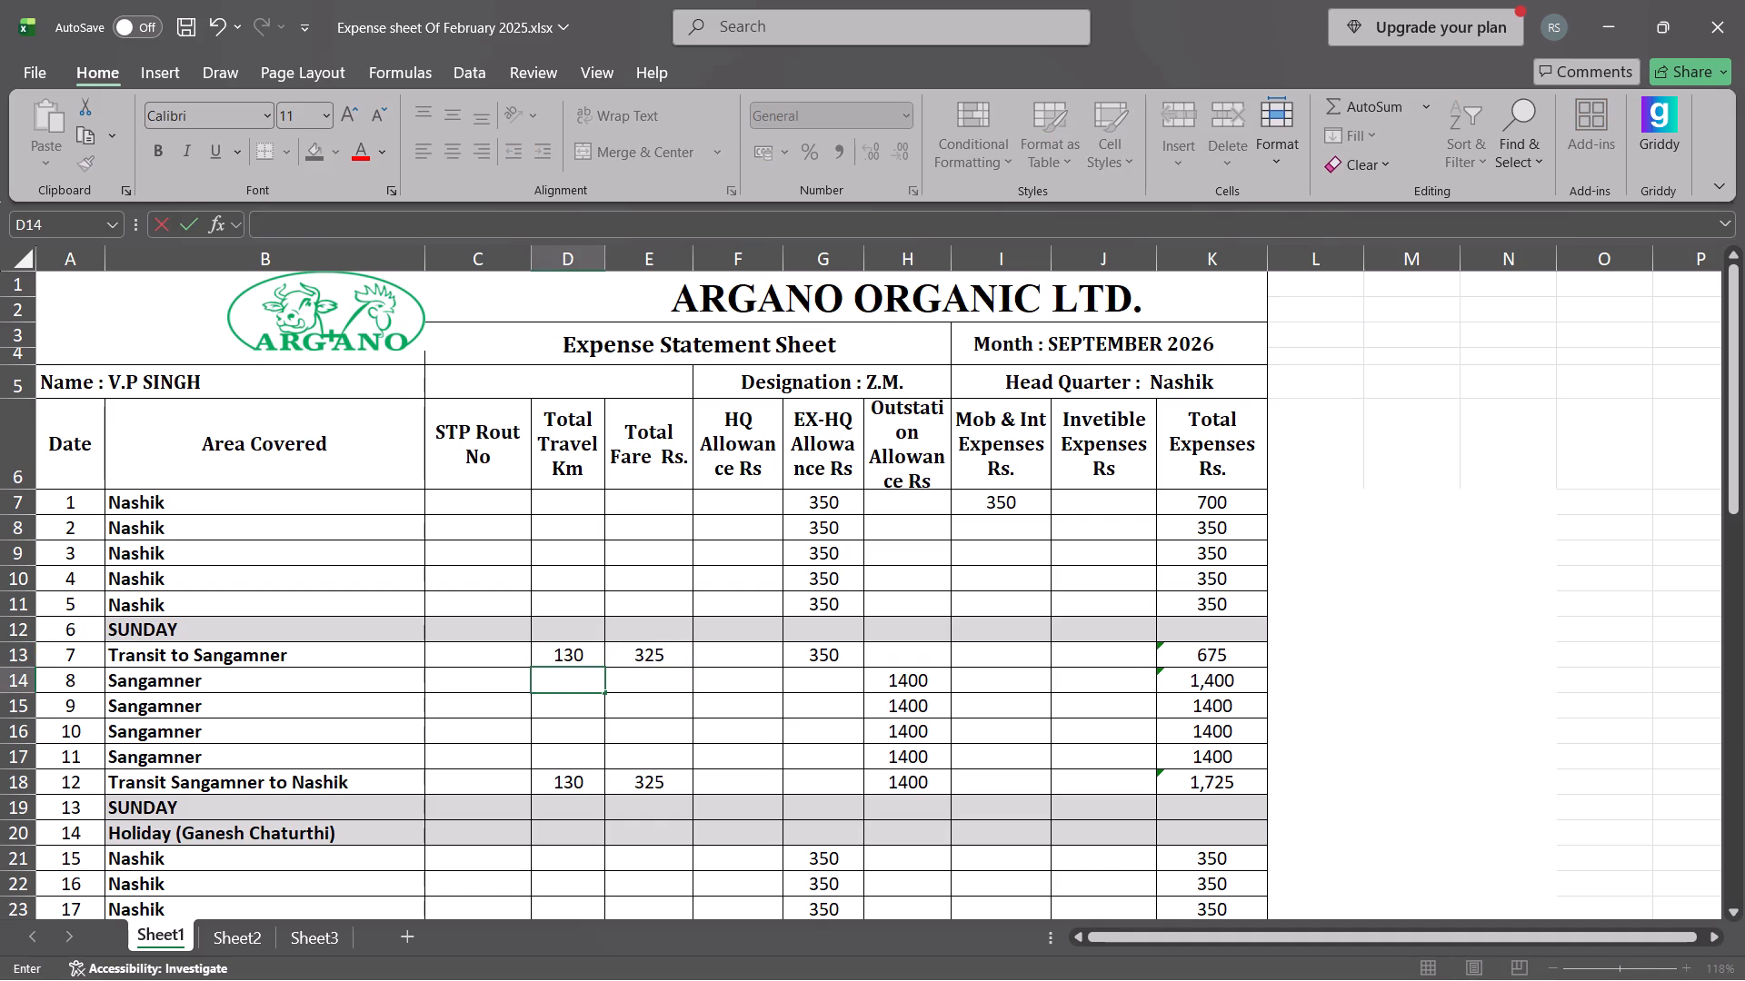
Switch date 7 to an outstation allowance of 1400 and remove its EX-HQ allowance.
key("Right")
key("Right")
key("Right")
key("Up")
type("1400")
key("Left")
key("Left")
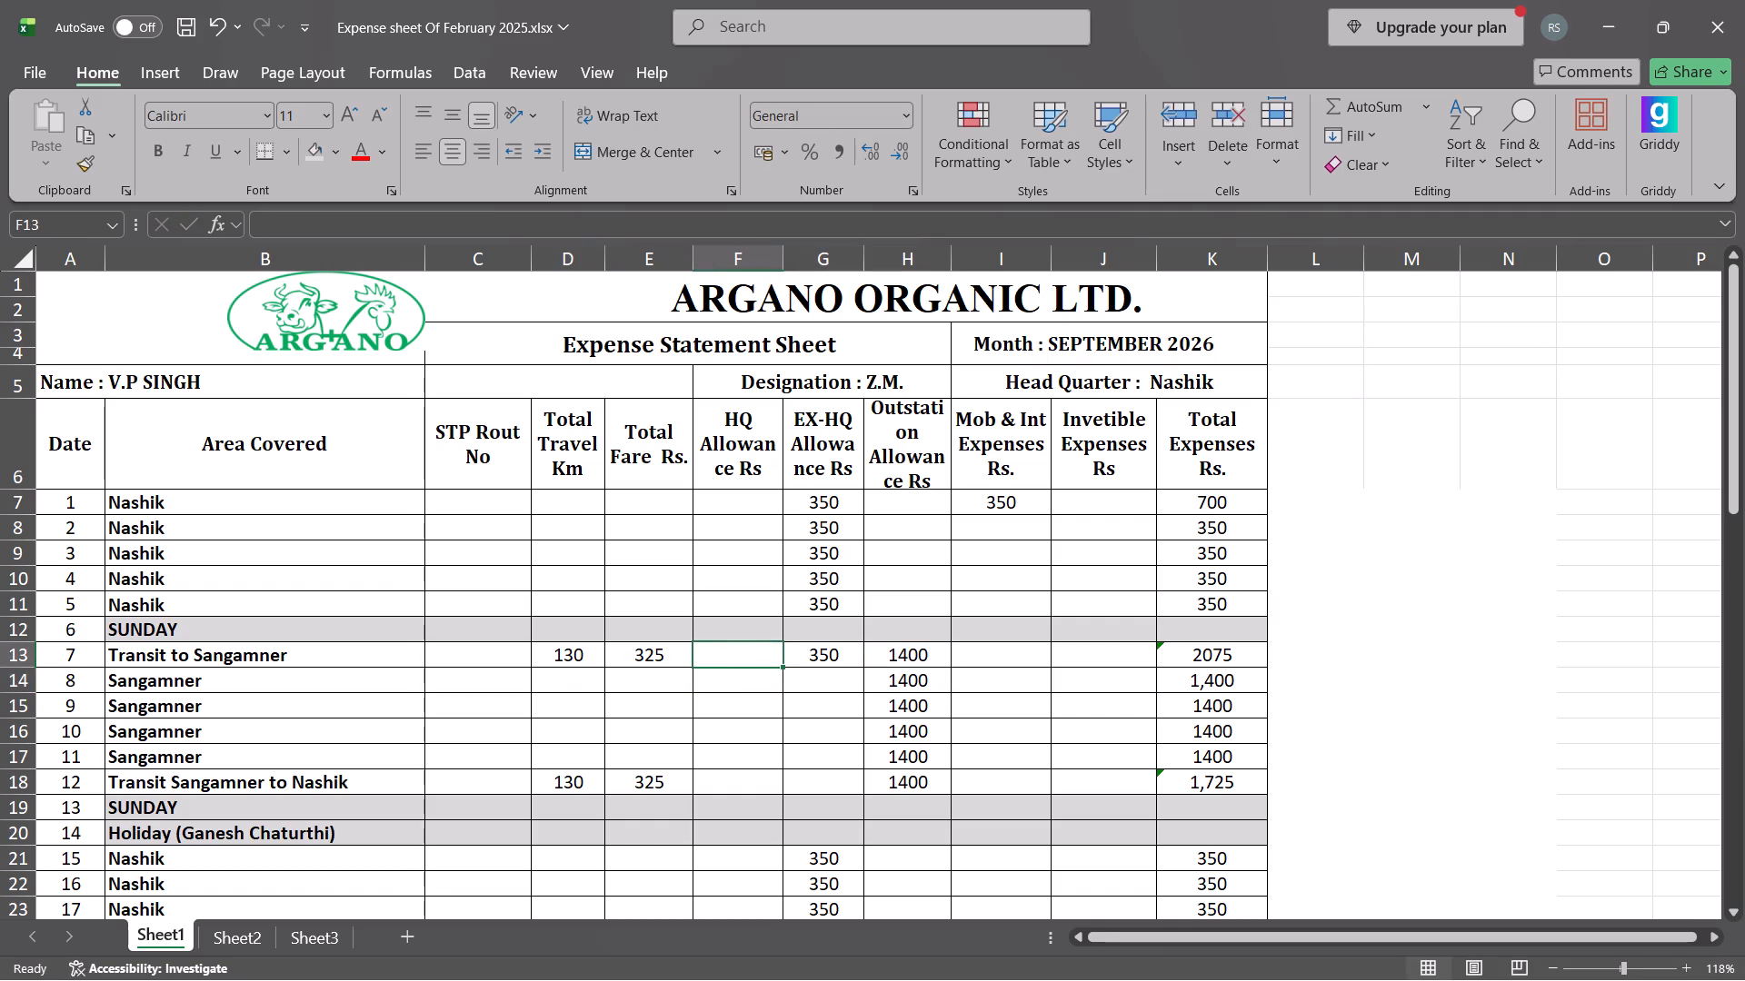
key("Right")
key("BackSpace")
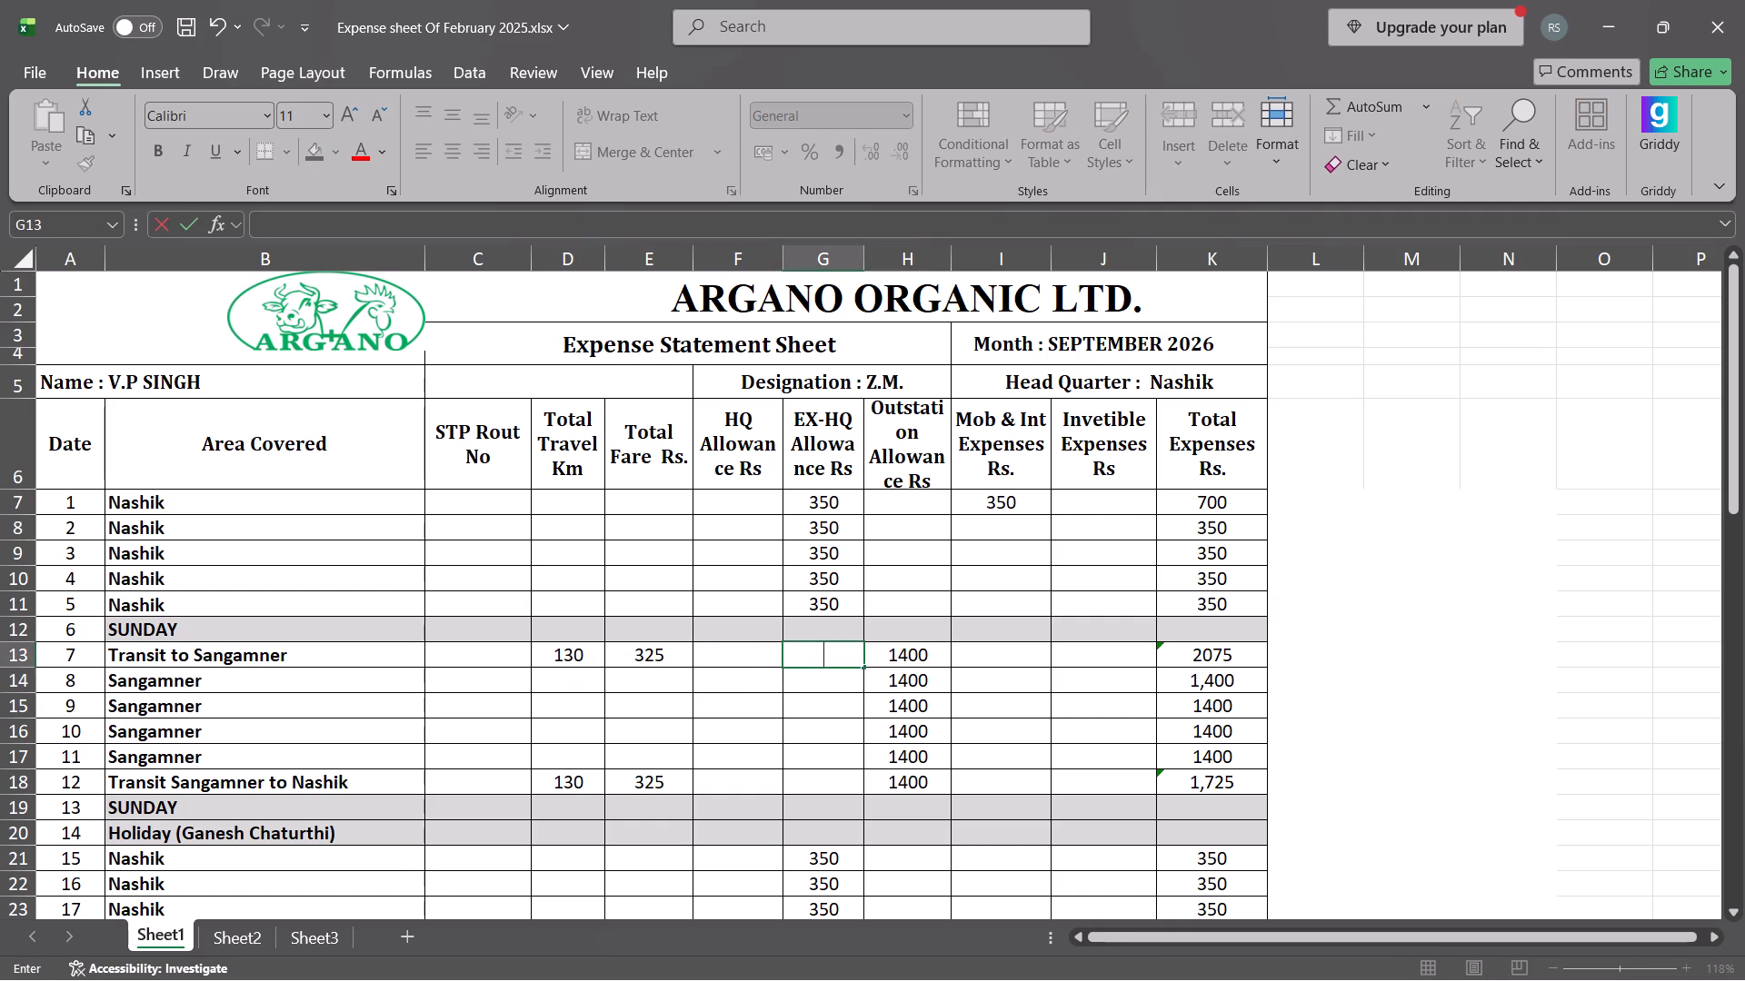
Change the Area Covered on date 7 to "Transit to Srirampur".
double_click(314, 660)
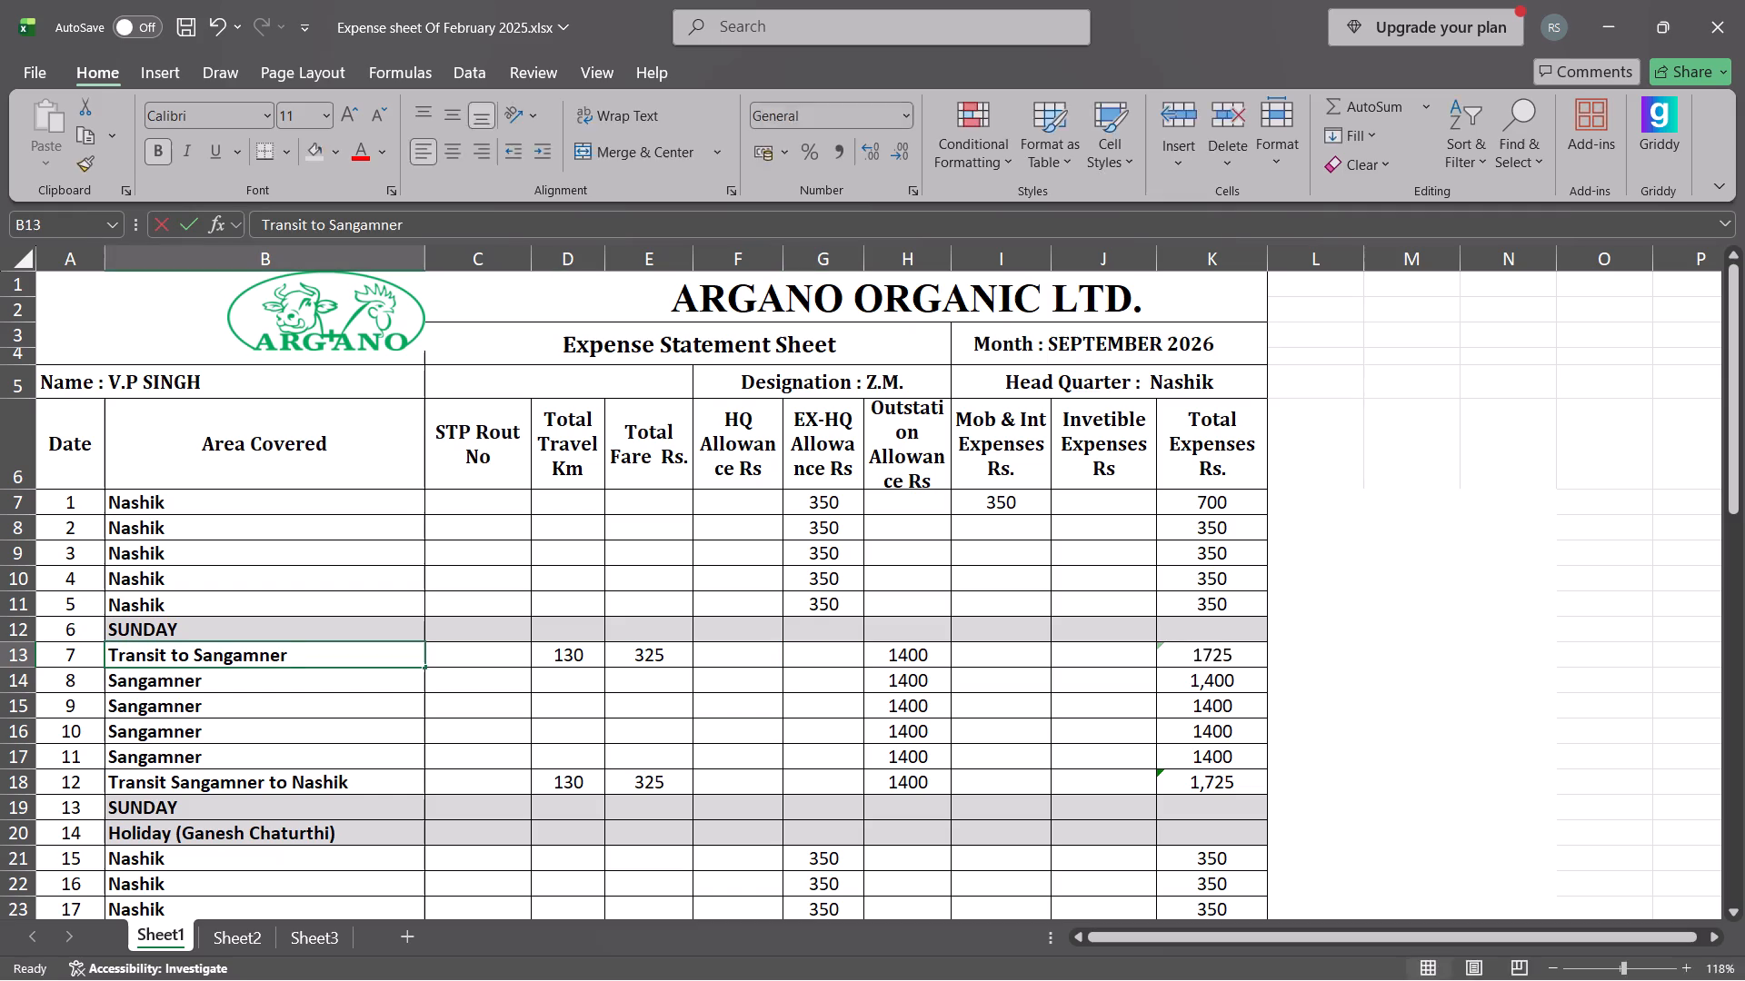
key("BackSpace")
key("BackSpace")
key("BackSpace")
key("BackSpace")
key("BackSpace")
key("BackSpace")
key("BackSpace")
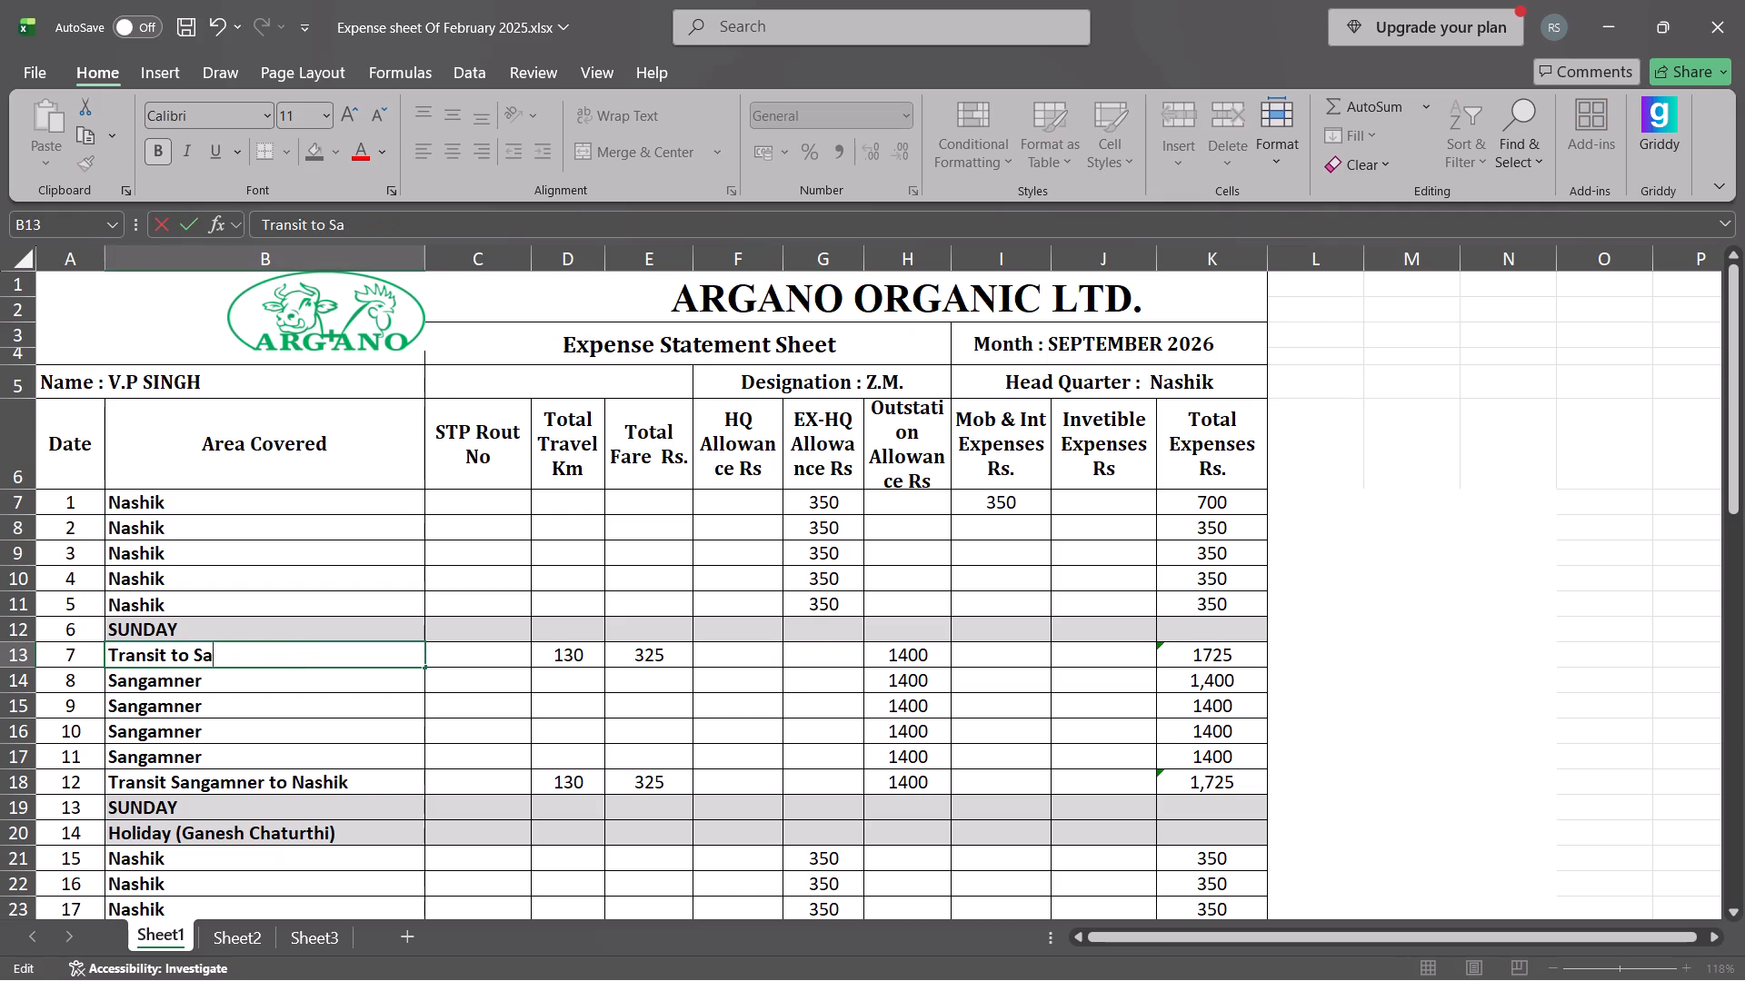
key("BackSpace")
type("ri")
type("ramo")
key("BackSpace")
type("pur")
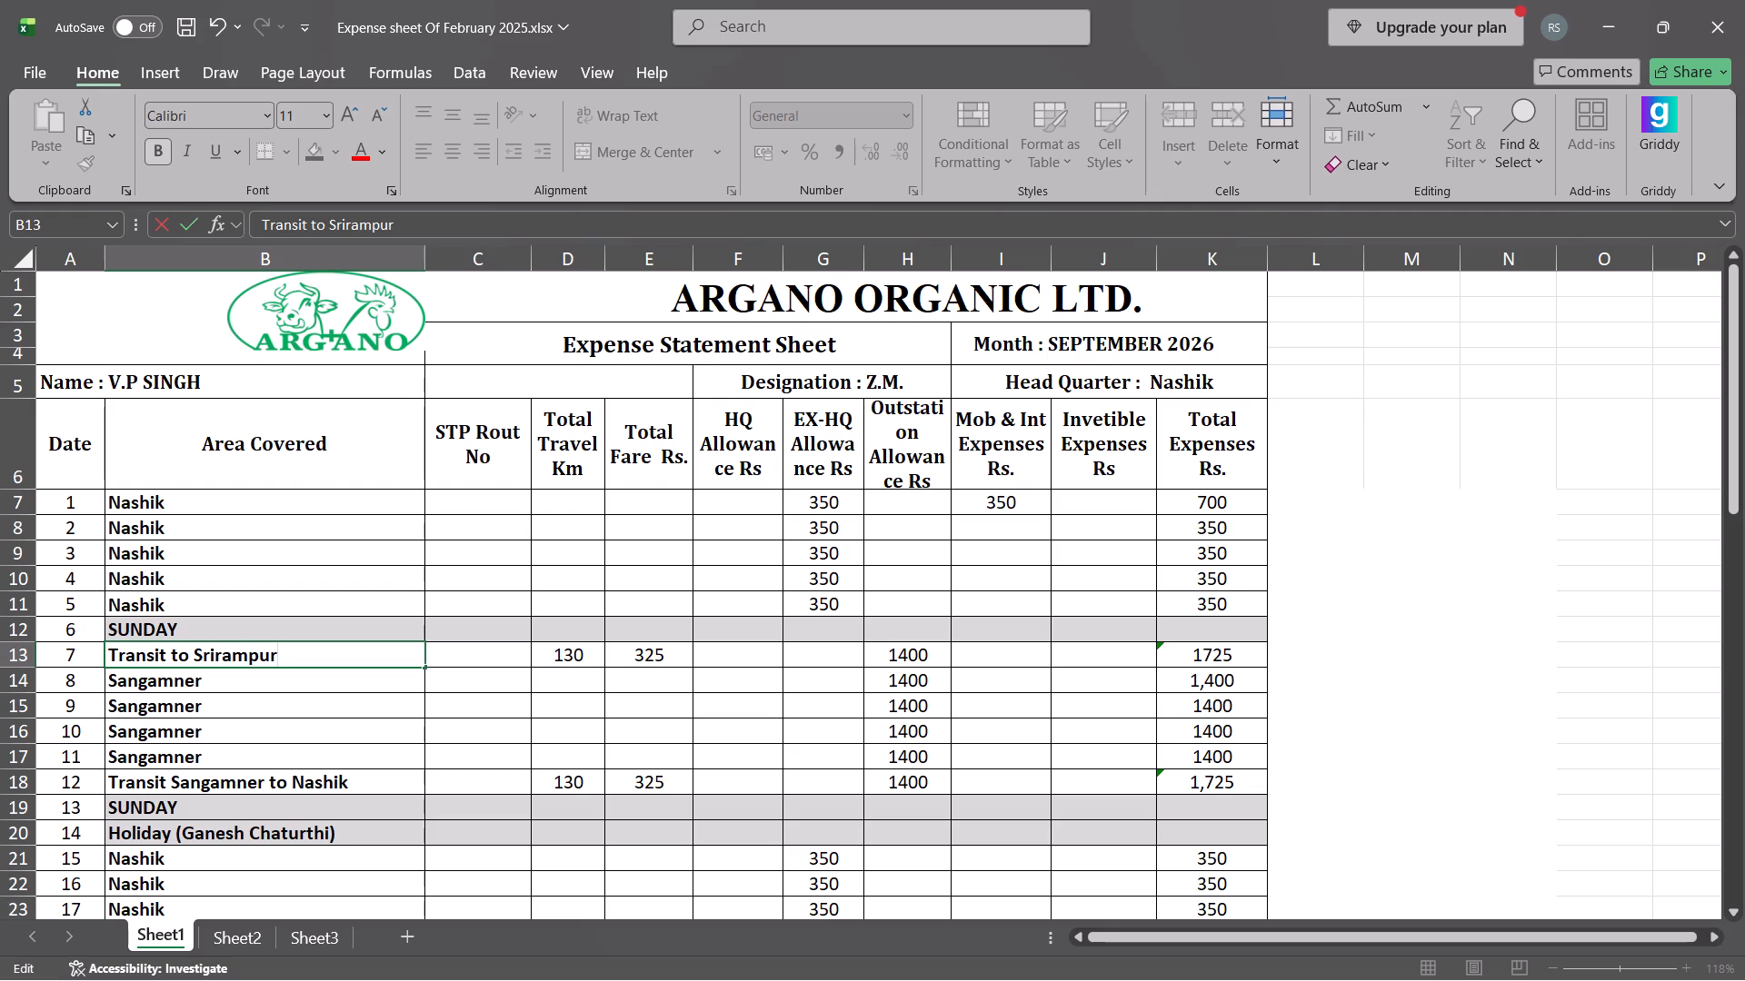
key("Left")
key("Left")
Extend the Area Covered on date 8 to read "Sri Rampur to Sangamner".
left_click_drag(244, 679, 235, 736)
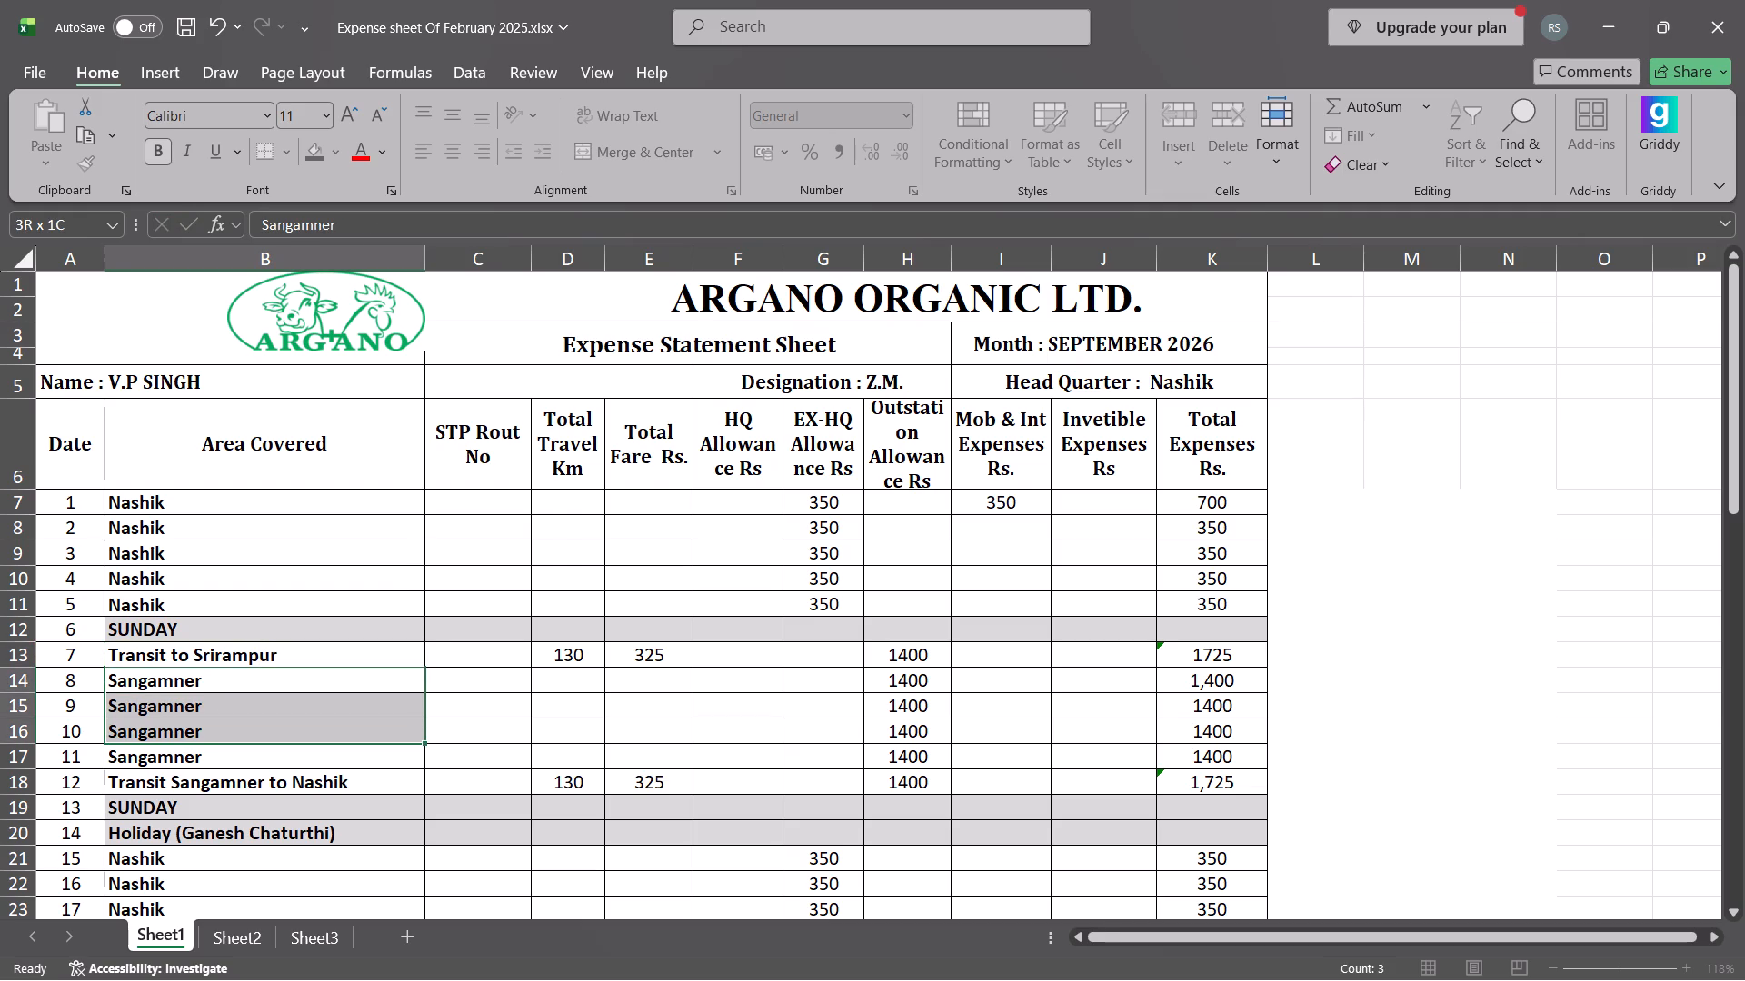
left_click_drag(235, 736, 234, 749)
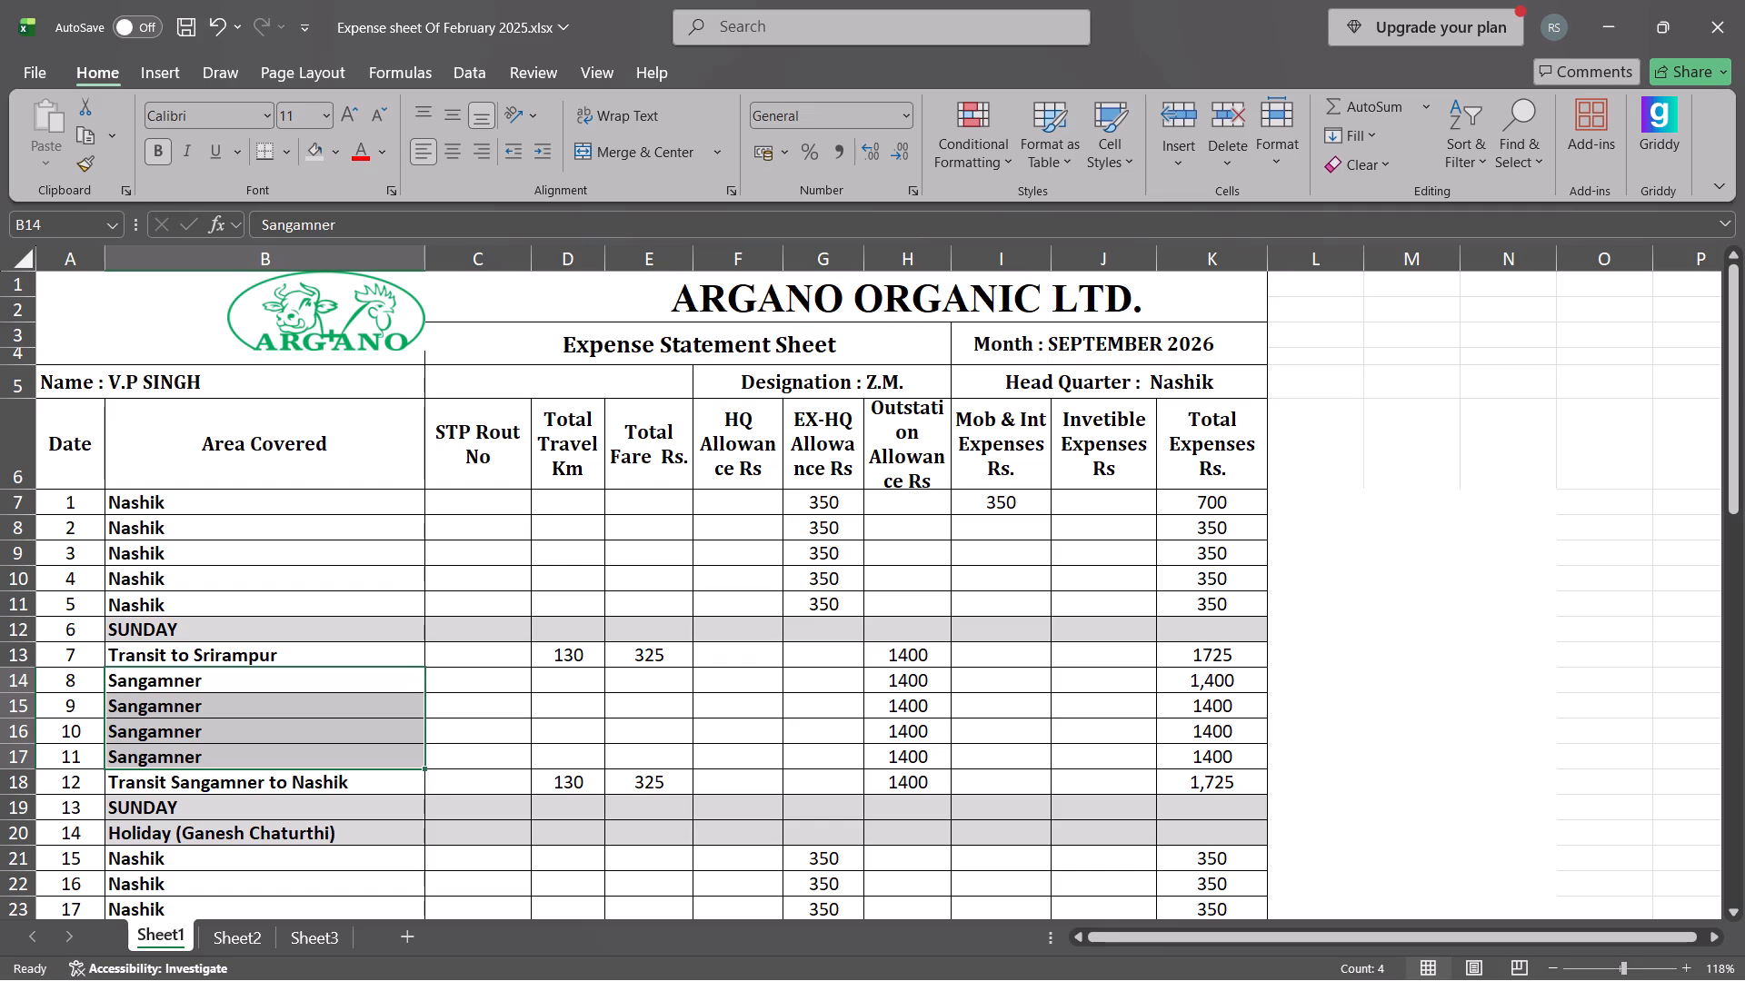
left_click(297, 688)
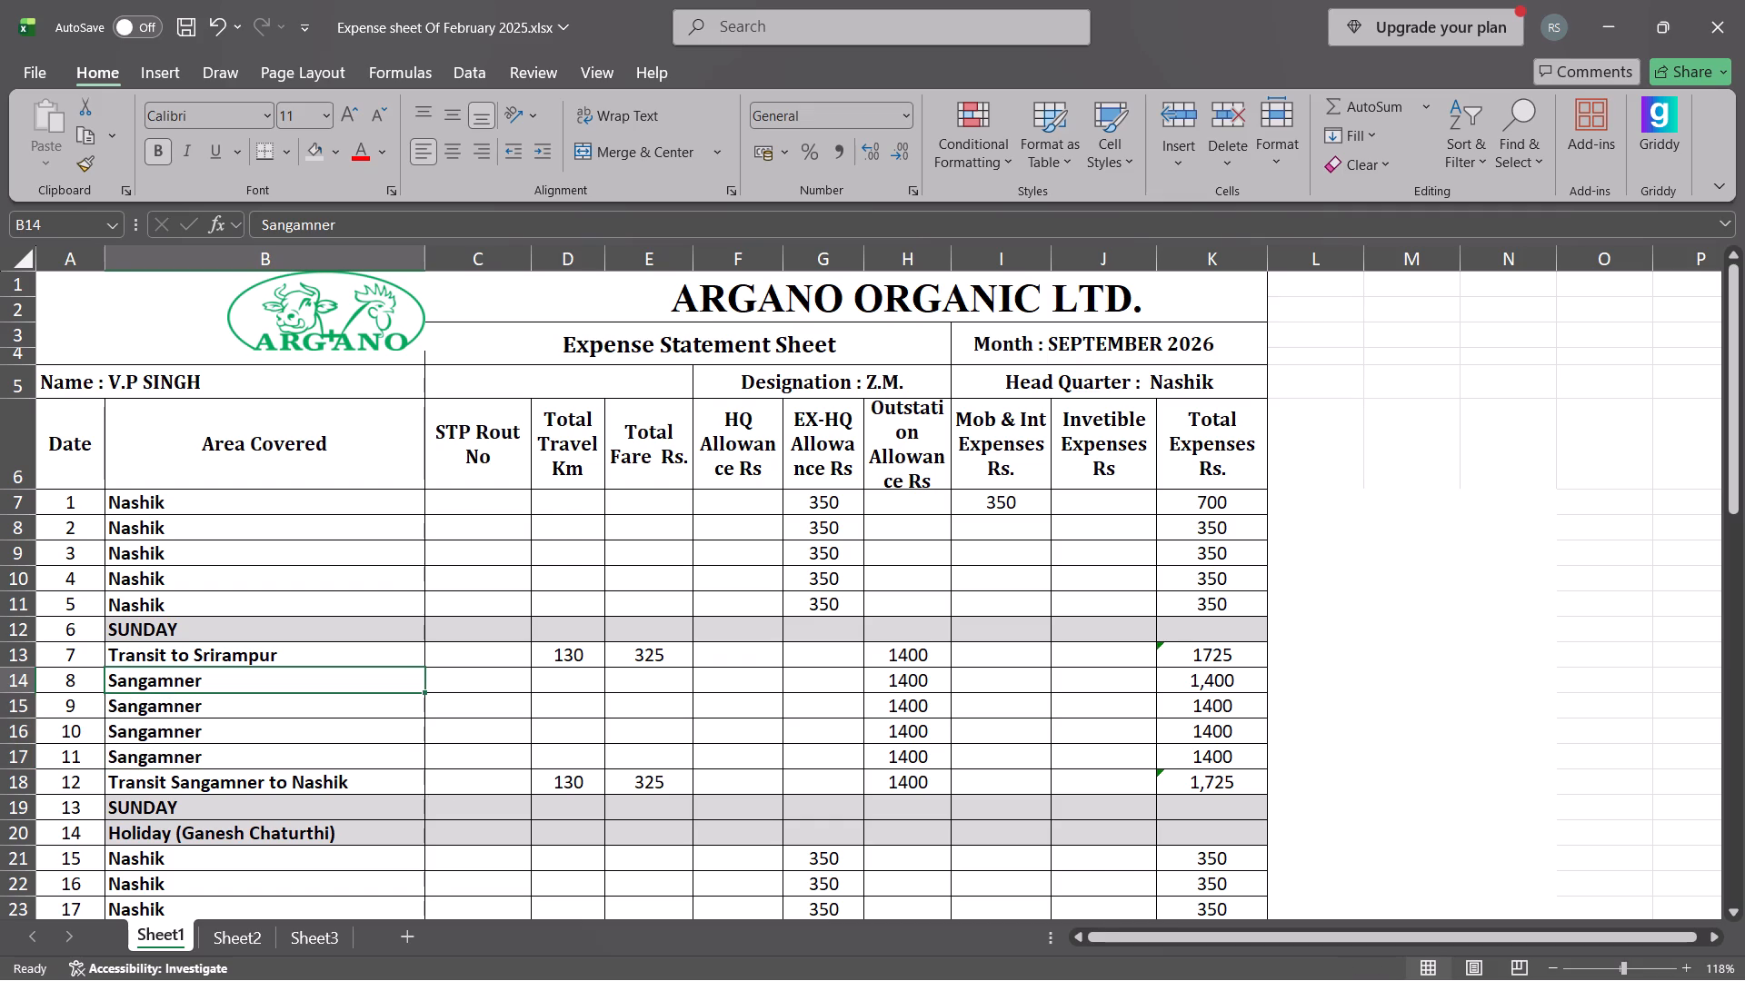
left_click(215, 679)
double_click(215, 679)
key("Left")
key("Left")
key("Left")
key("Left")
key("Left")
key("Left")
key("Left")
key("Left")
key("Left")
key("Left")
key("Left")
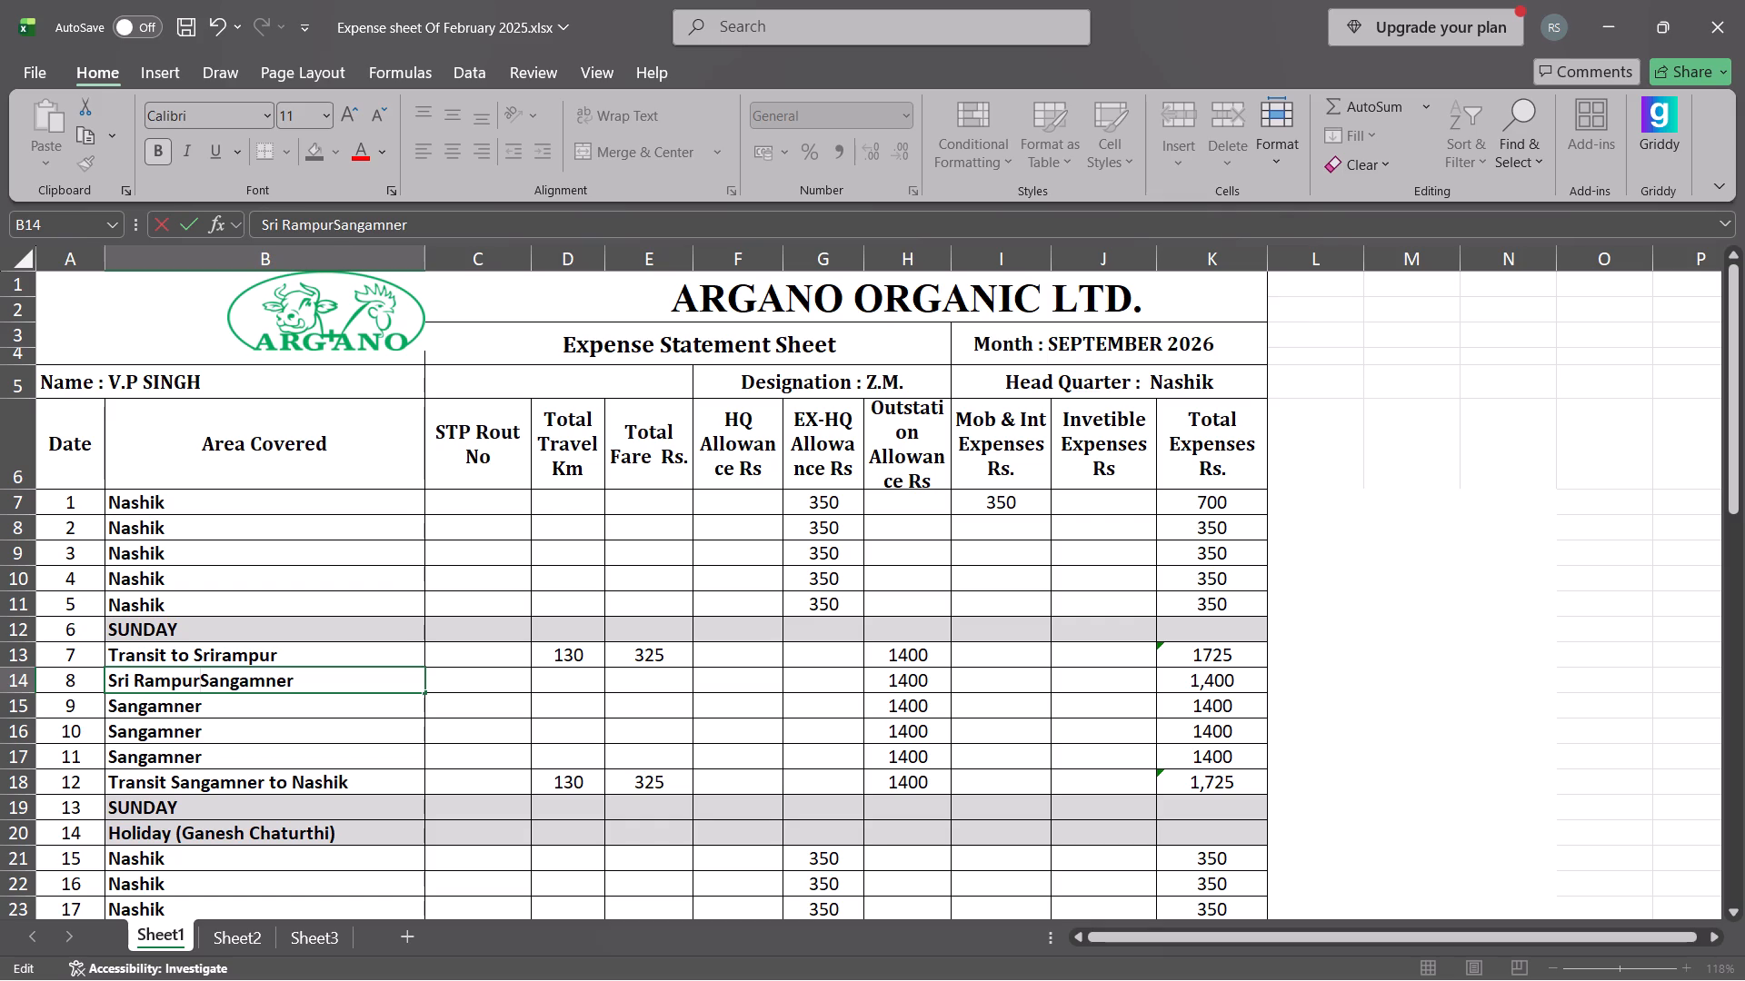
key("BackSpace")
key("space")
type("to")
key("space")
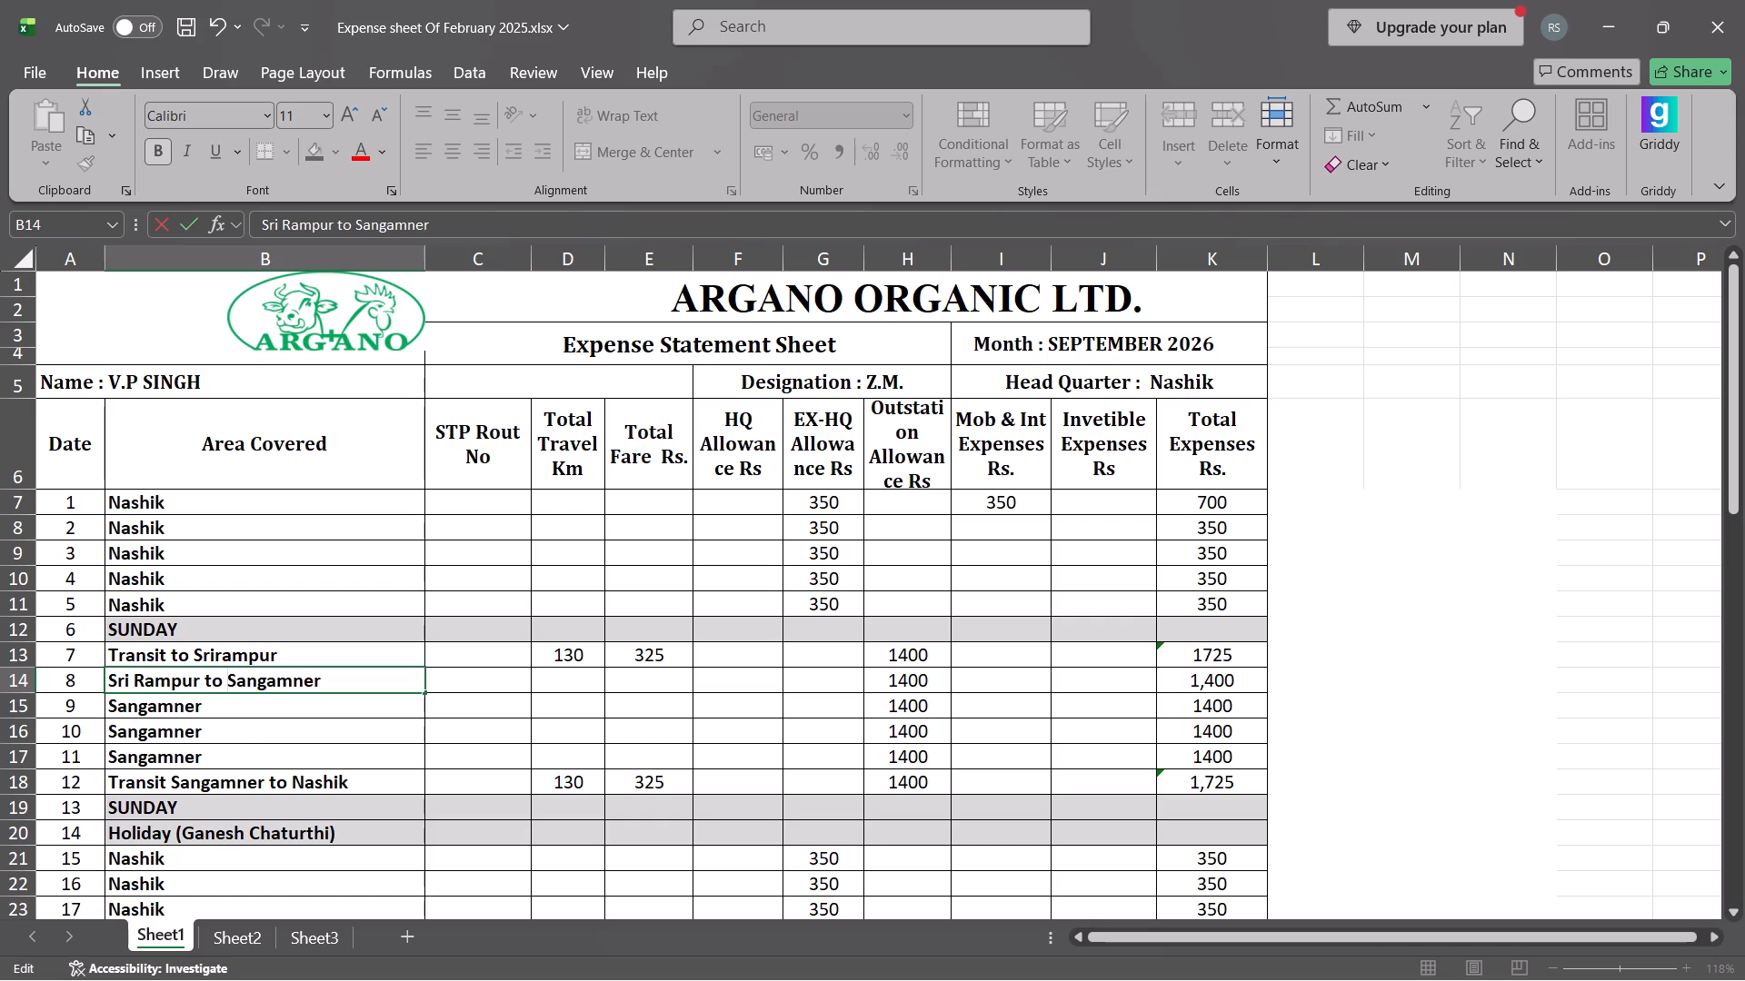
Join the split place name on date 8 so the entry reads "Srirampur to Sangamner".
left_click(256, 709)
double_click(133, 685)
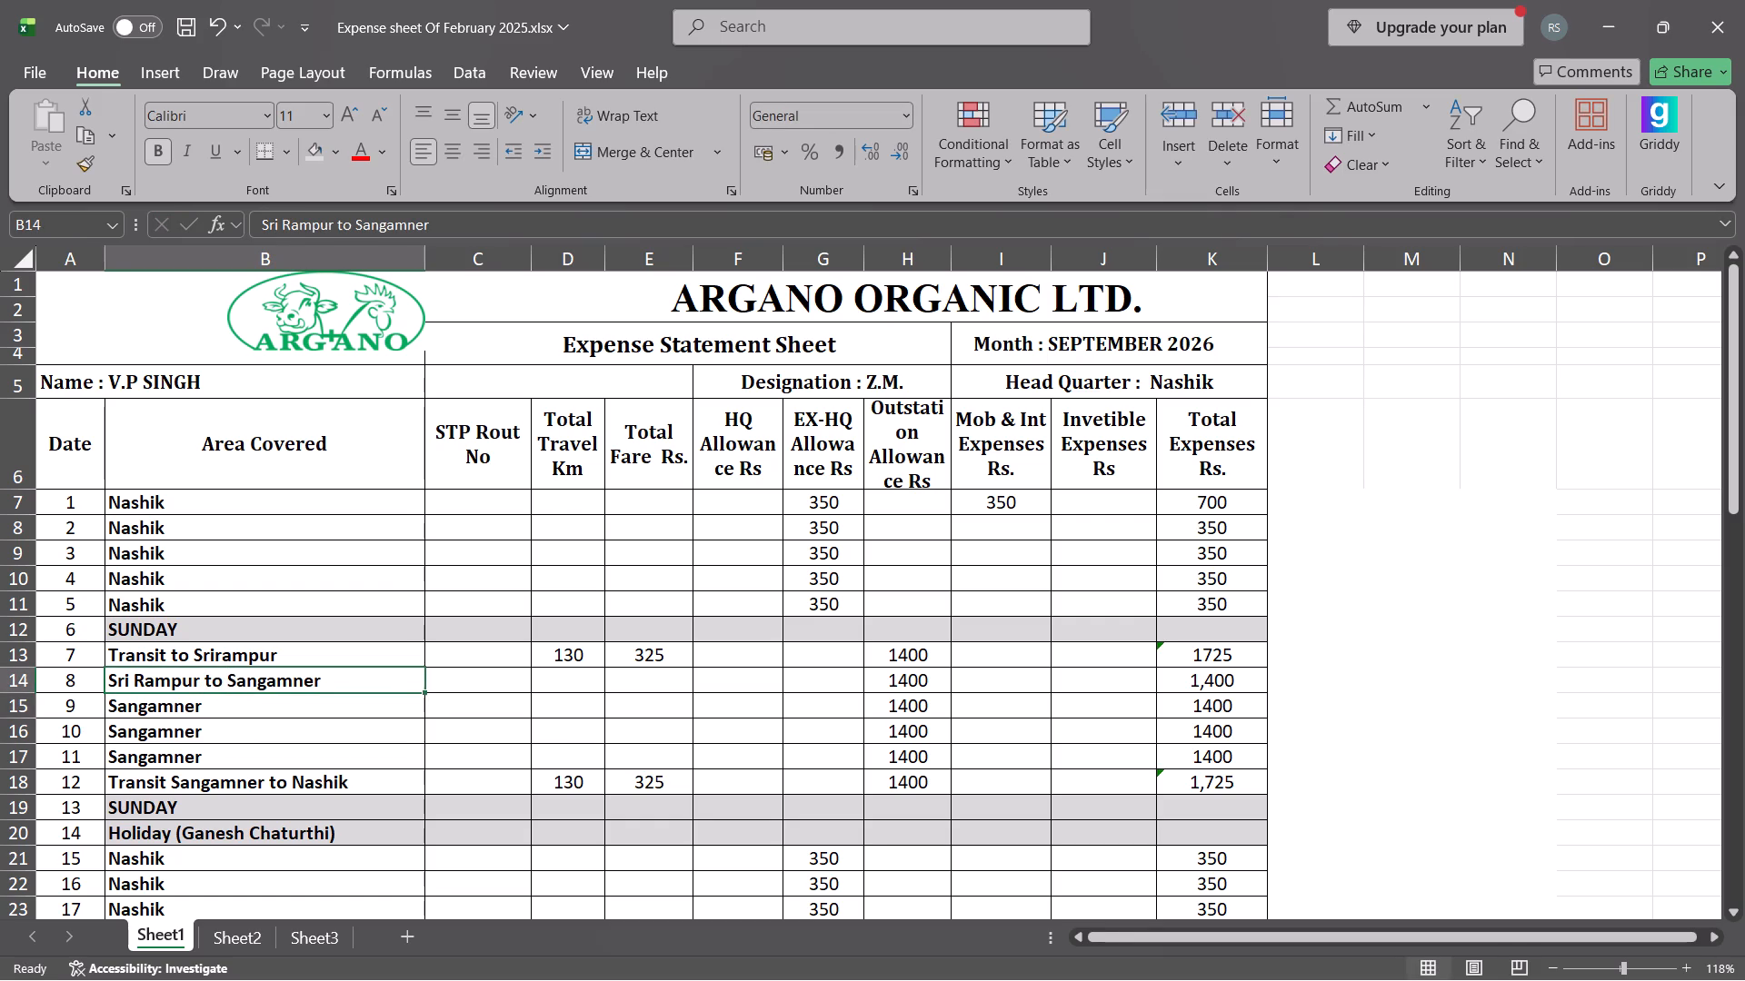
key("BackSpace")
key("Right")
key("BackSpace")
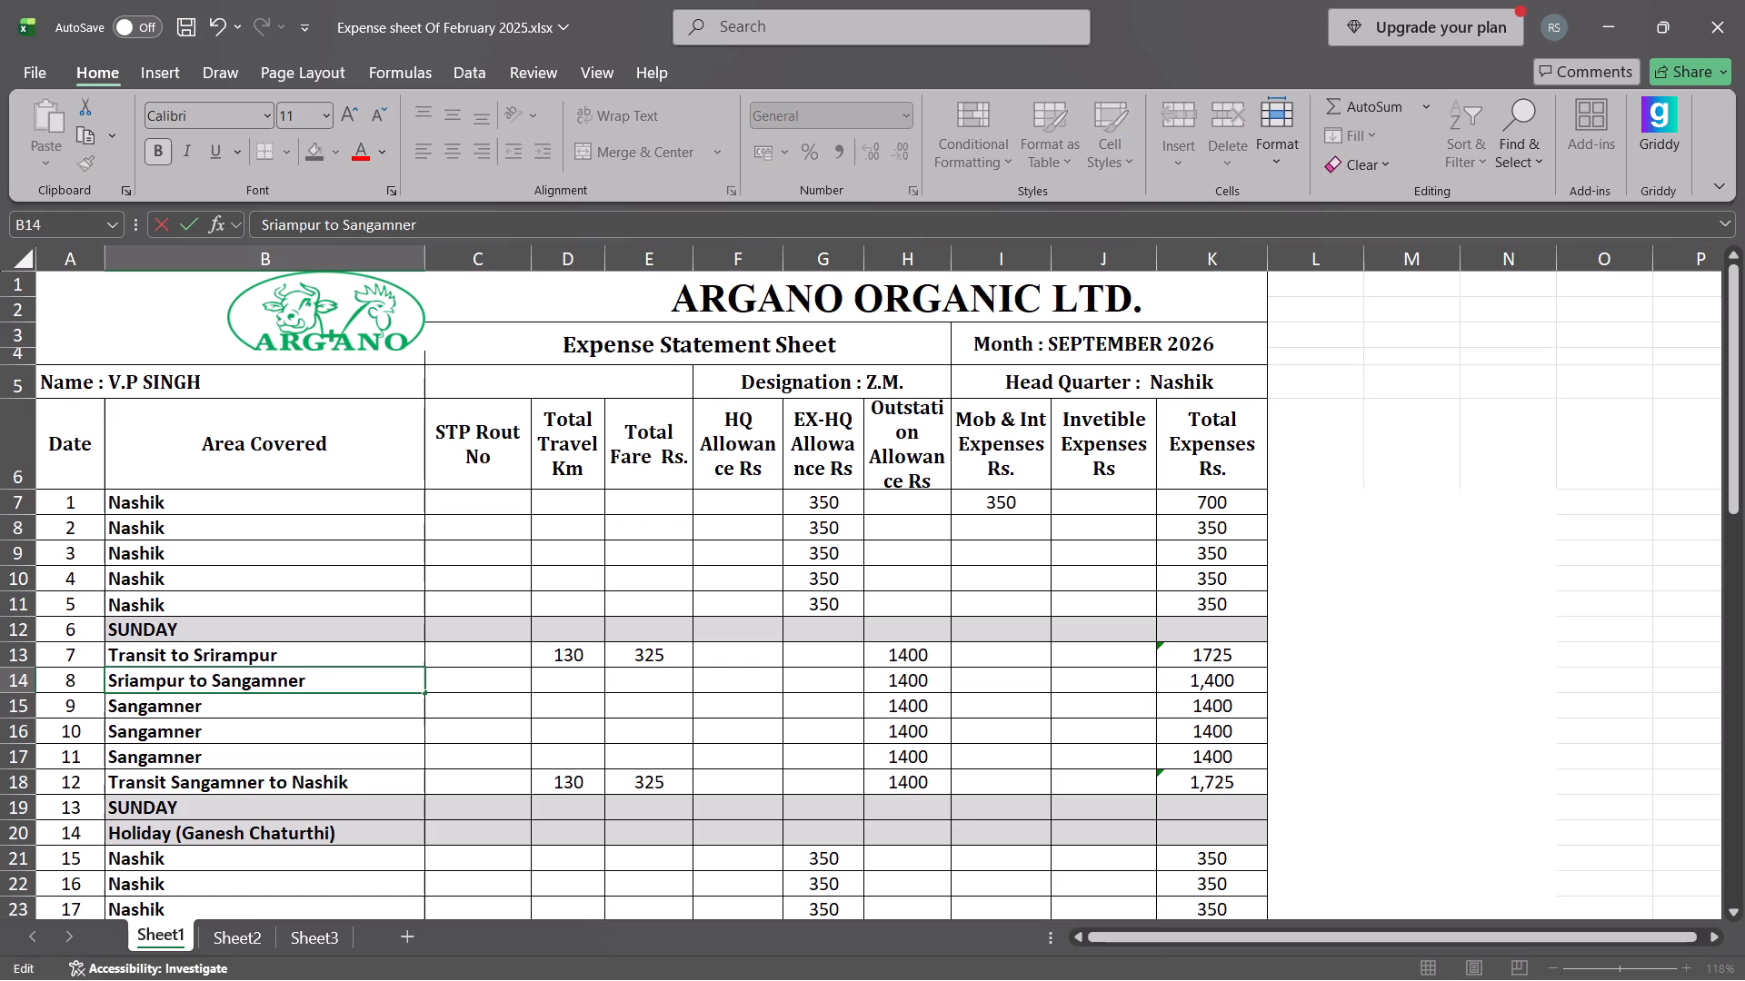
key("r")
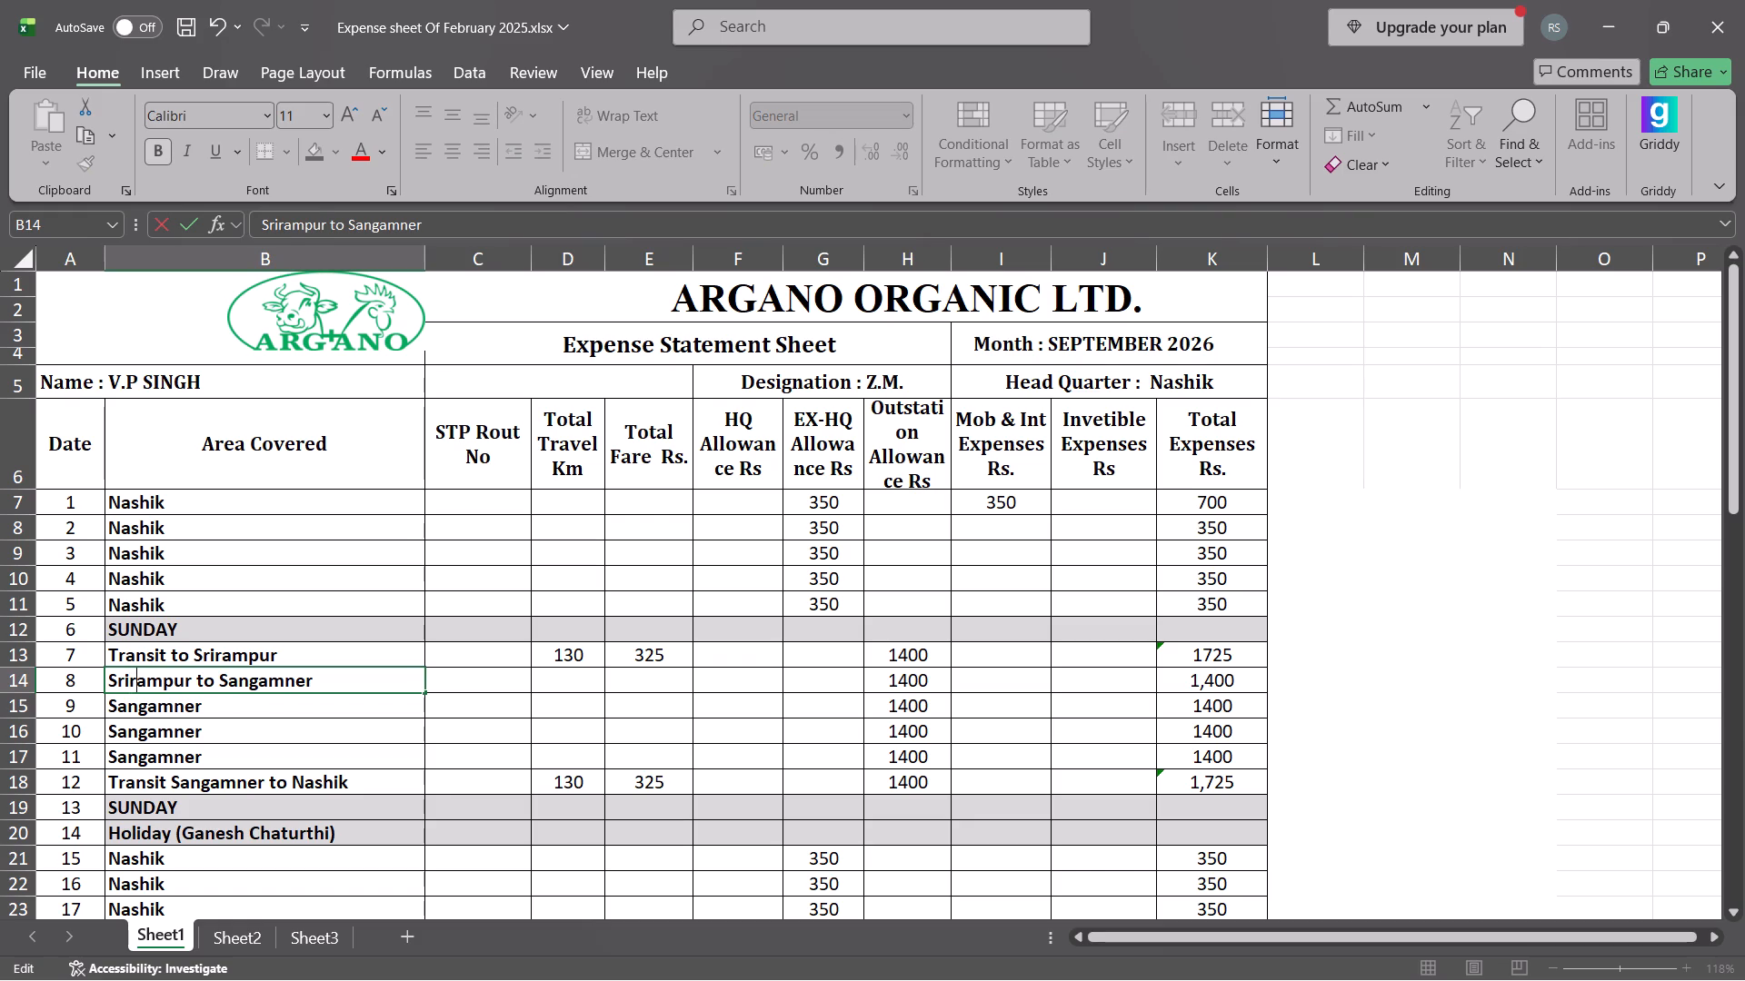
Switch to the Brave browser, search the web for "shrirampur" to check the town's spelling, and return to the Excel sheet.
key("alt+Tab")
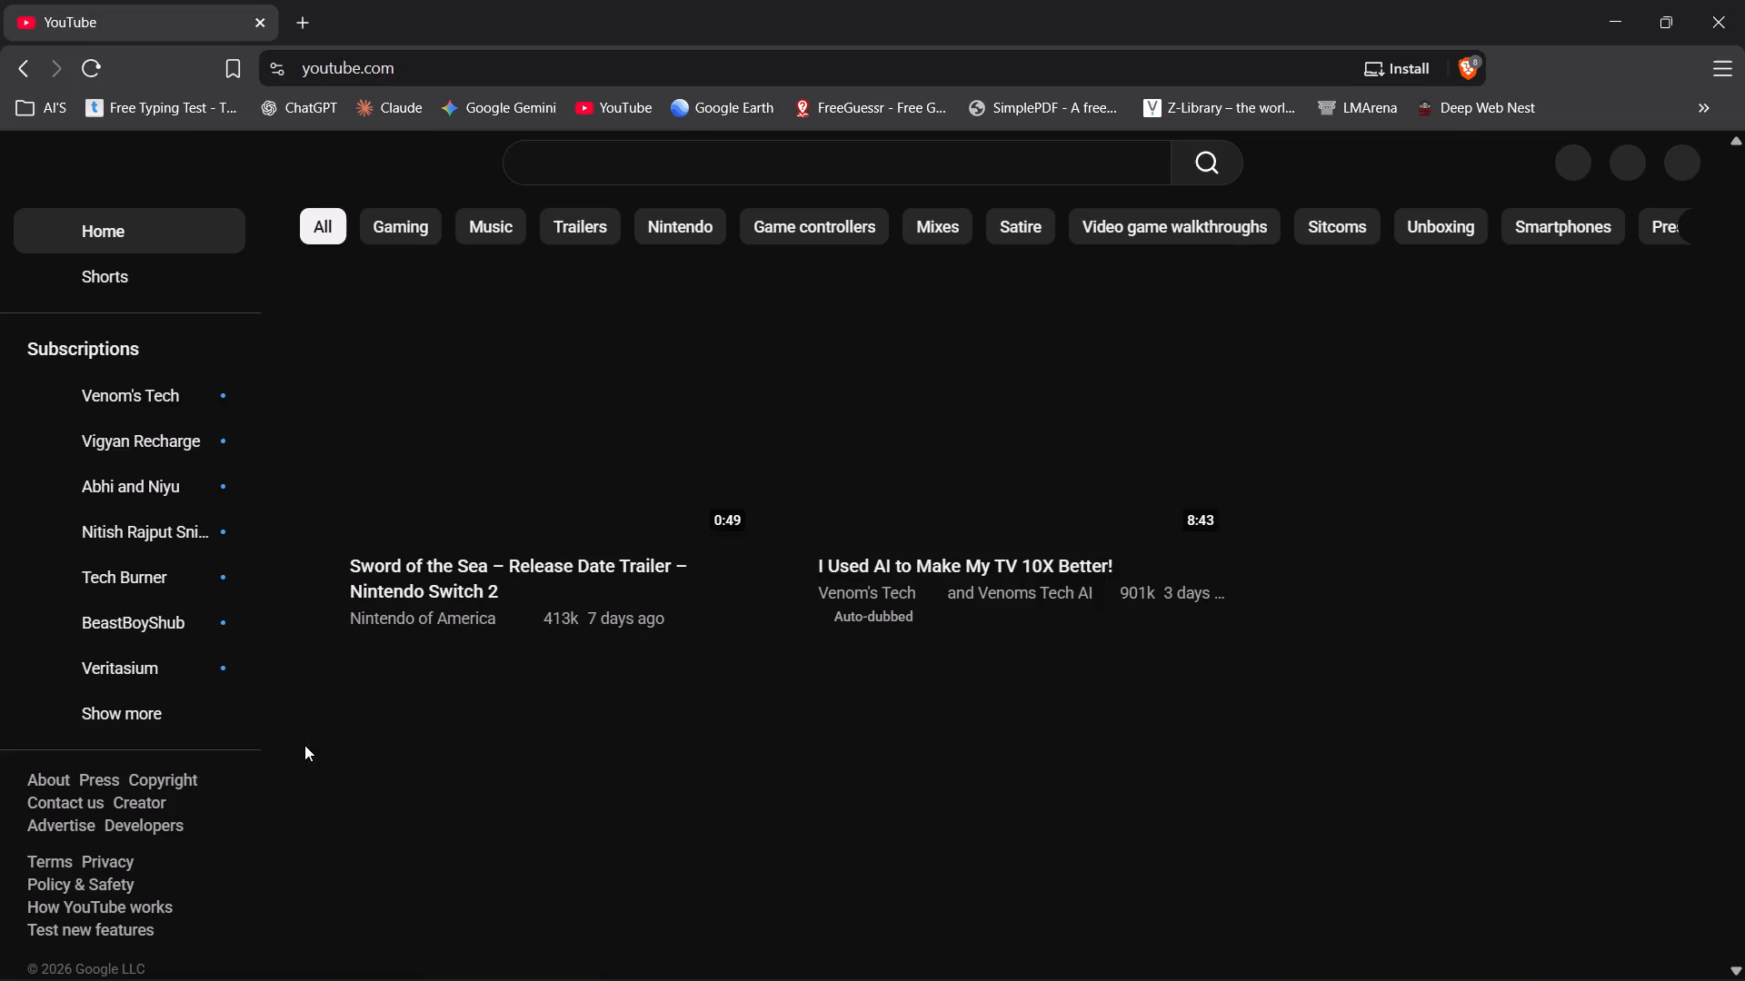
key("ctrl+t")
type("srhir rampru")
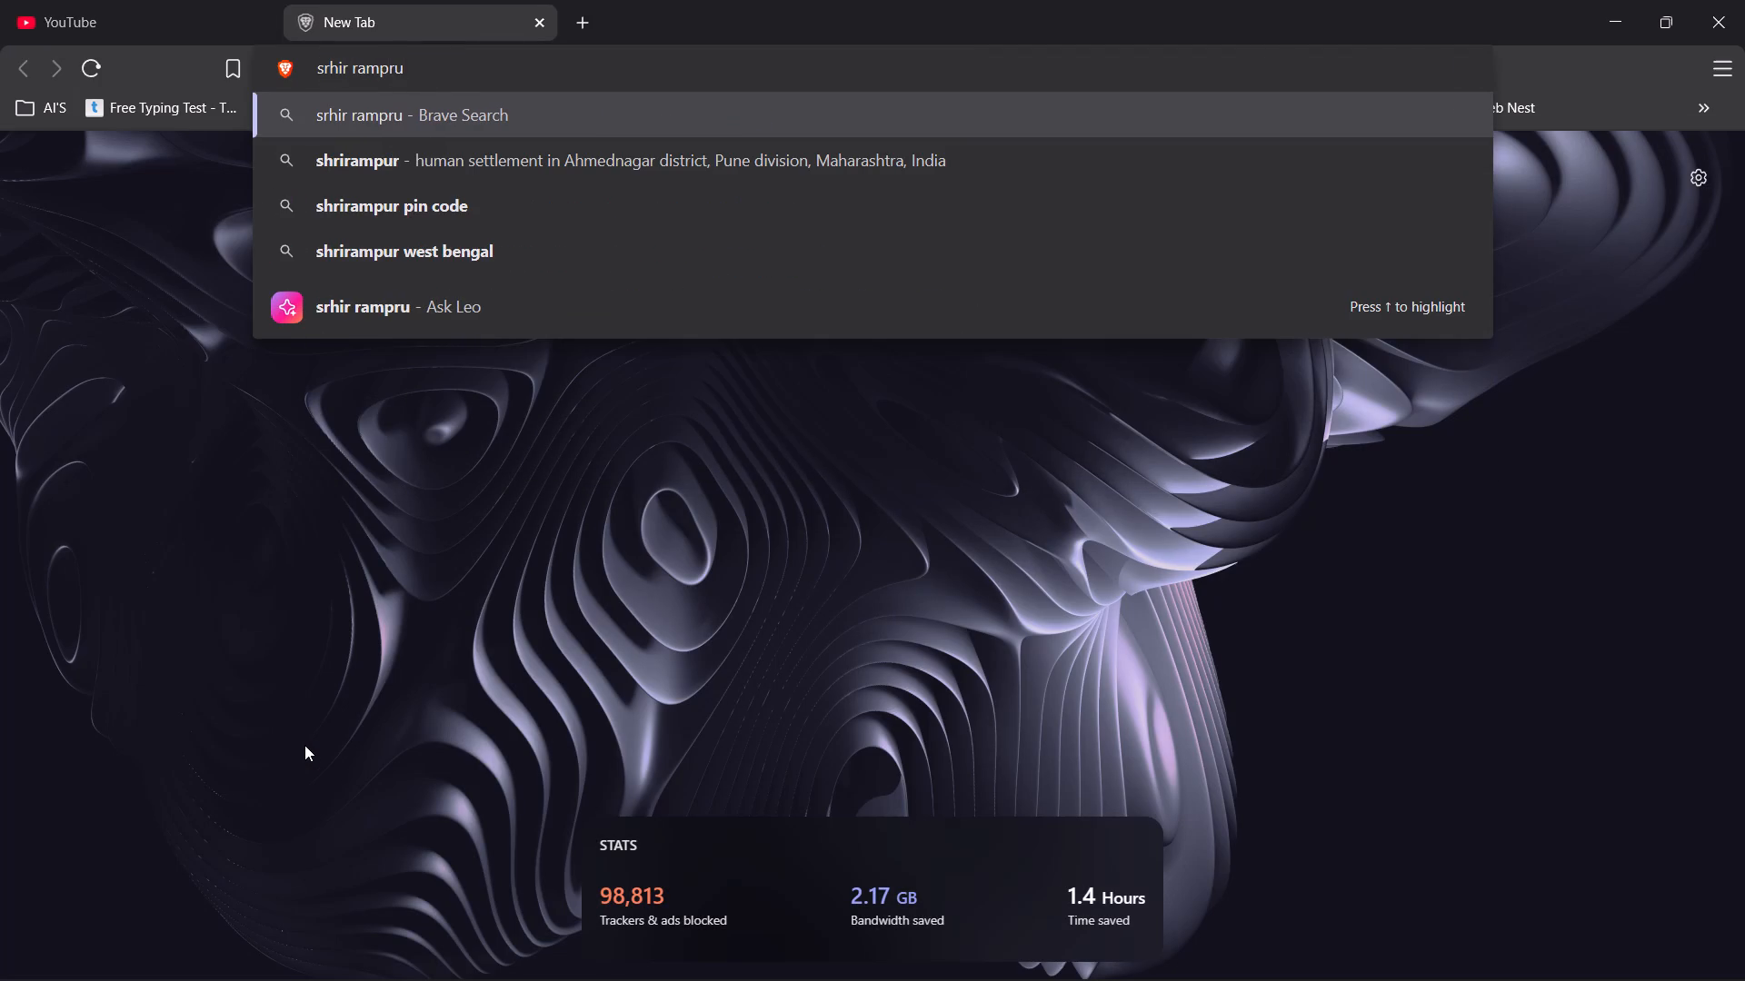
key("Down")
key("Return")
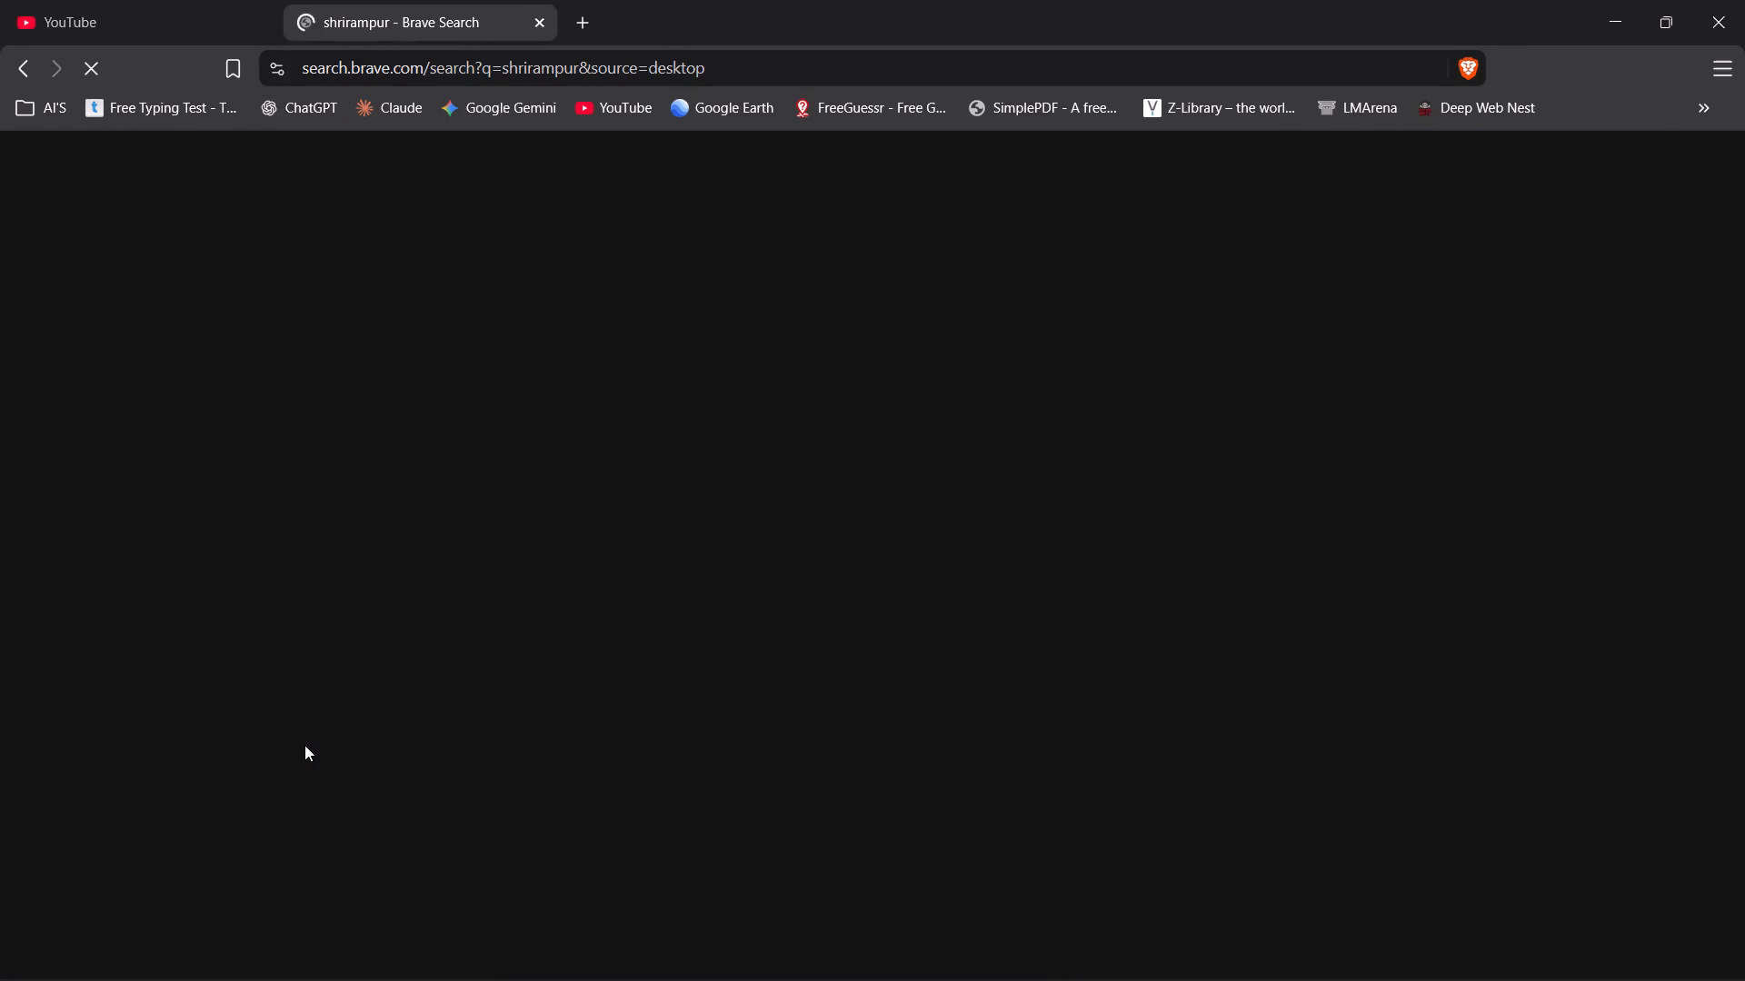
key("alt+Tab")
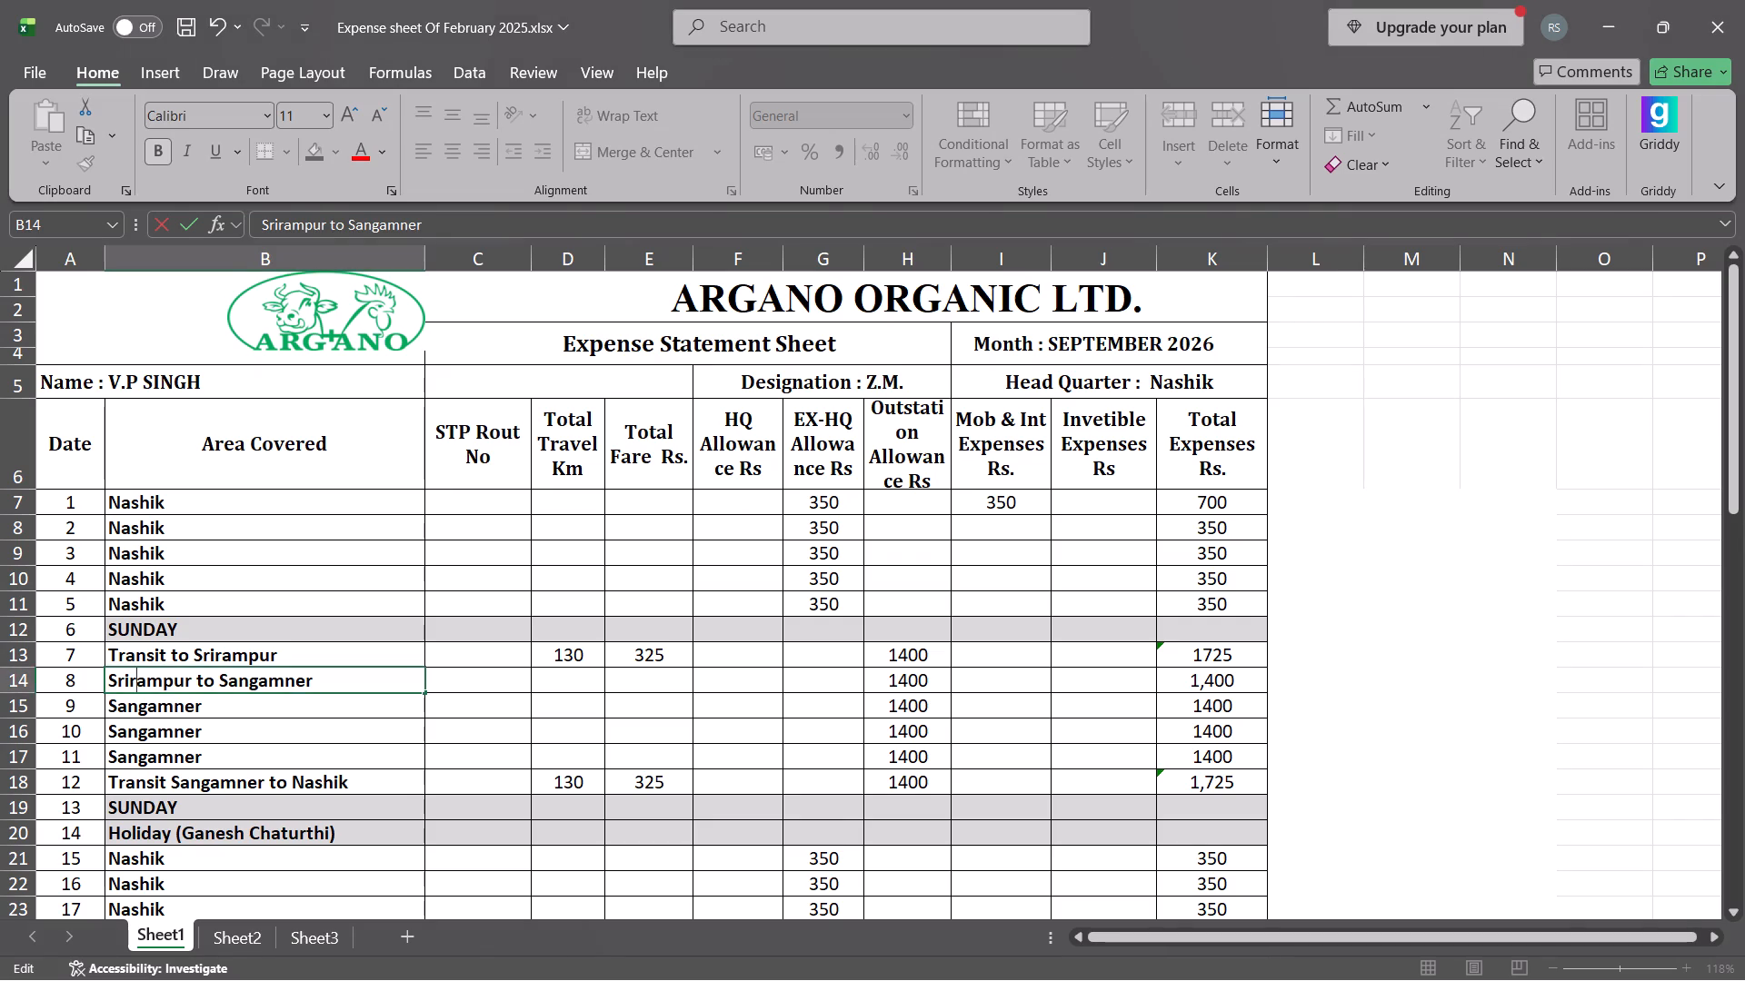
Correct the town's spelling on date 7 so the Area Covered reads "Transit to Shrirampur".
double_click(215, 651)
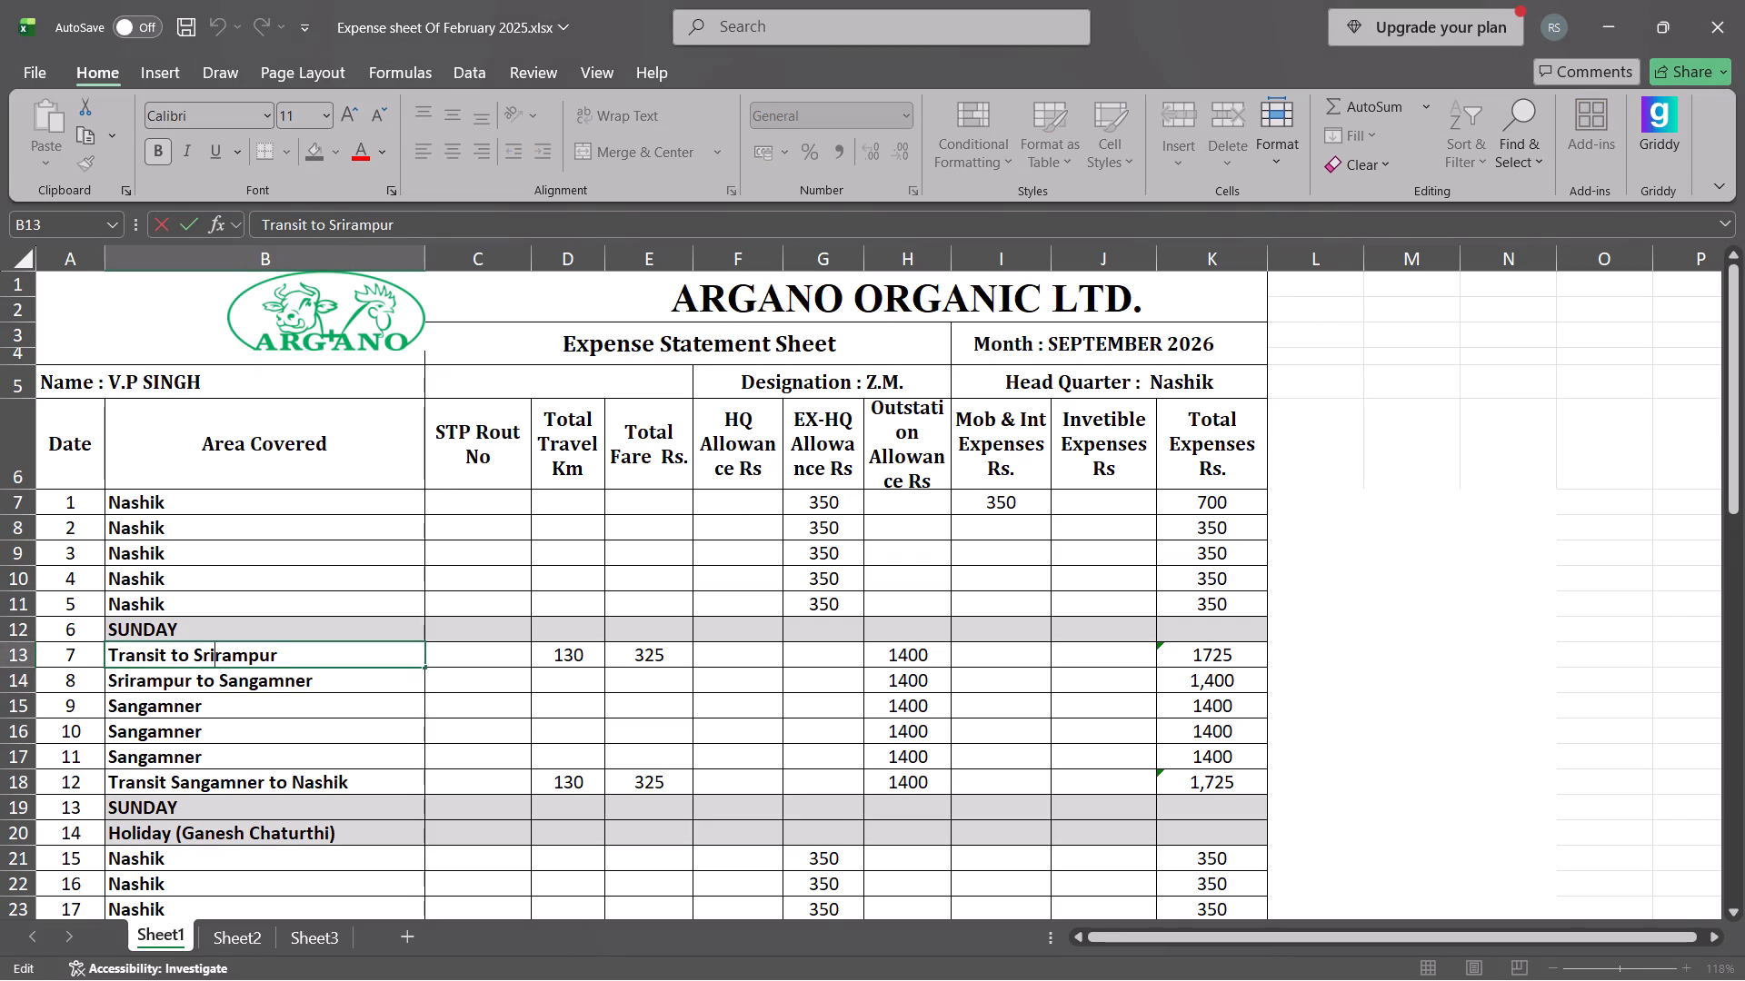
key("BackSpace")
key("BackSpace")
type("hr")
key("i")
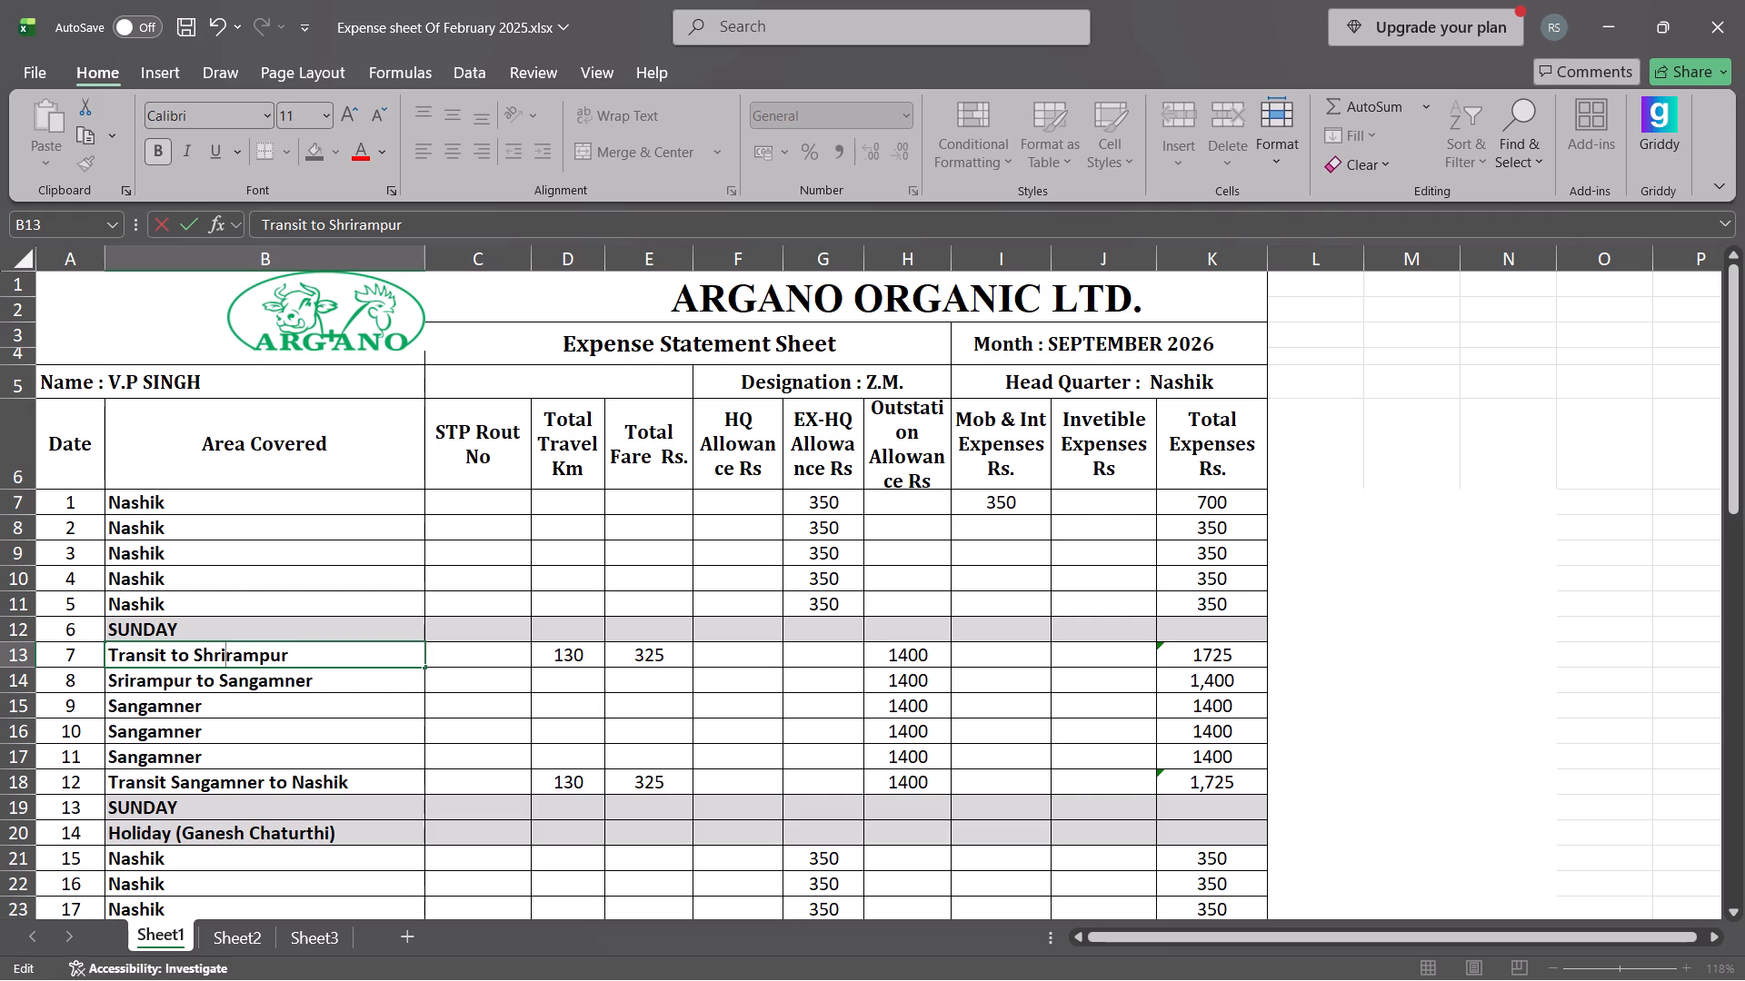
Correct the town's spelling on date 8 so the Area Covered reads "Shrirampur to Sangamner".
double_click(132, 682)
key("BackSpace")
key("BackSpace")
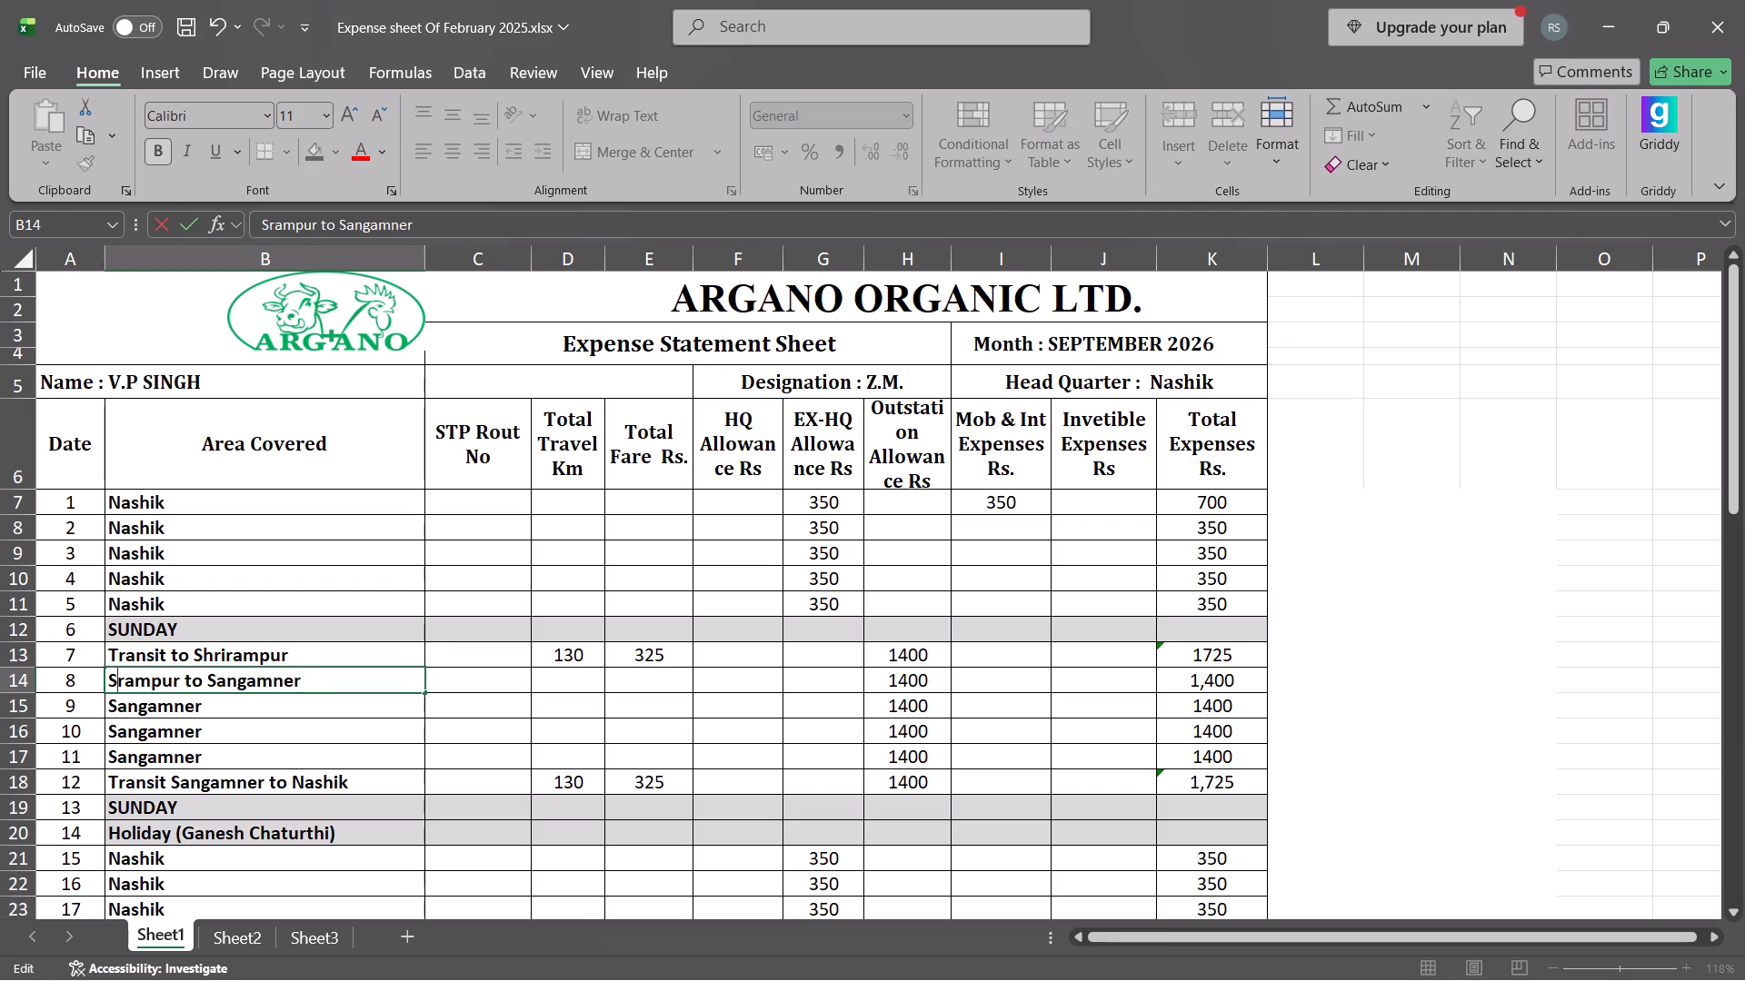
type("hri")
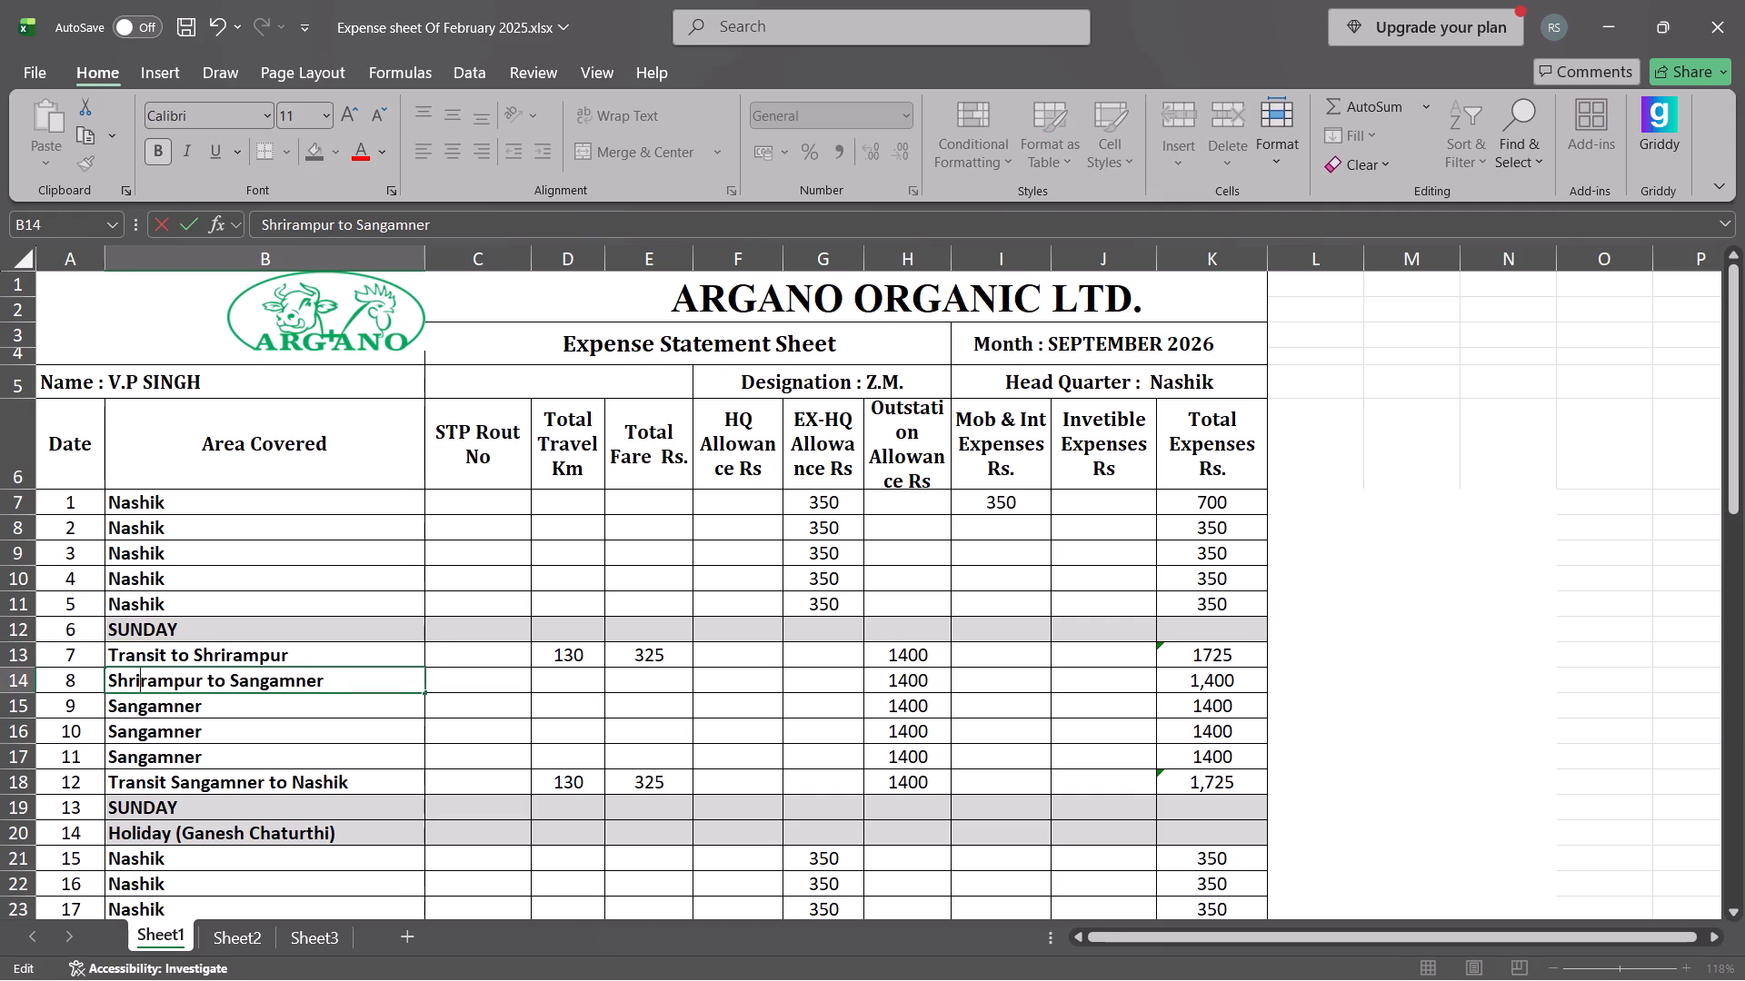
left_click(263, 714)
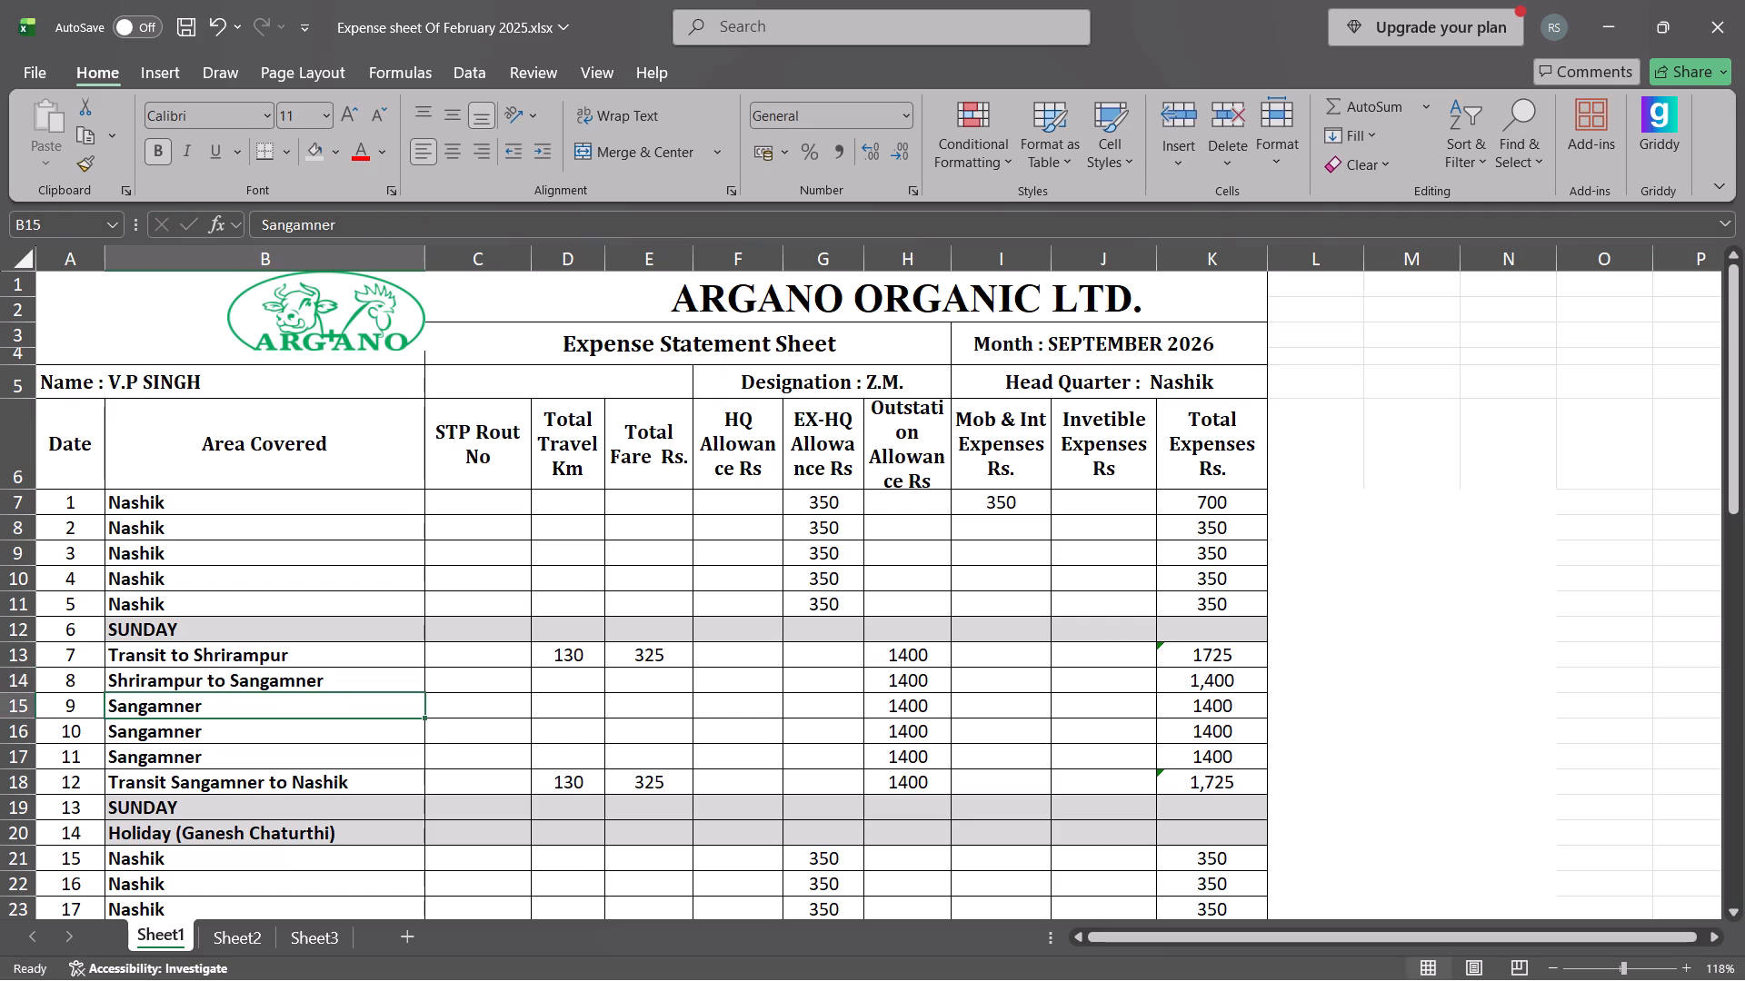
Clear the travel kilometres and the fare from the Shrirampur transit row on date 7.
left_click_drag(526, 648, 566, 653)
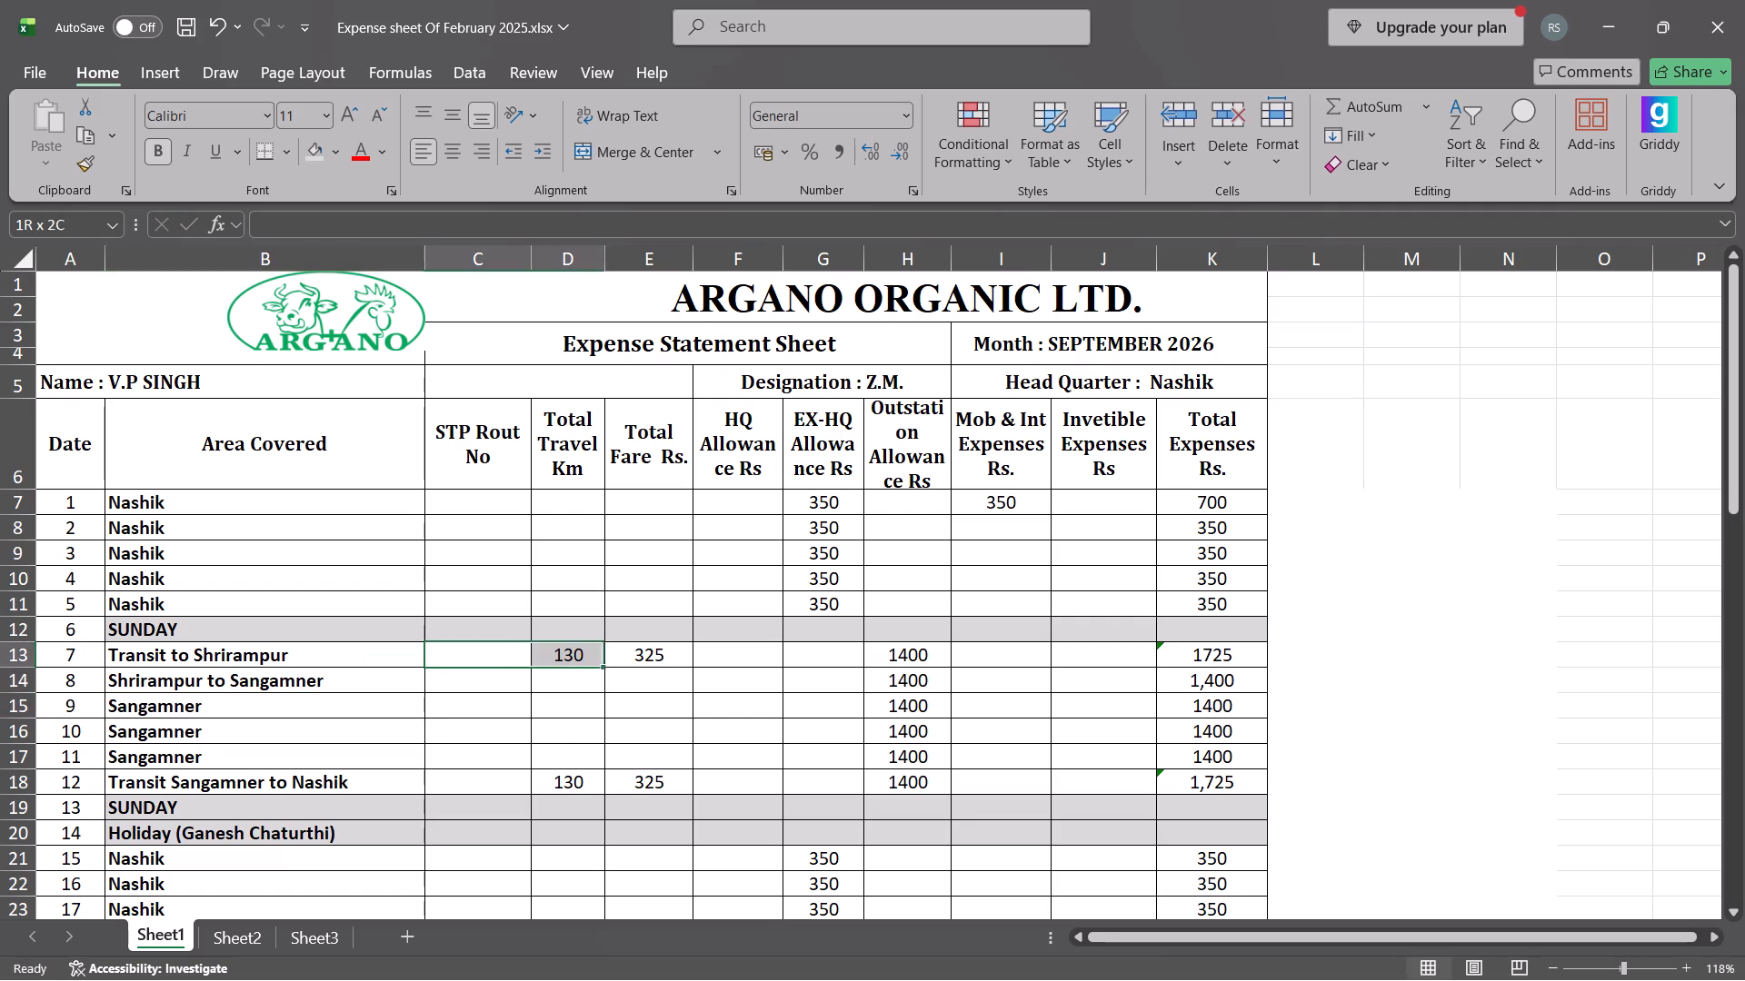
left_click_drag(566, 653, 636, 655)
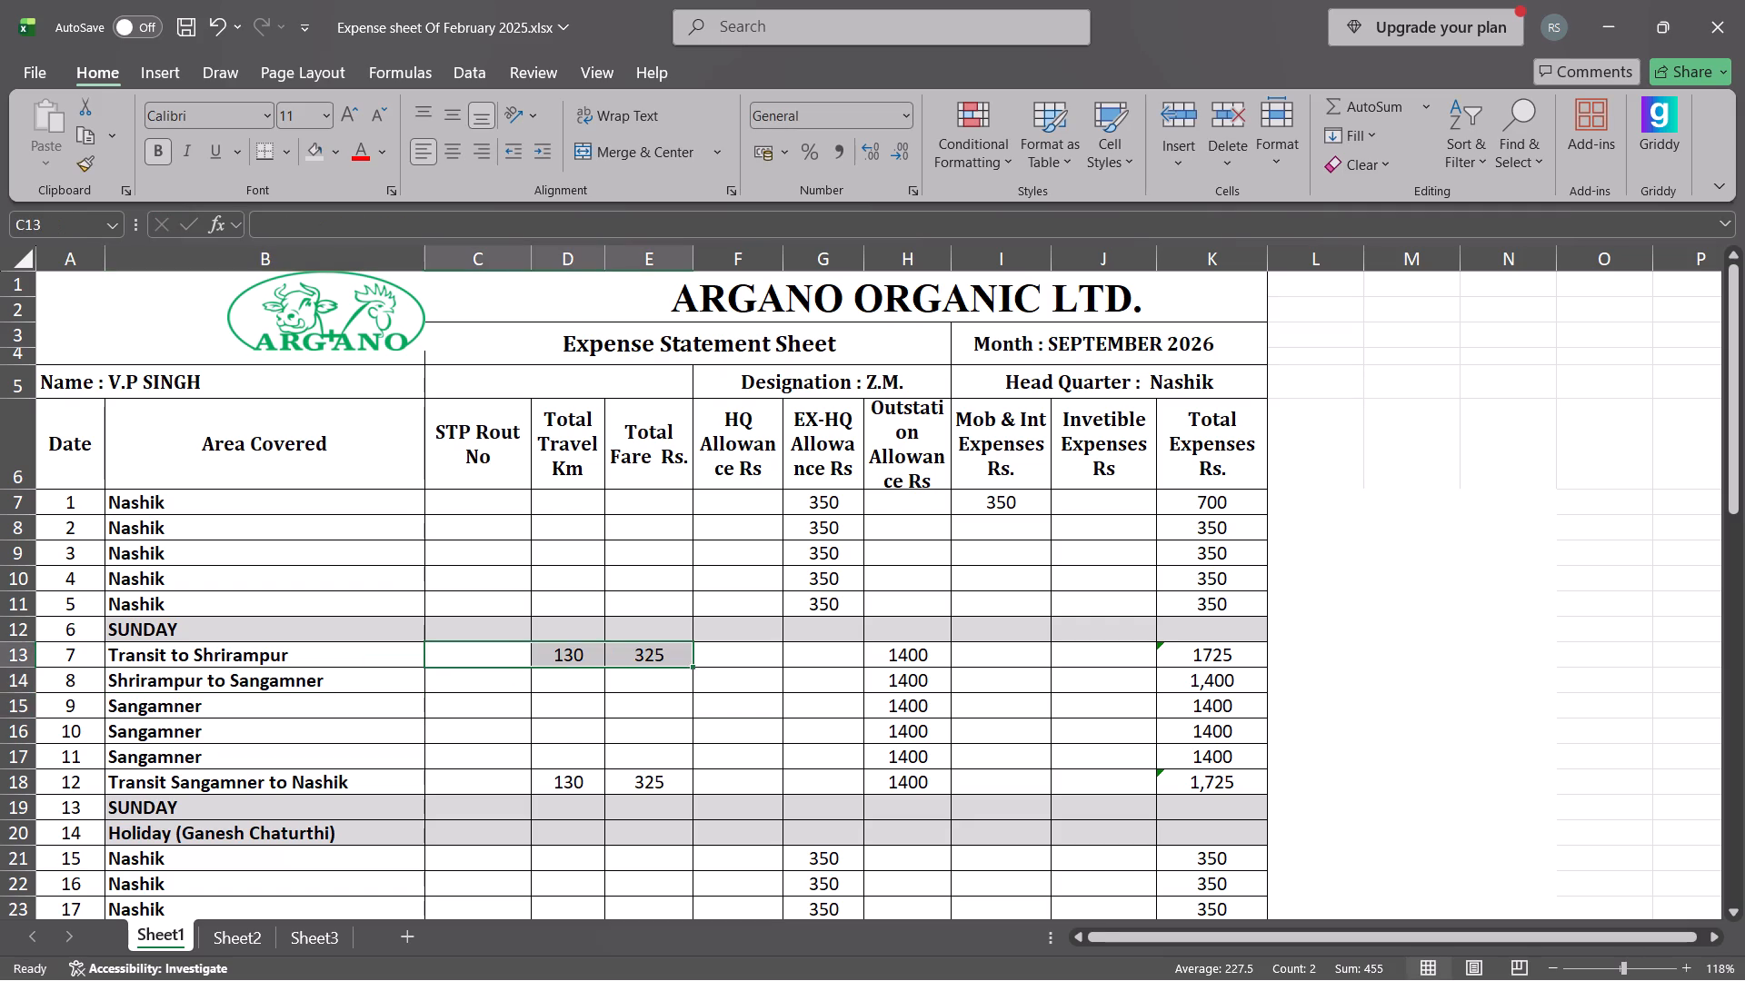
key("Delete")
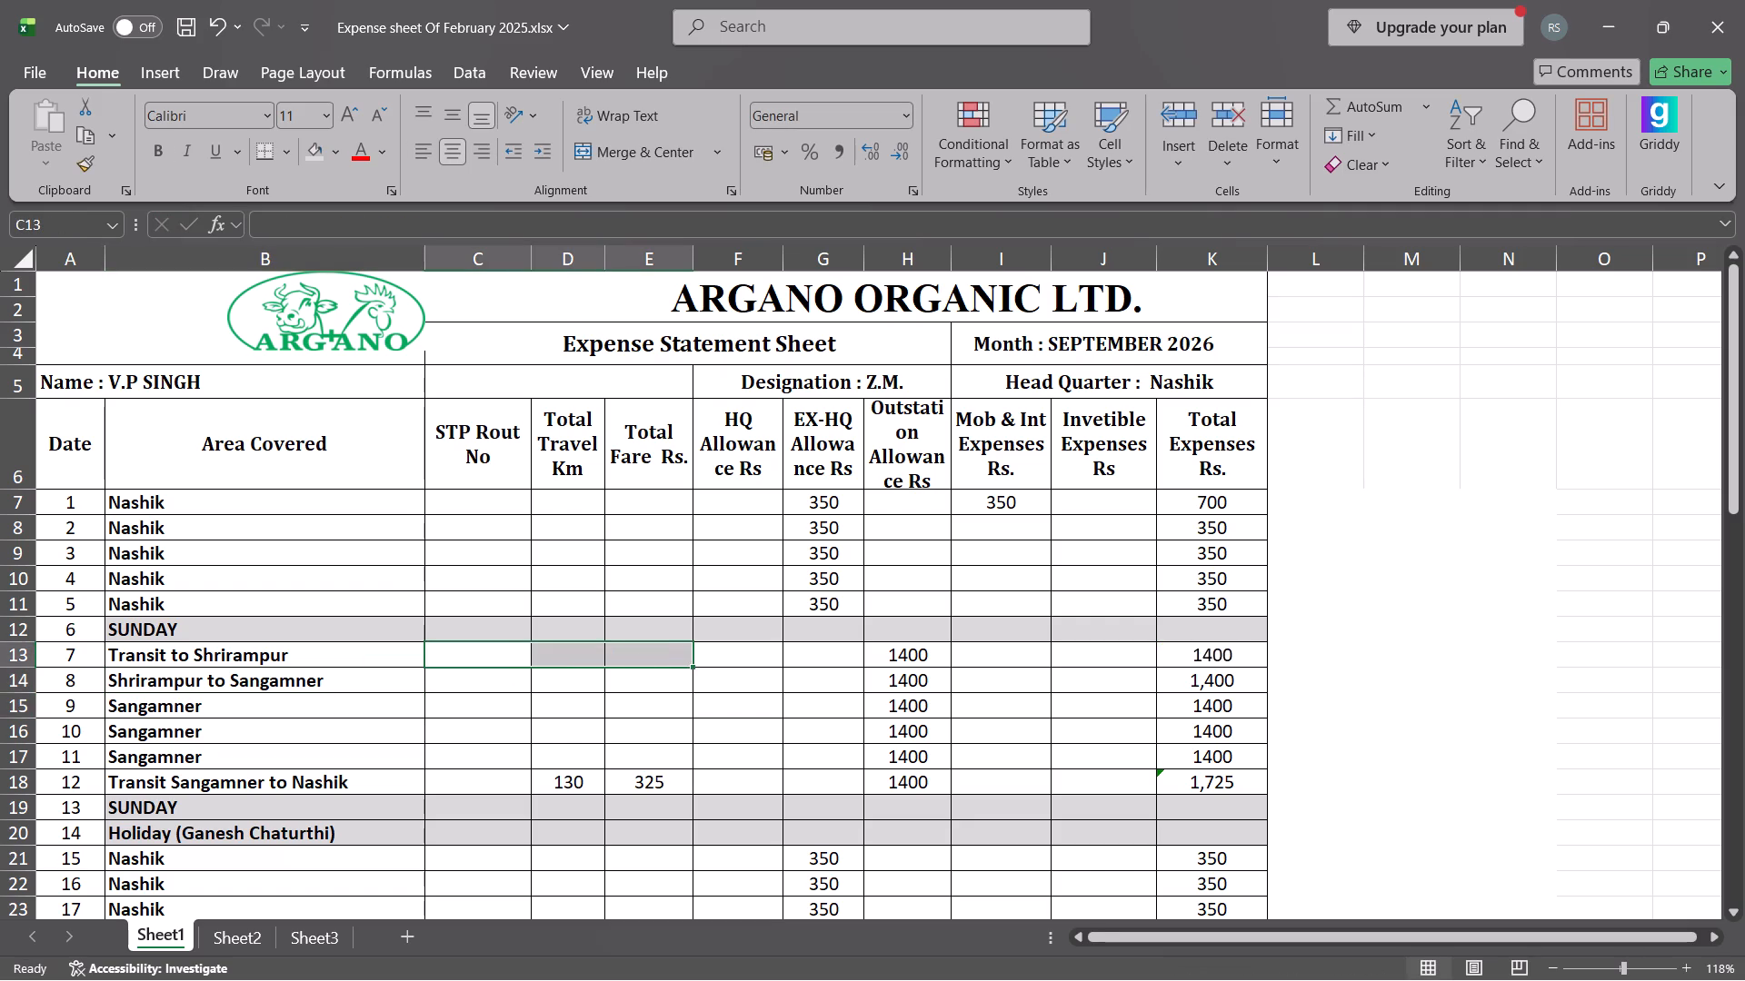
Switch to the Brave browser, search for the distance between Shrirampur and Nashik, and return to the Excel sheet.
key("alt+Tab")
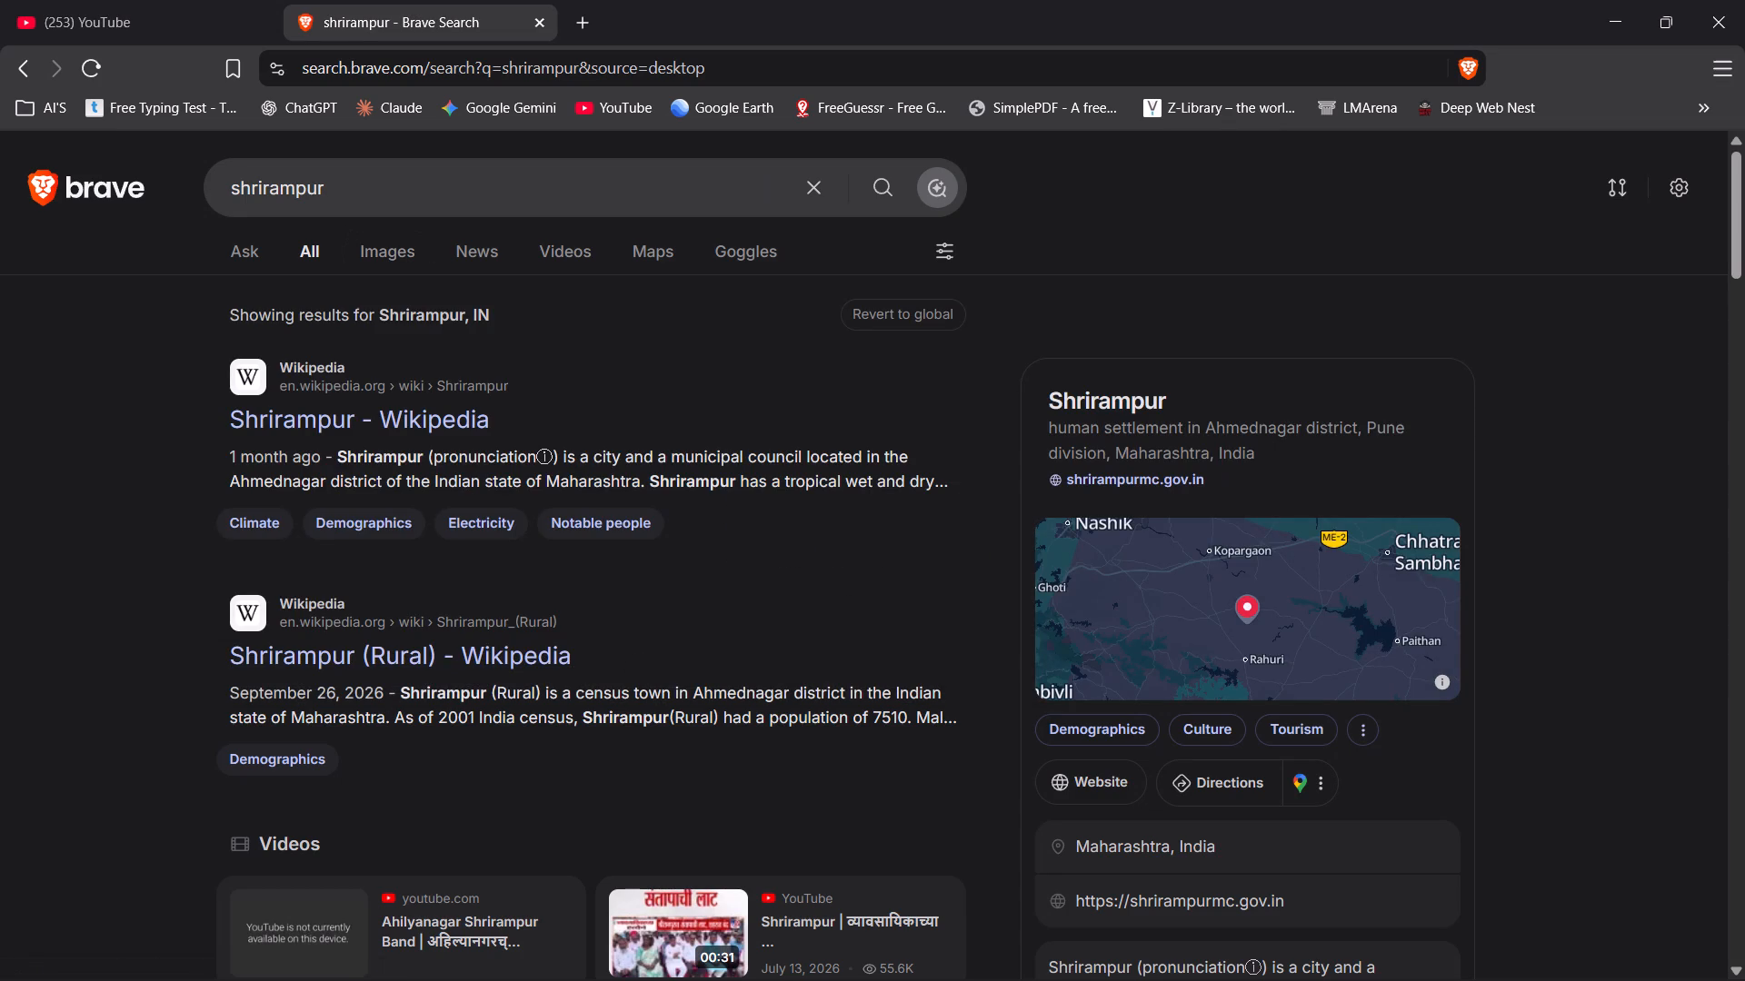
key("alt+Tab")
key("alt+Tab")
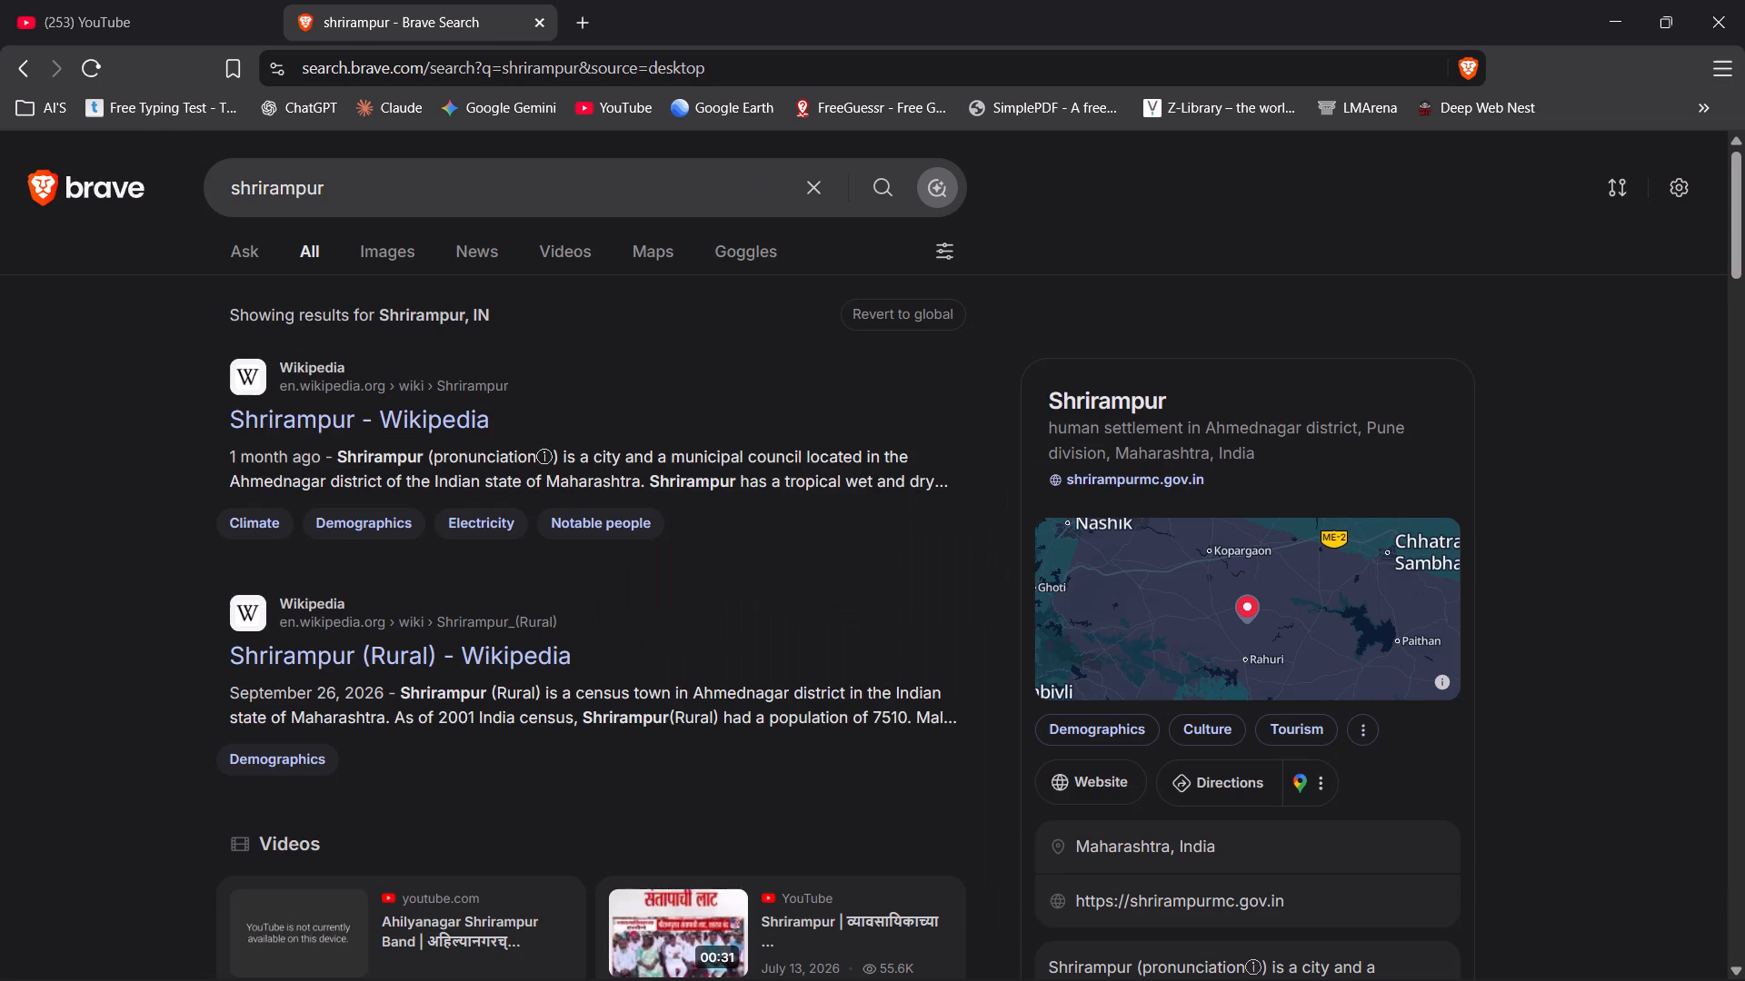
left_click(388, 188)
key("space")
type("nashi distance")
key("Return")
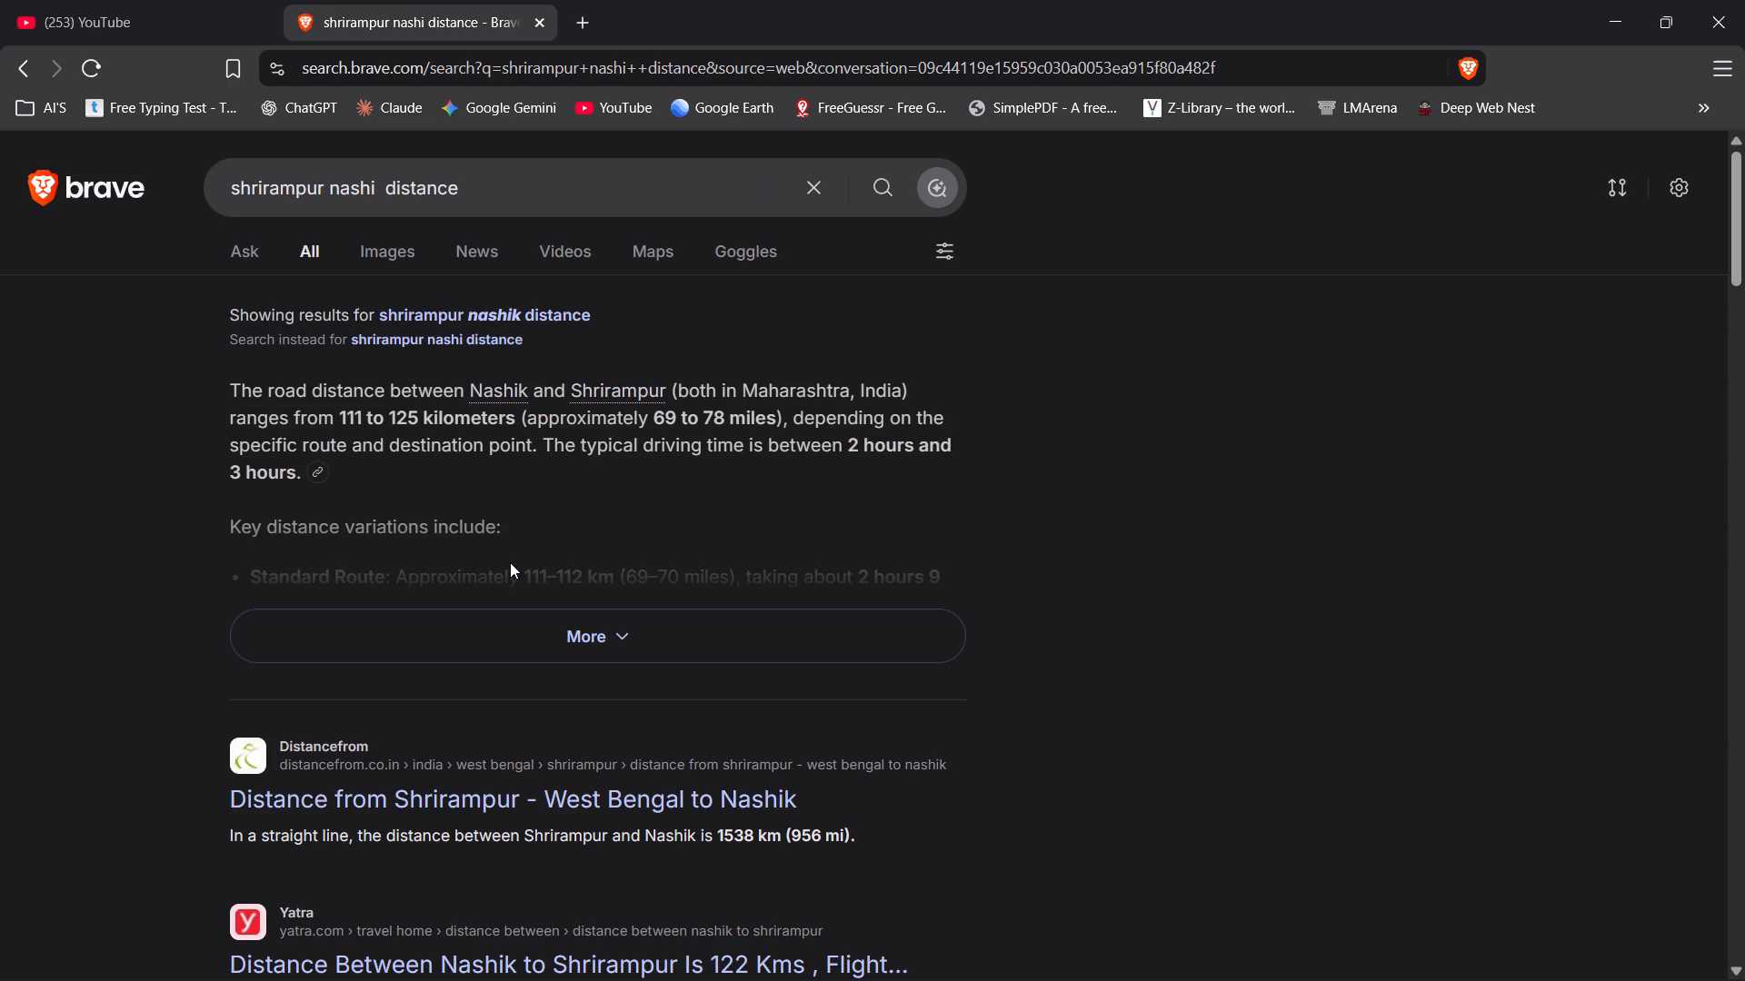
key("alt+Tab")
Enter 150 as the Total Travel Km and 375 as the Total Fare for date 7.
left_click(515, 666)
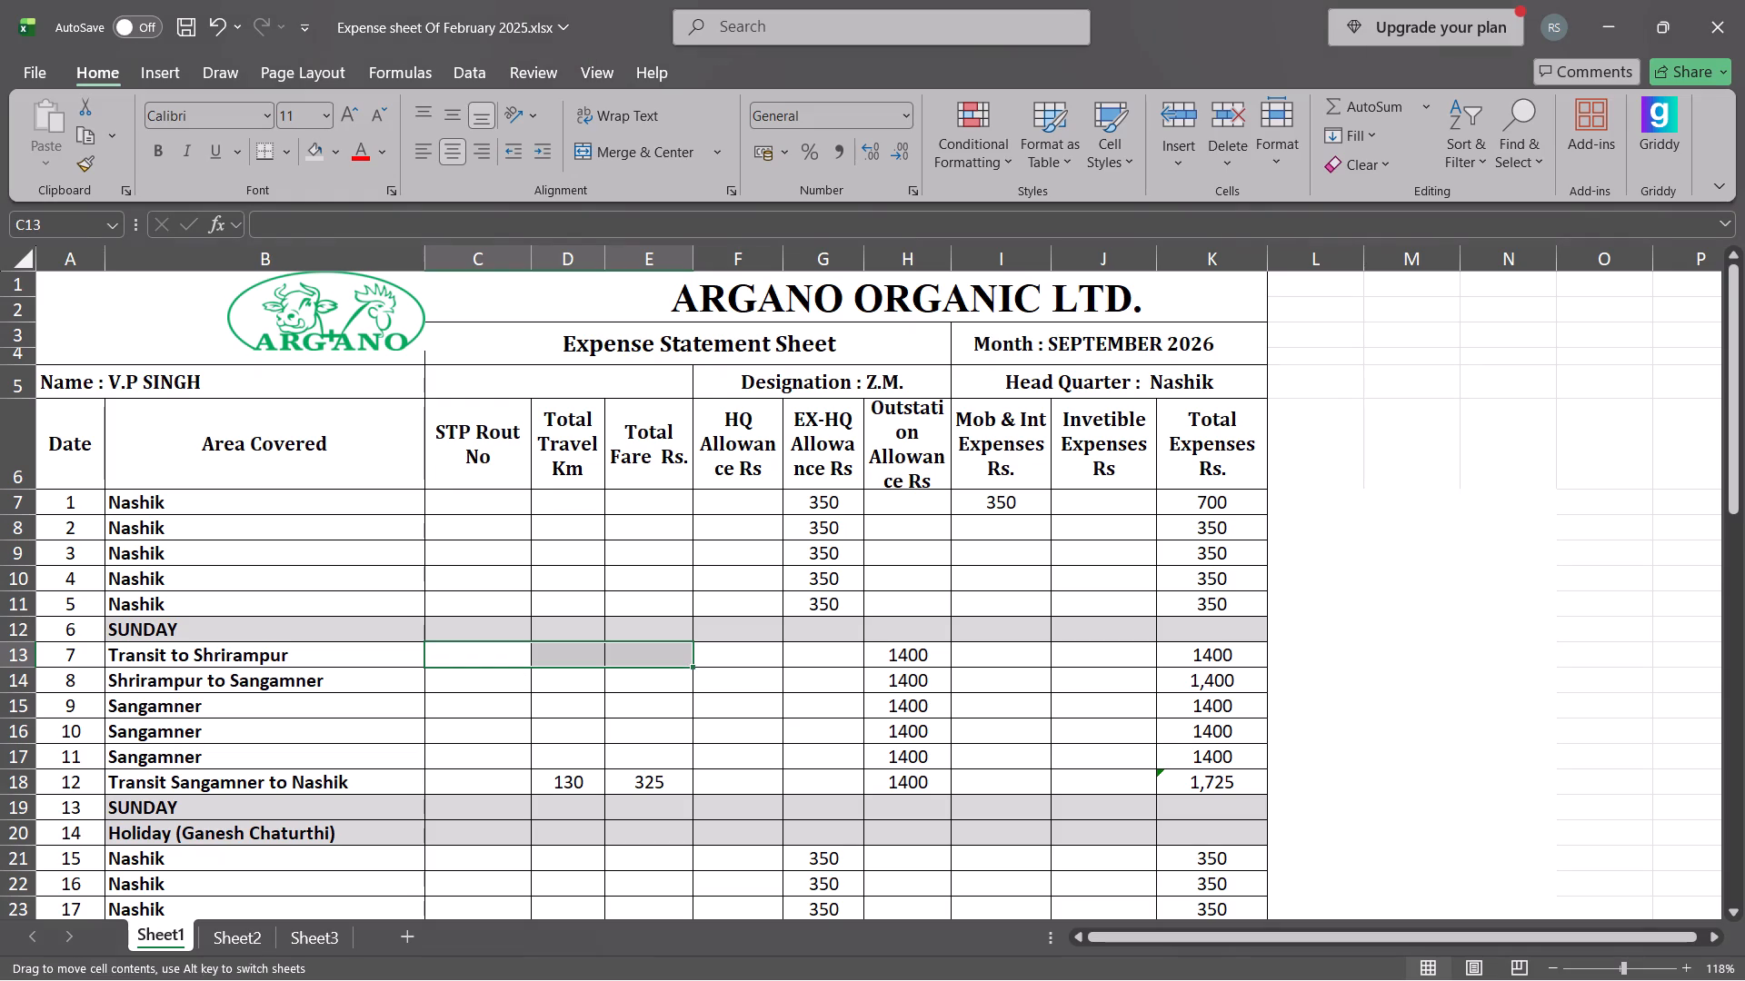
left_click(562, 659)
type("150")
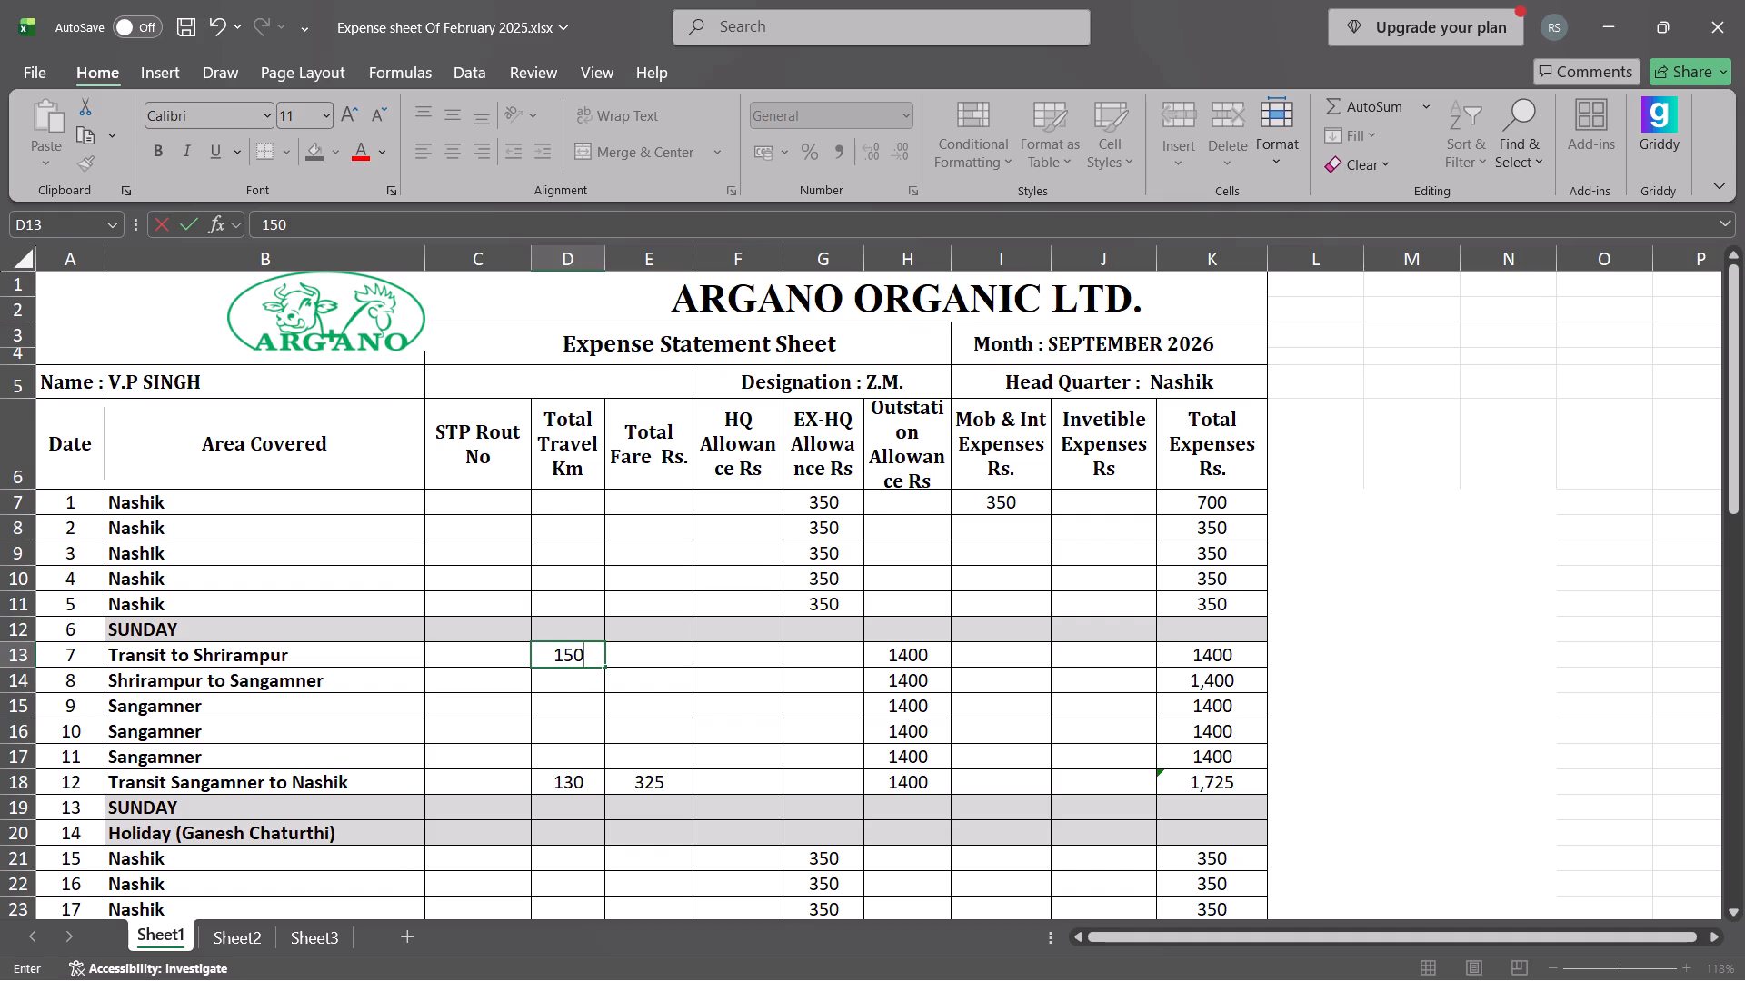
key("Right")
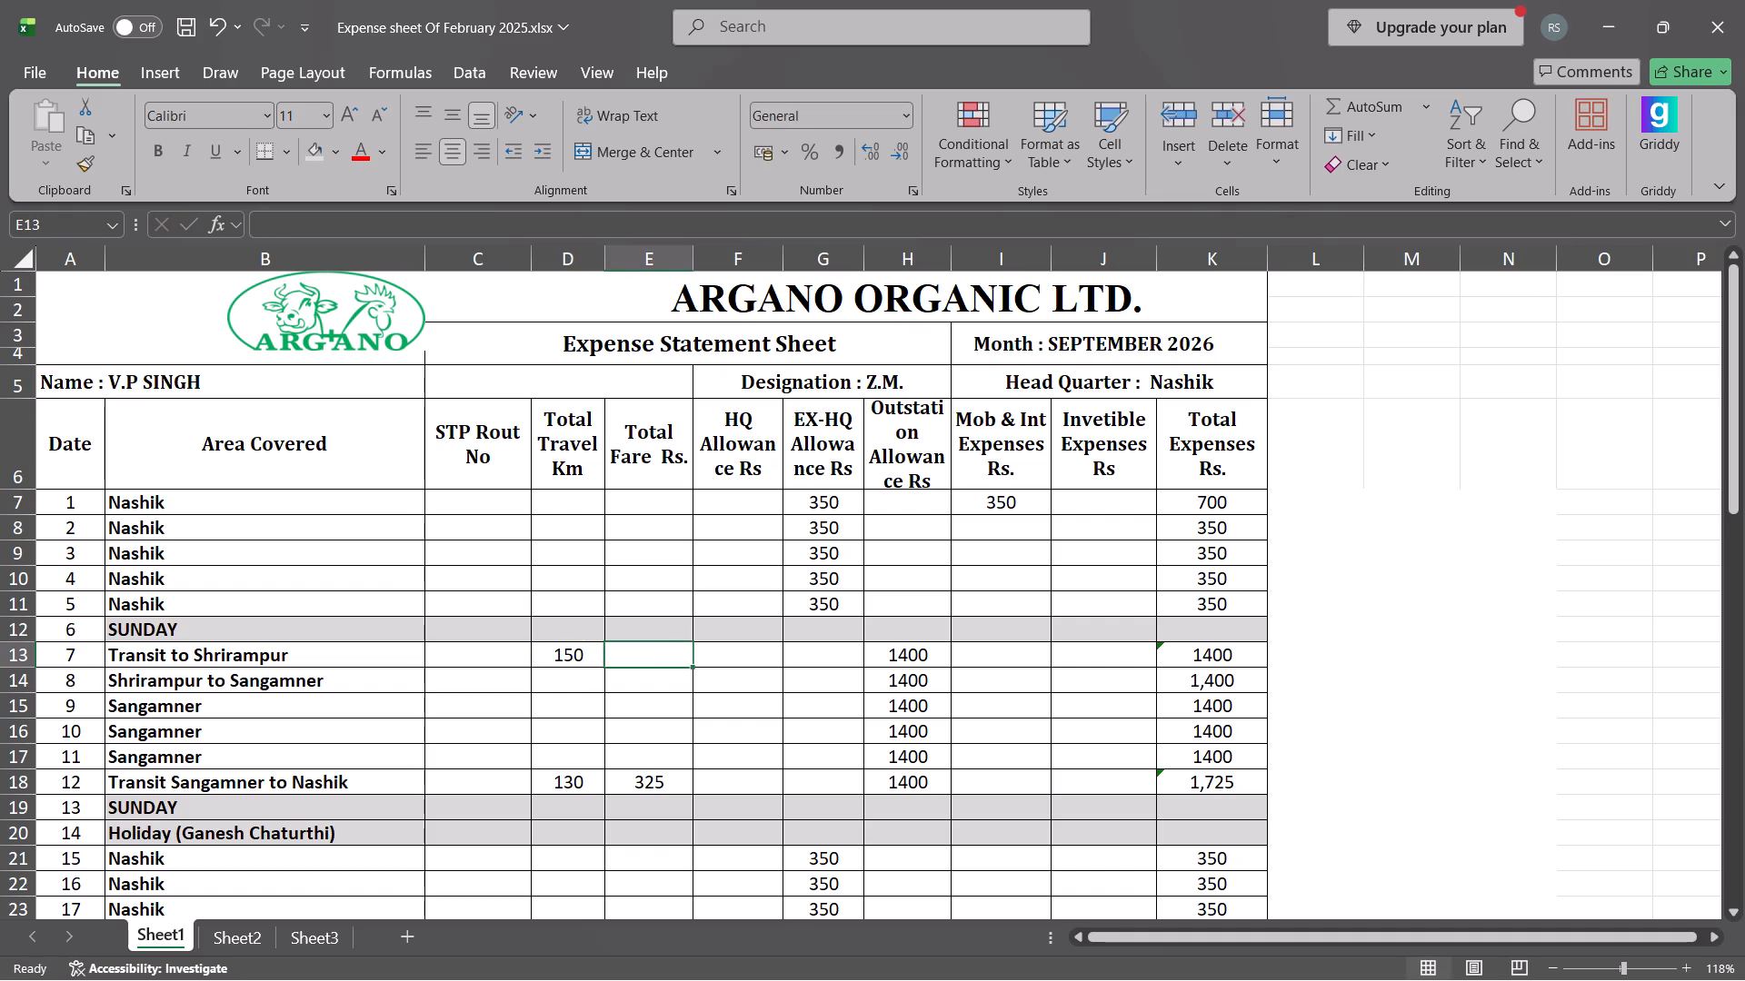
type("375")
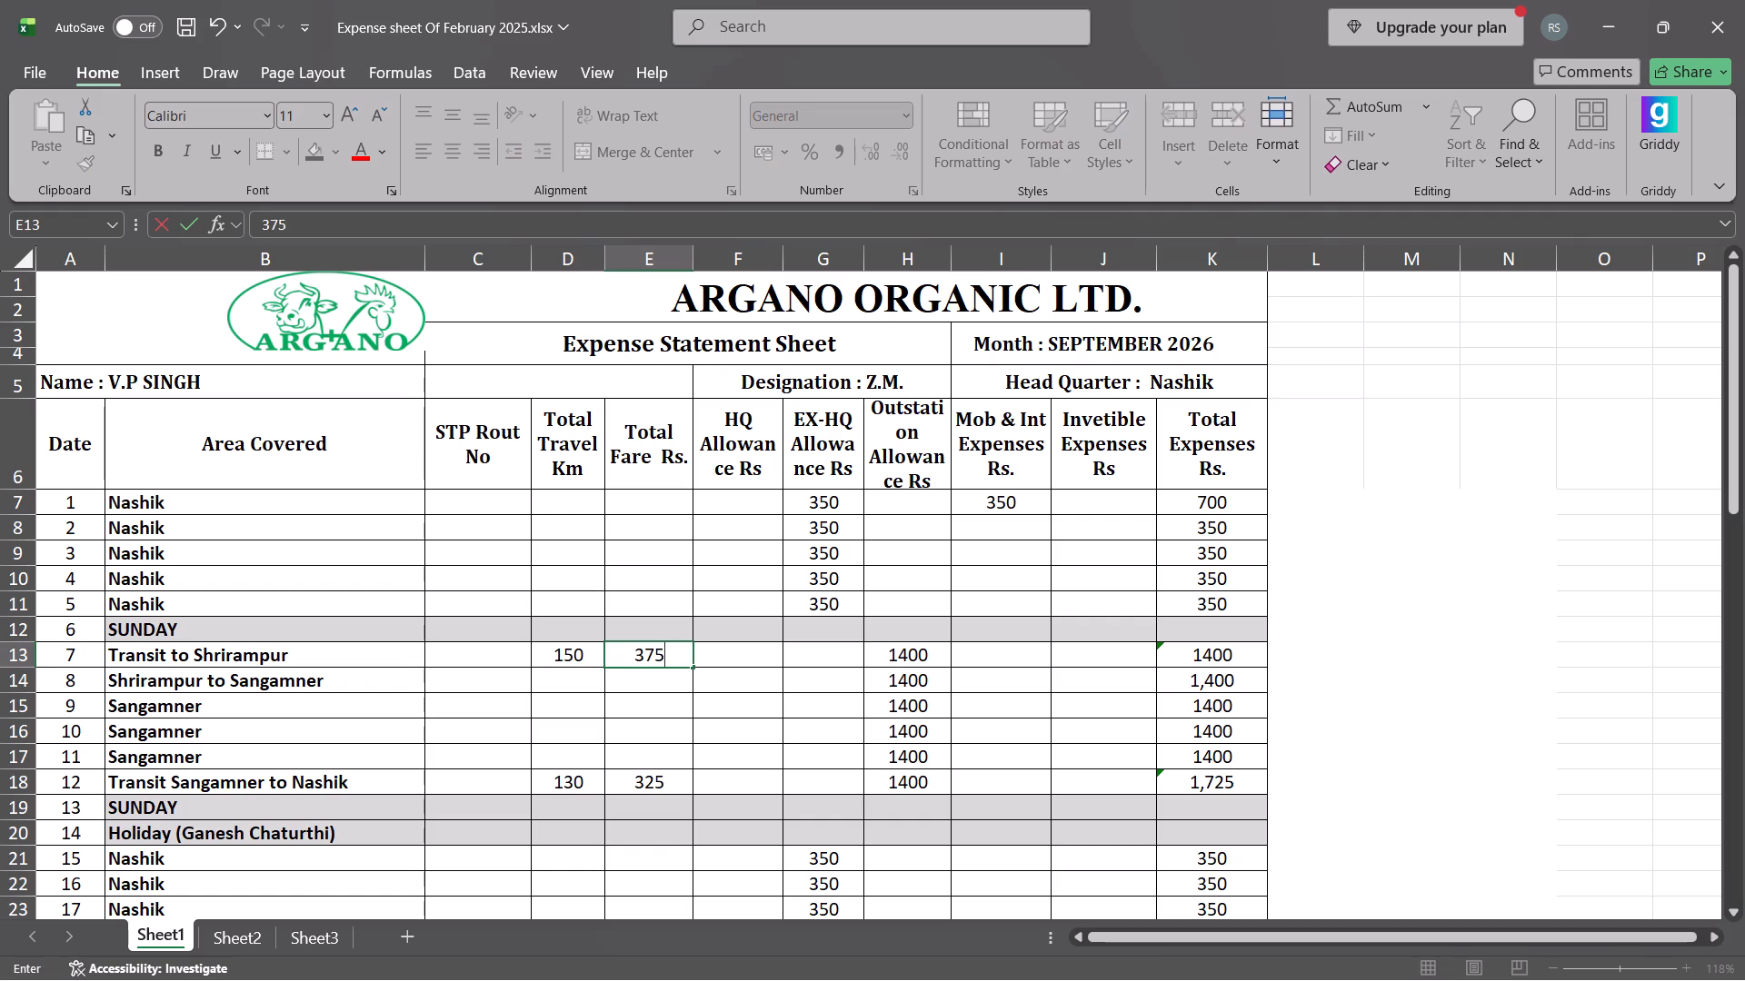
left_click(546, 682)
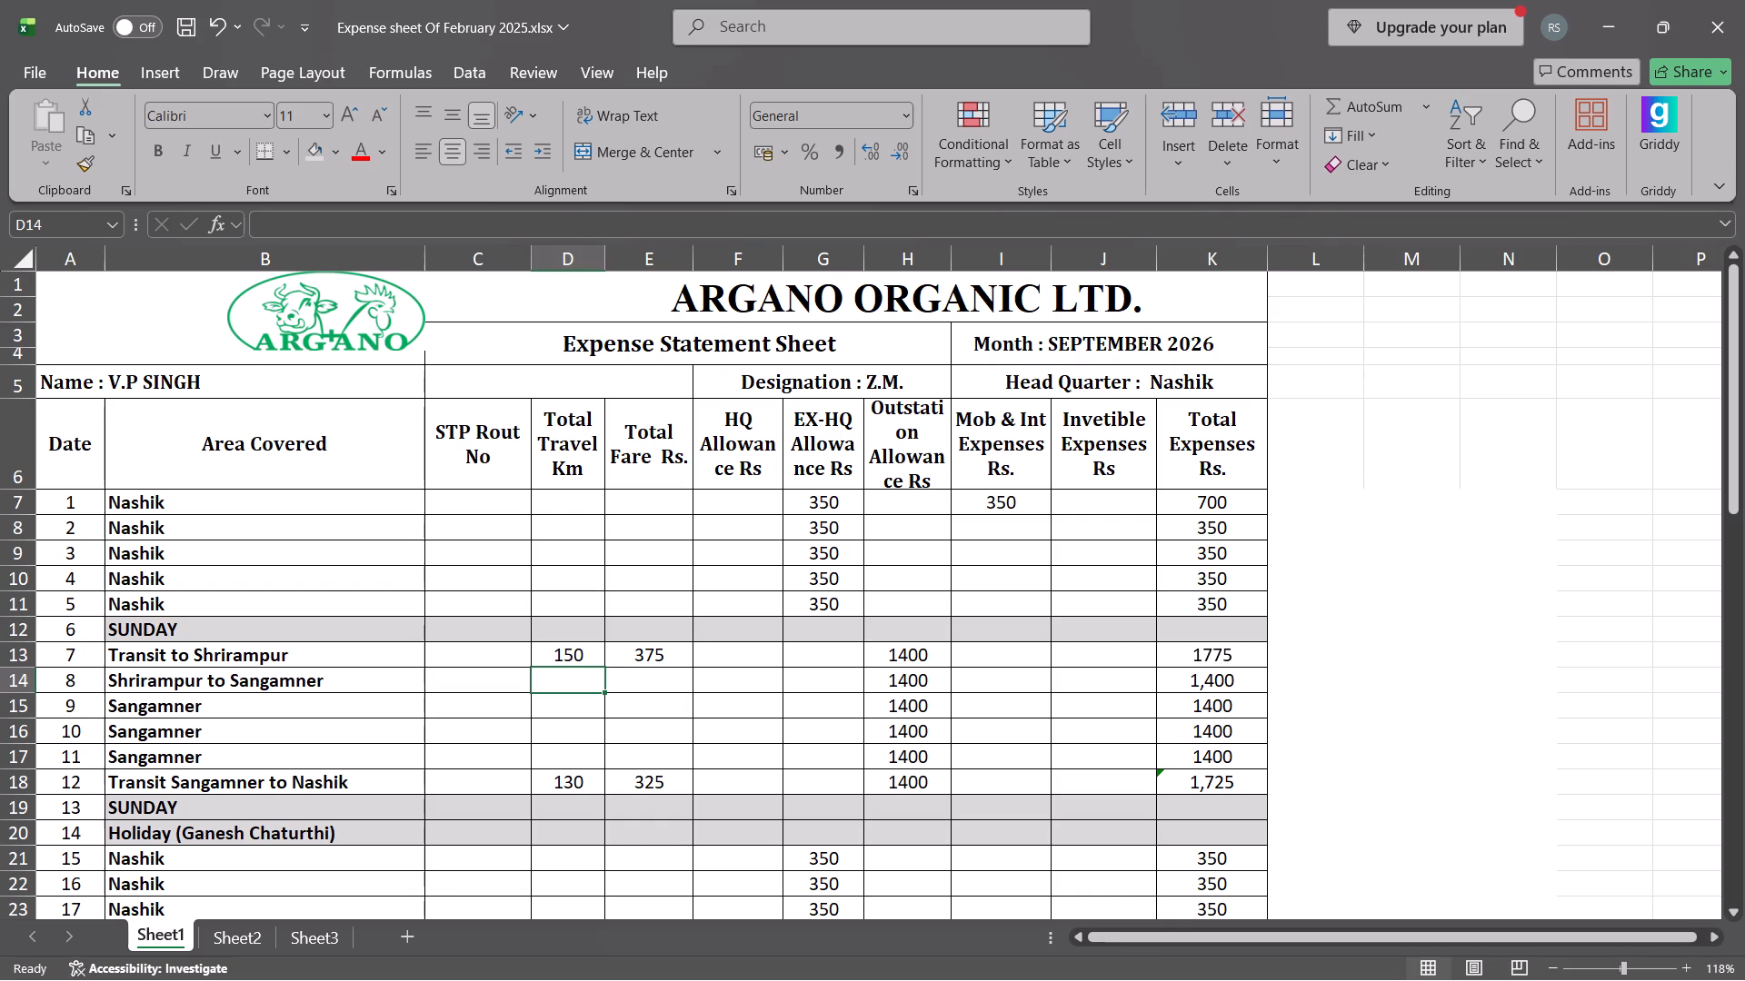
Switch to the Brave browser, search for the distance between Shrirampur and Sangamner, and return to the Excel sheet.
key("alt+Tab")
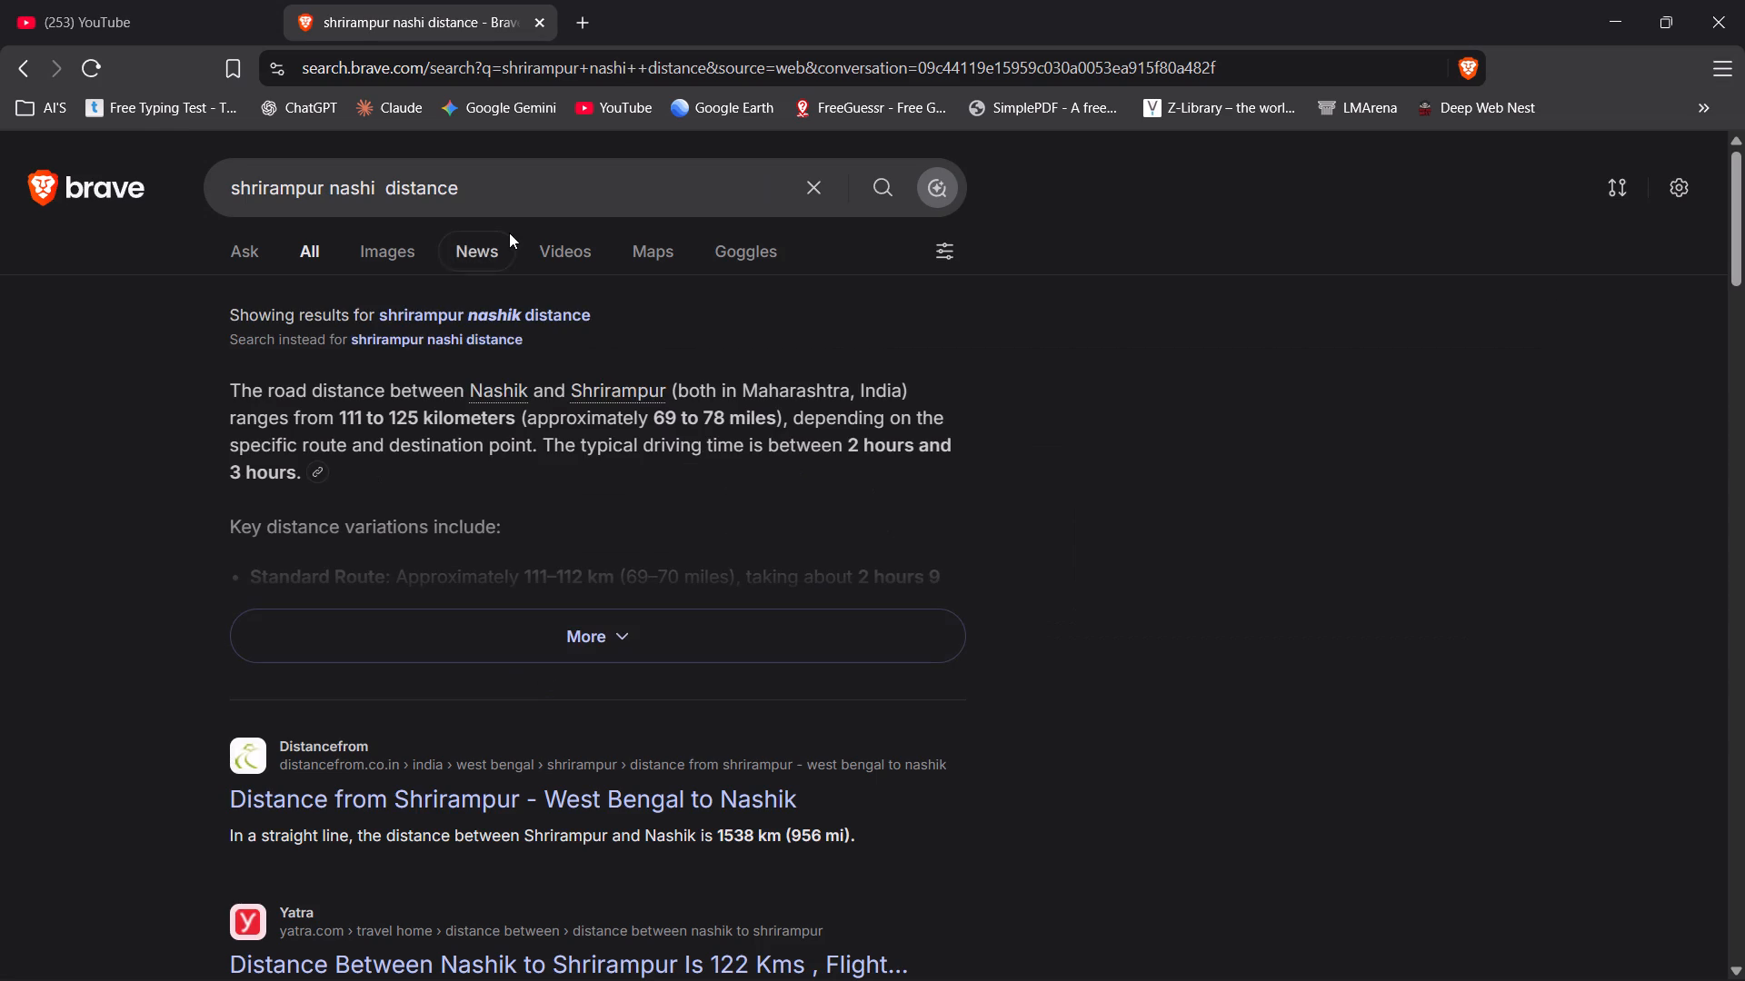
left_click_drag(483, 196, 331, 194)
type("tos snamagner")
key("Return")
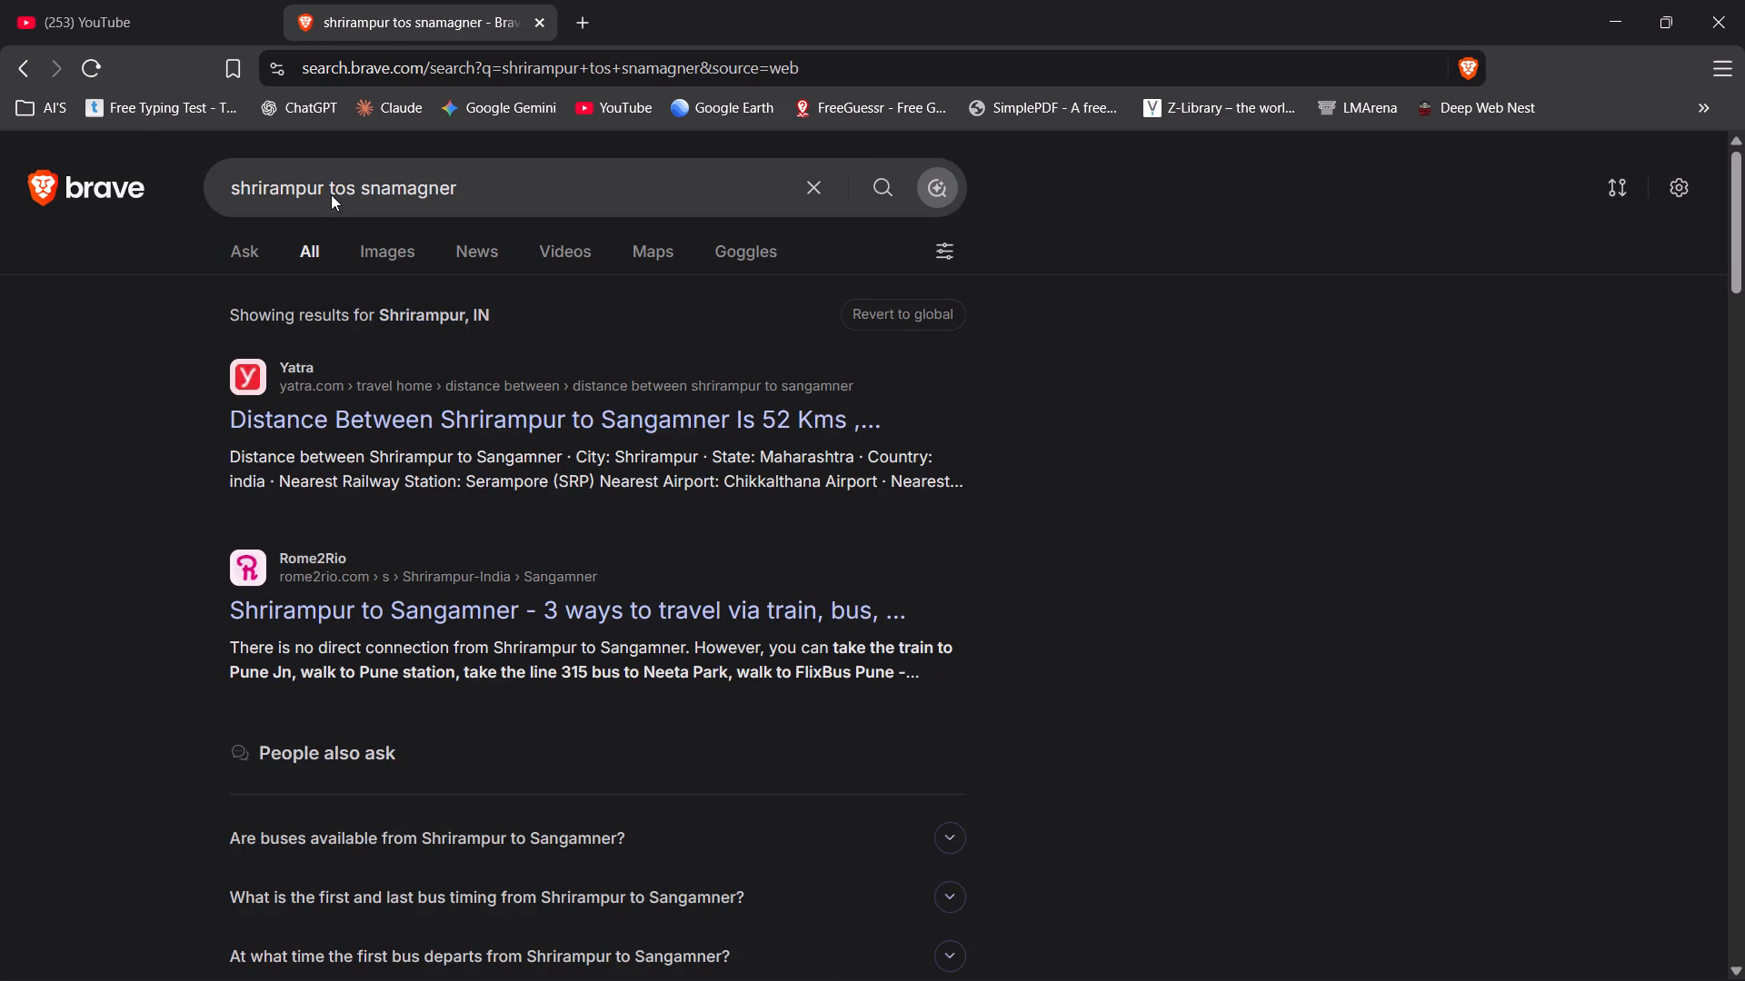
left_click(475, 175)
key("space")
type("disnatce")
key("Return")
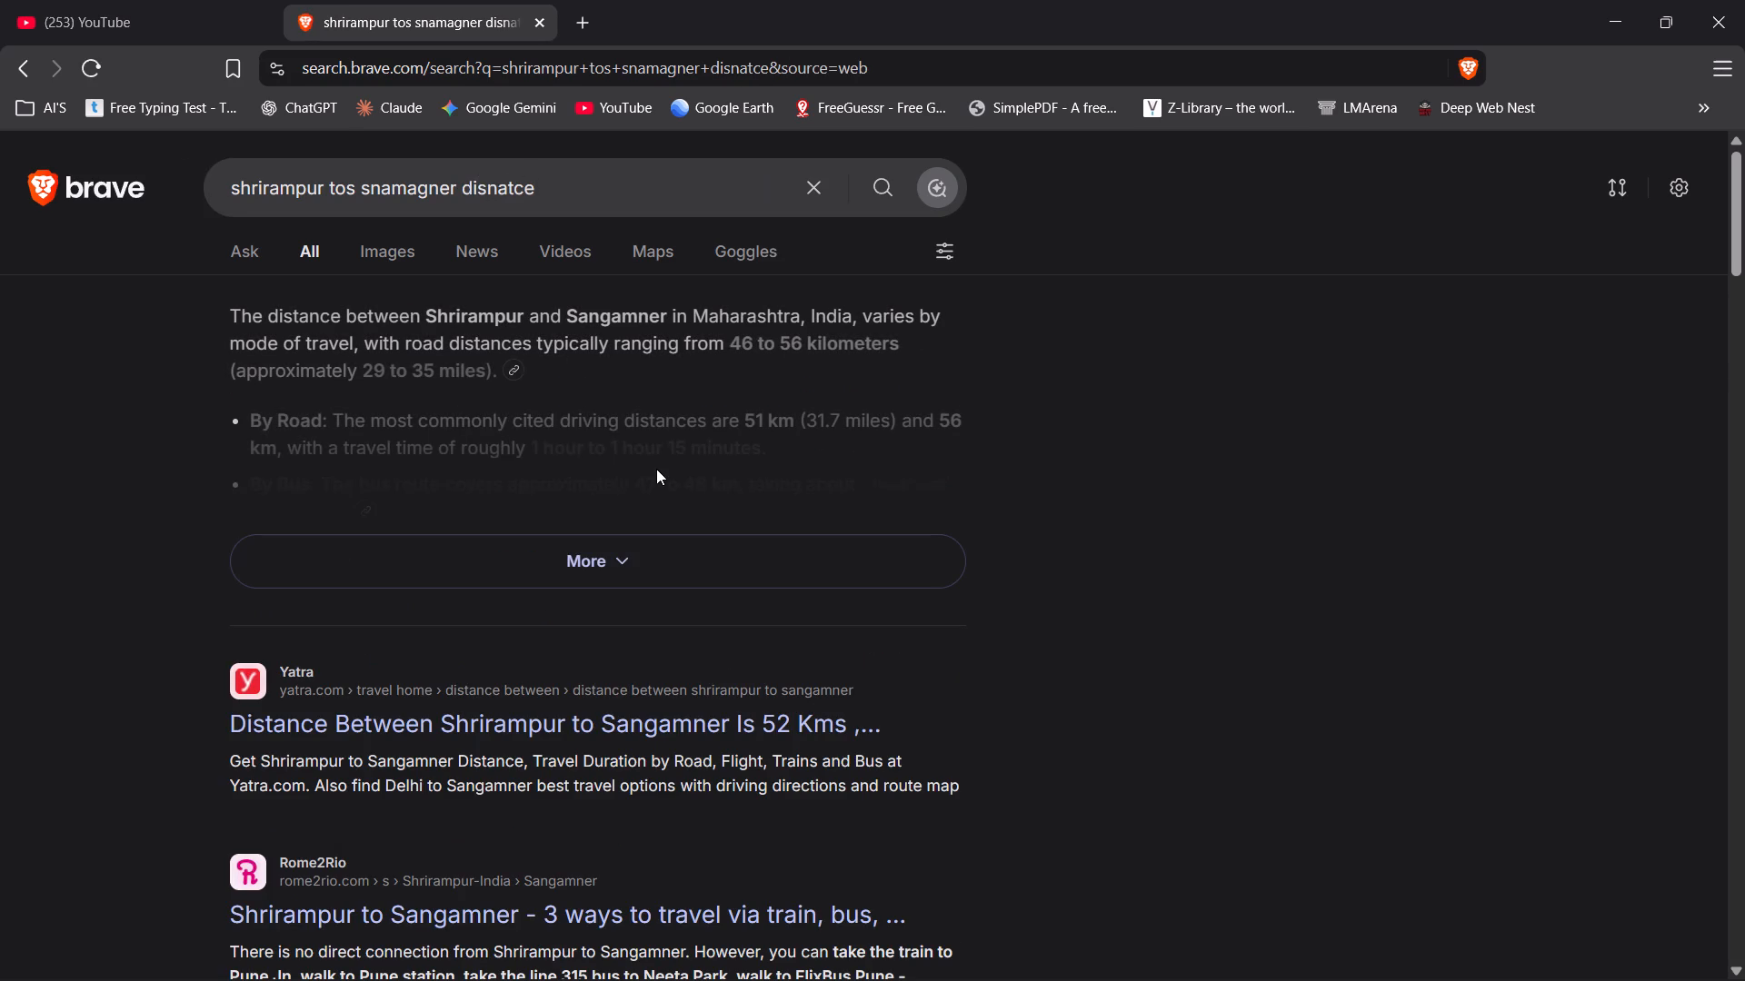
key("alt+Tab")
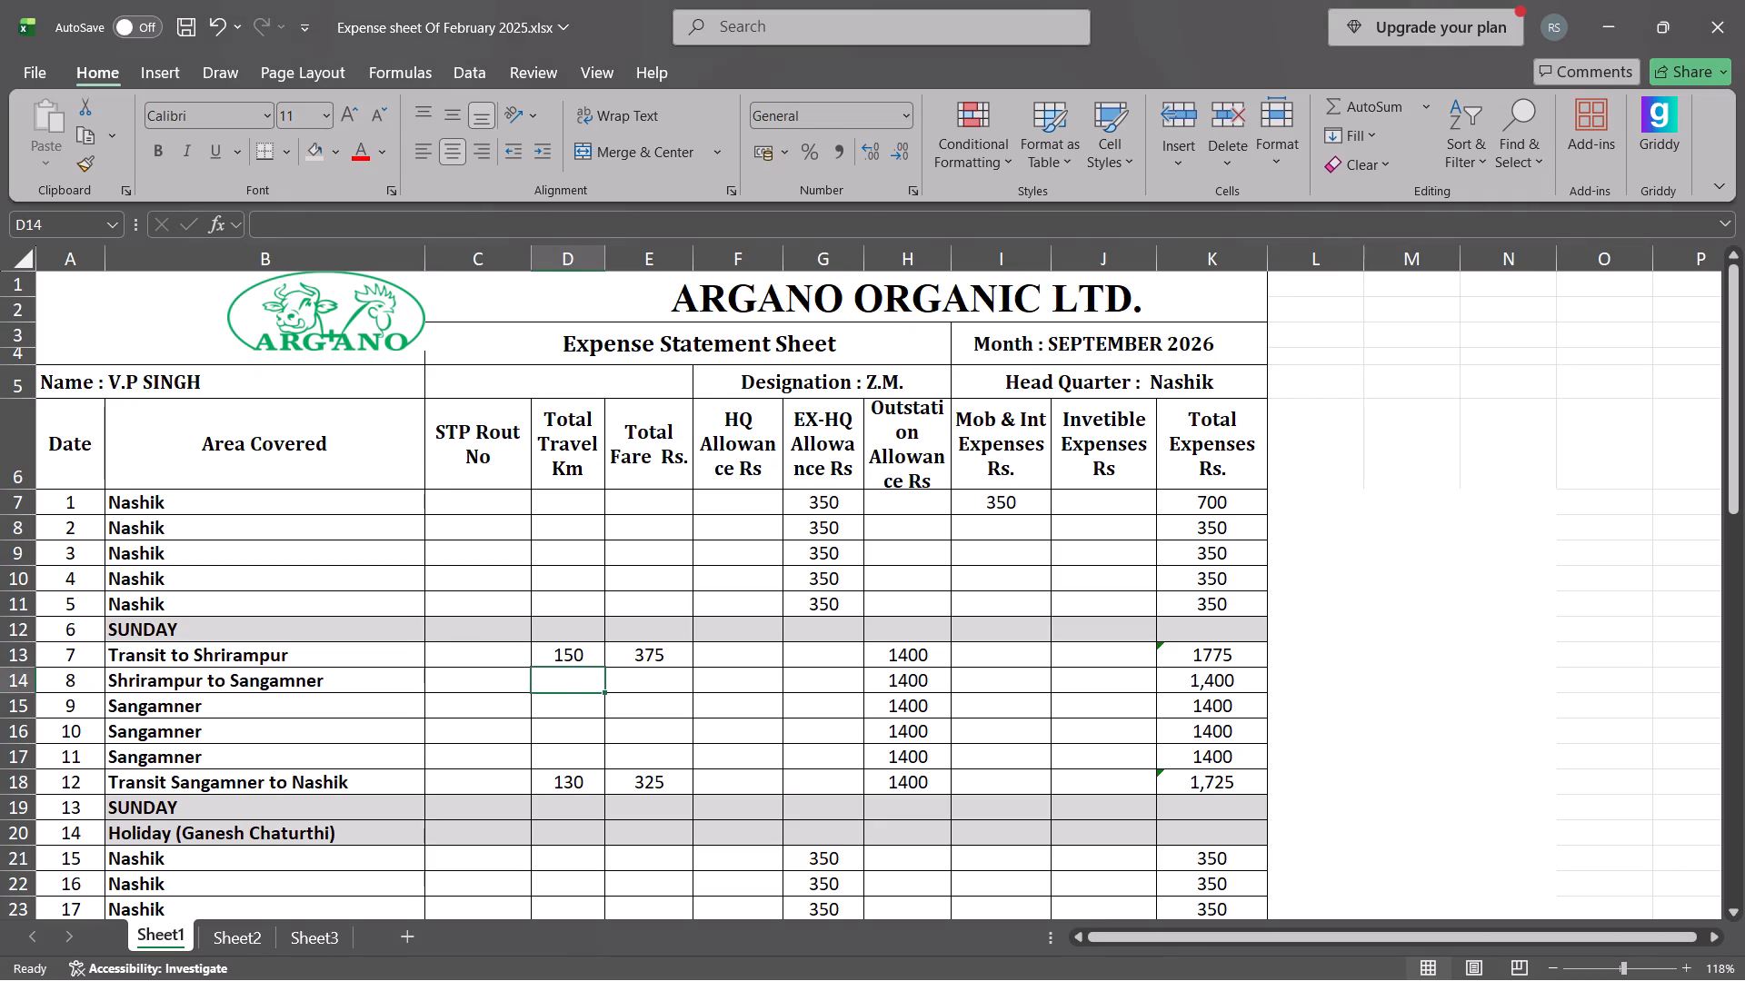
Enter 80 as the Total Travel Km and 200 as the Total Fare for date 8.
type("80")
key("Right")
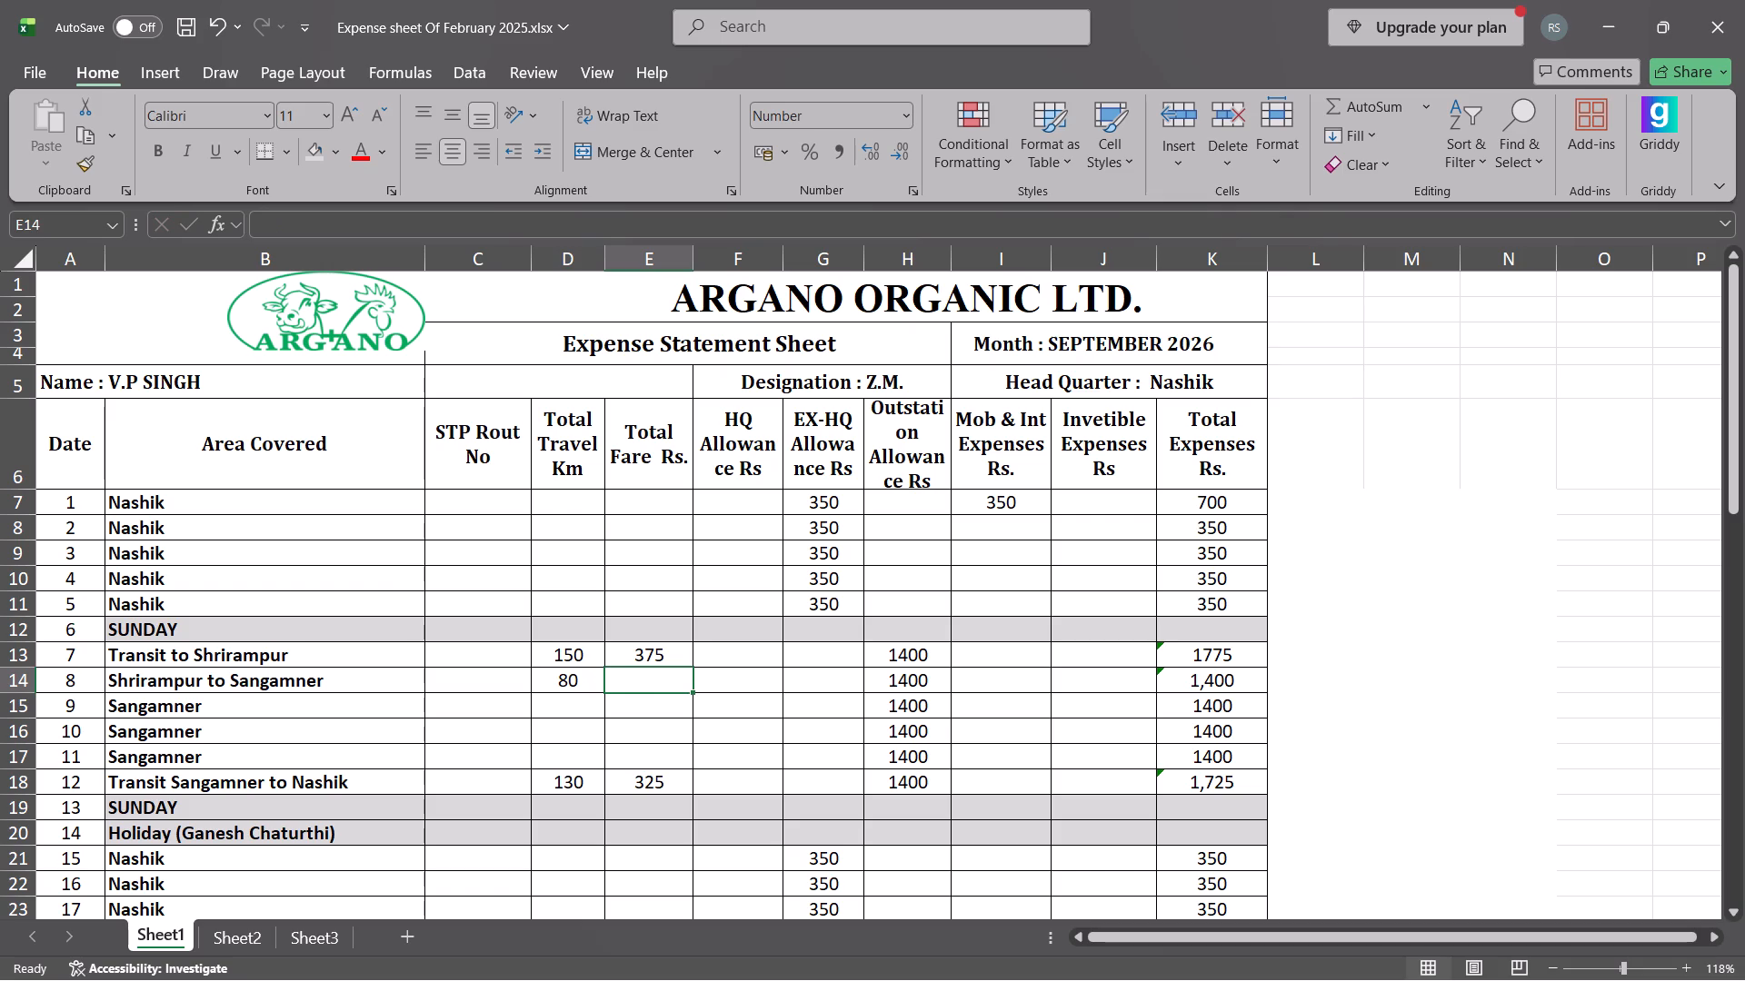
type("200")
key("Down")
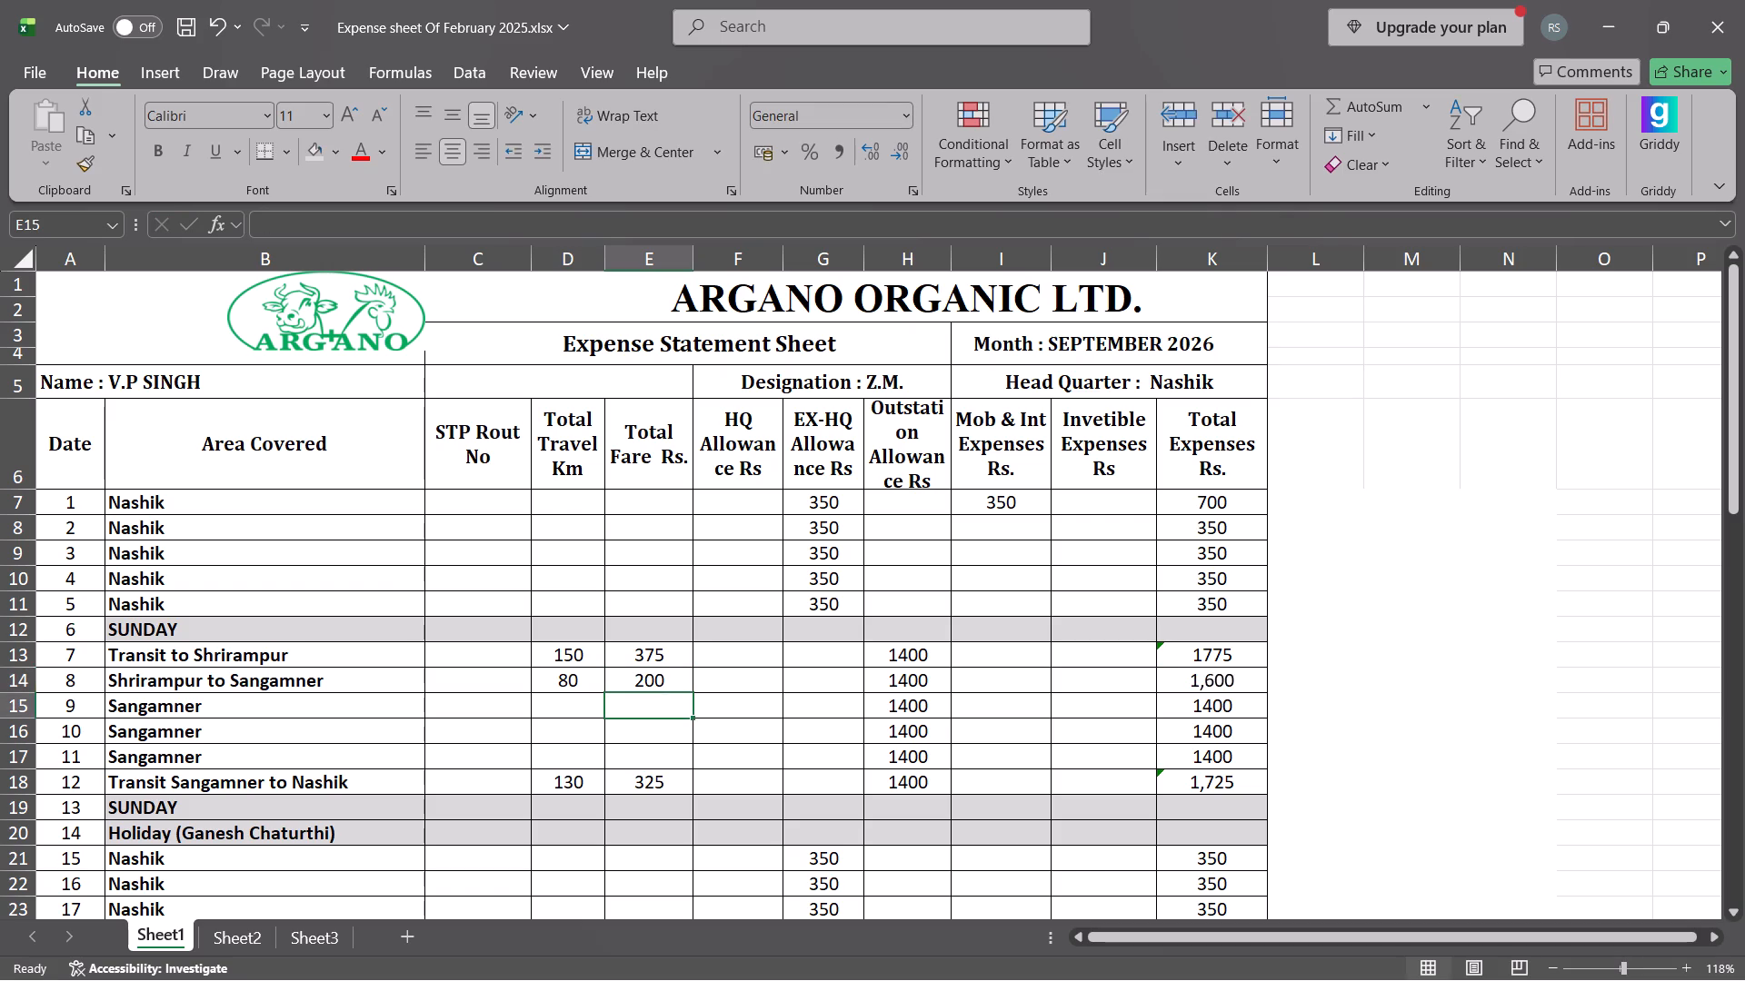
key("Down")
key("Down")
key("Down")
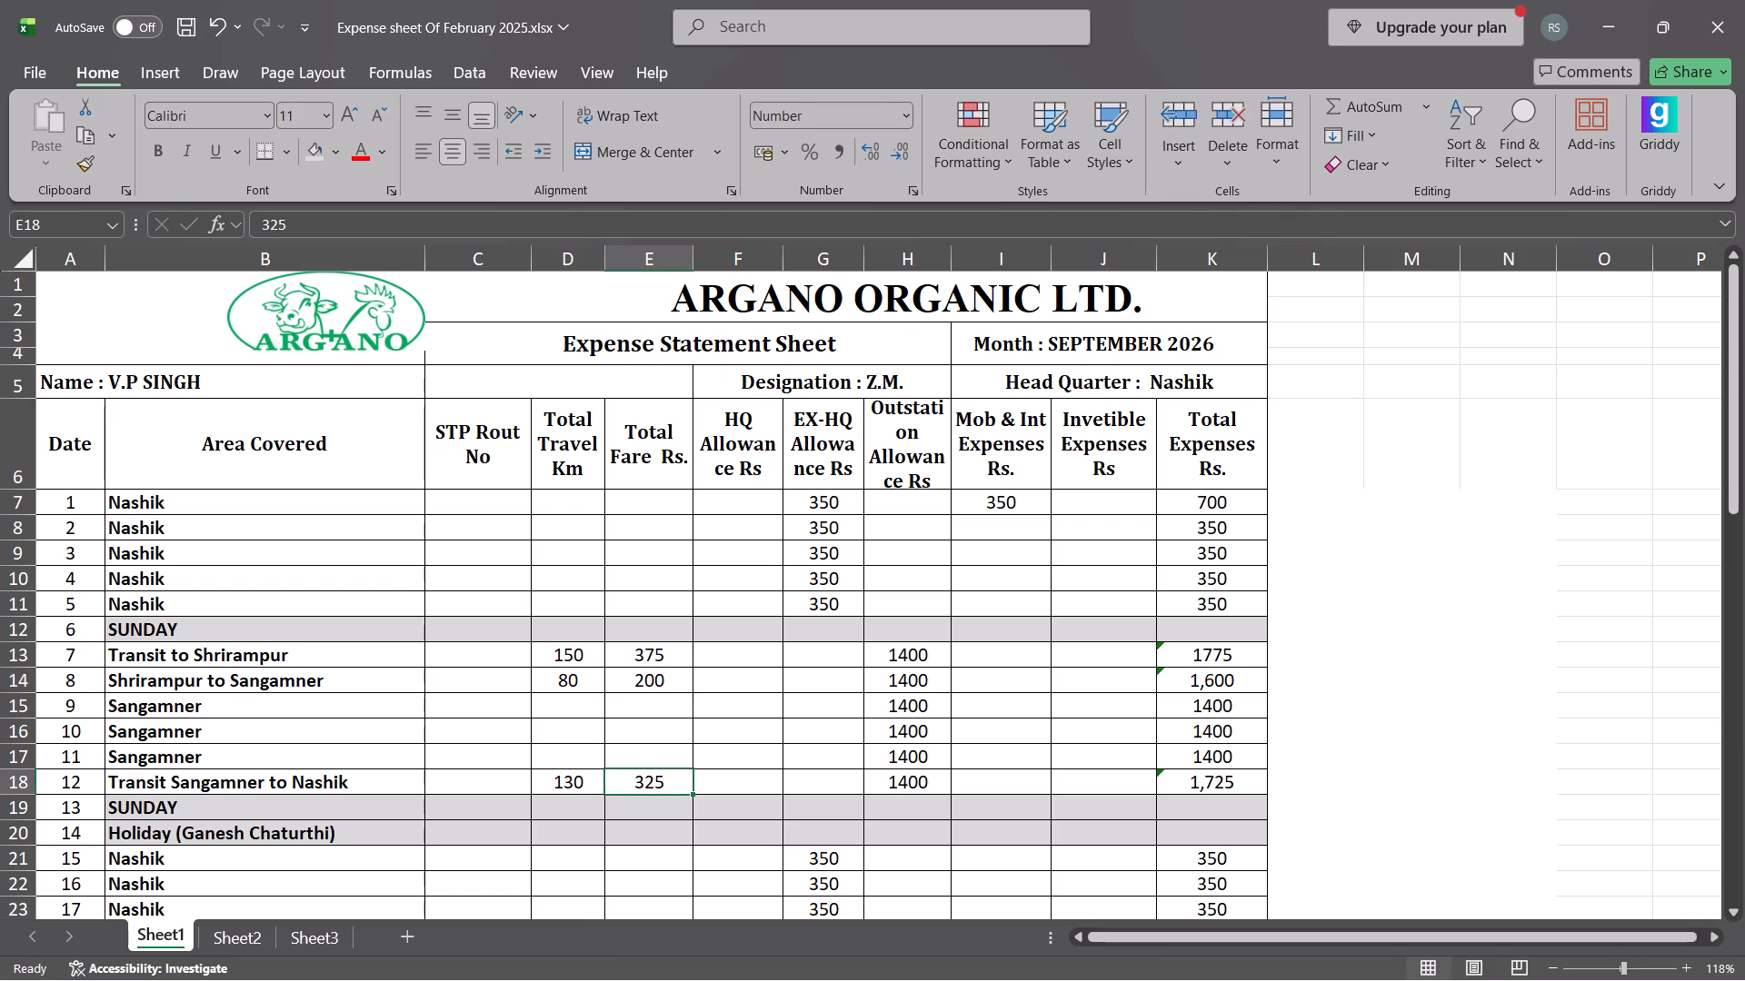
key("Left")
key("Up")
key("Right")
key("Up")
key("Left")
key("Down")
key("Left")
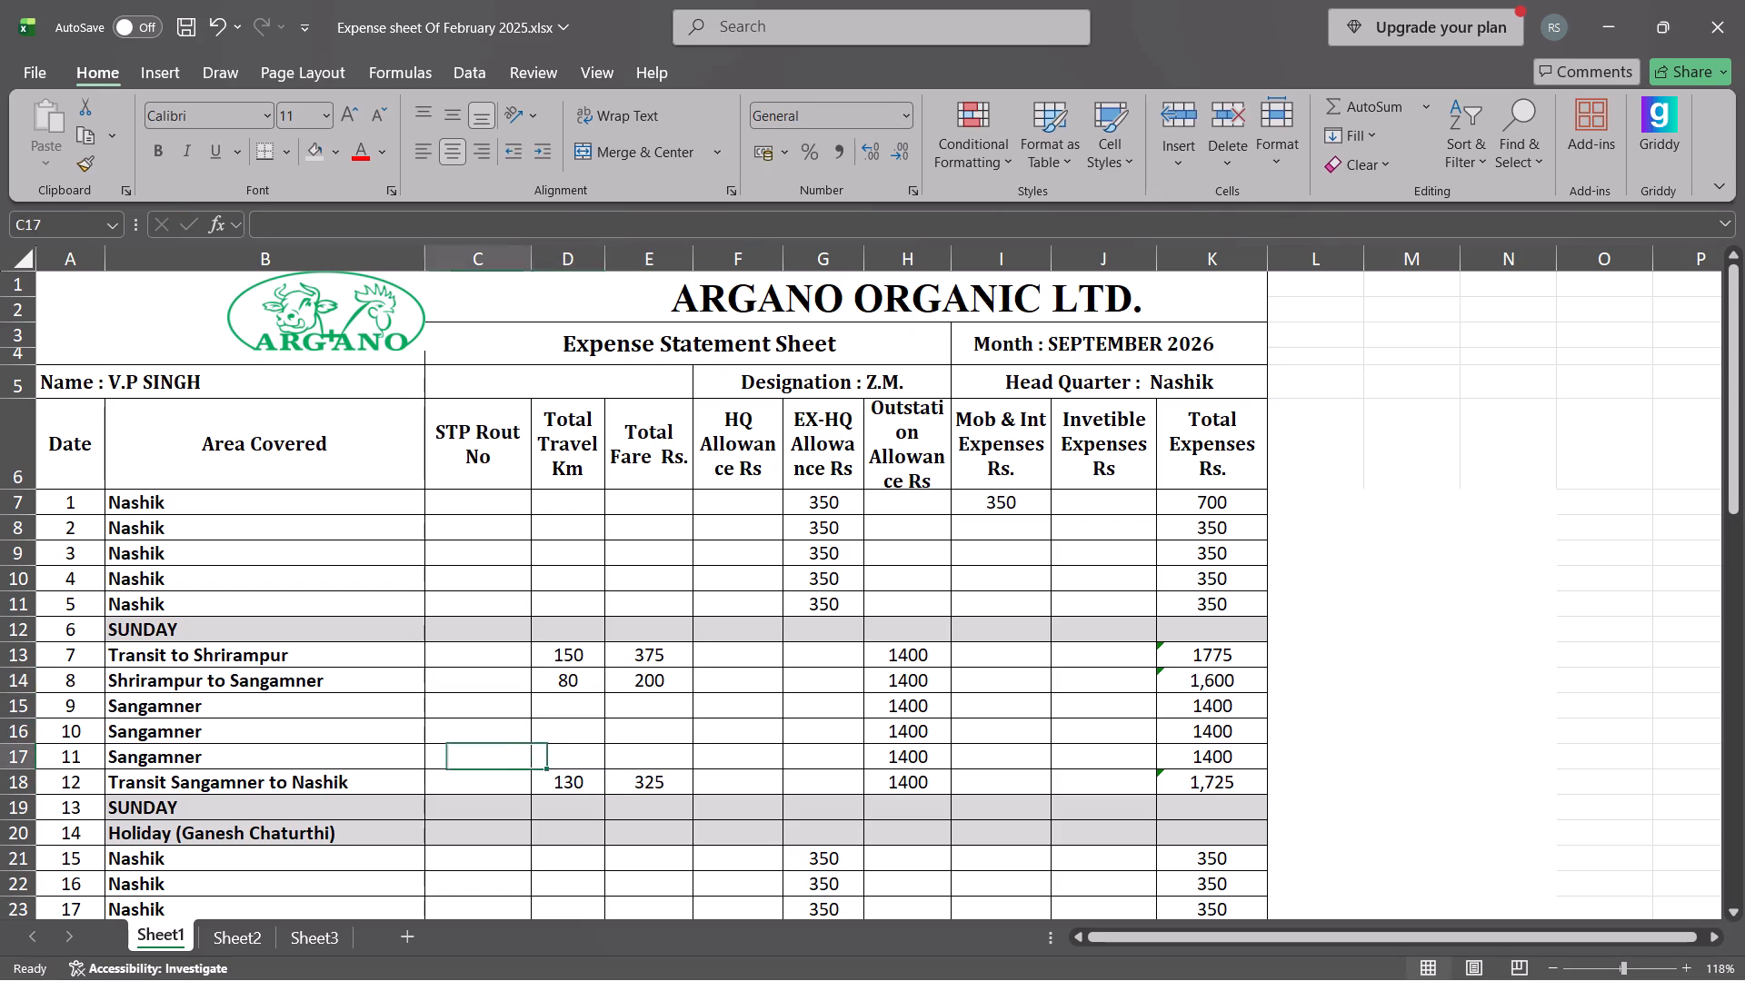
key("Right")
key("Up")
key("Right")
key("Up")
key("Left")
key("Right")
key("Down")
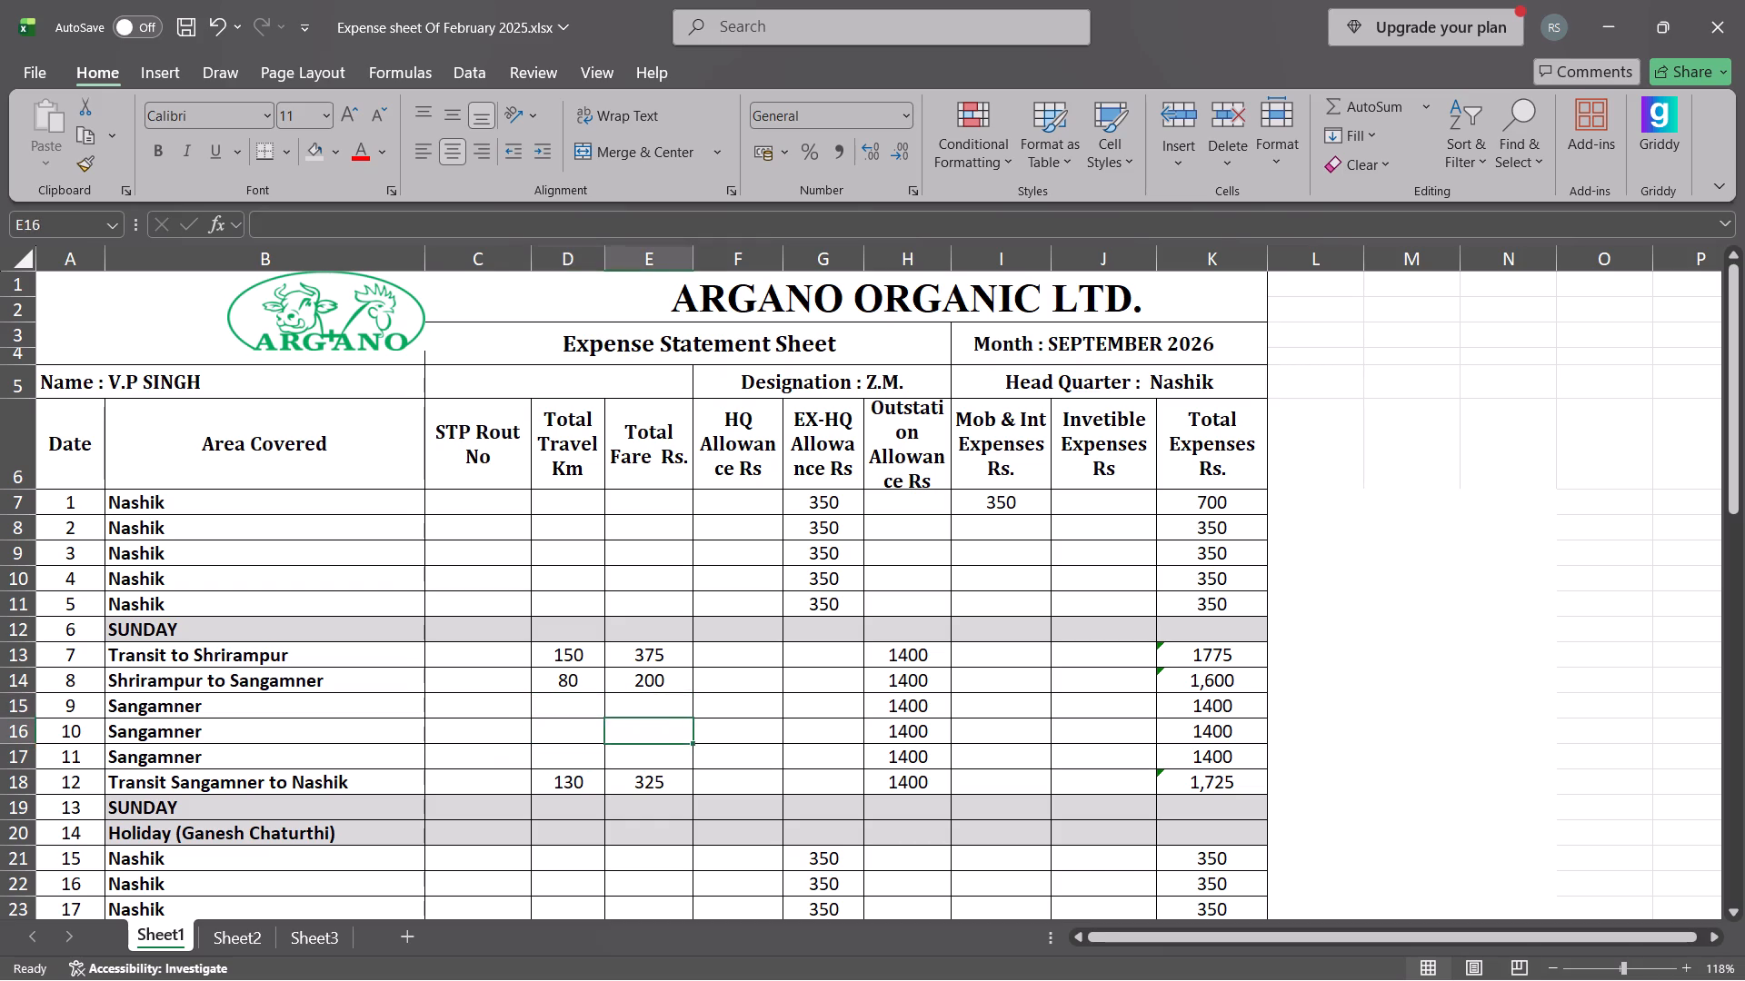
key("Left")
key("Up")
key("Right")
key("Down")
Review the daily rows and the Total Expenses figures throughout the statement.
key("Right")
key("Right")
key("Right")
key("Right")
key("Right")
key("Right")
key("Right")
key("Right")
key("Right")
key("Down")
key("Down")
key("Down")
key("Down")
key("Down")
key("Down")
key("Down")
key("Down")
key("Down")
key("Down")
key("Down")
key("Down")
key("Down")
key("Down")
key("Down")
key("Down")
key("Down")
key("Down")
key("Down")
key("Down")
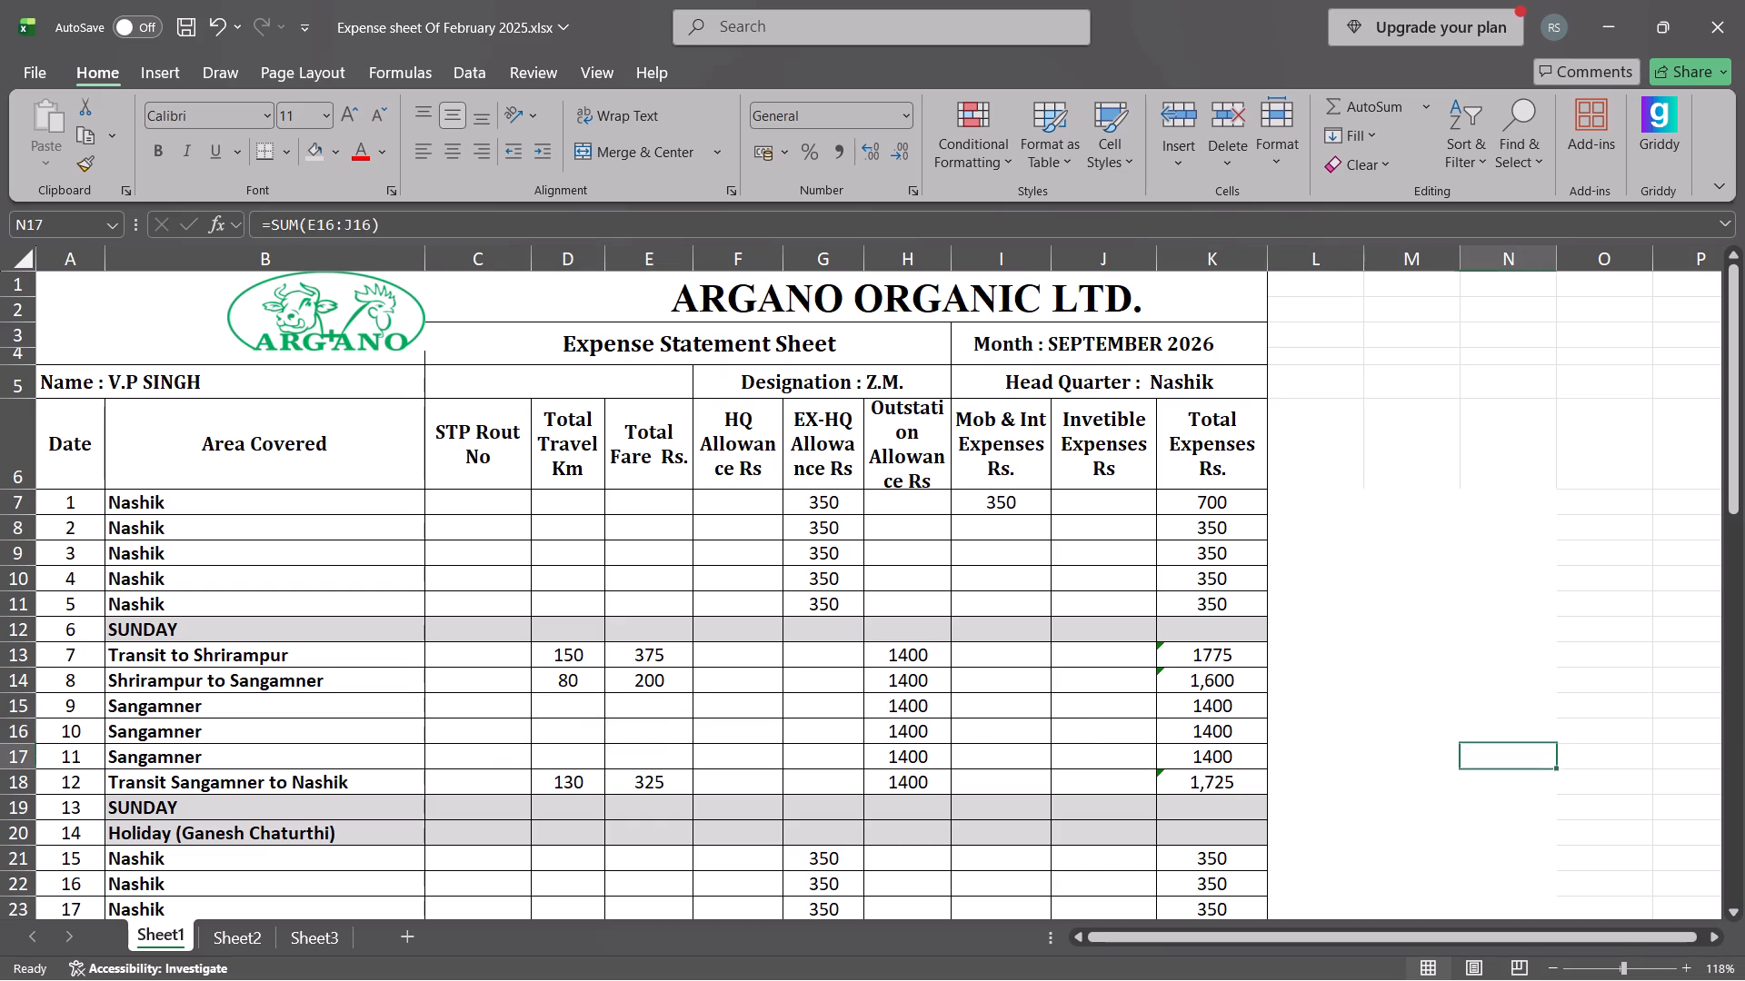
key("Down")
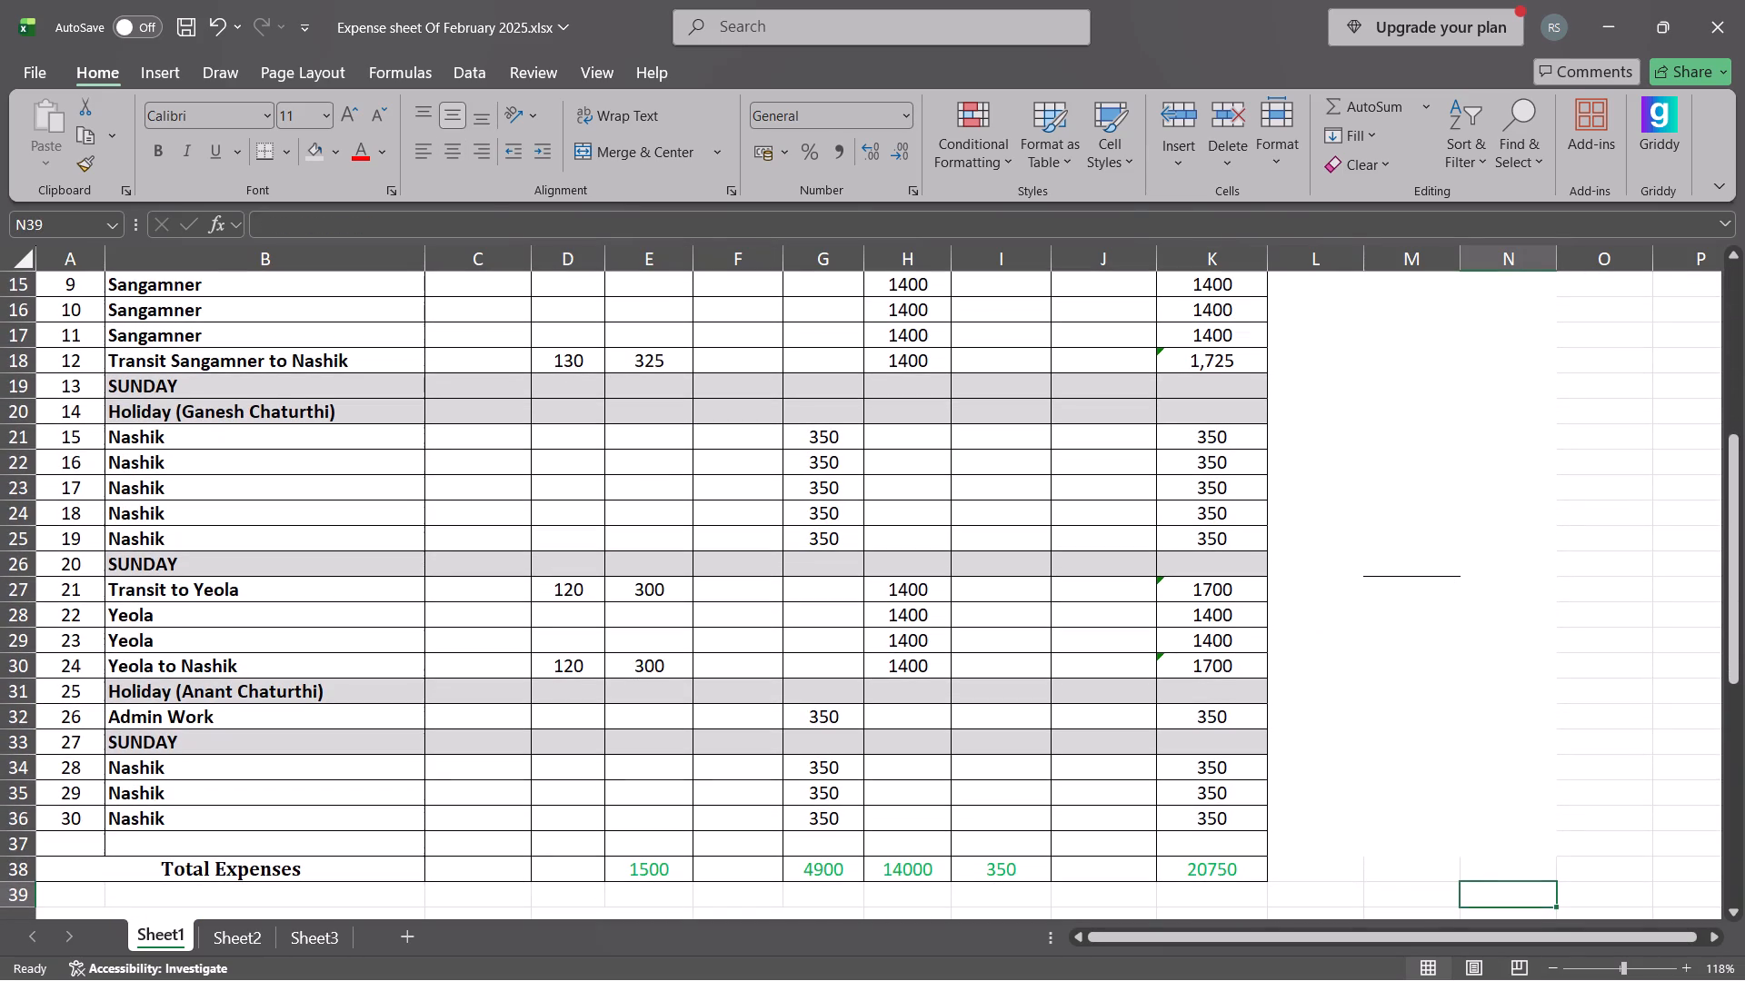
key("Left")
key("Up")
key("Left")
key("Left")
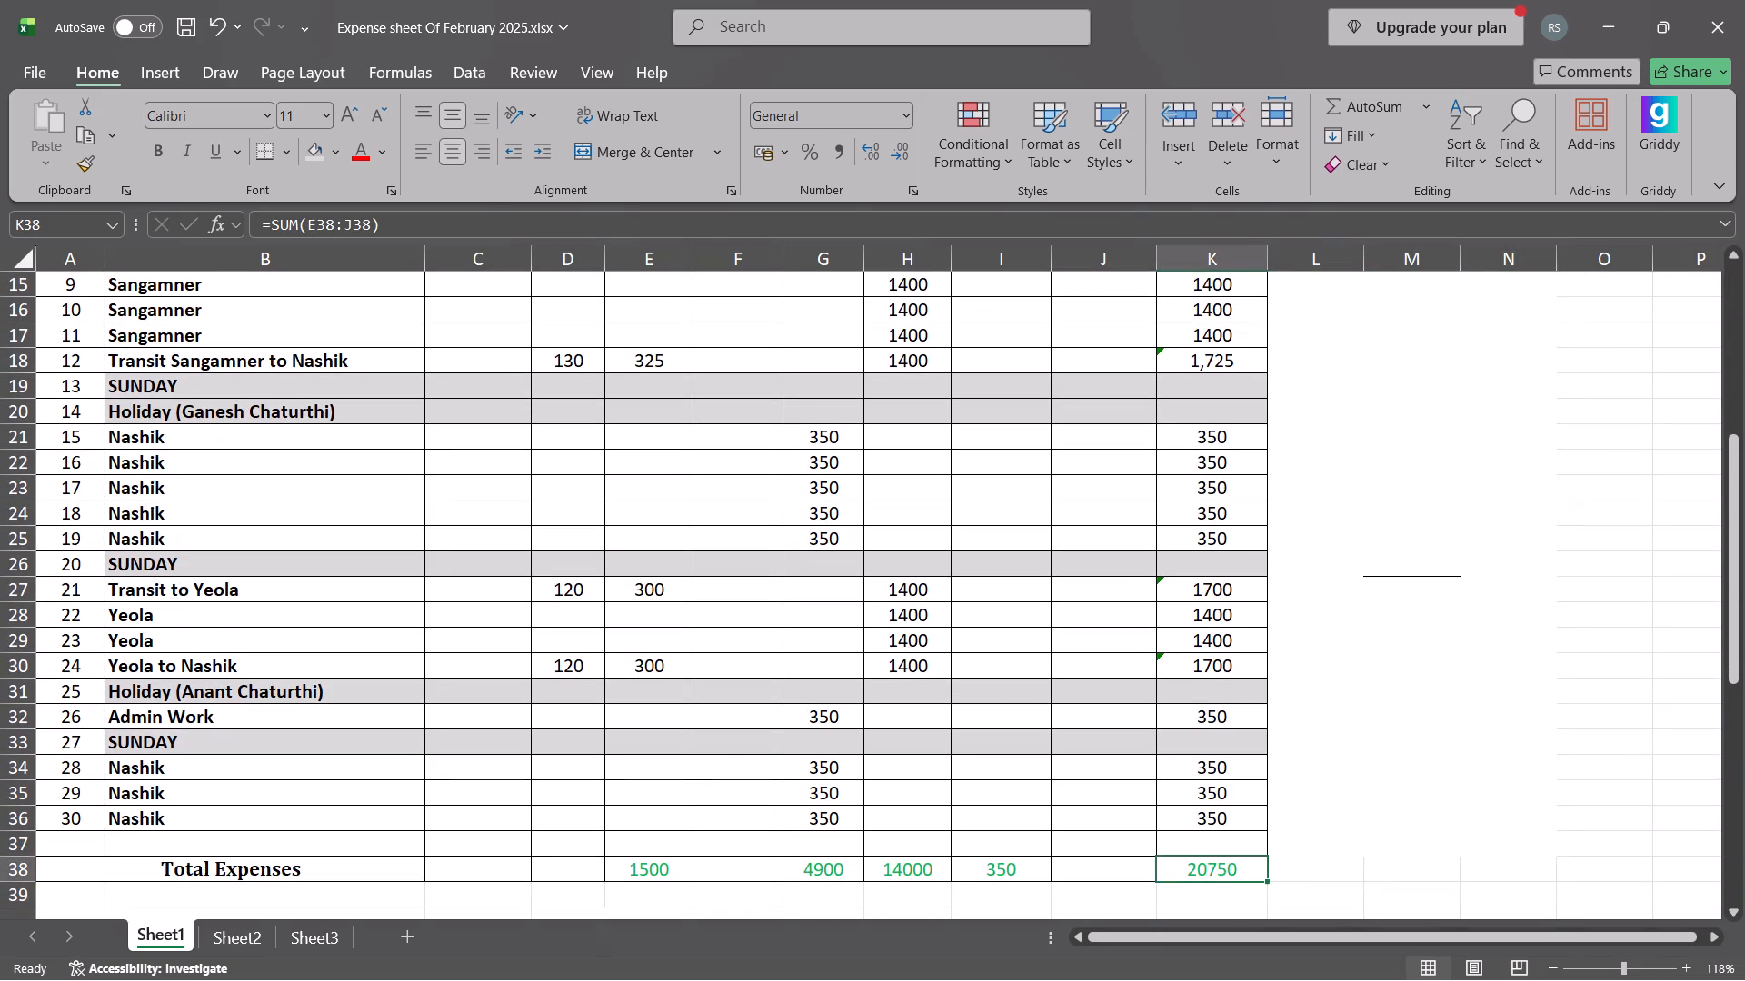
key("Left")
key("Up")
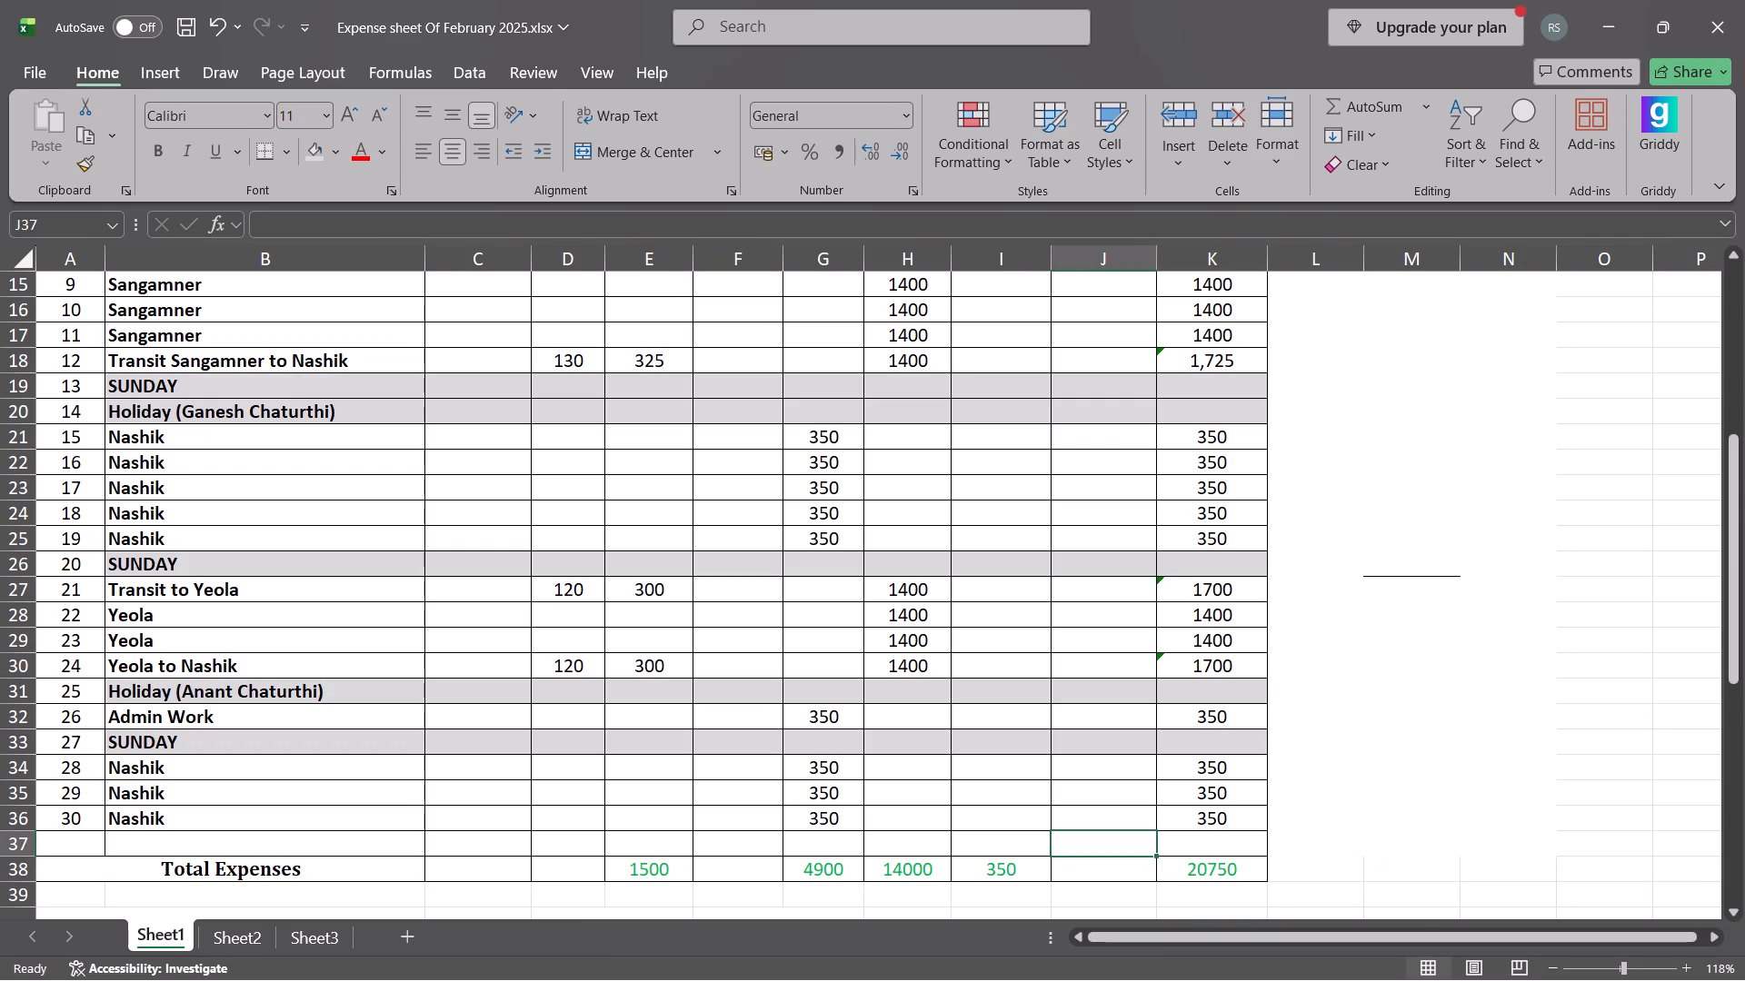
key("Down")
key("Up")
key("Up")
key("Up")
key("Up")
key("Up")
key("Up")
key("Up")
key("Up")
key("Up")
key("Up")
key("Up")
key("Up")
key("Up")
key("Up")
key("Up")
key("Up")
key("Up")
key("Up")
key("Up")
key("Up")
key("Up")
key("Up")
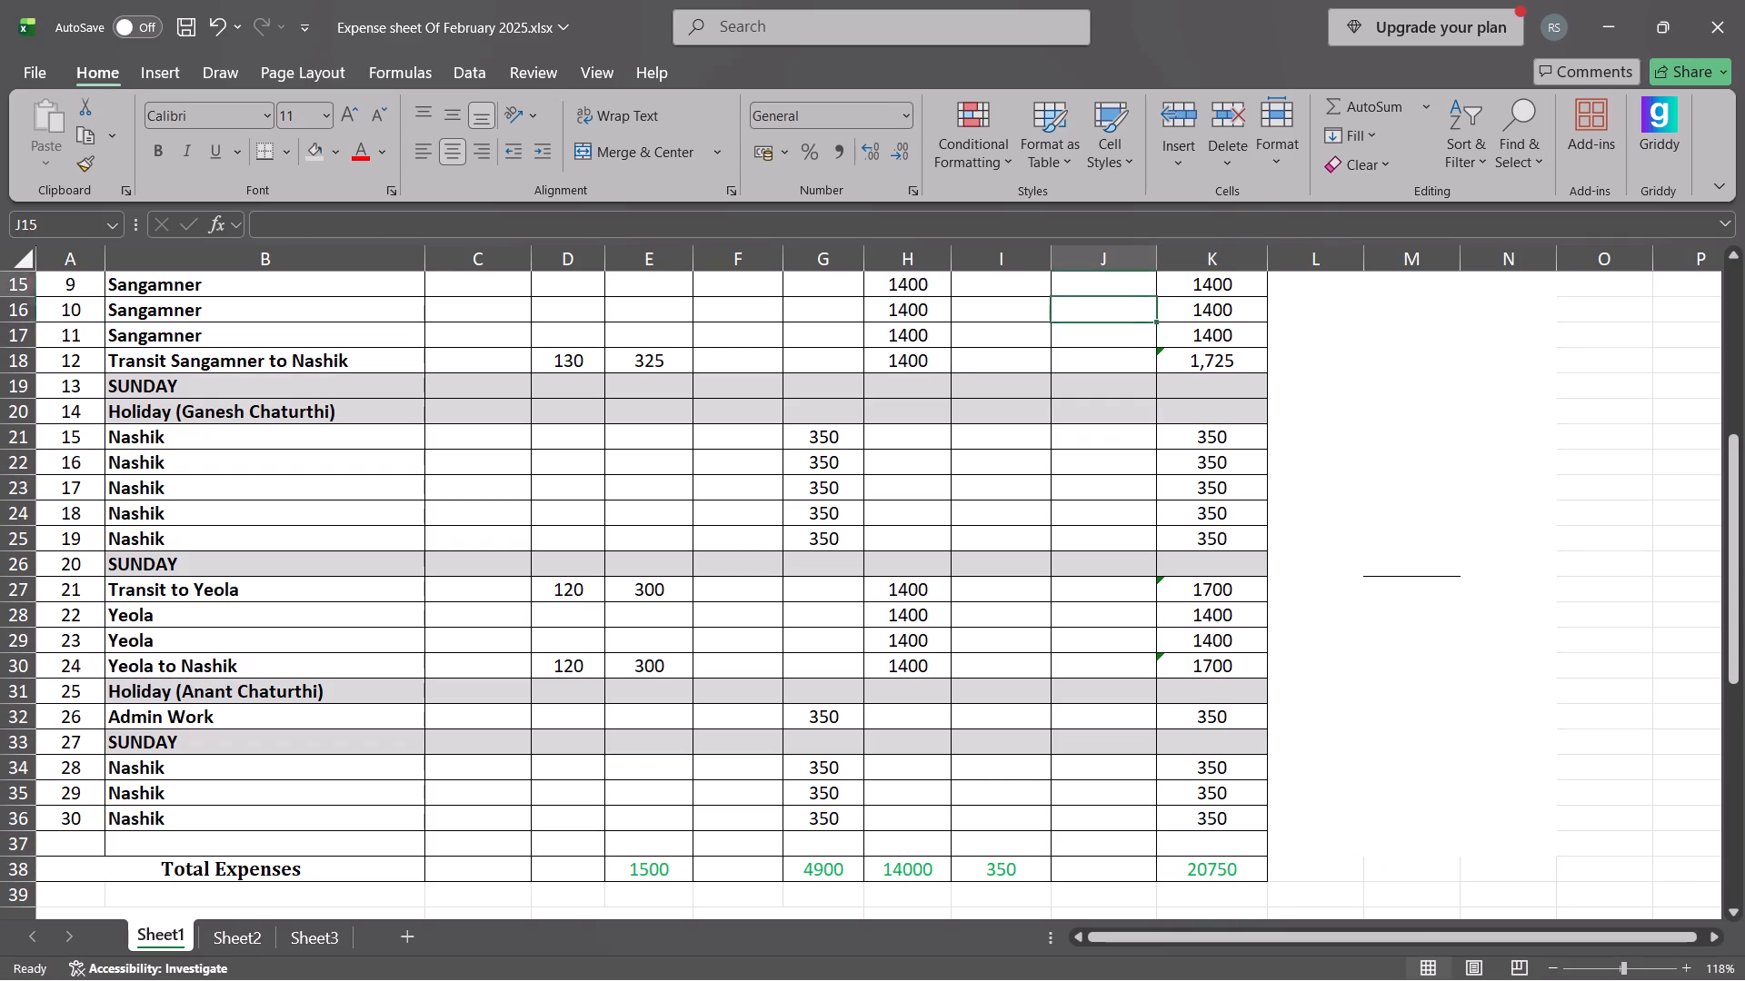
key("Up")
key("Up")
key("Up")
key("Up")
key("Up")
key("Up")
key("Up")
key("Up")
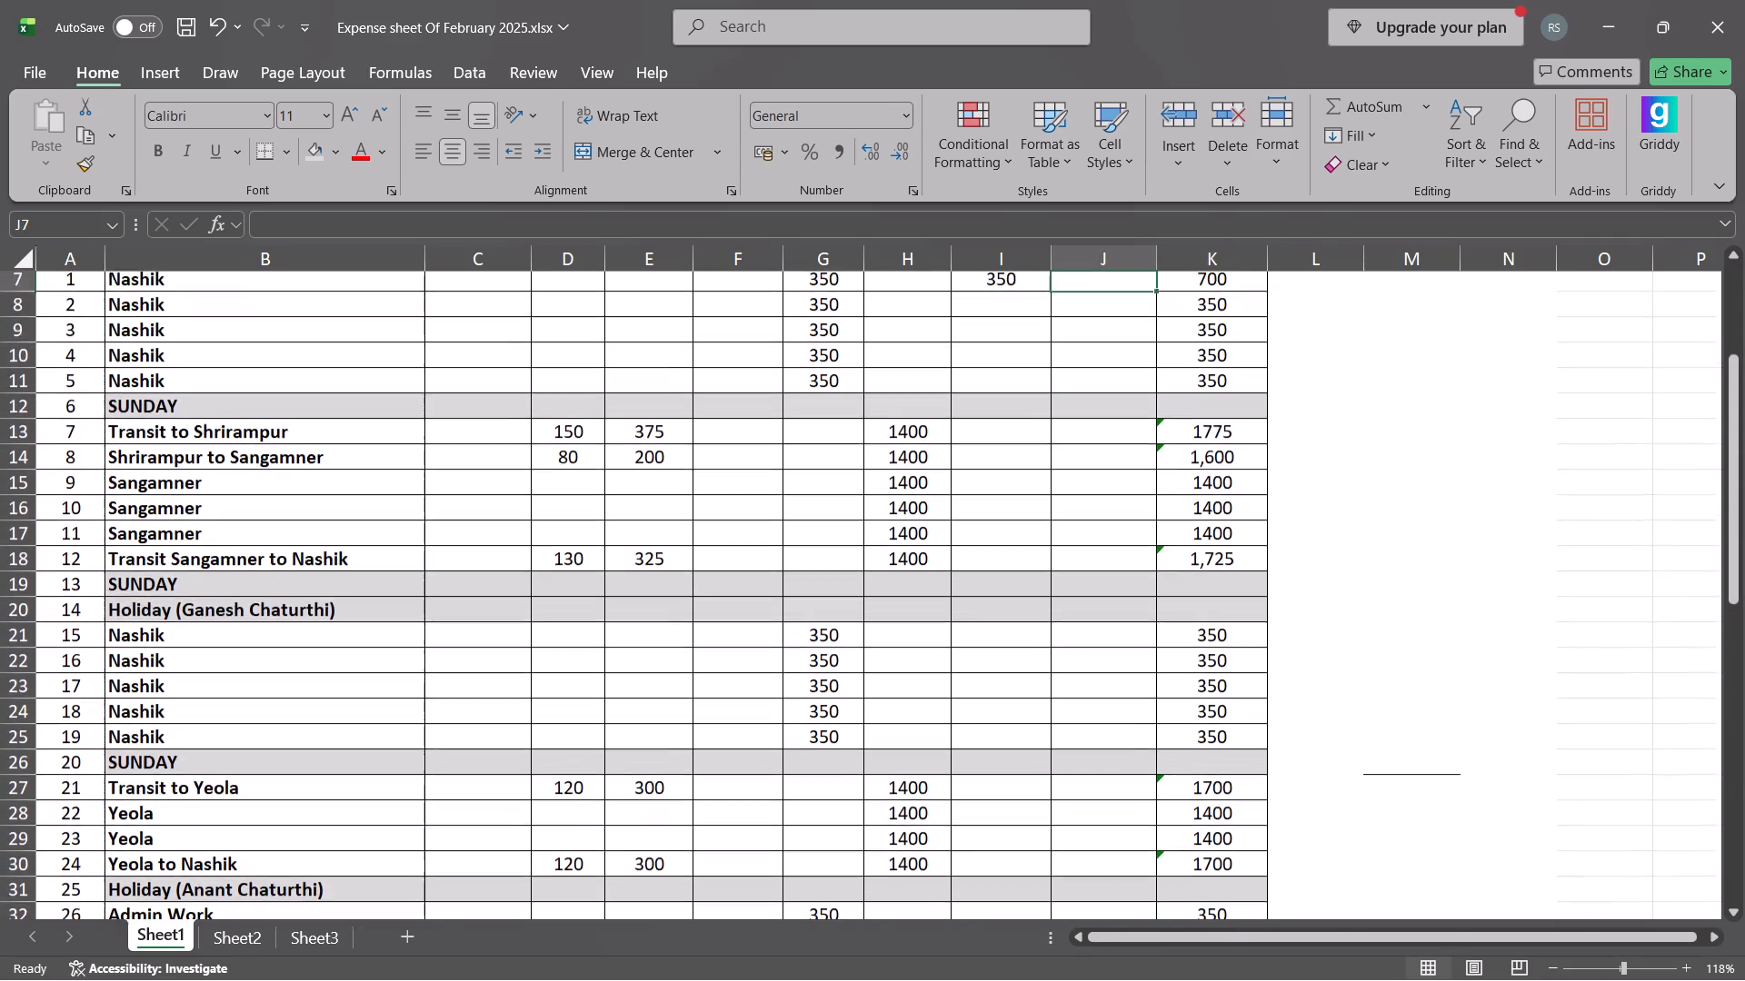
key("Up")
key("Up")
key("Down")
key("Down")
key("Down")
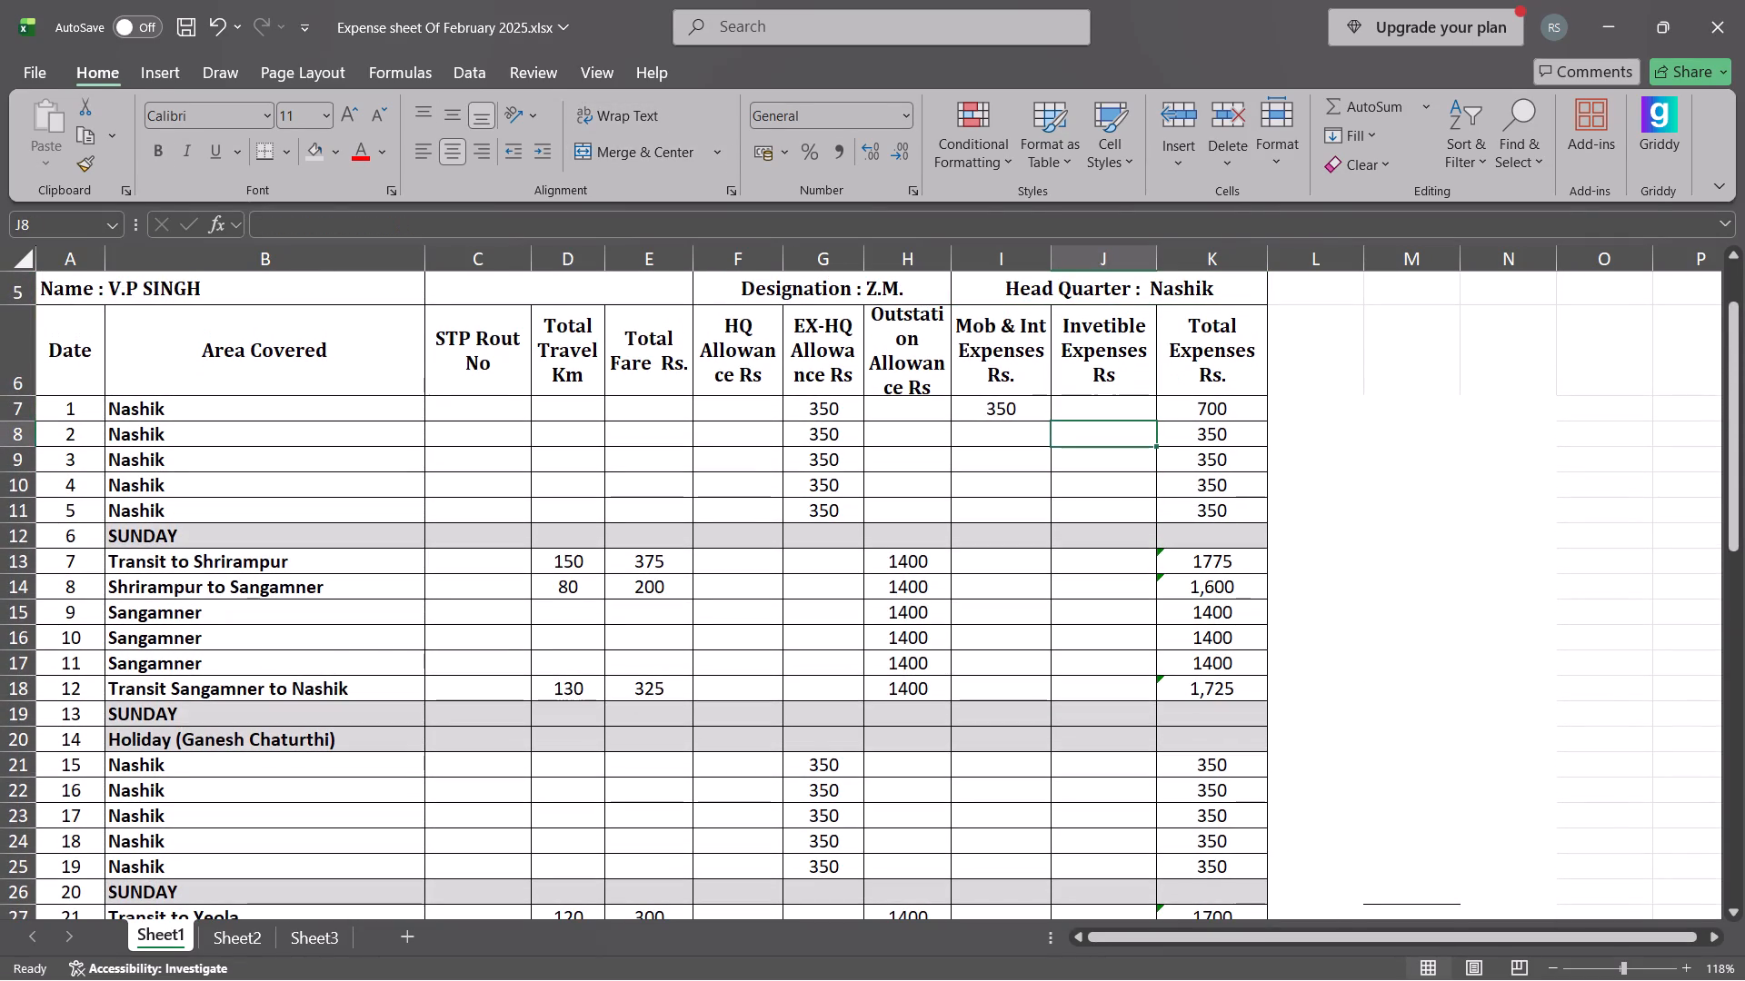
key("Down")
key("Down")
key("Down")
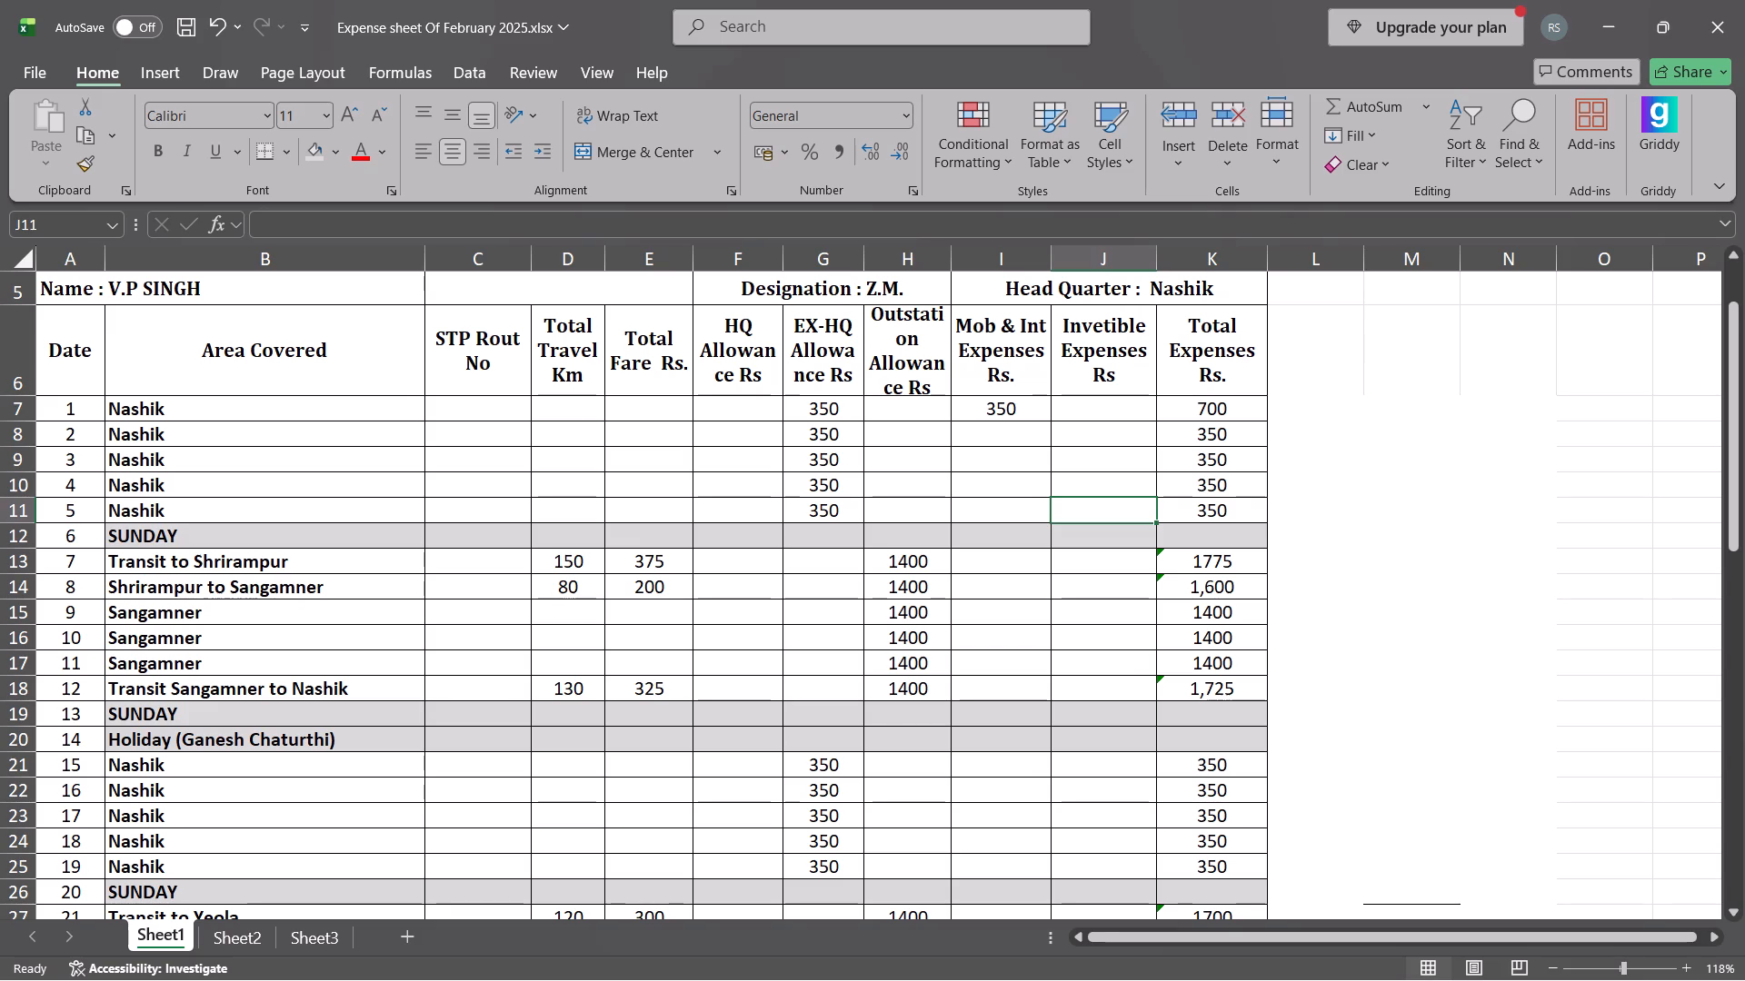
Clear the Total Expenses Rs. column from date 1 down through the Total Expenses row.
left_click_drag(1174, 400, 1206, 891)
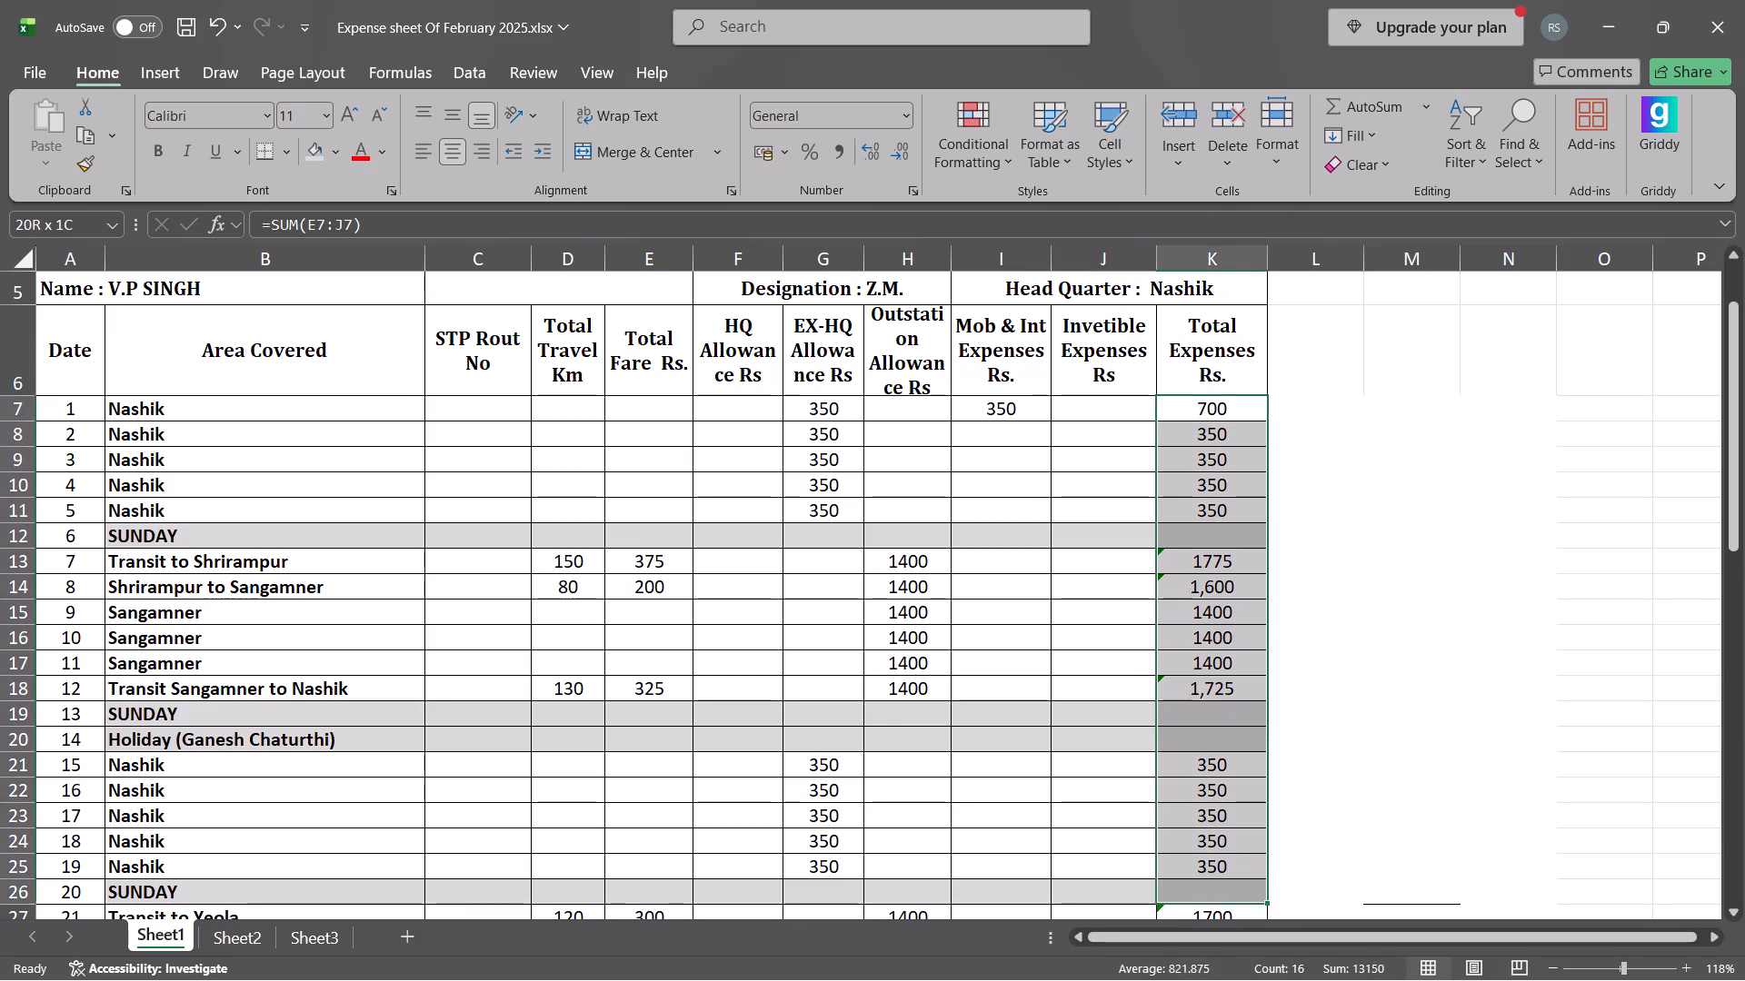
left_click_drag(1206, 891, 1207, 980)
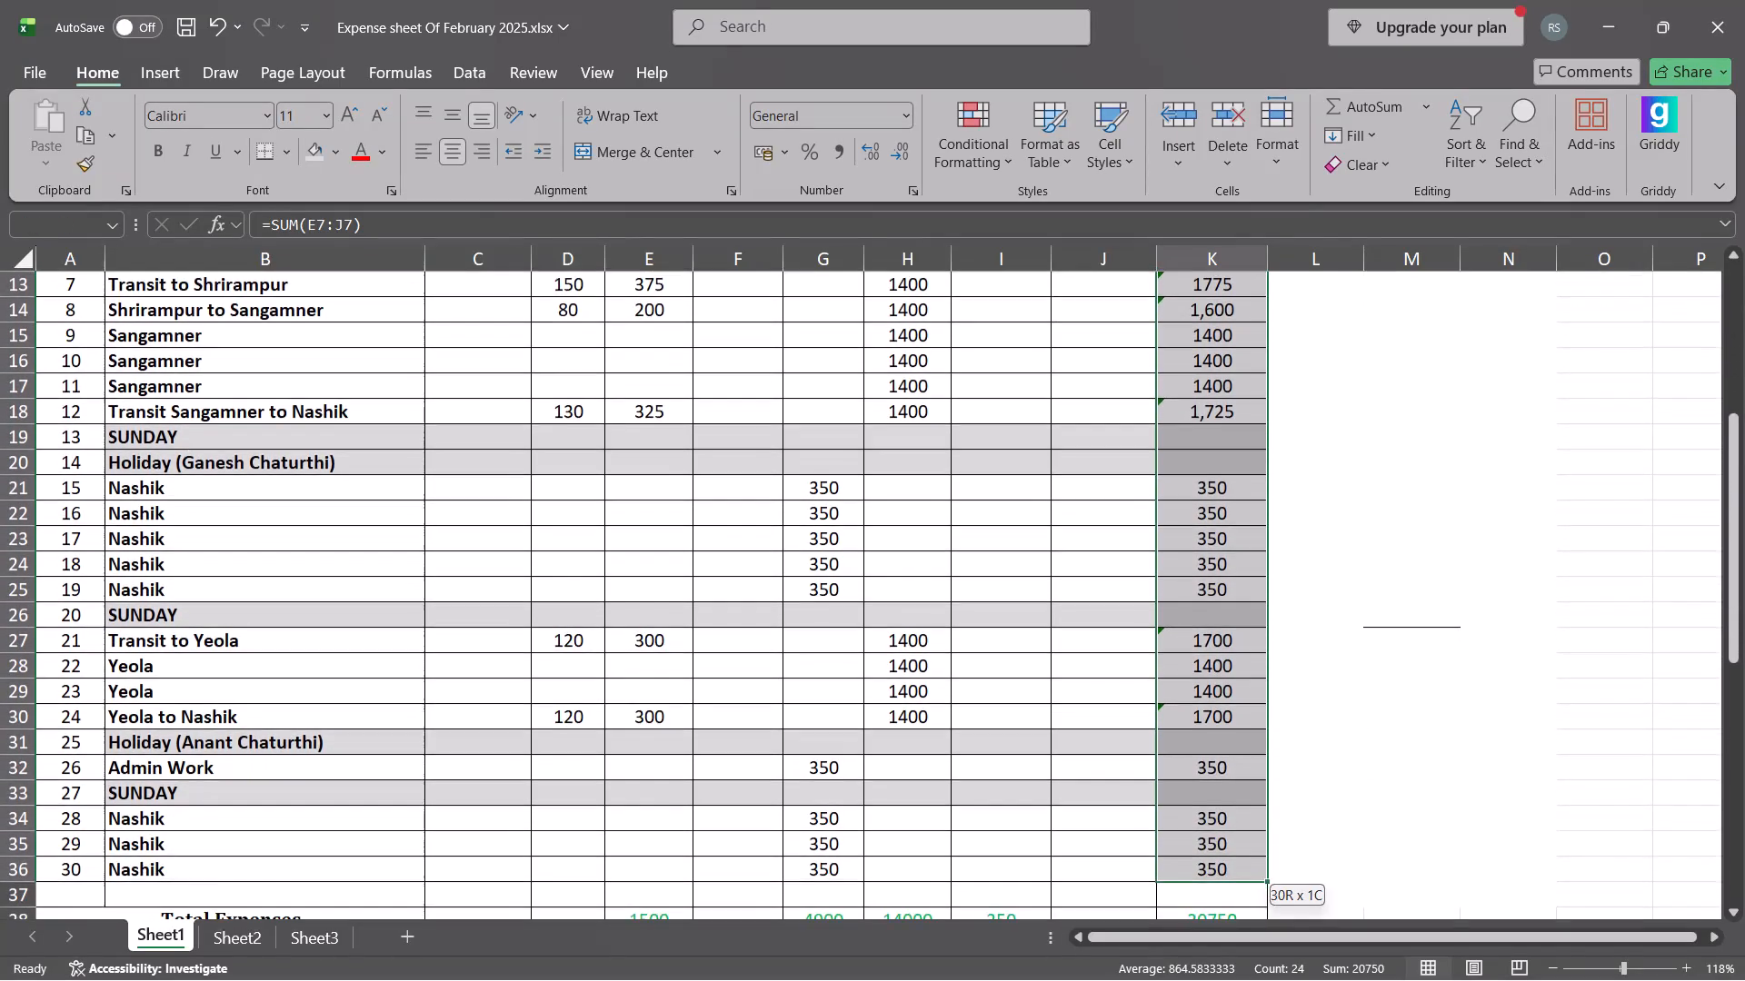
left_click_drag(1207, 980, 1219, 750)
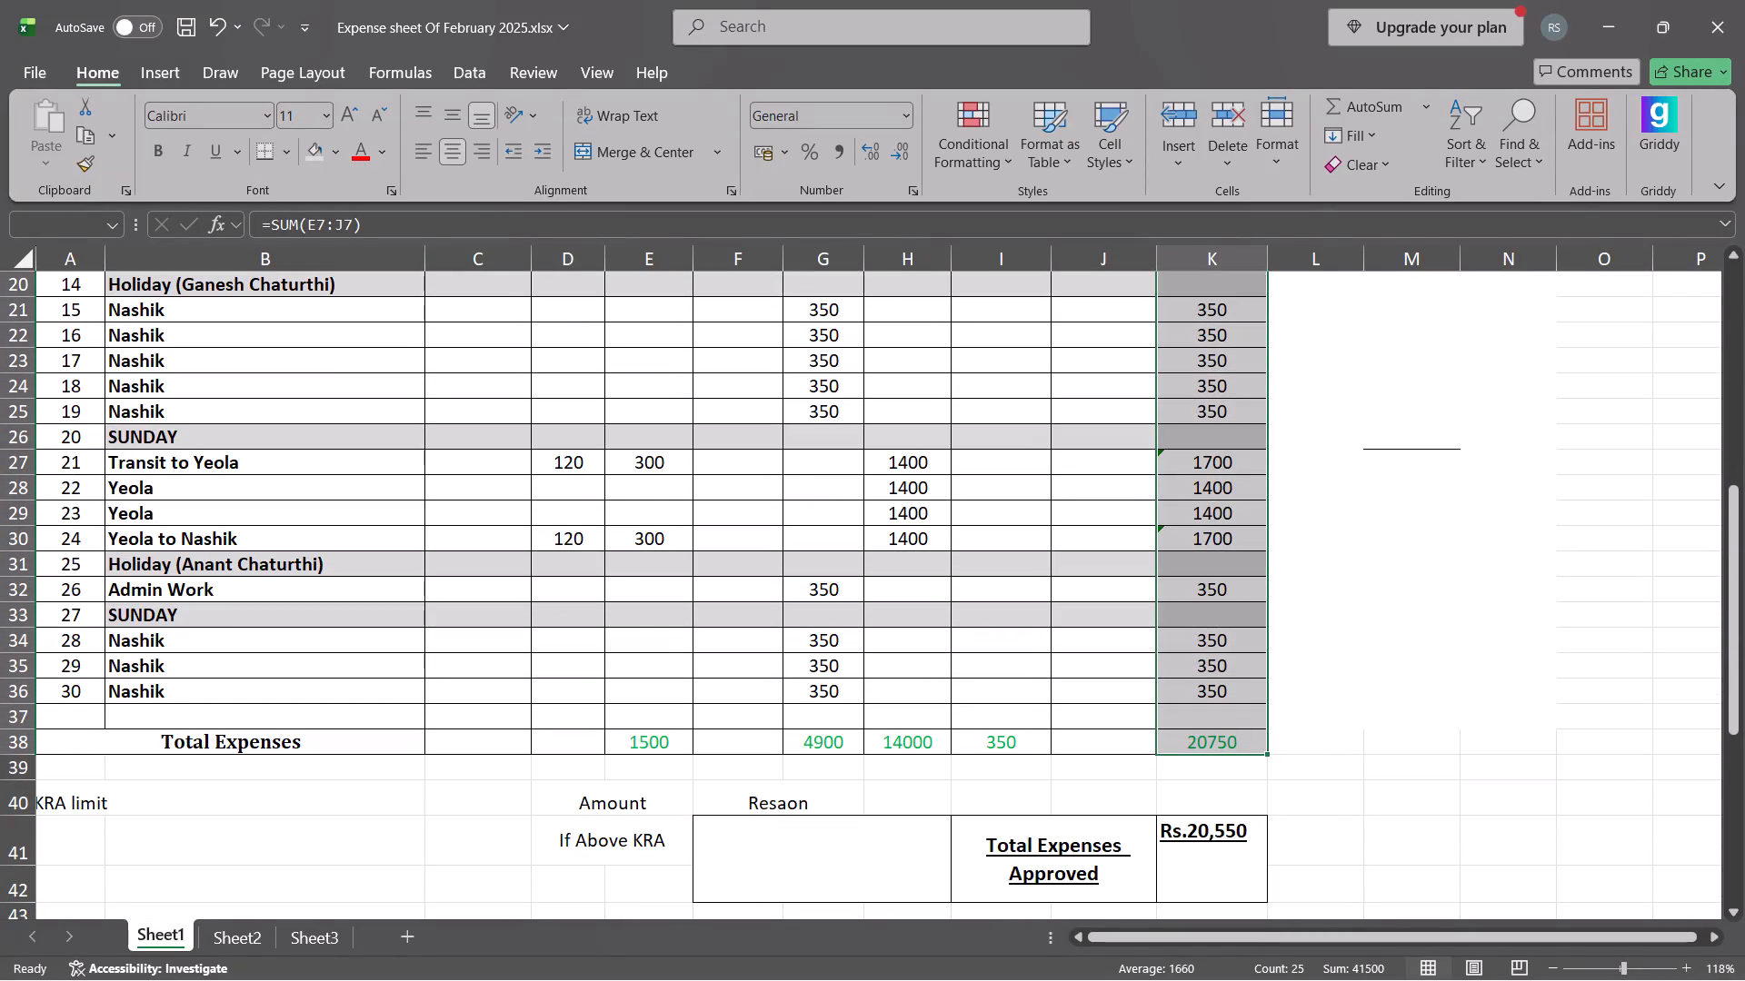
key("Delete")
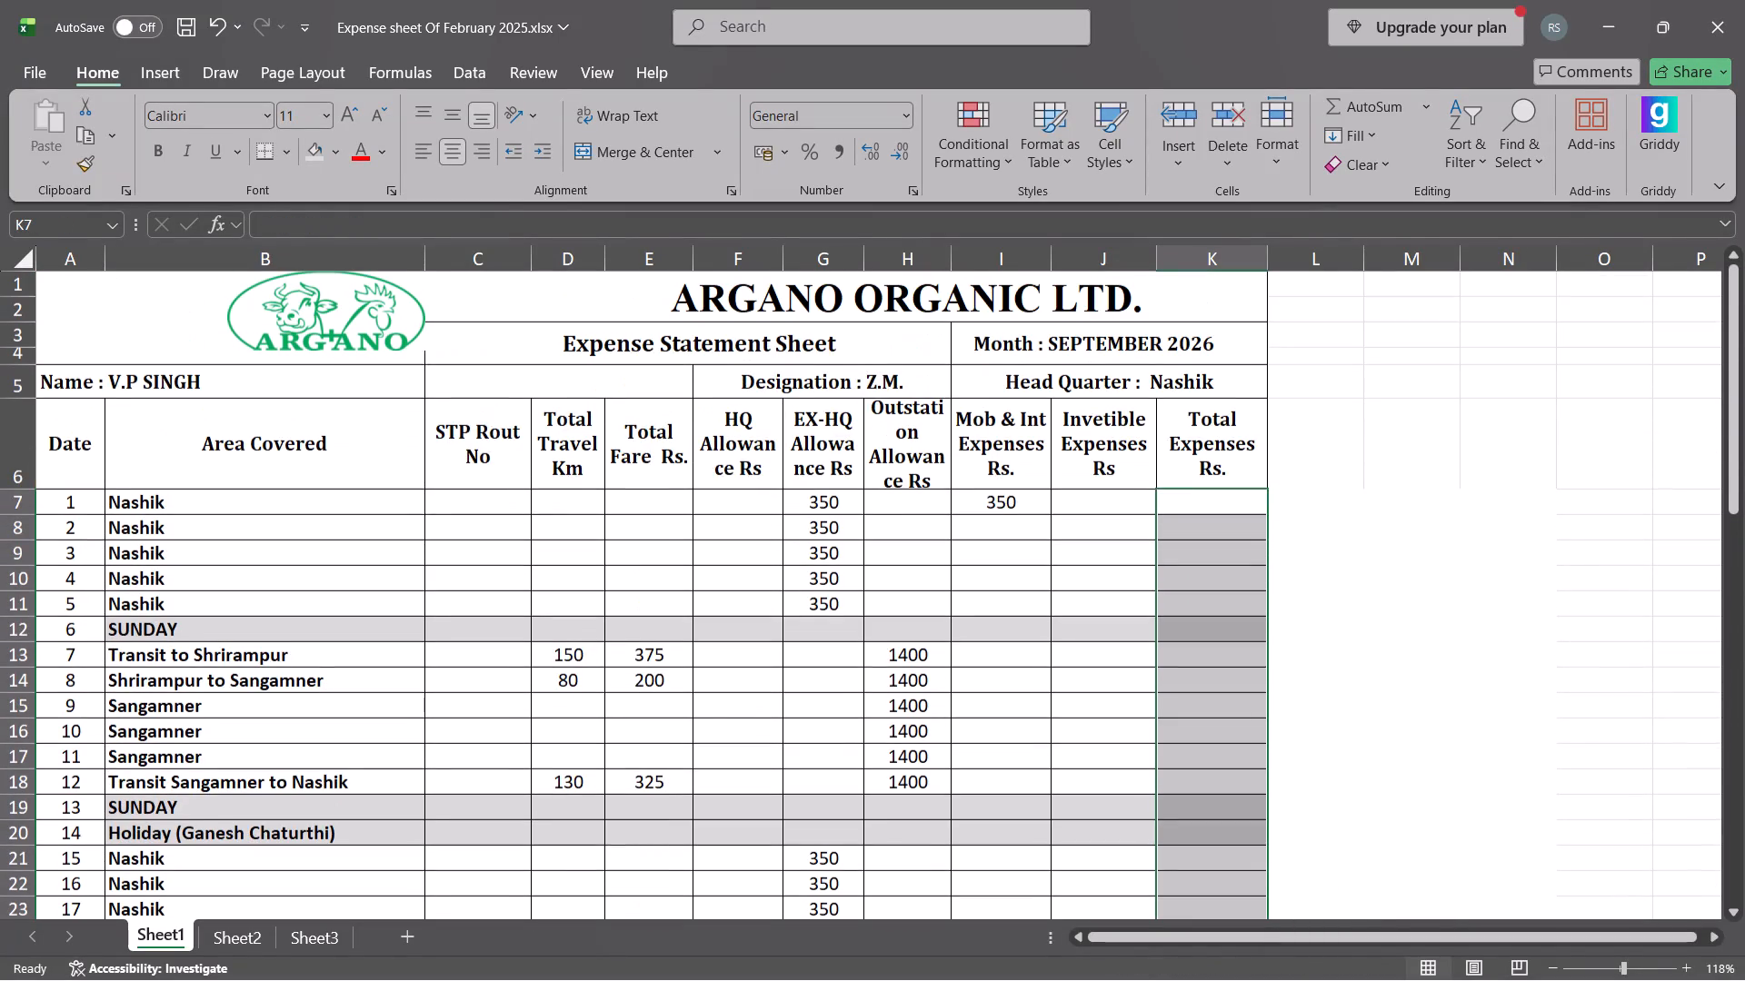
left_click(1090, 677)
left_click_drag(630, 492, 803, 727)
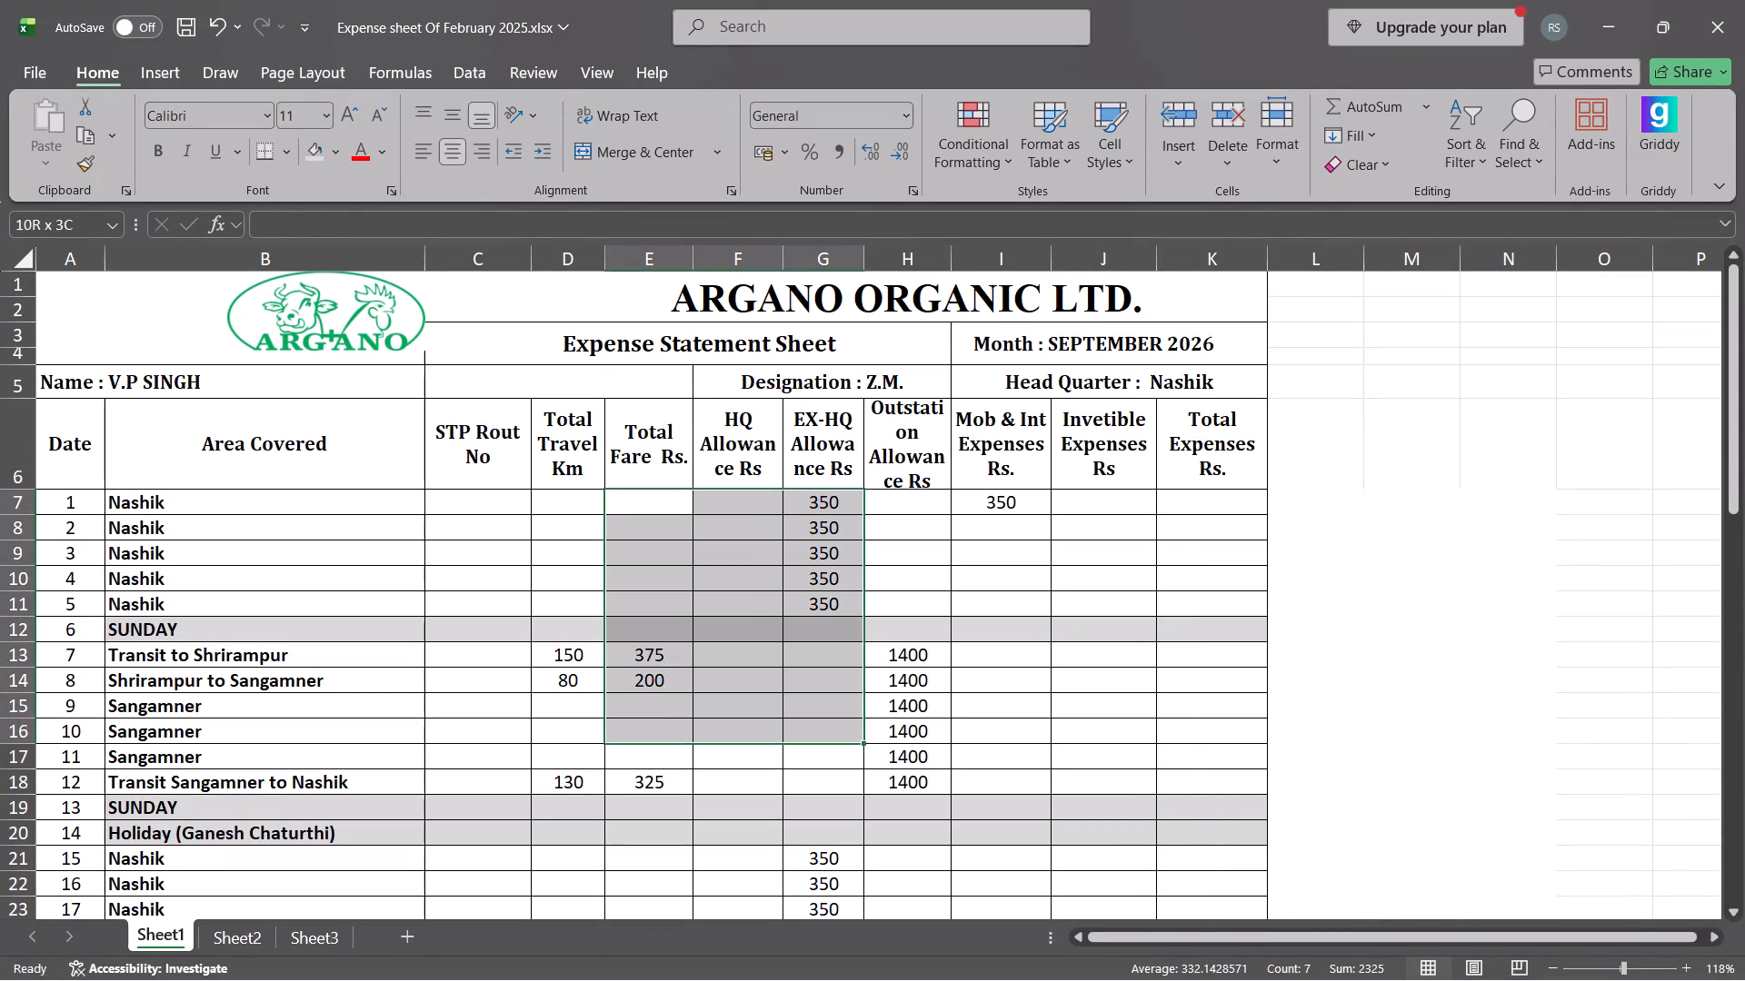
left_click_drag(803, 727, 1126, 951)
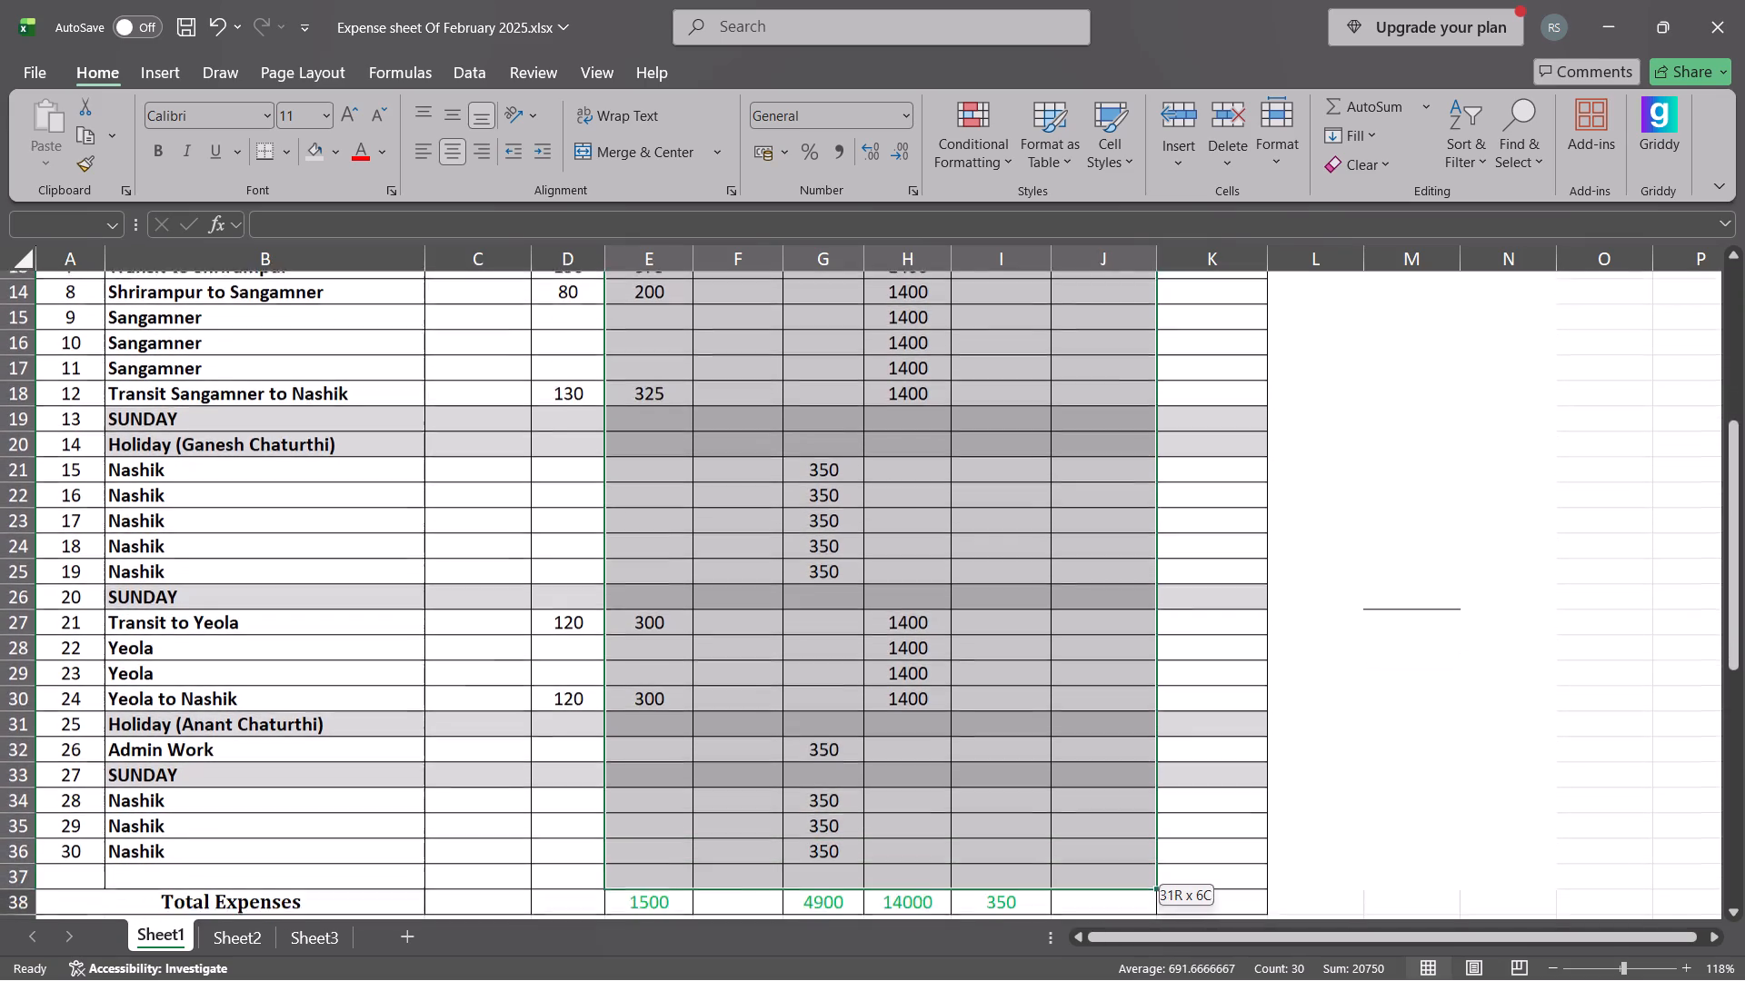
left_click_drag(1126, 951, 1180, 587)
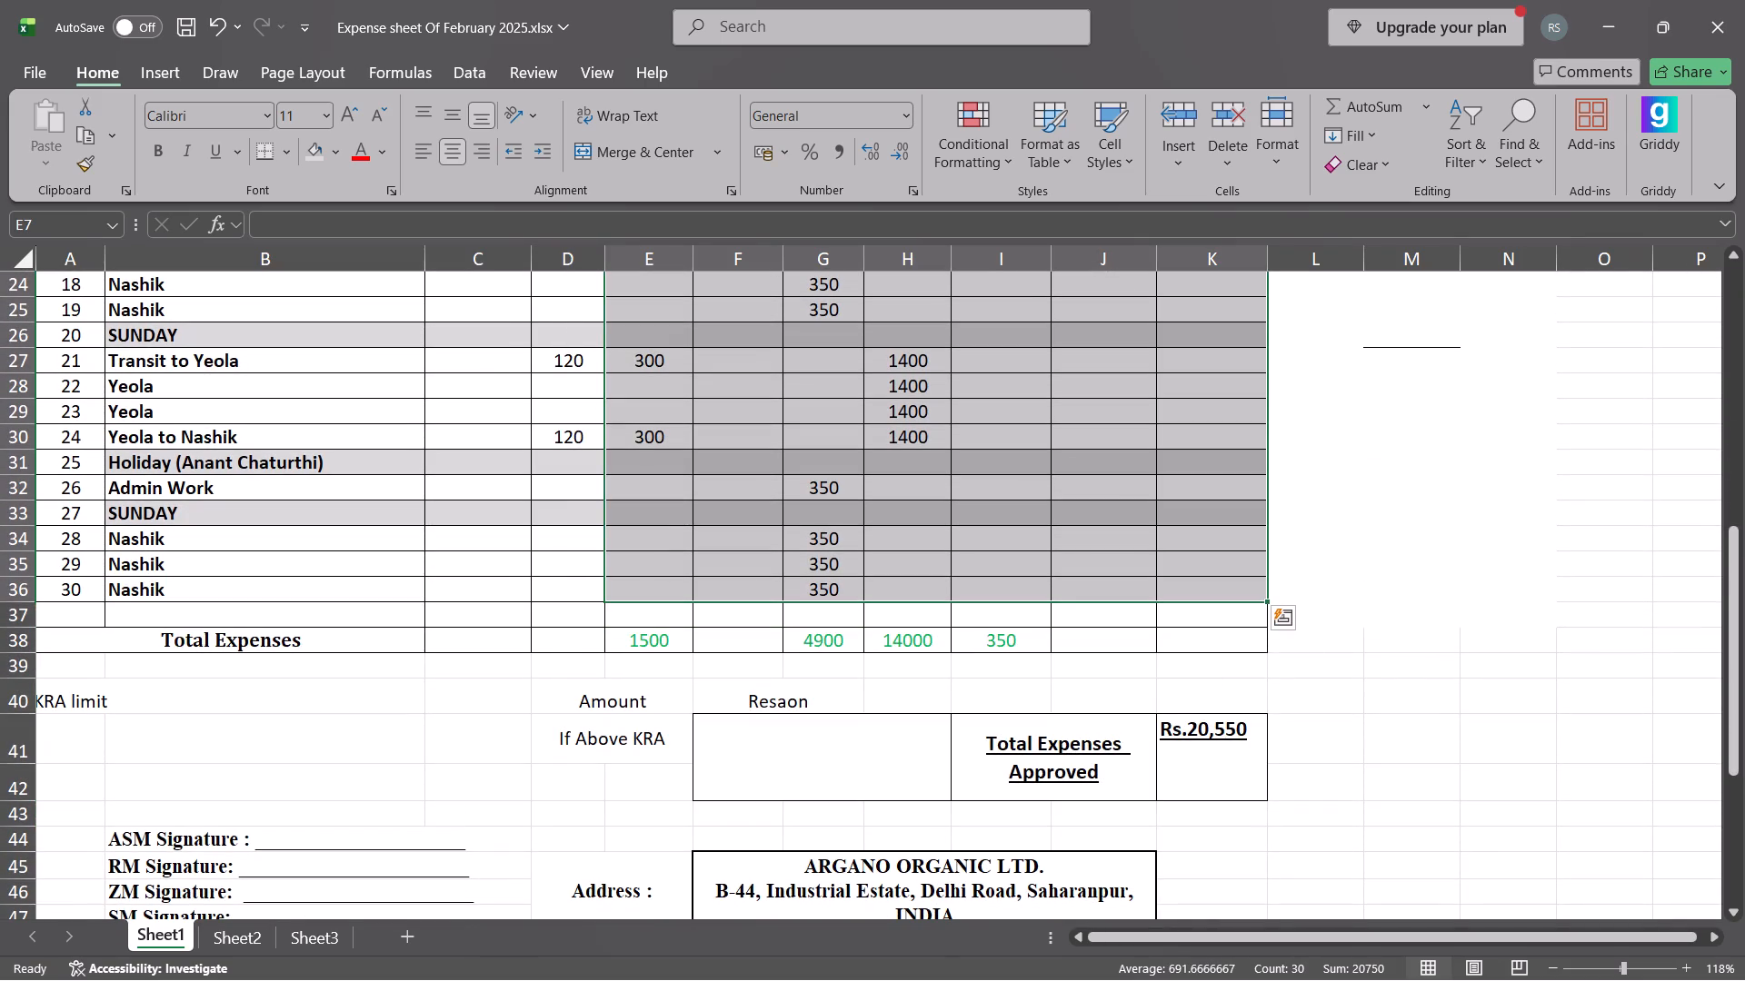
Clear the fare, allowance and mobile expense totals from the Total Expenses row.
left_click_drag(568, 637, 999, 639)
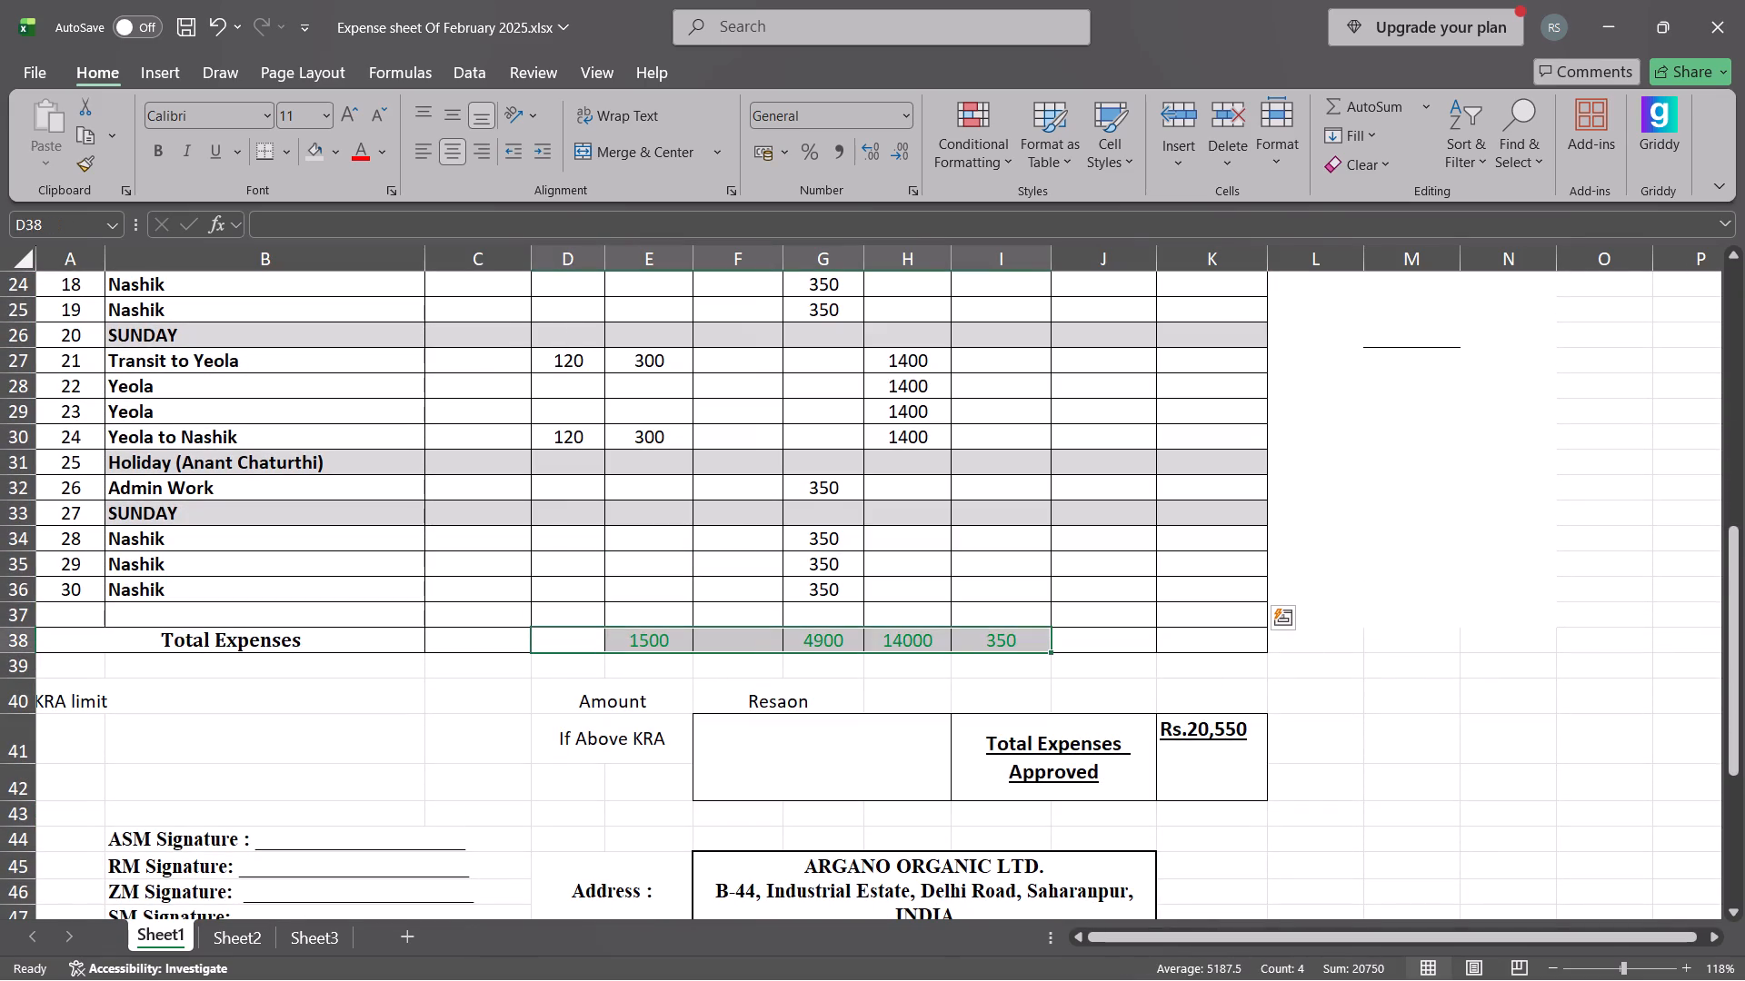
key("Delete")
AutoSum the block from the date 1 fare through the Total Expenses row and column to refill all row and column totals.
scroll(999, 639, "up", 6)
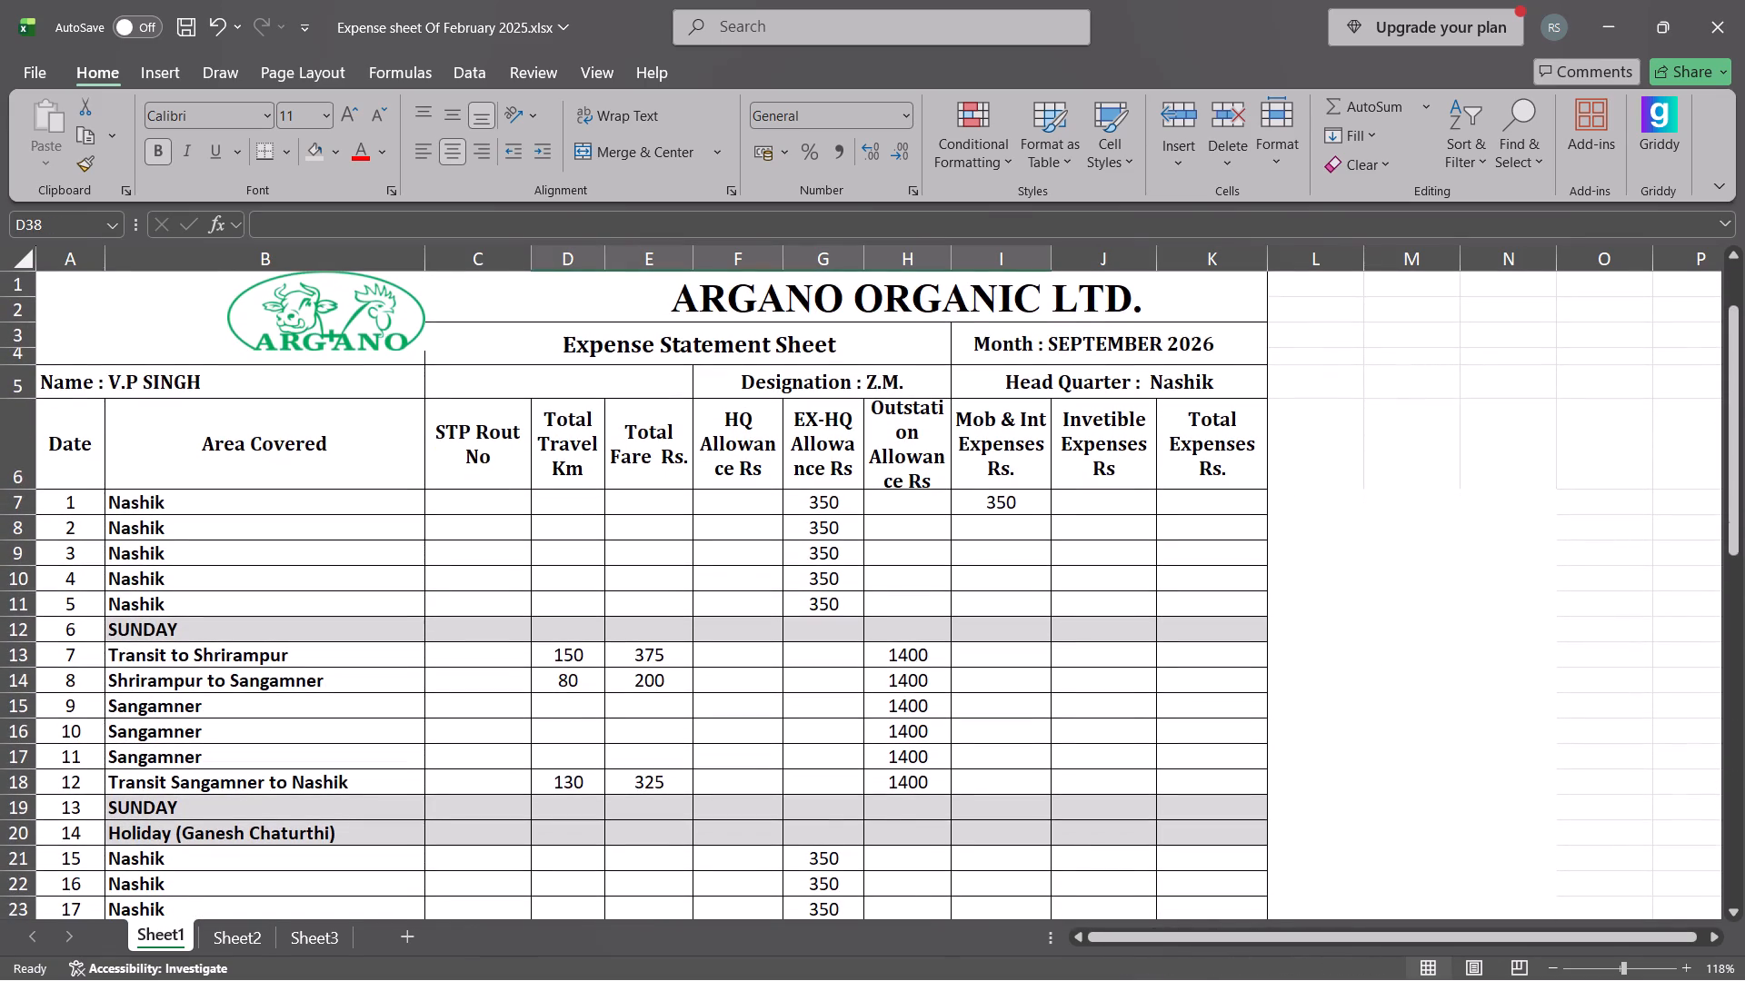
left_click_drag(629, 501, 1157, 907)
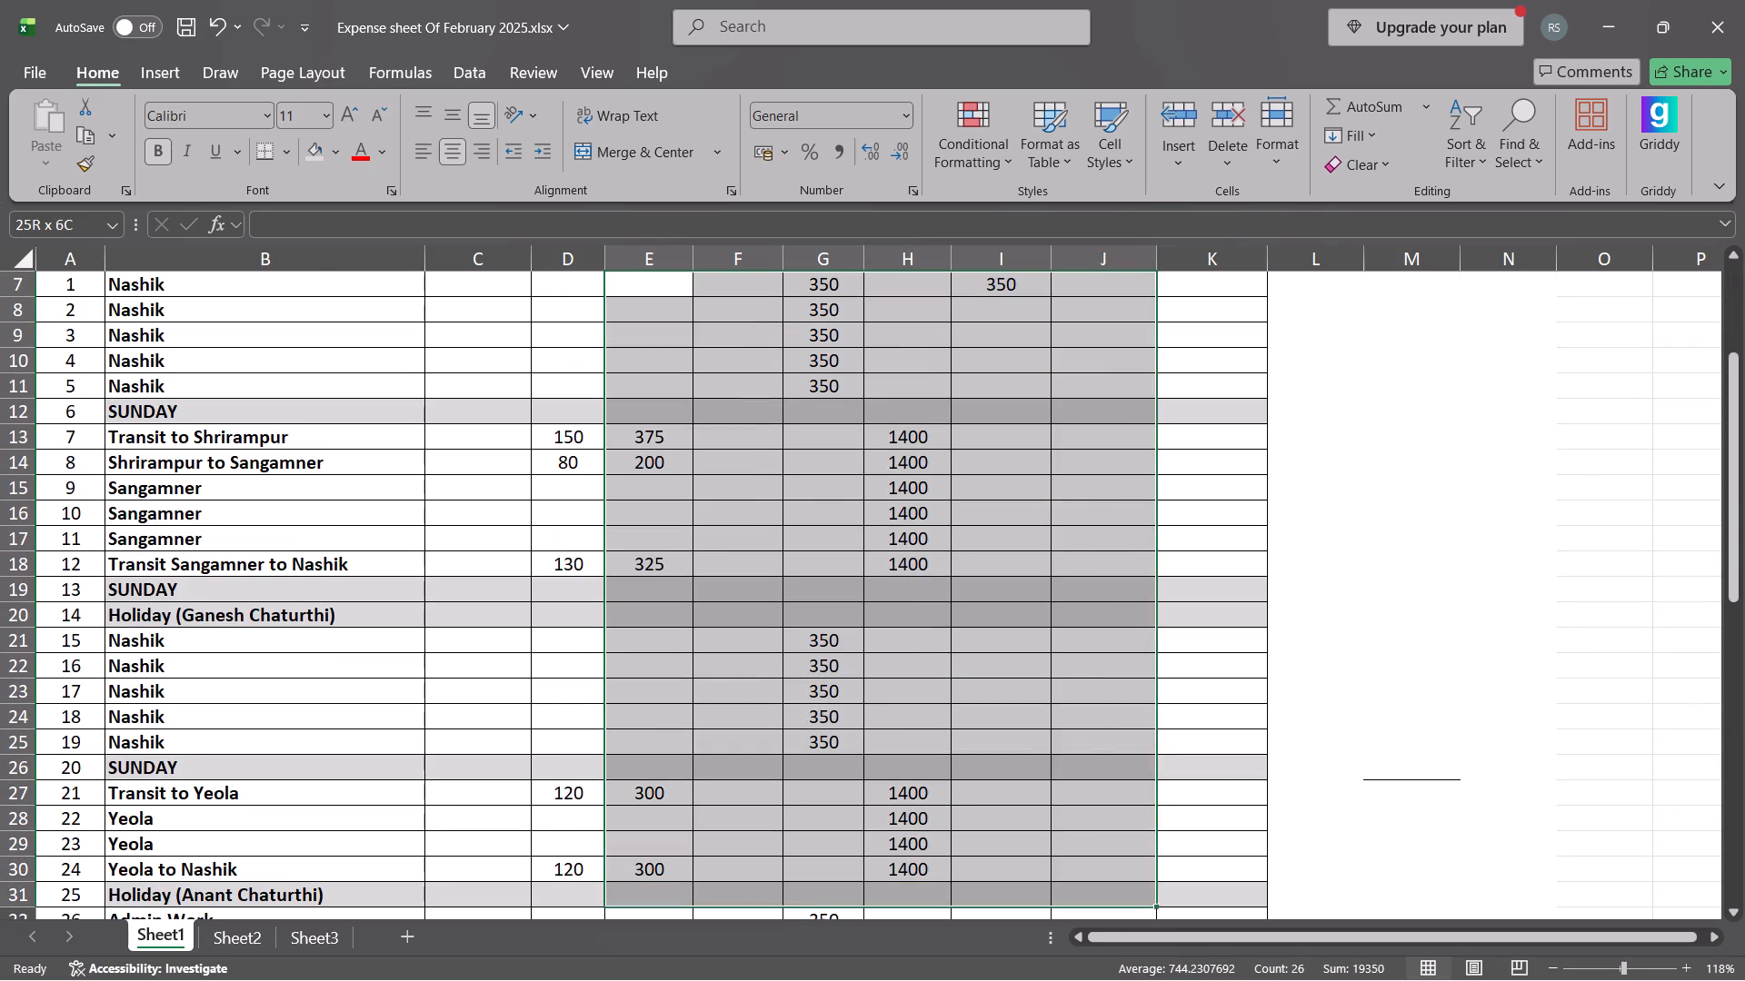
left_click_drag(1157, 907, 1167, 926)
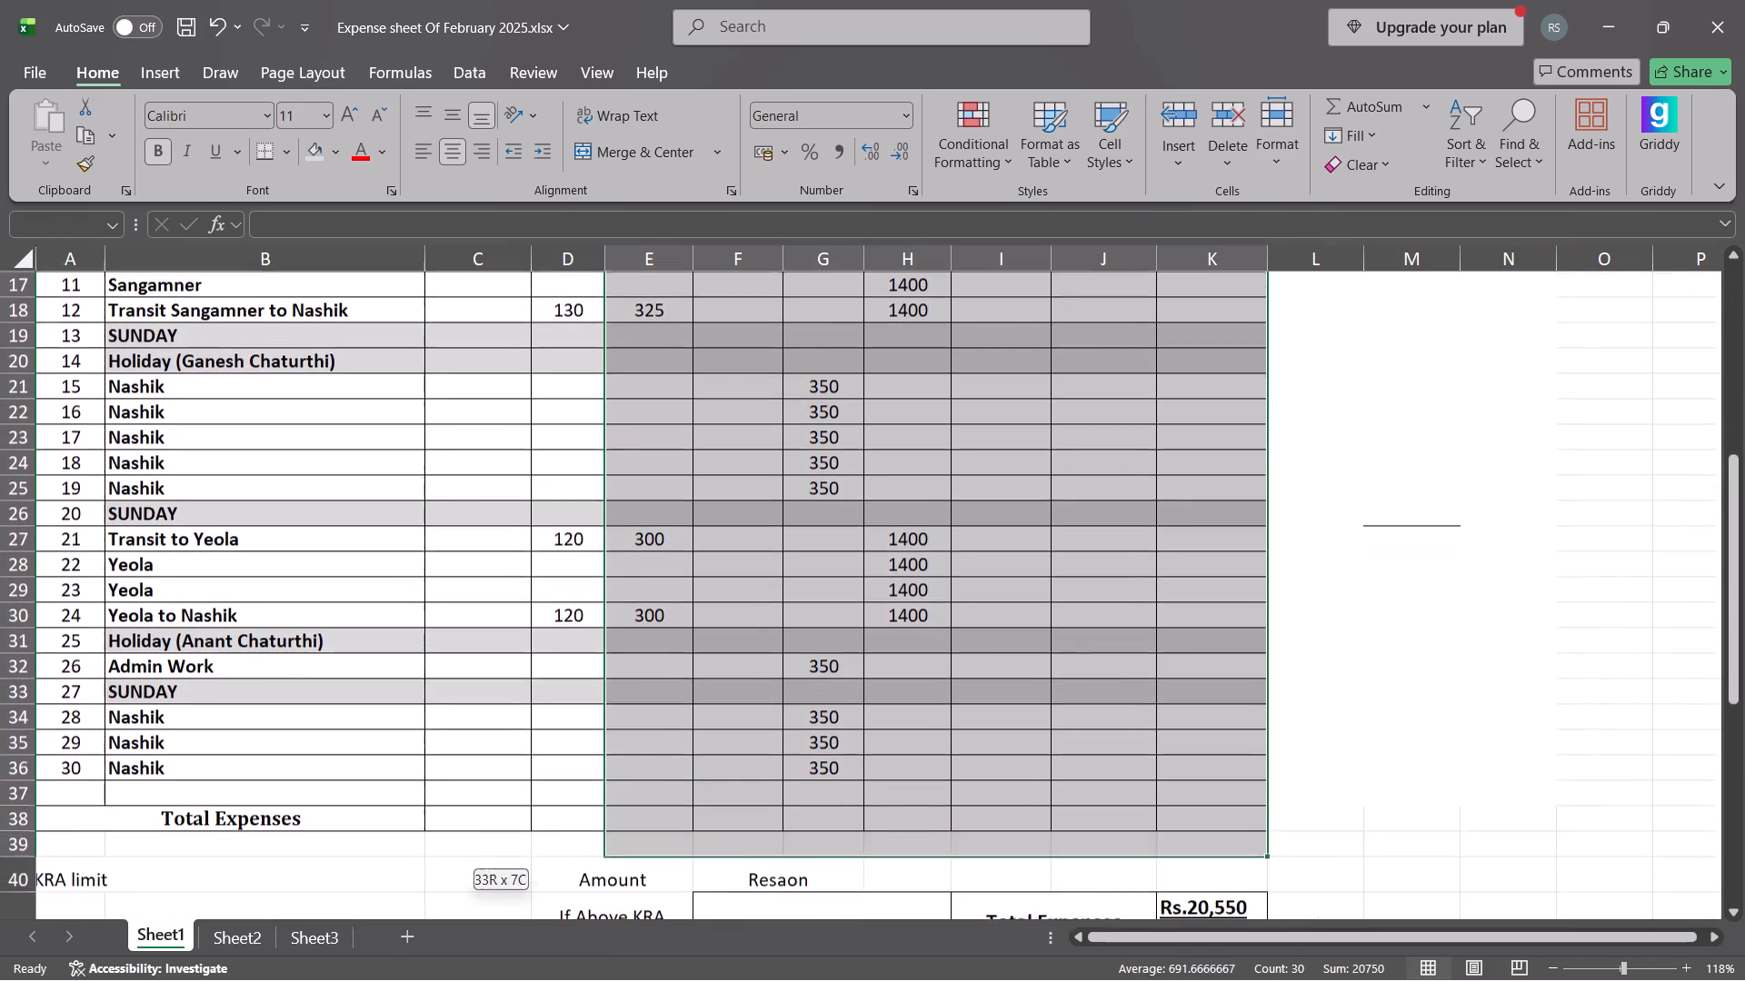
left_click_drag(1167, 926, 1230, 784)
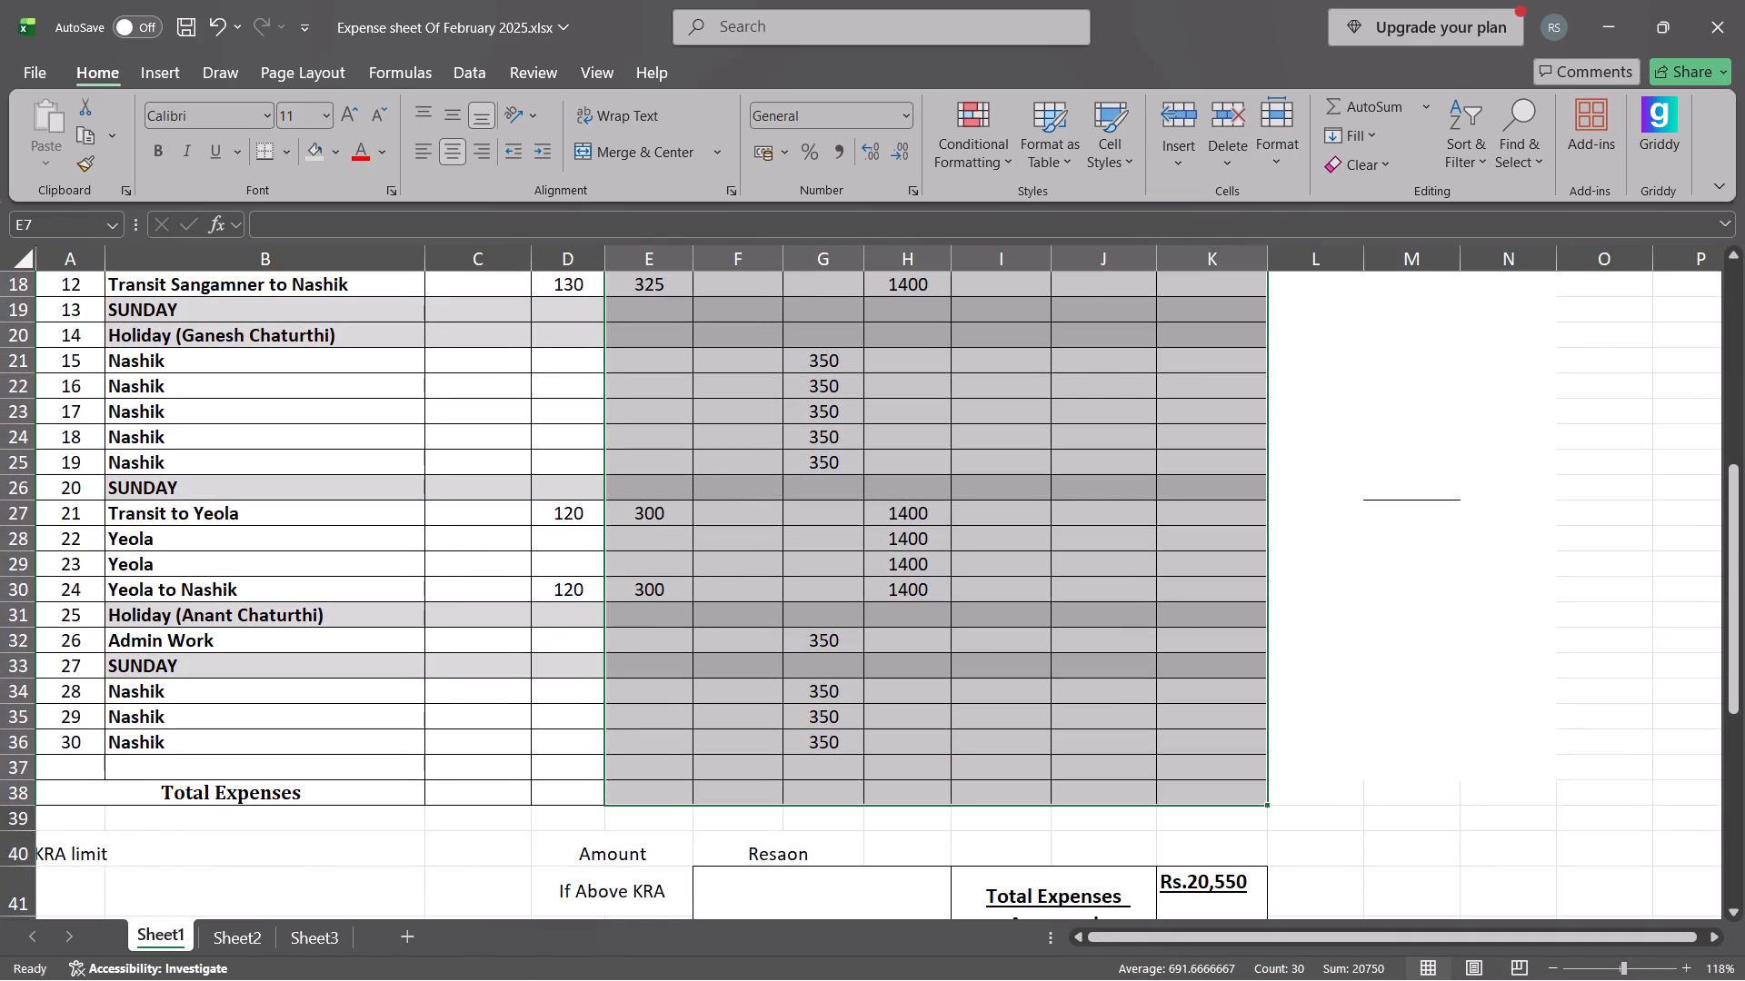
left_click(1368, 96)
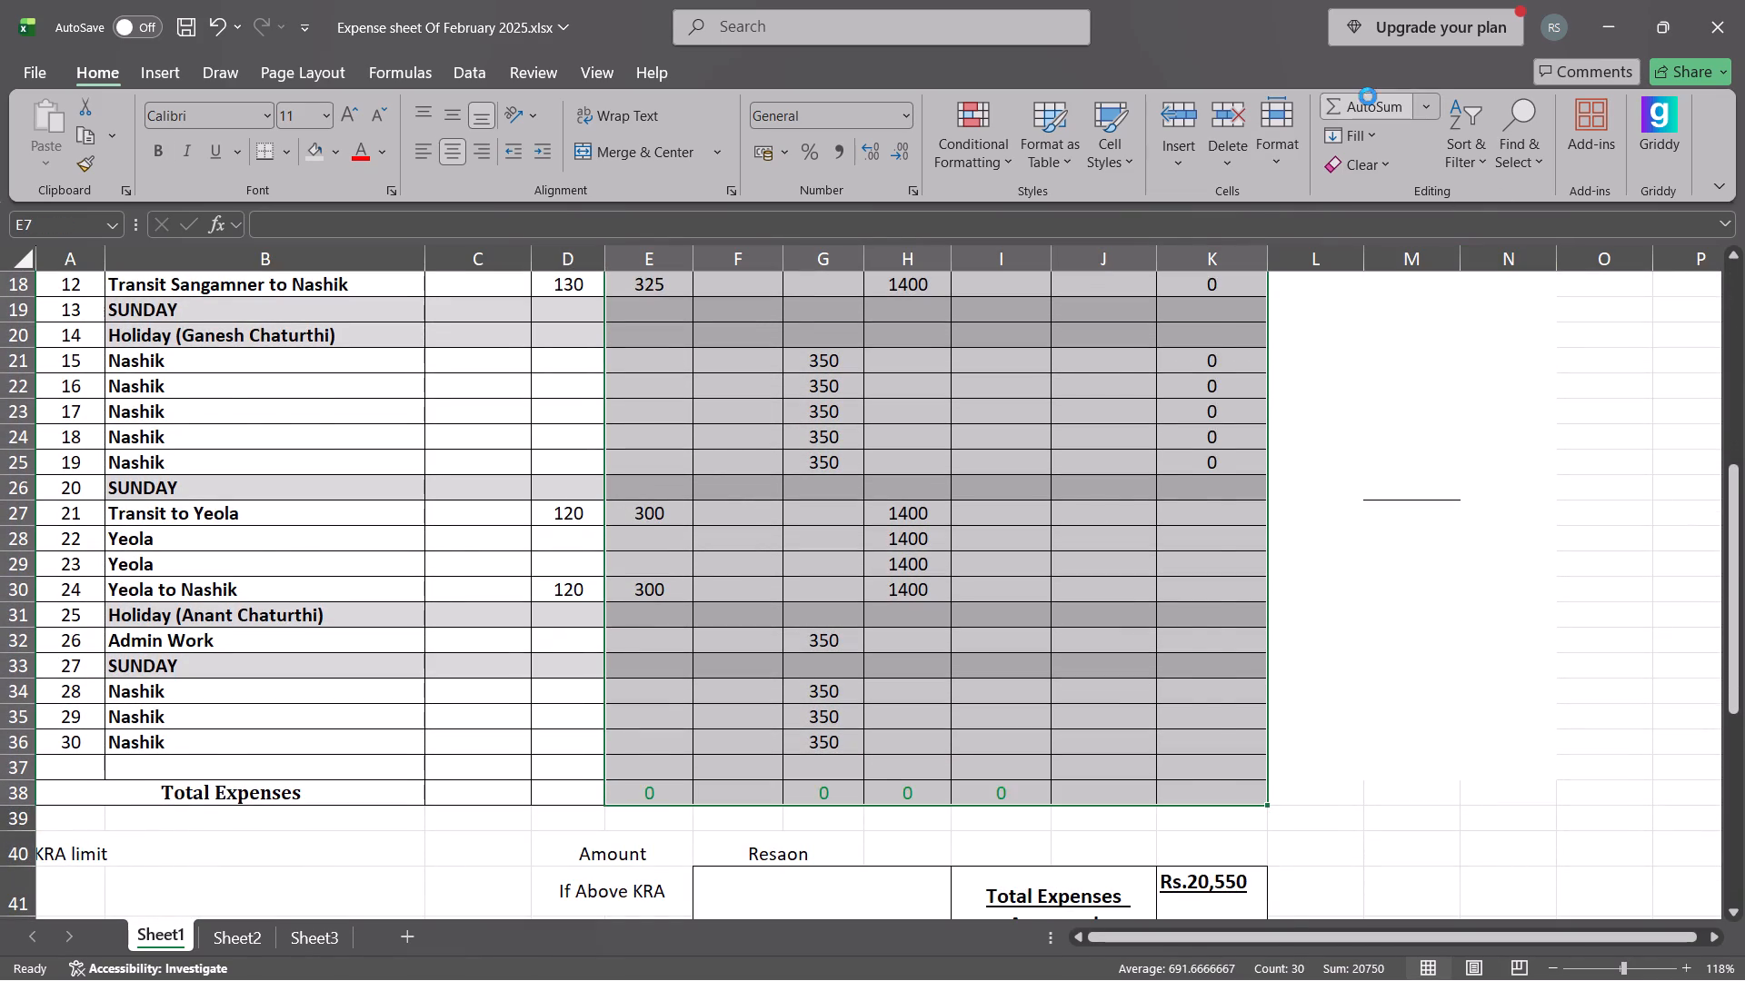
scroll(1380, 426, "down", 4)
scroll(1380, 574, "up", 2)
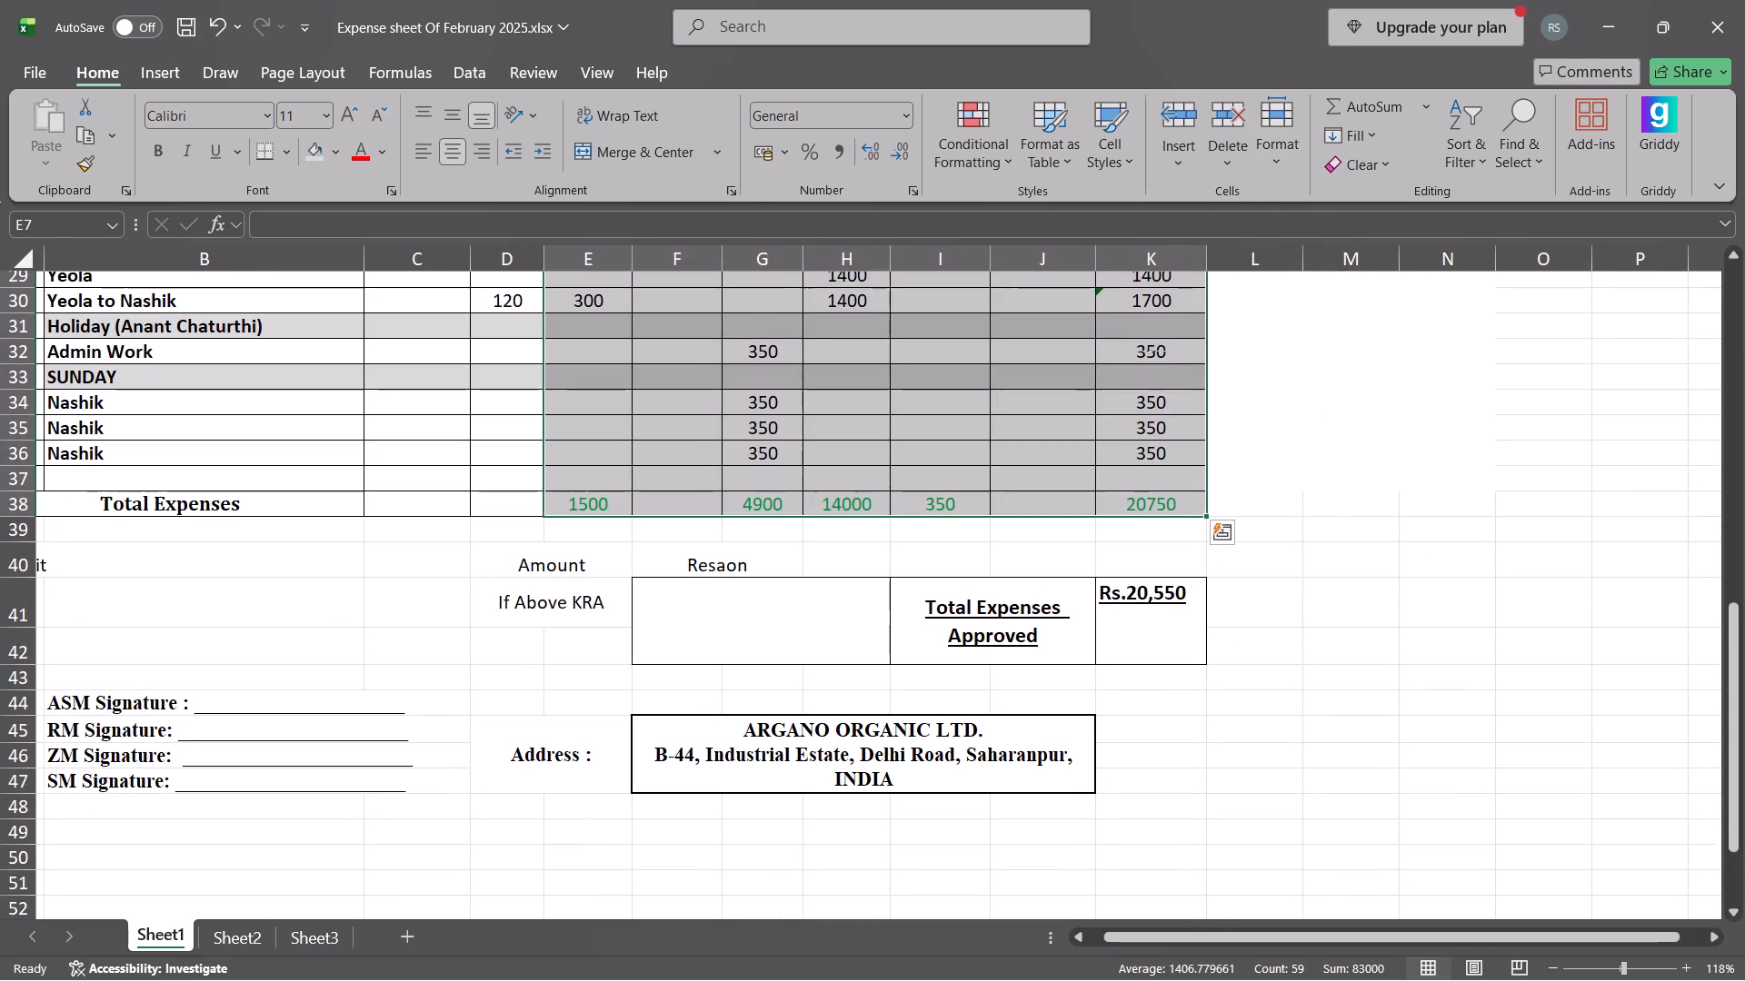
left_click(1380, 574)
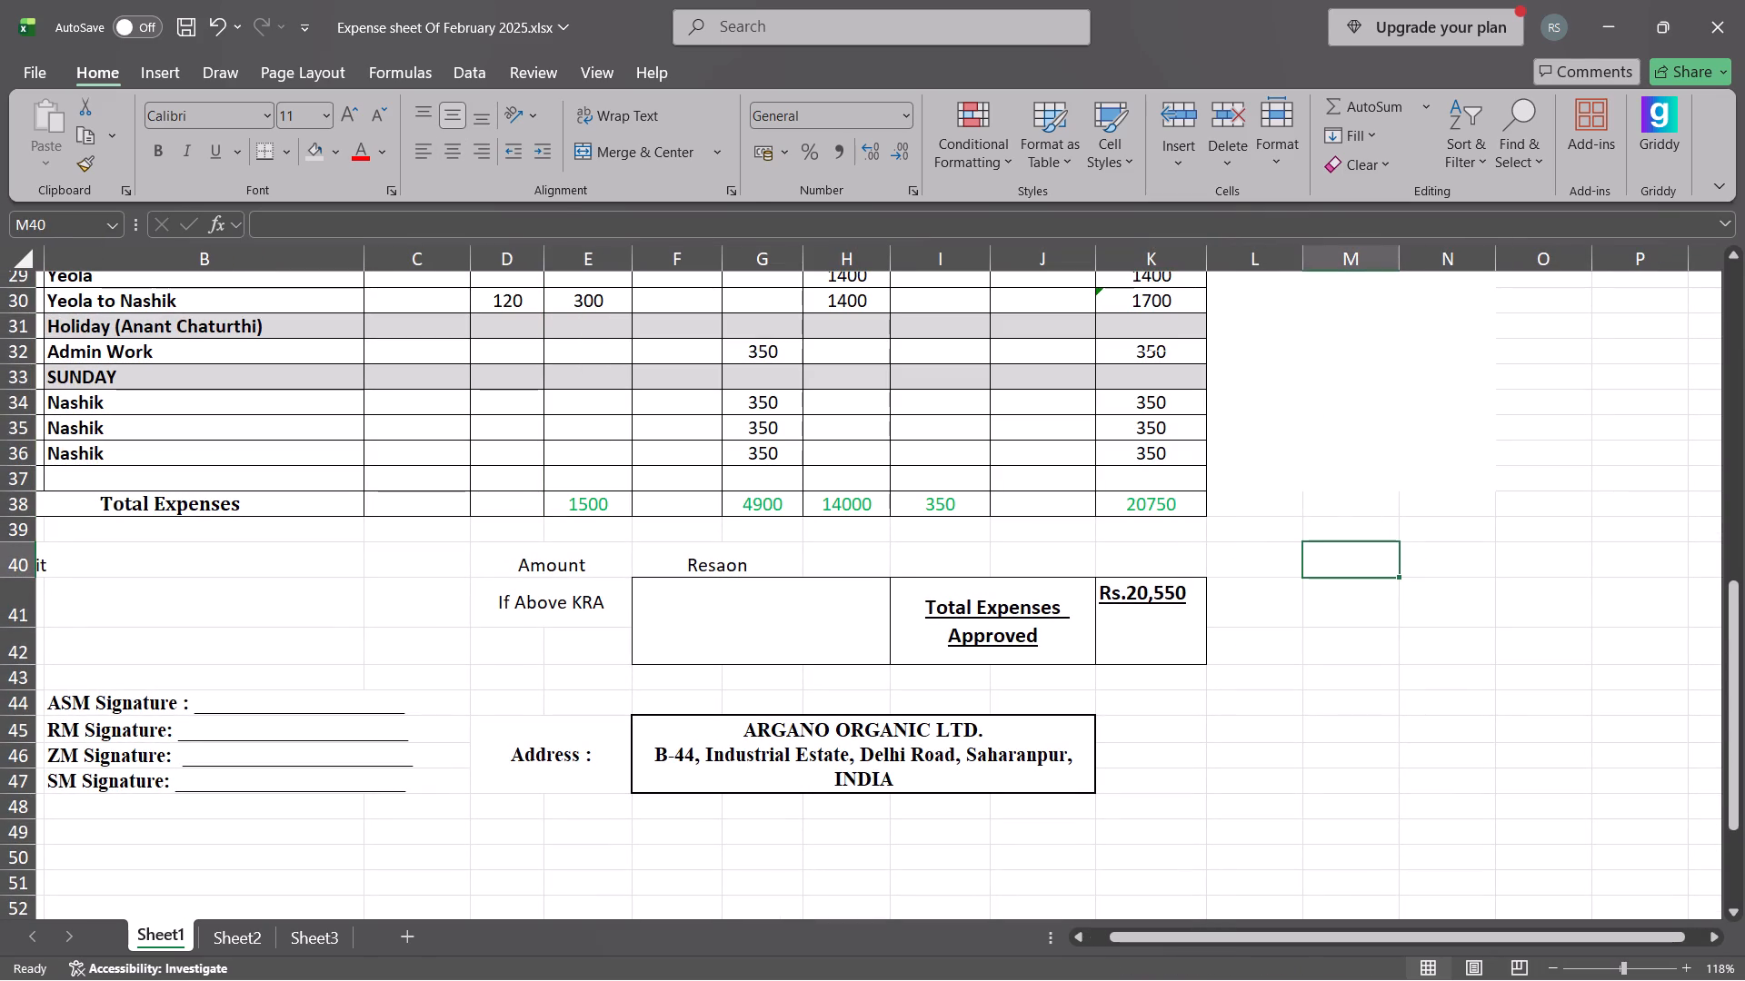
Change the Total Expenses Approved amount to Rs.20,750.
double_click(1167, 590)
key("BackSpace")
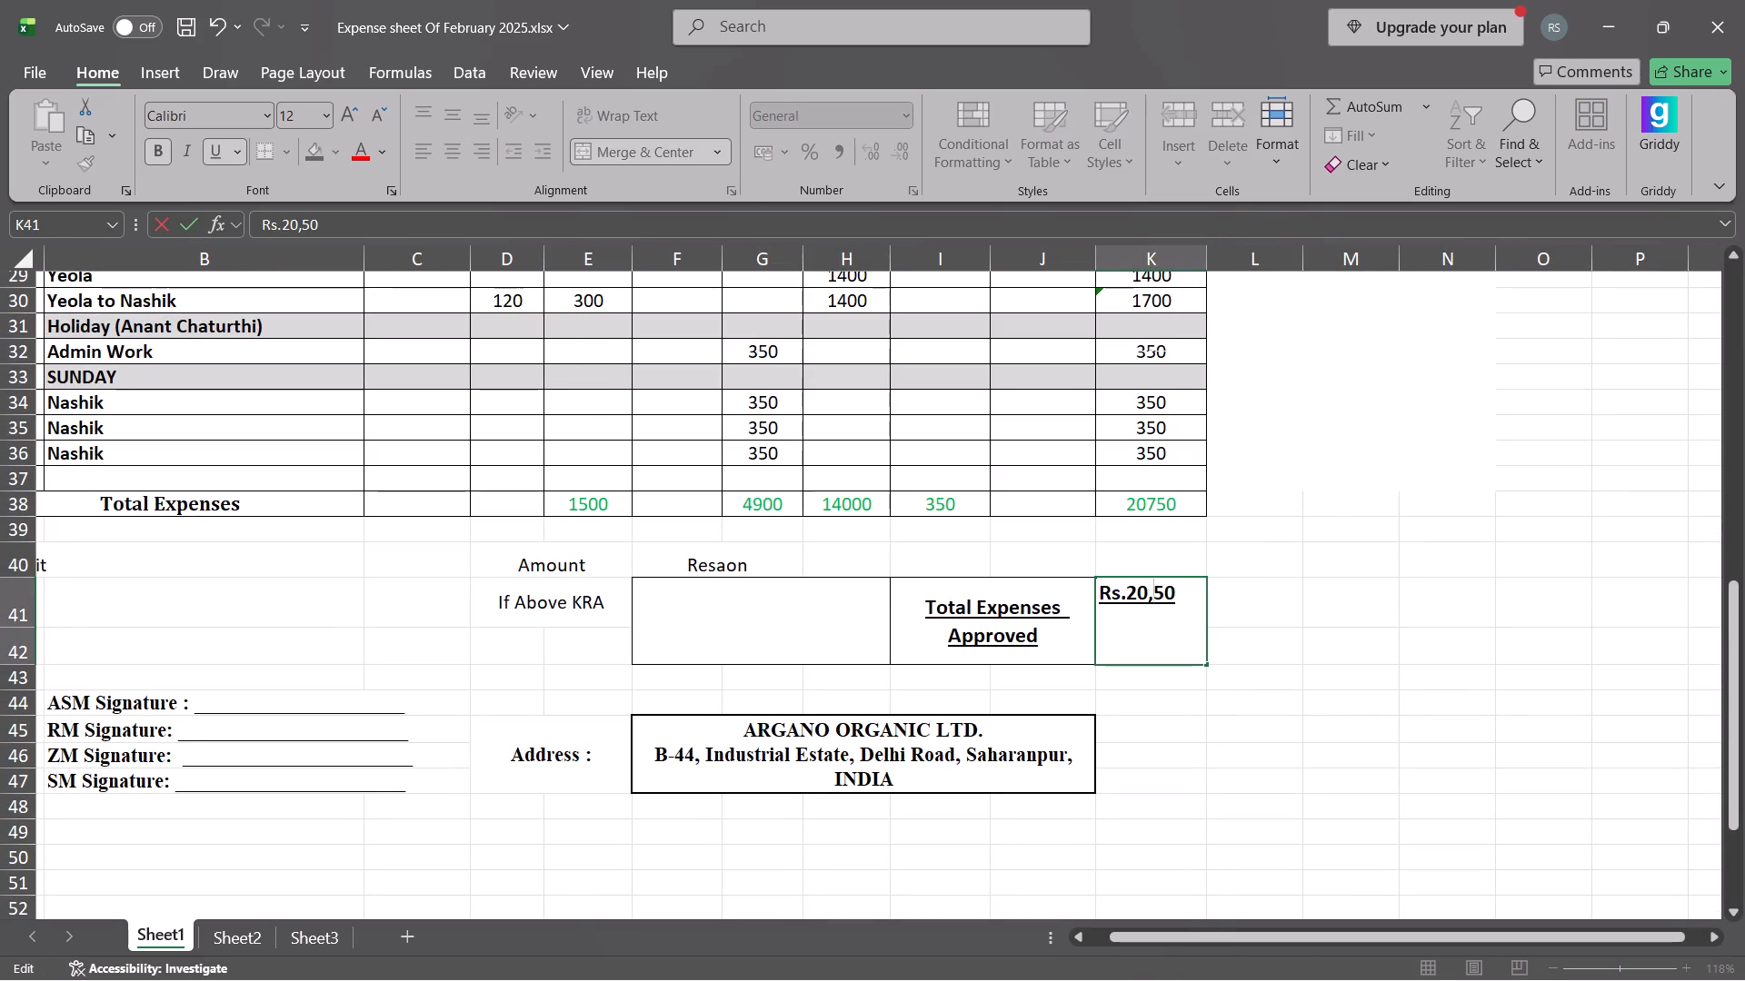
key("7")
left_click(1129, 660)
Save the September 2026 expense statement workbook under its existing file name.
key("ctrl+s")
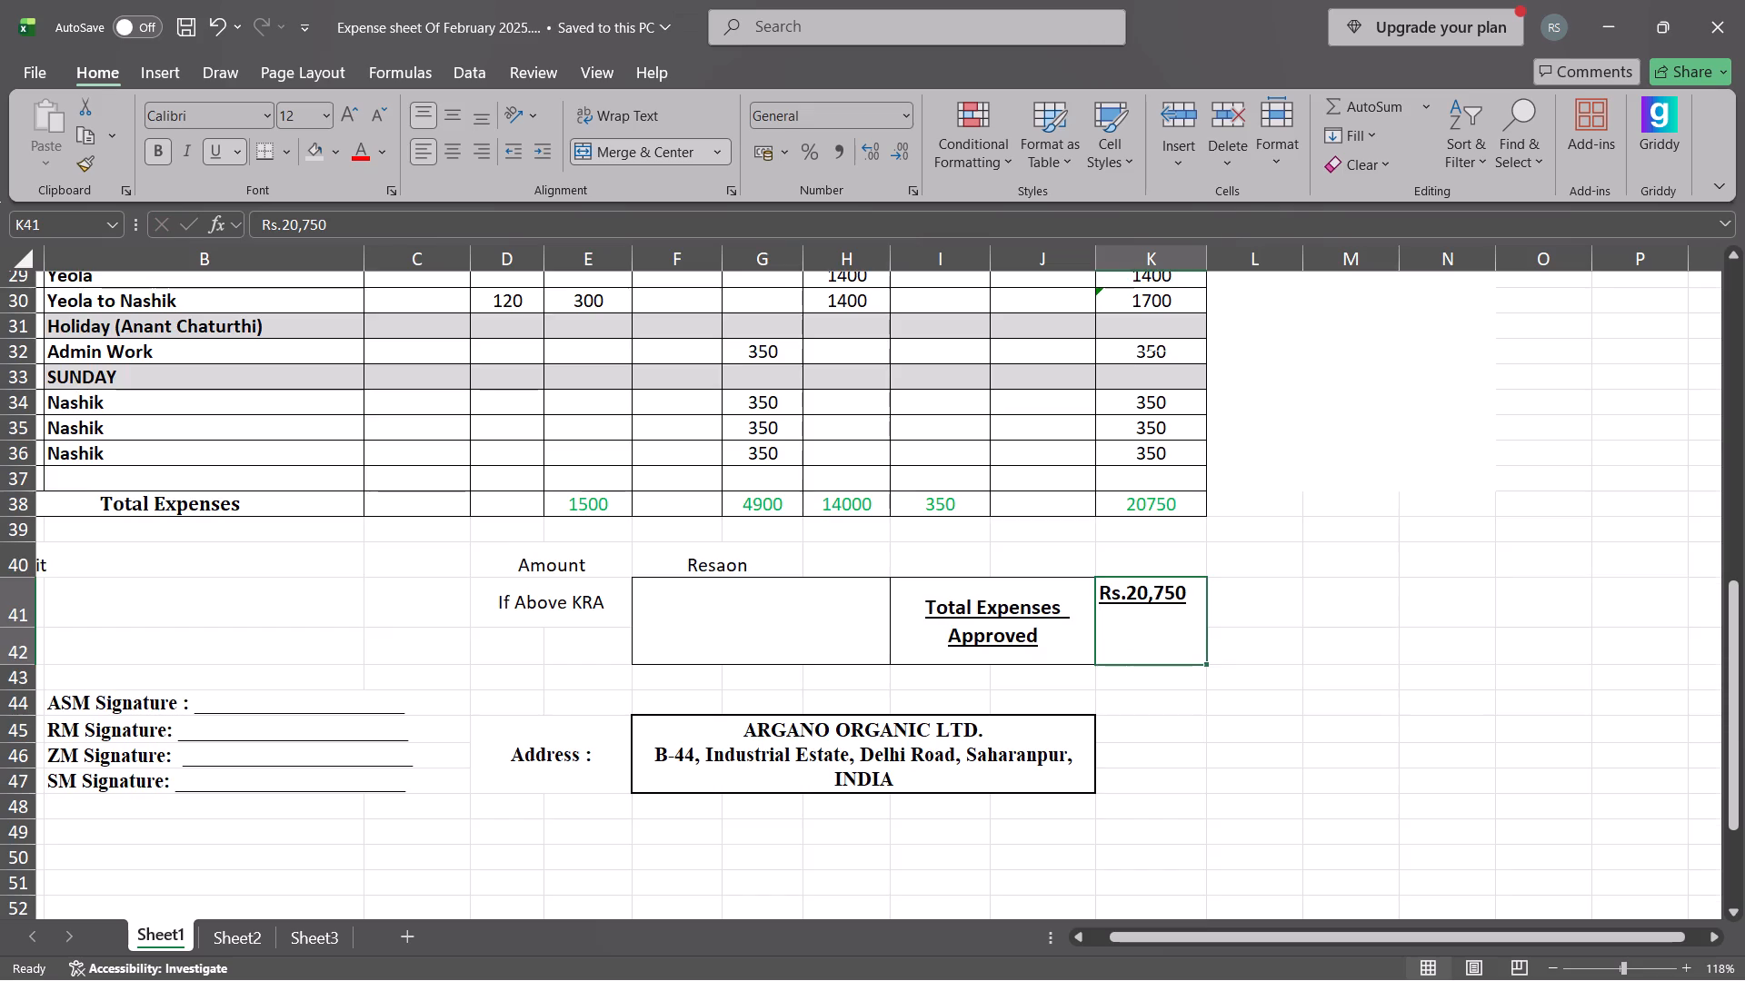
scroll(737, 552, "up", 4)
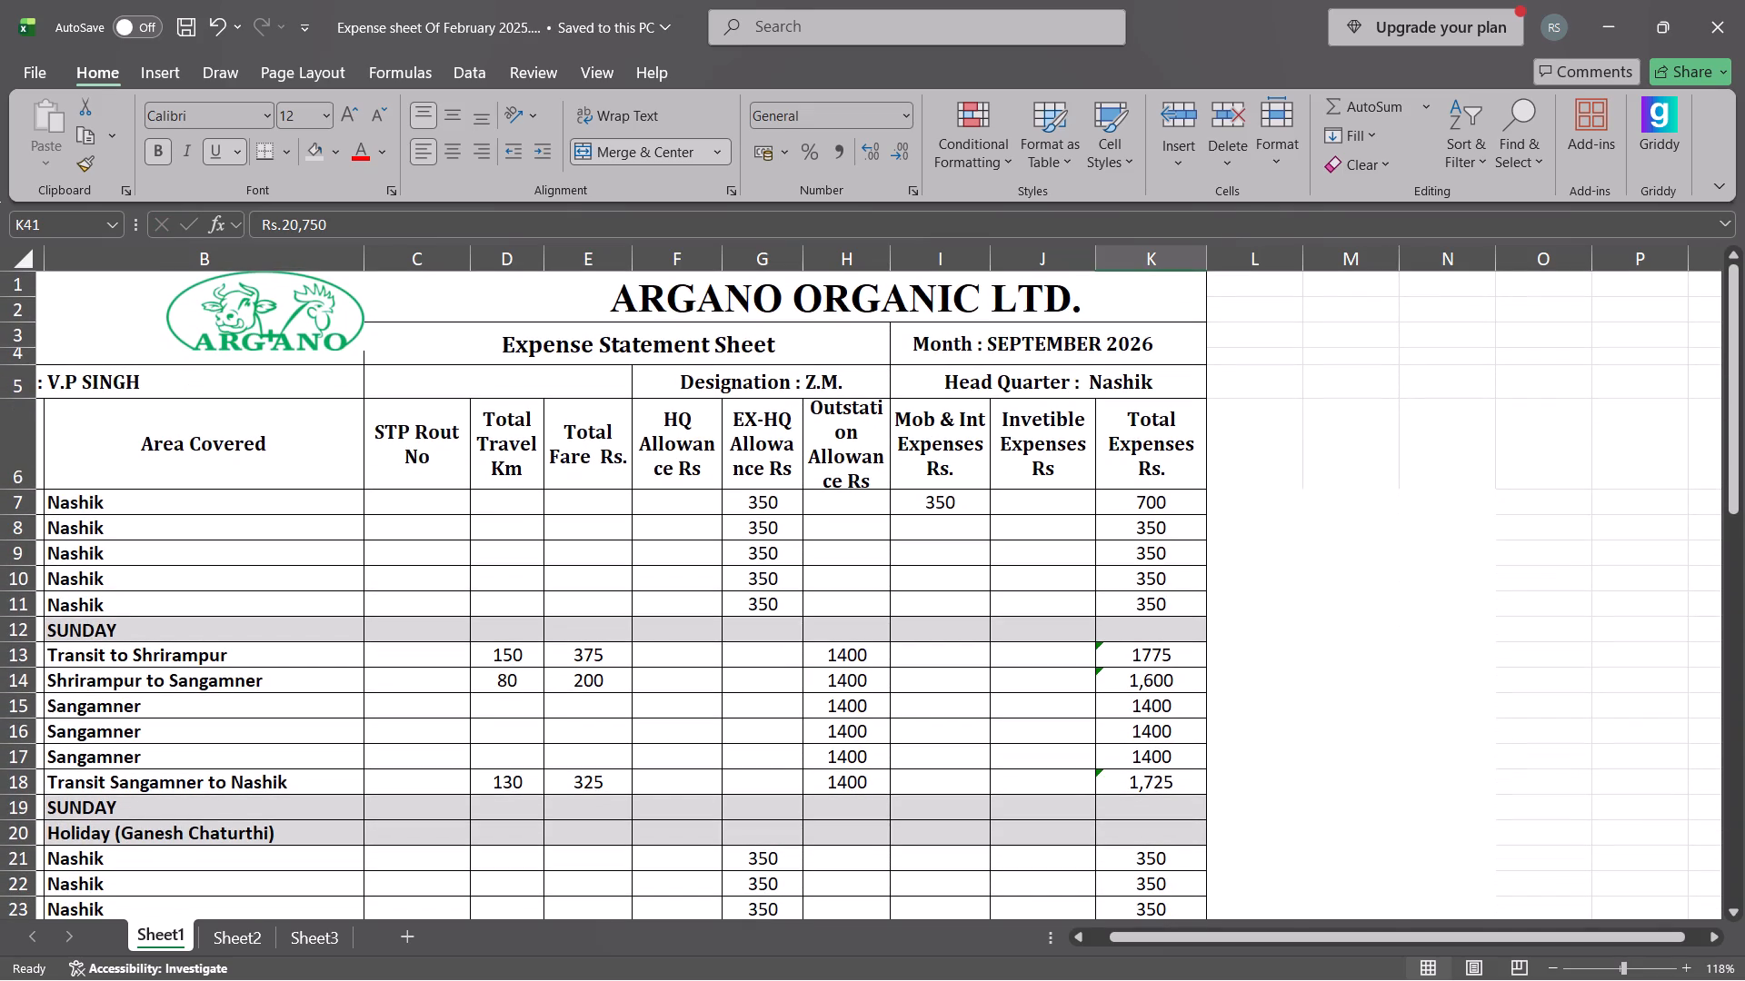
key("ctrl+s")
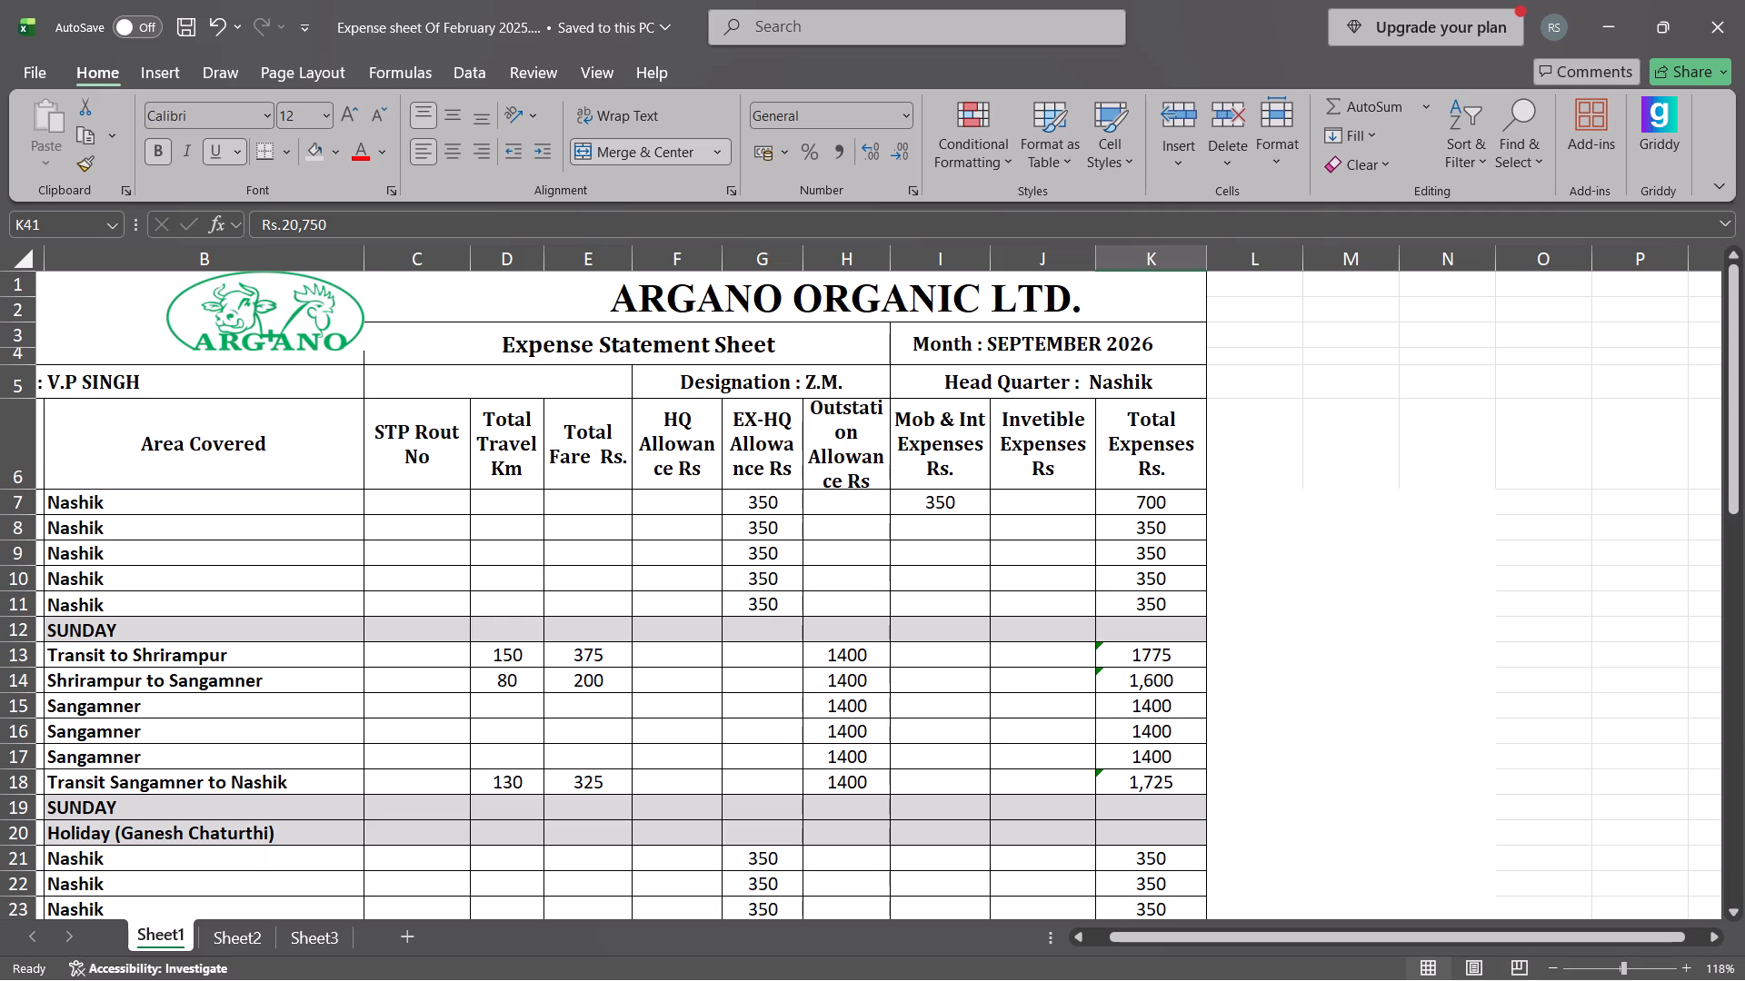
Switch to the Brave browser and open WhatsApp Web (web.whatsapp.com) in the current tab.
key("alt+Tab")
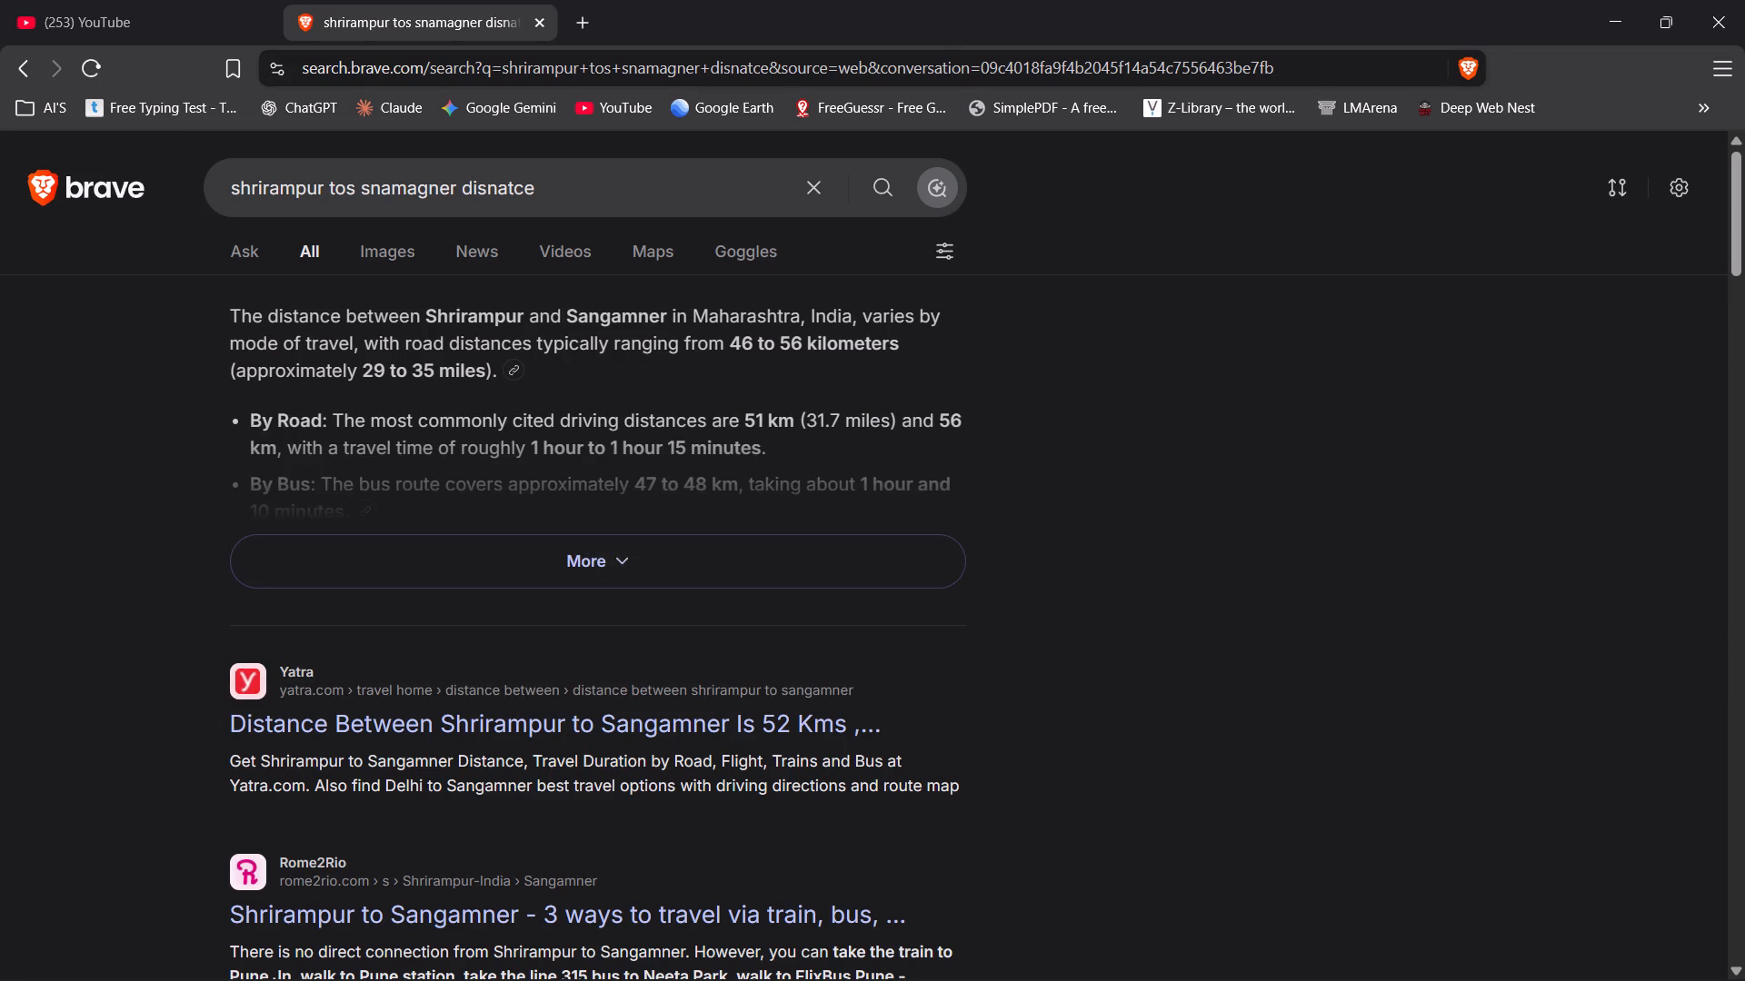
left_click(906, 61)
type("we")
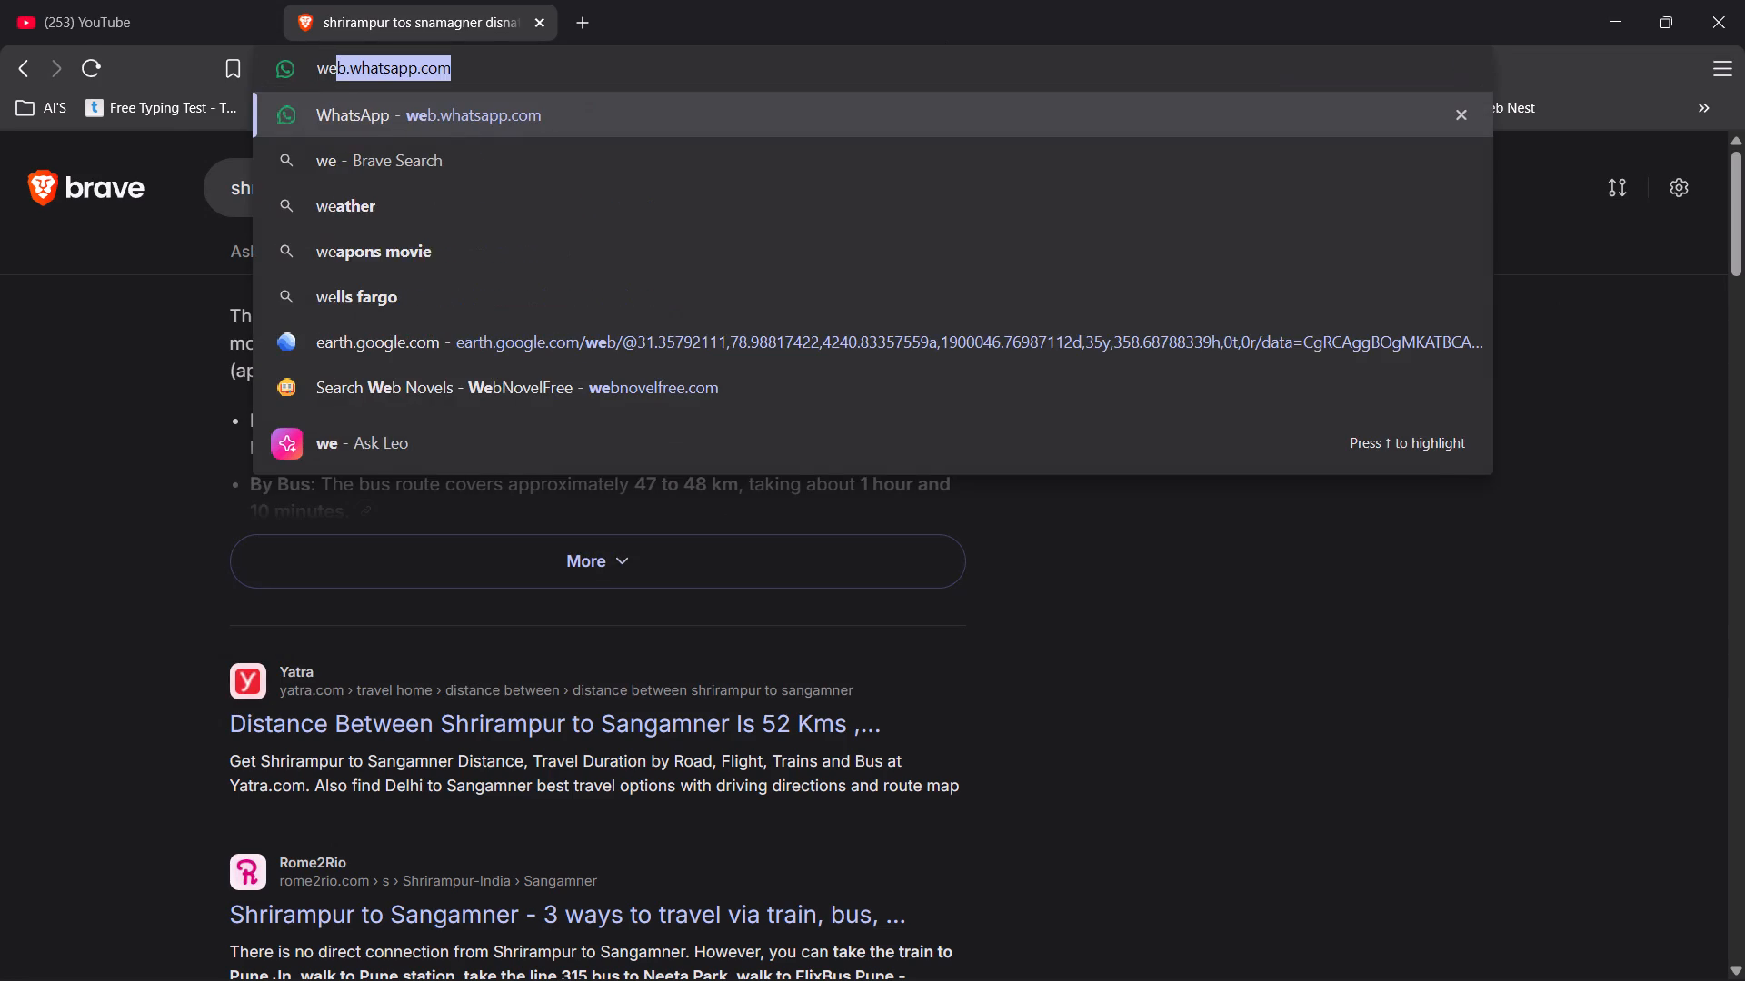
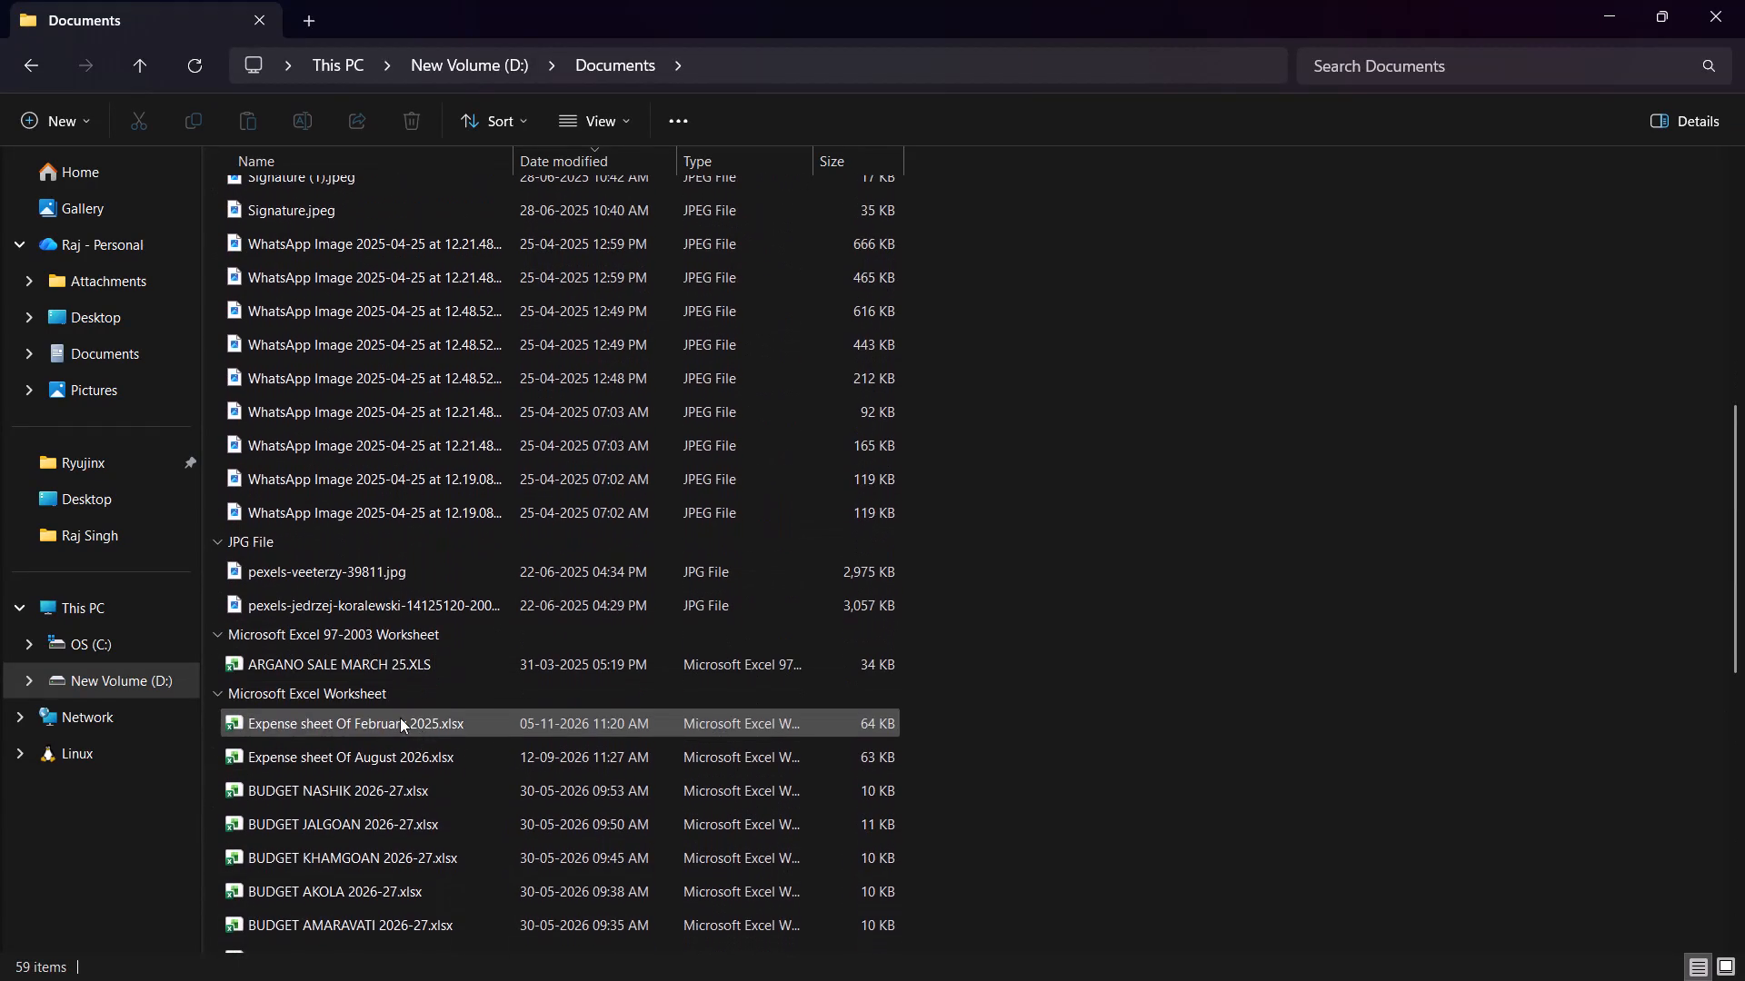
Rename the Expense sheet Of February 2025 workbook in the Documents folder, changing the year in its name to 2026.
right_click(346, 728)
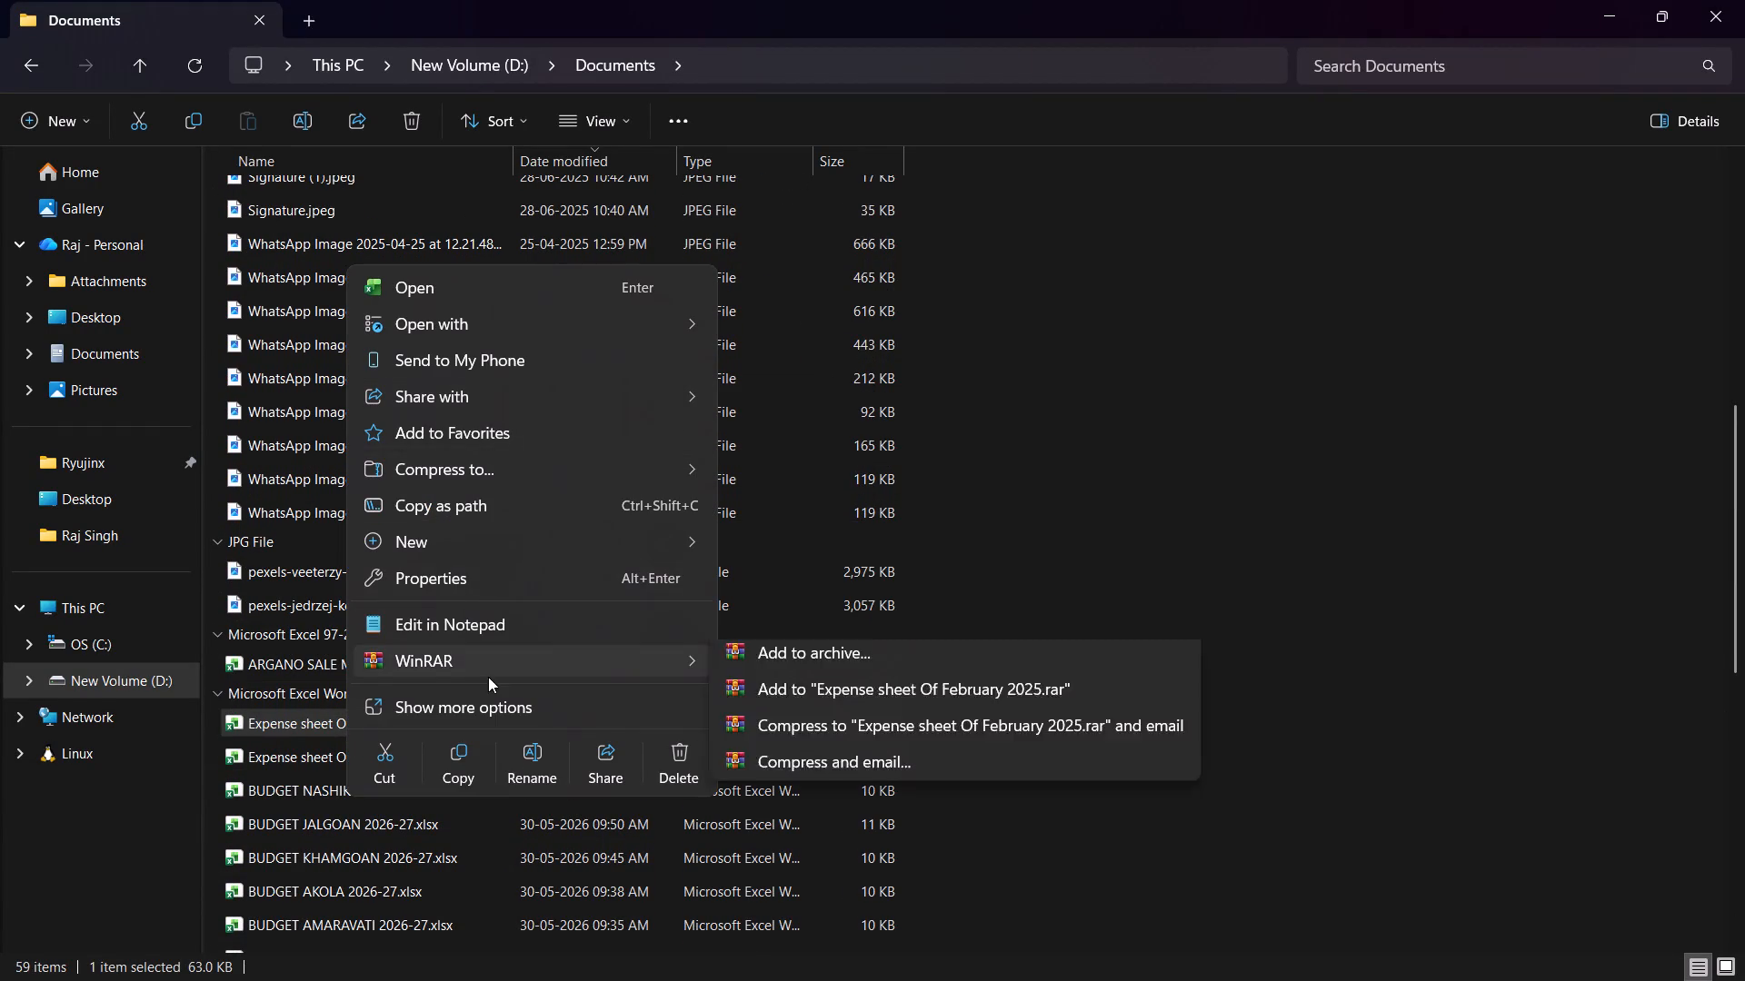
left_click(509, 765)
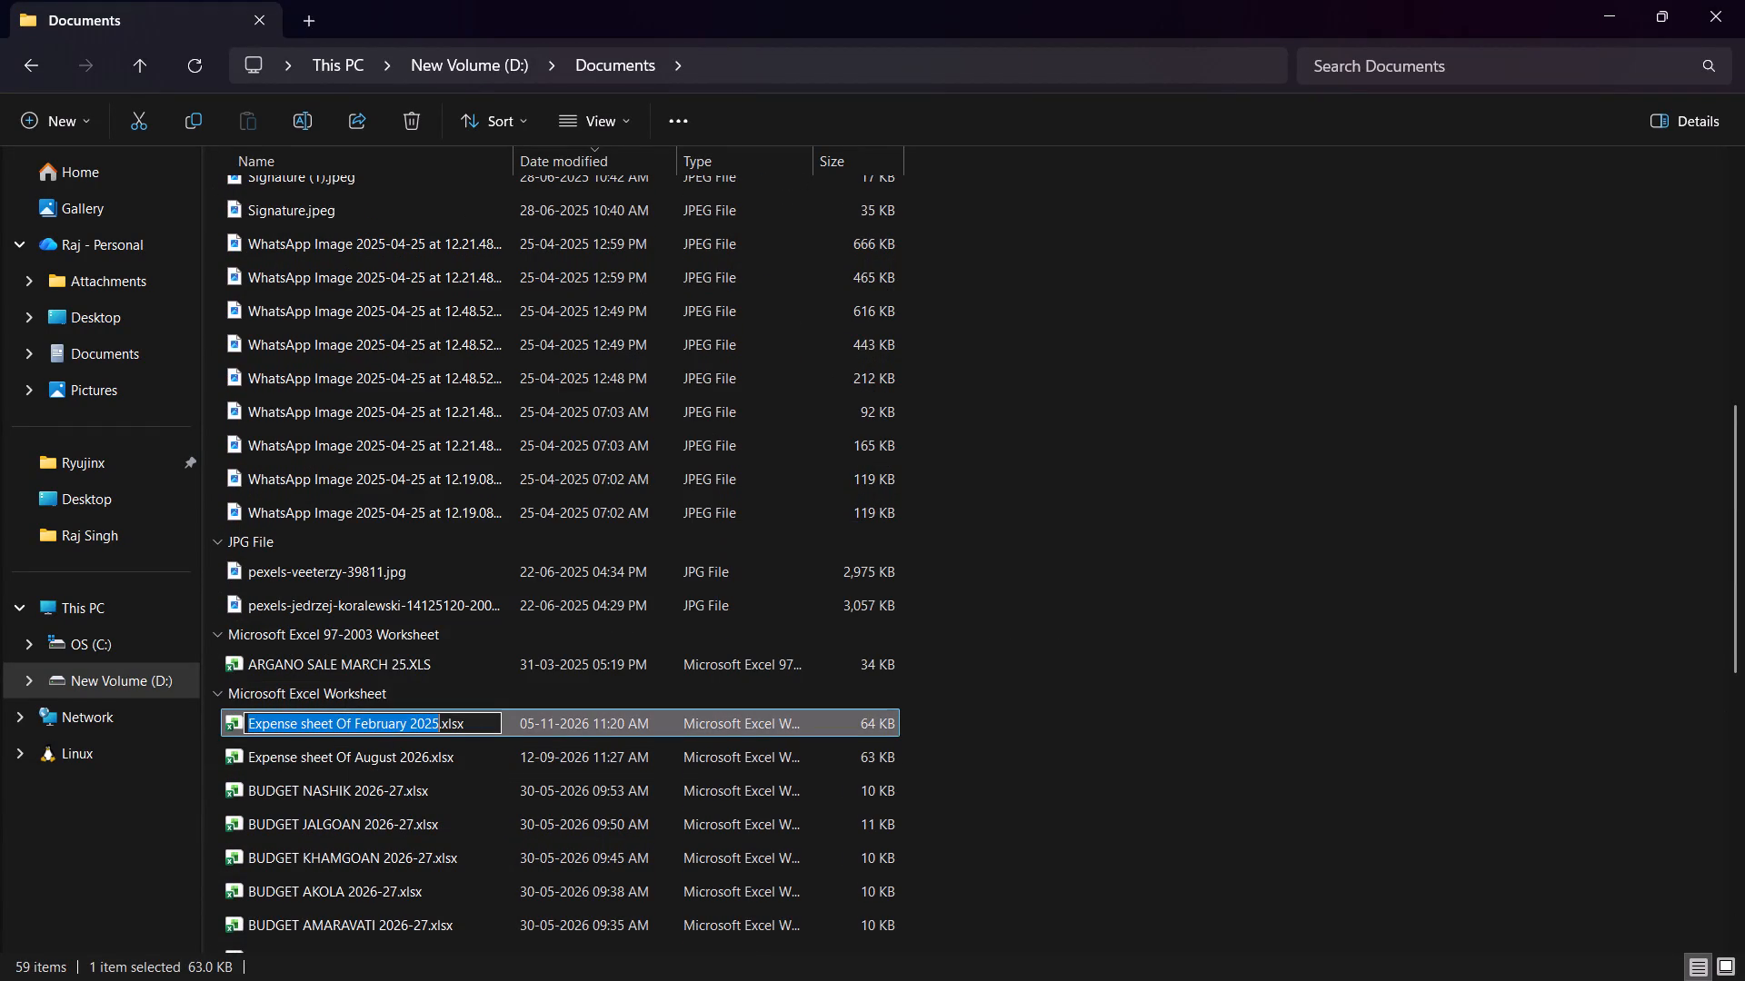
left_click(431, 724)
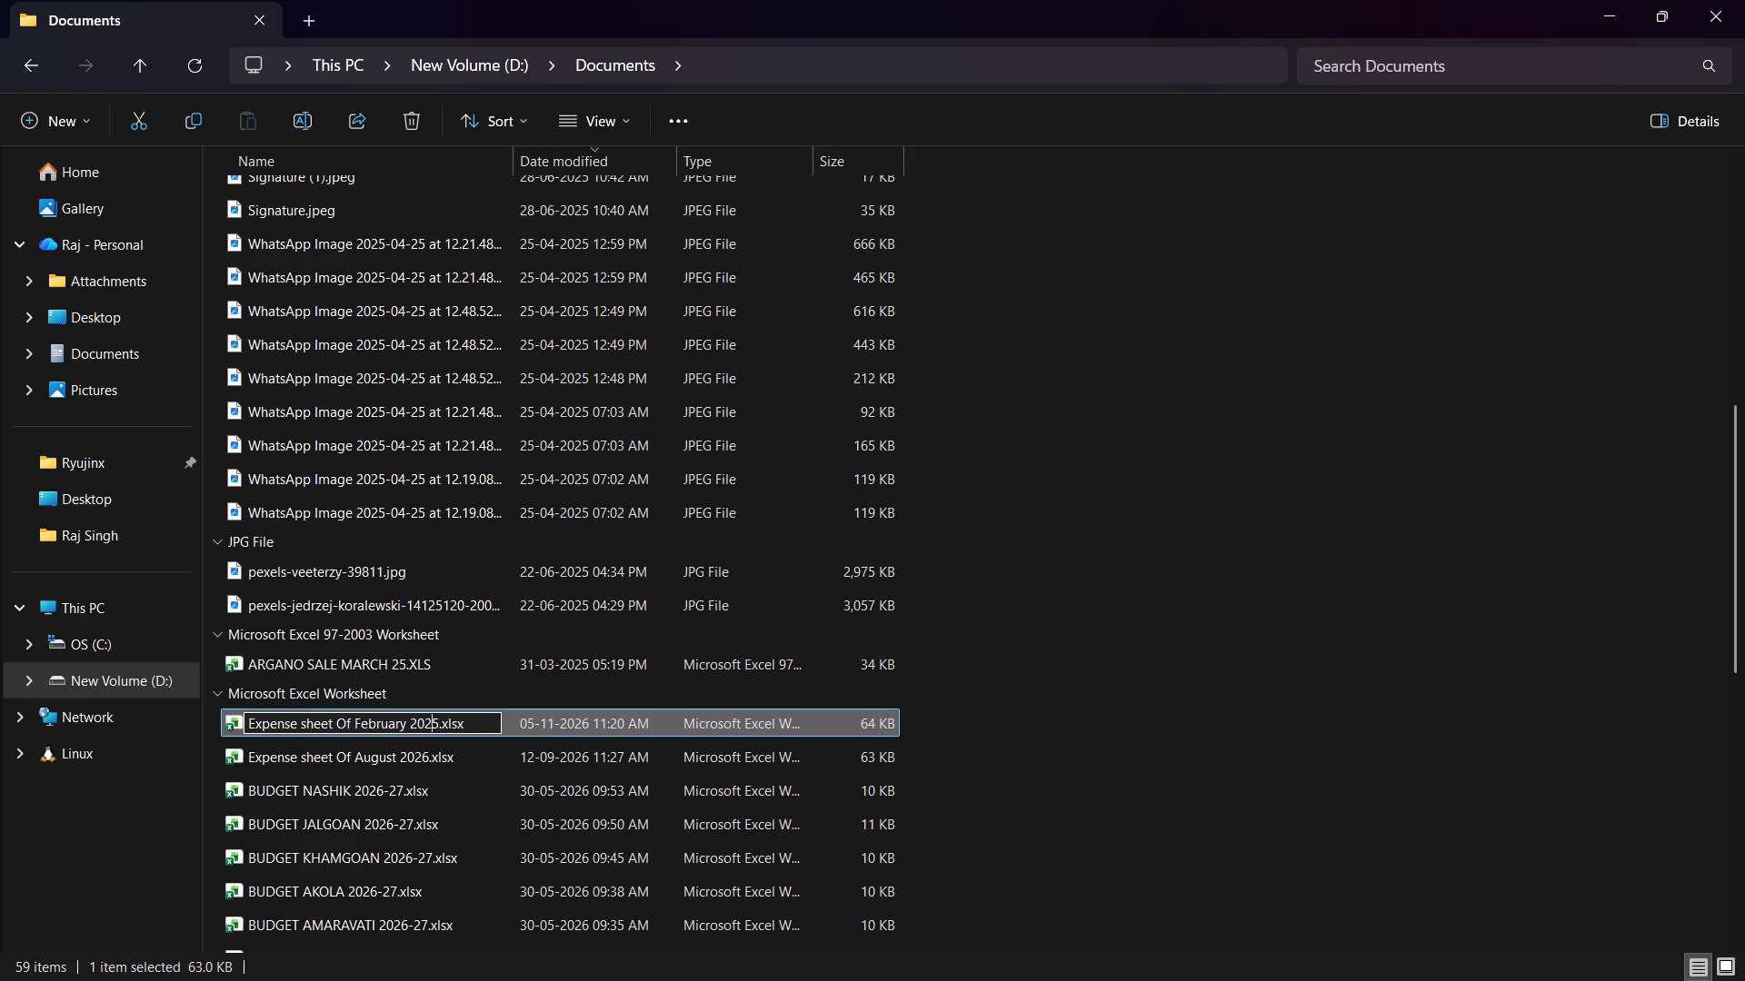
key("Right")
key("BackSpace")
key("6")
Rename the February 2026 expense workbook in the Documents folder as Expense sheet Of September 2026.xlsx.
key("BackSpace")
key("6")
key("Left")
key("Left")
key("Left")
key("Left")
key("Left")
key("BackSpace")
key("BackSpace")
key("BackSpace")
key("BackSpace")
key("BackSpace")
key("BackSpace")
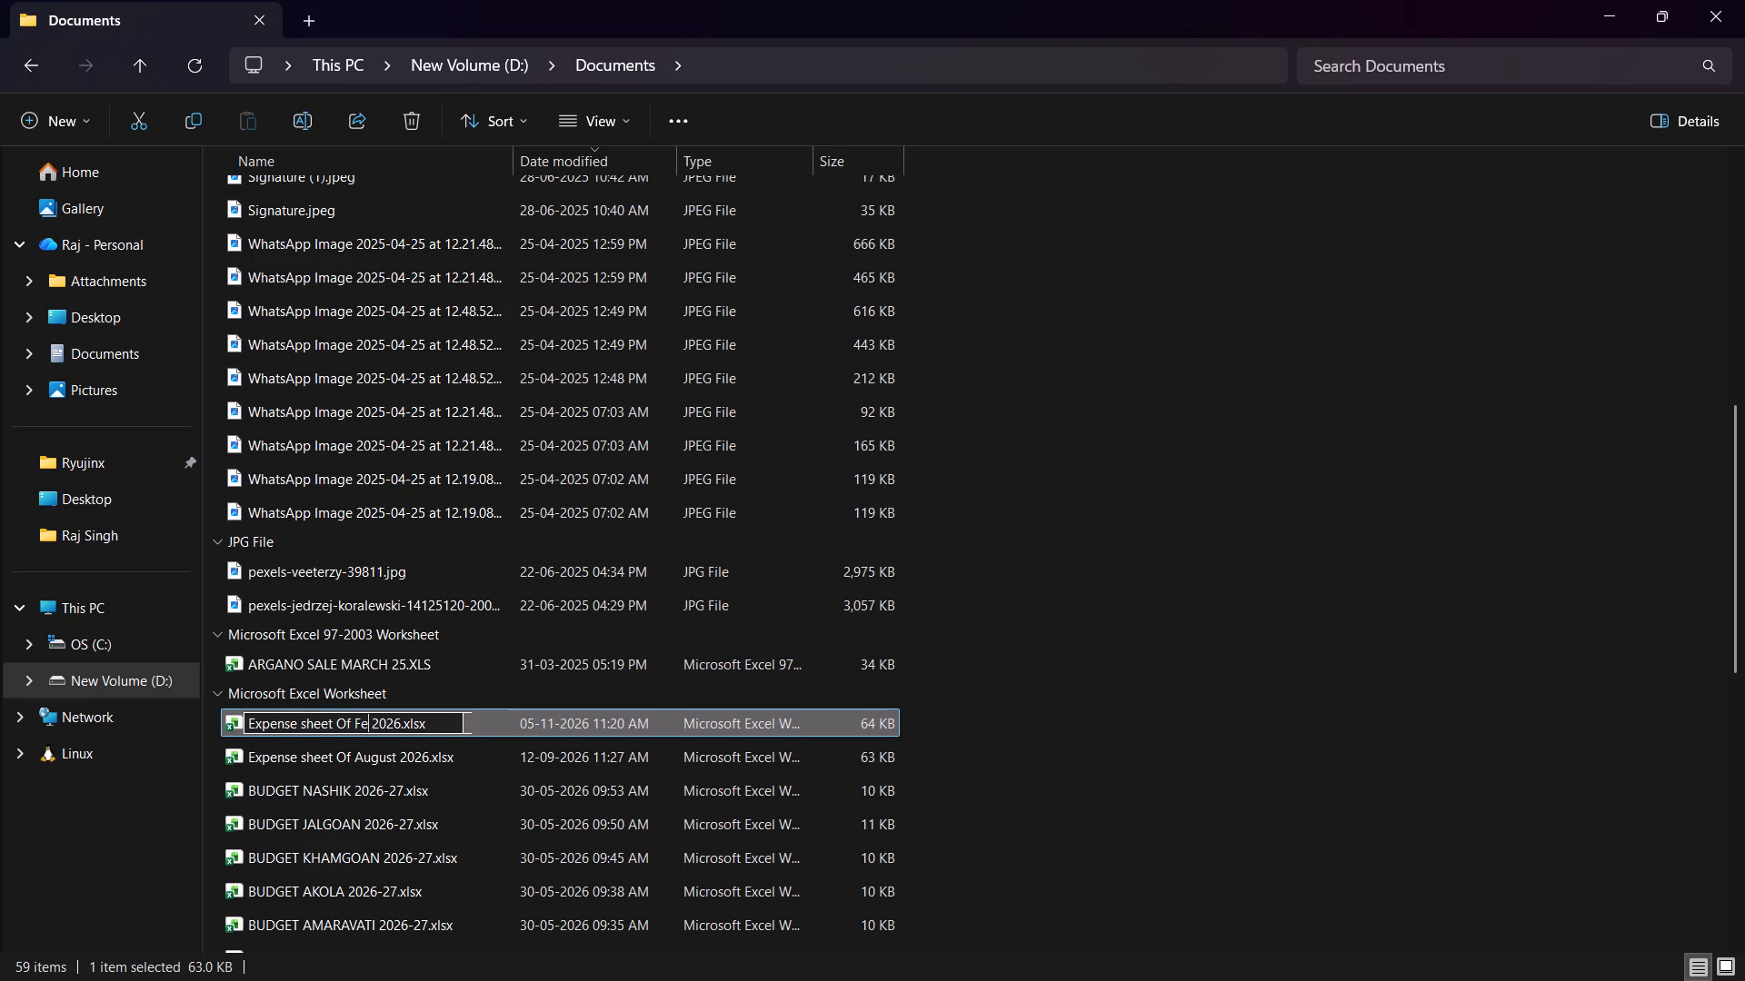
key("BackSpace")
key("s")
key("Return")
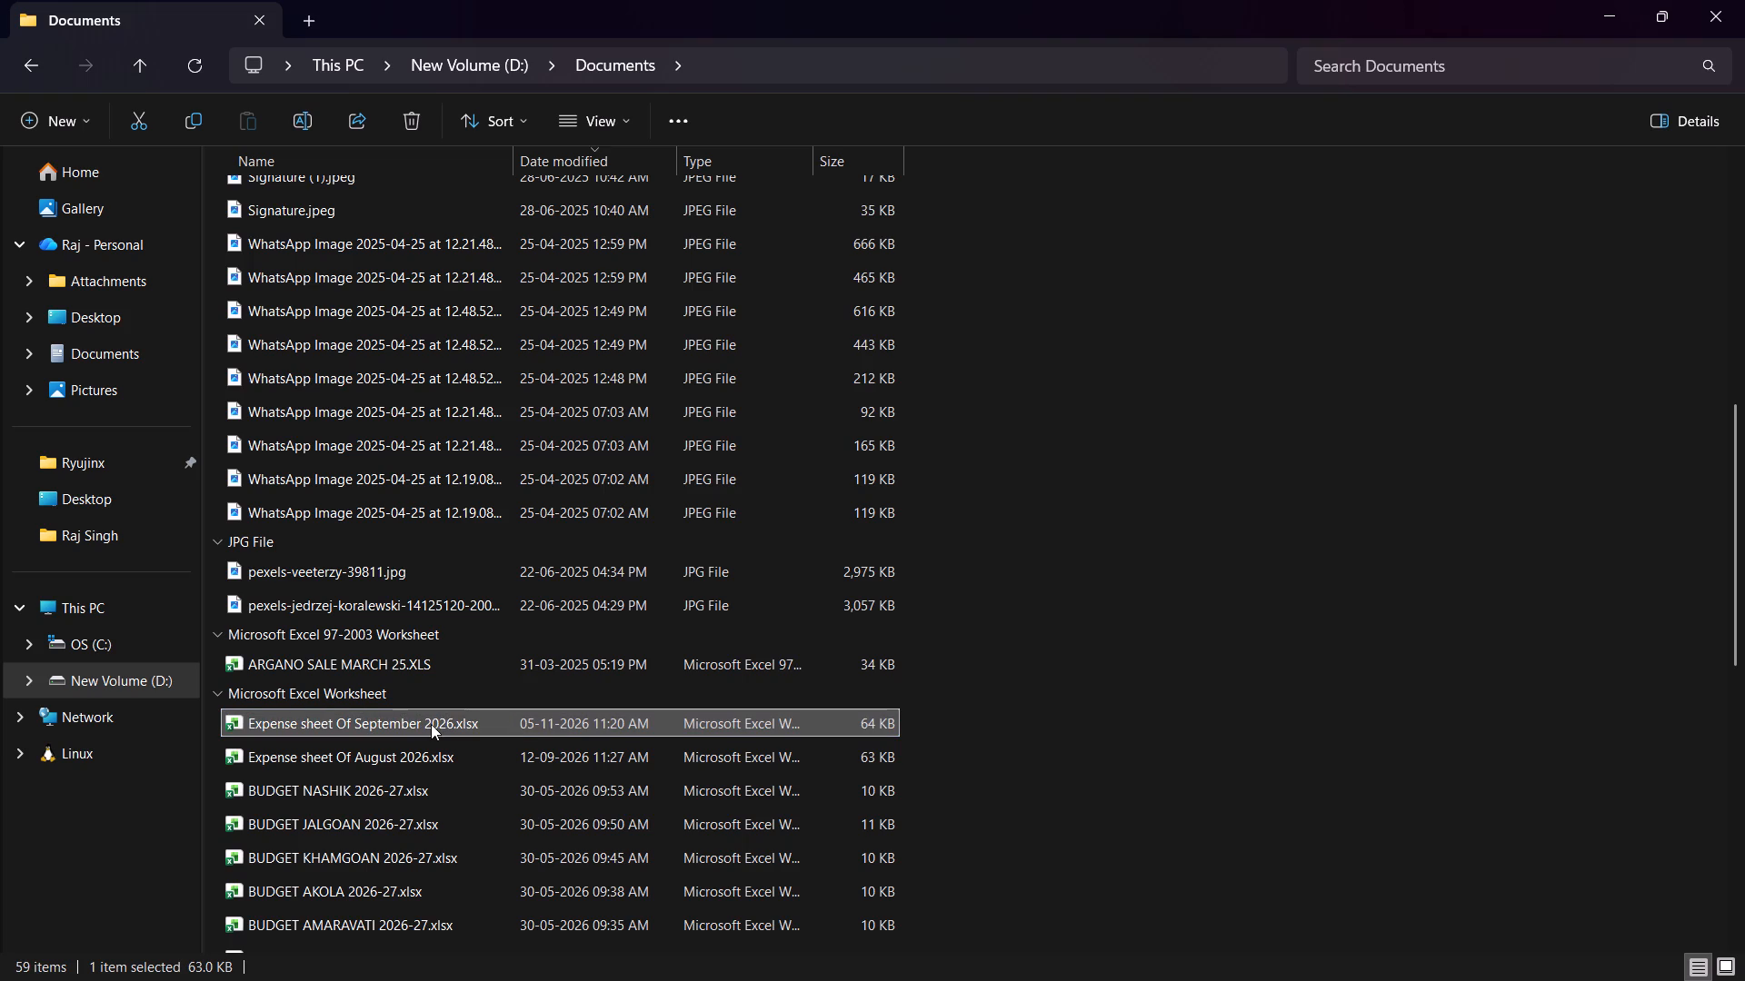